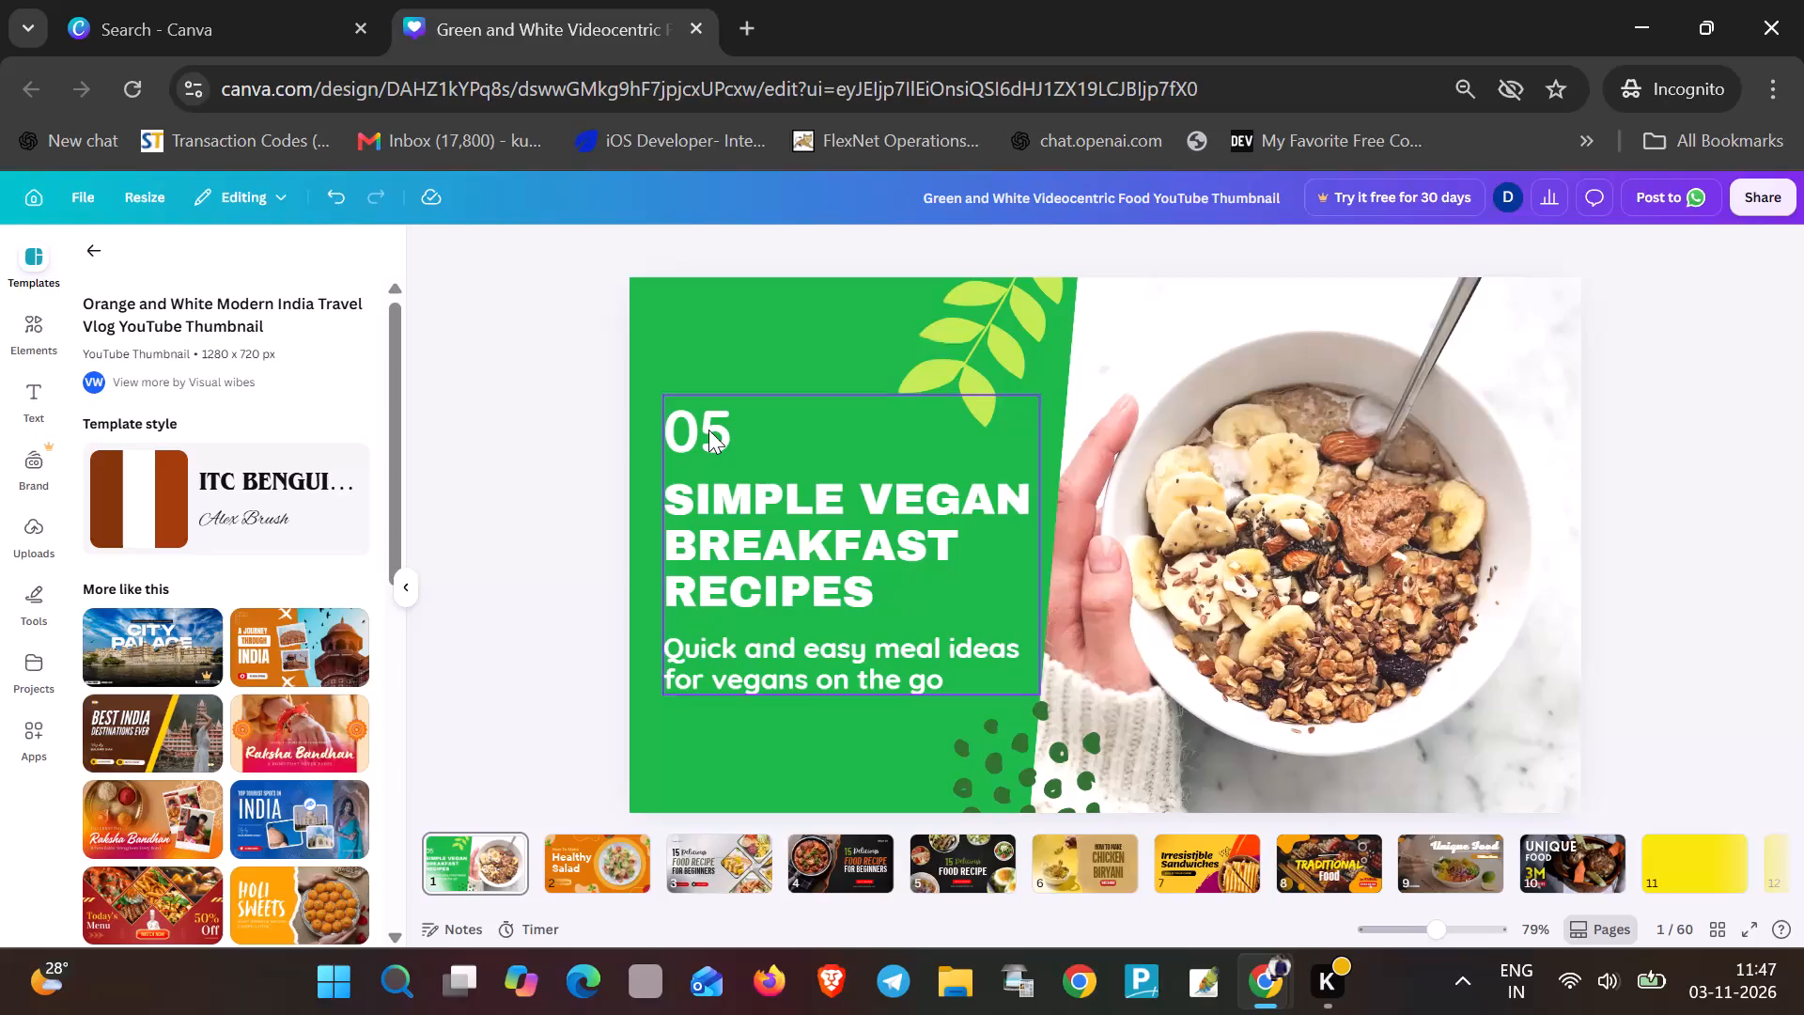
# On page 1, move the grouped vegan breakfast text upward and shift the bowl photo slightly up and to the right.
pyautogui.moveTo(760, 476); pyautogui.dragTo(754, 393)
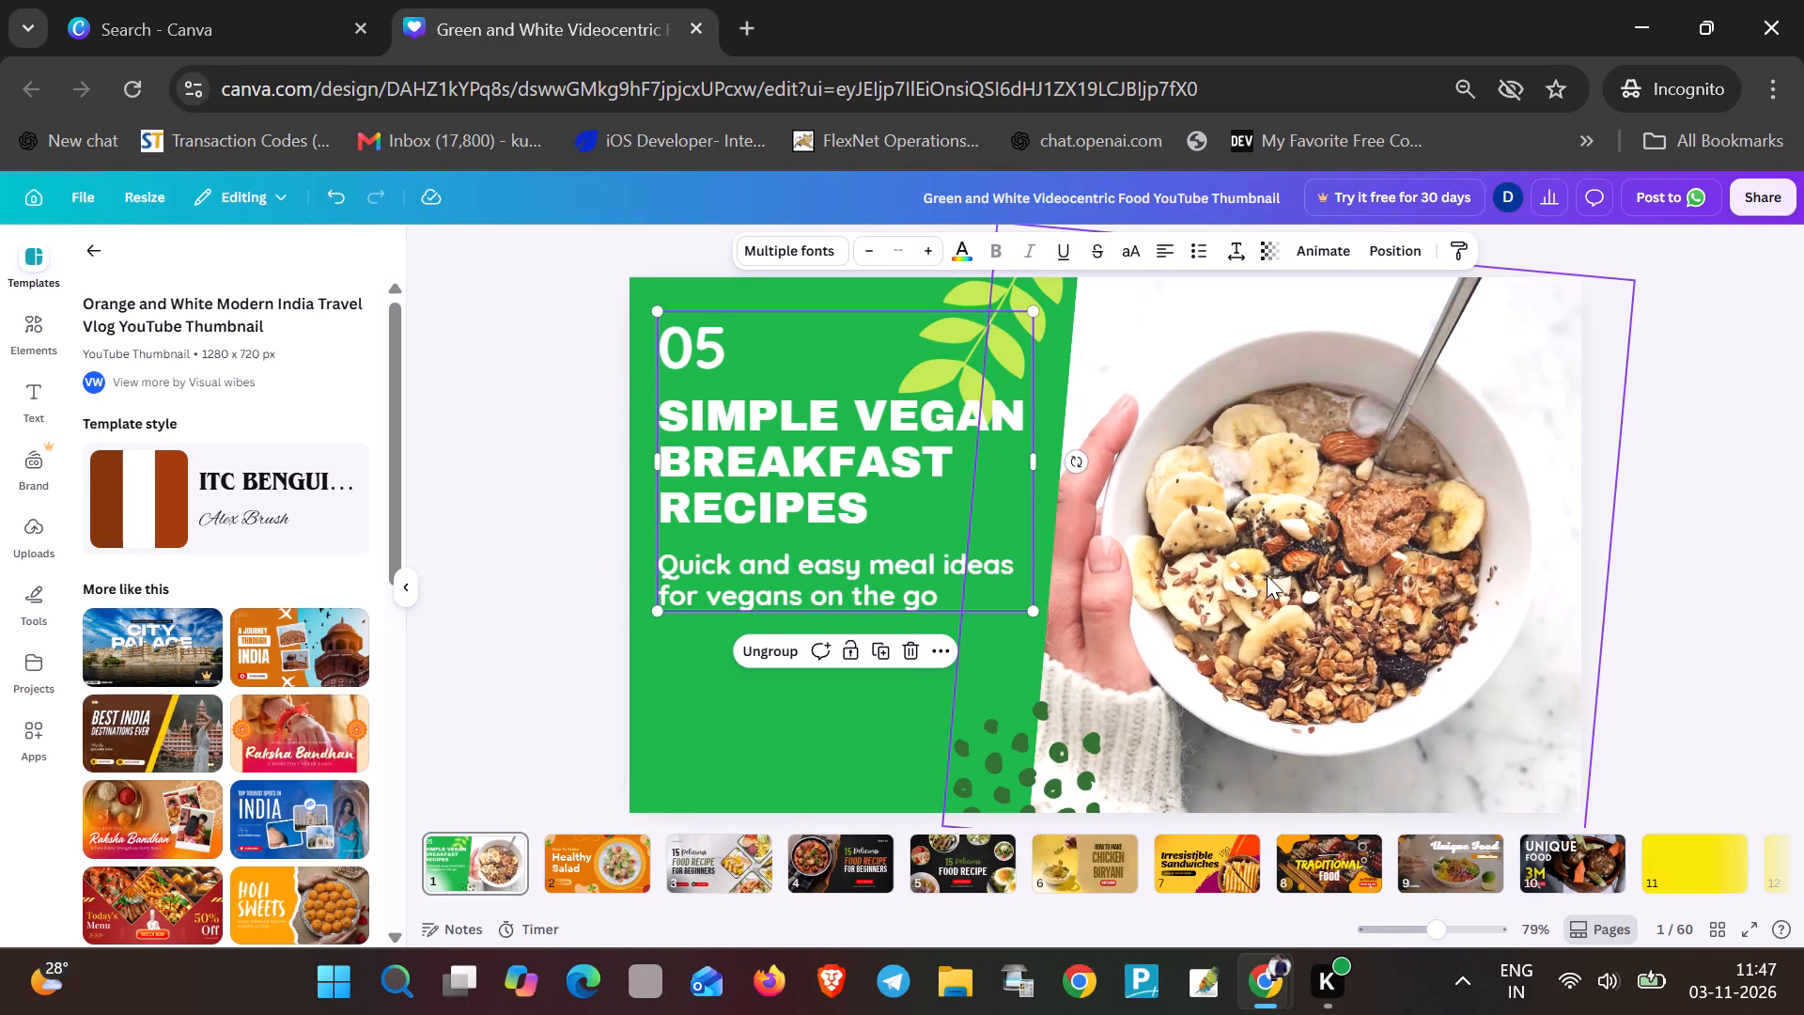
pyautogui.moveTo(1267, 575); pyautogui.dragTo(1299, 554)
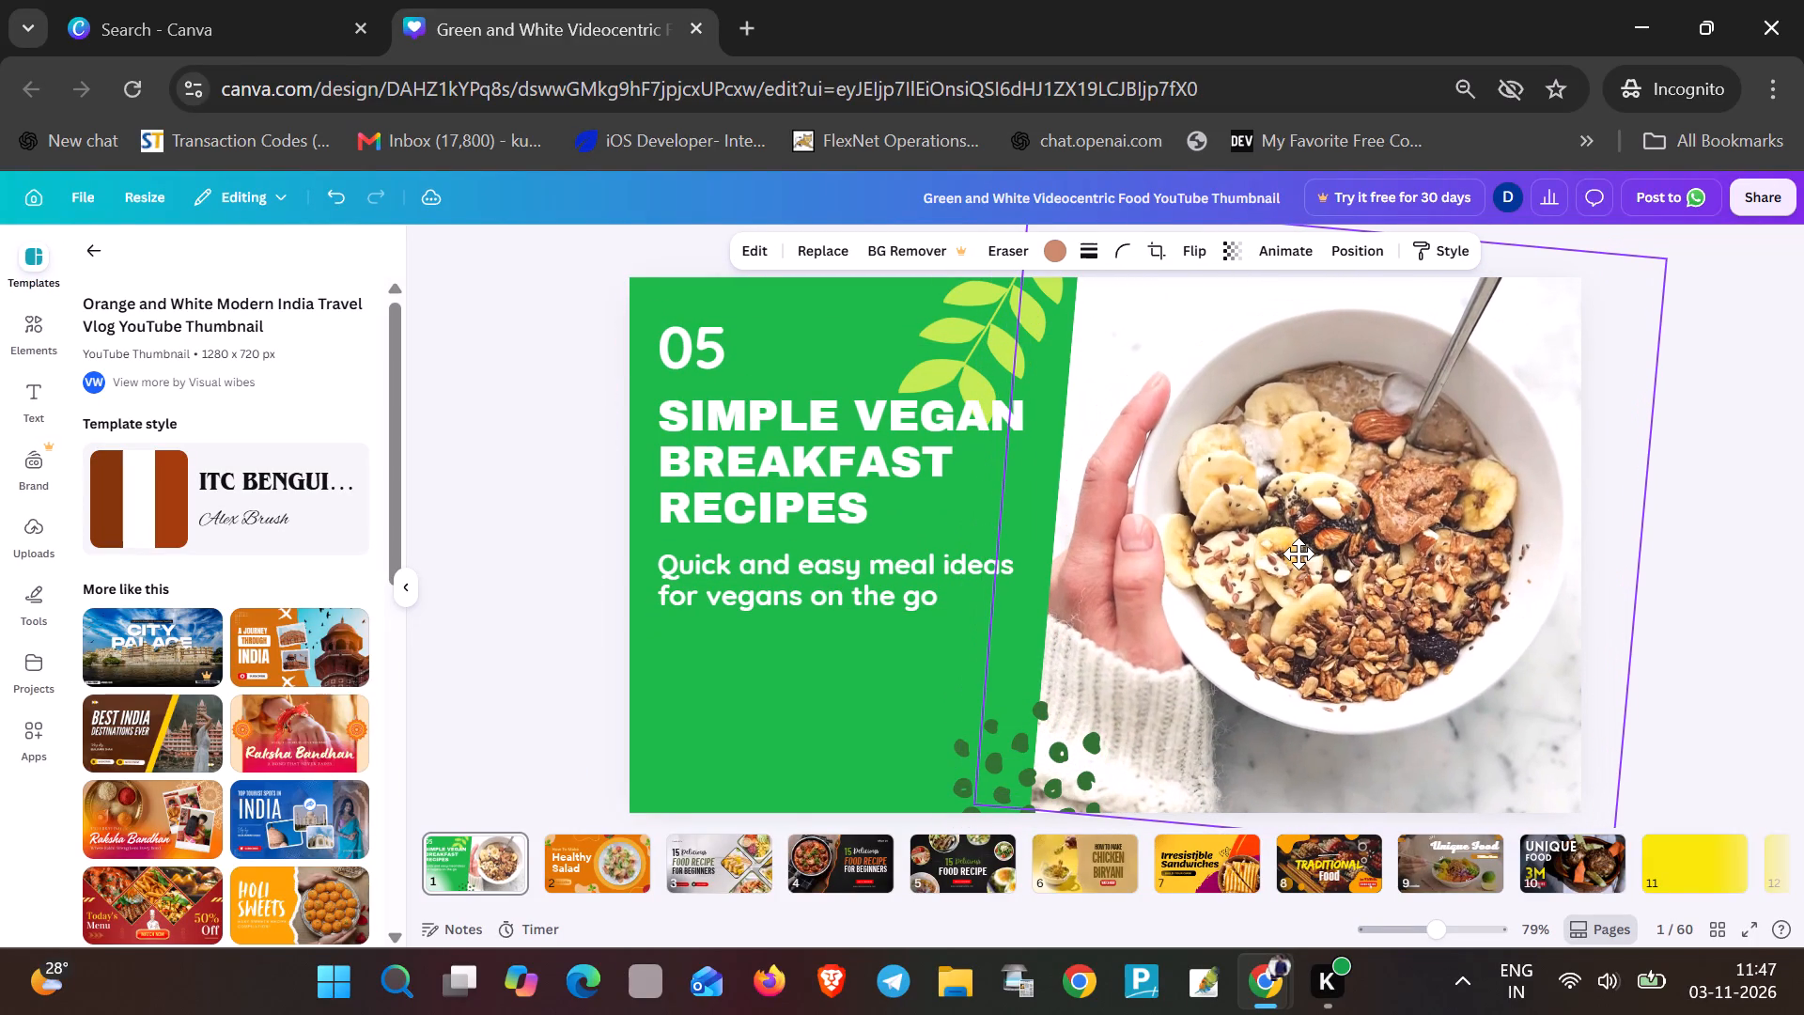
pyautogui.moveTo(1299, 554); pyautogui.dragTo(1300, 554)
# On page 2, move "How To Make" up near the top edge and place the "Healthy Salad" heading just beneath it.
pyautogui.scroll(-1, 805, 618)
pyautogui.click(789, 581)
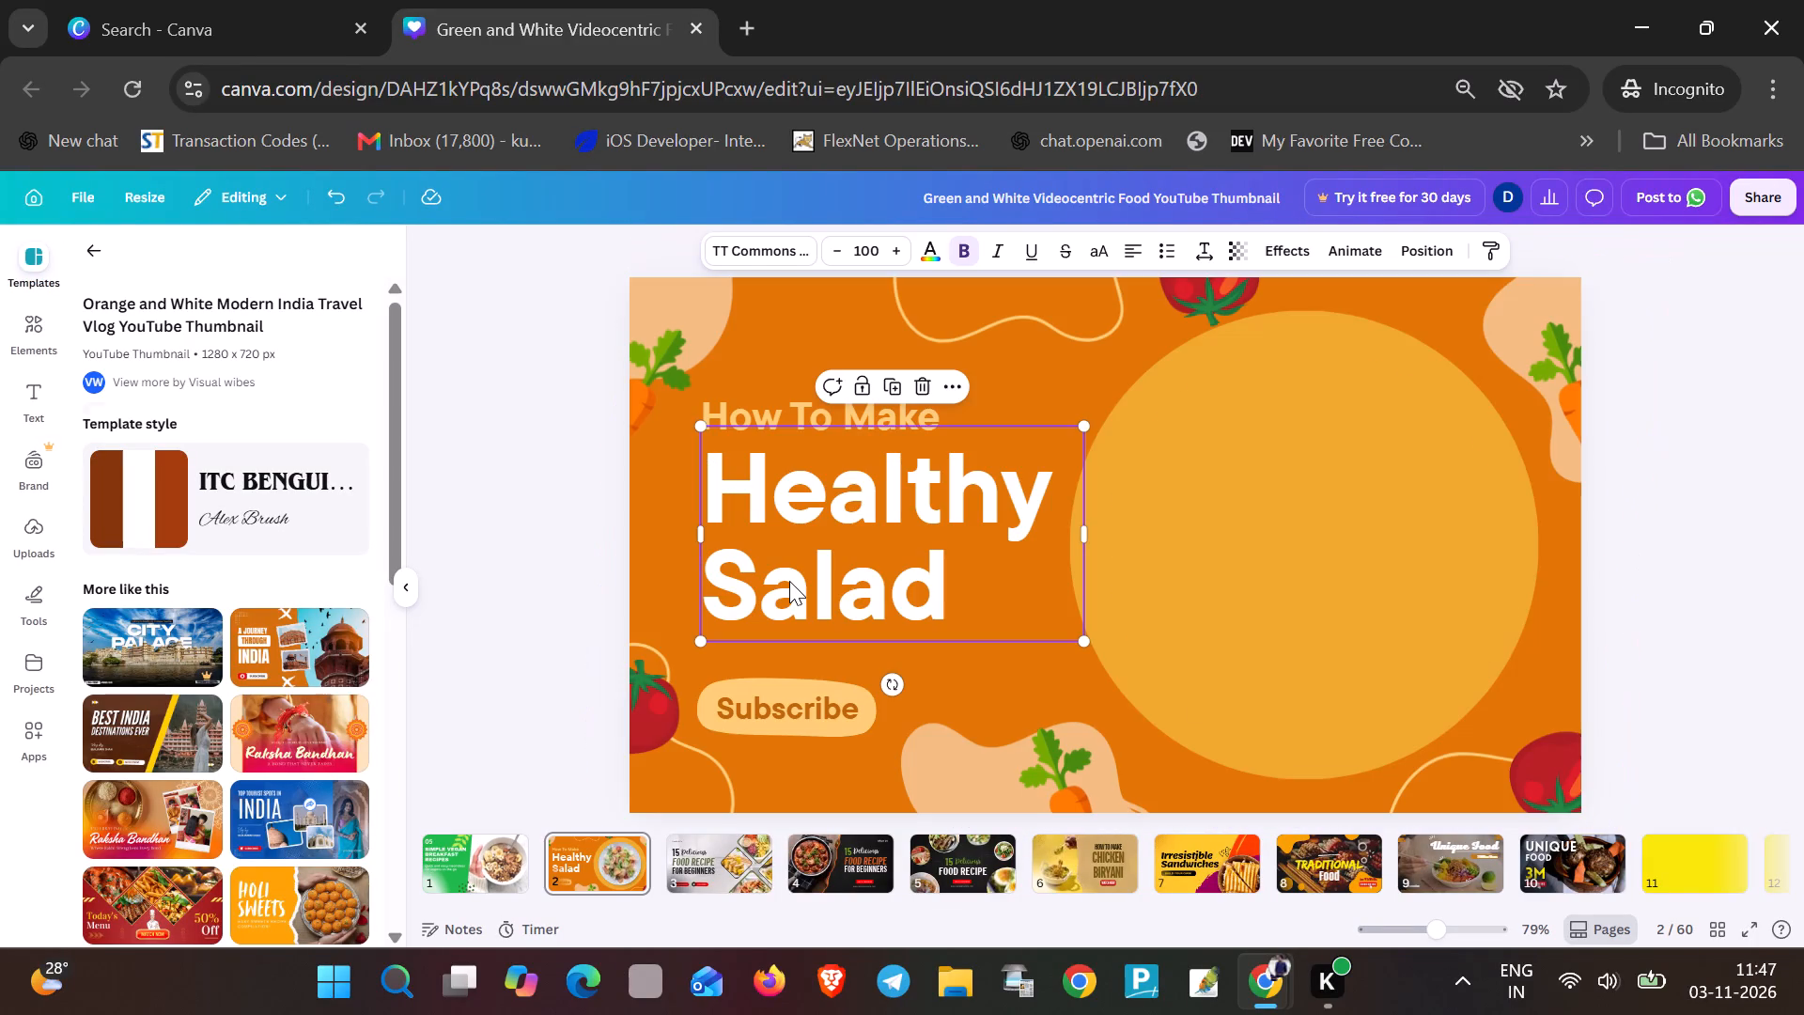
pyautogui.moveTo(789, 581); pyautogui.dragTo(775, 614)
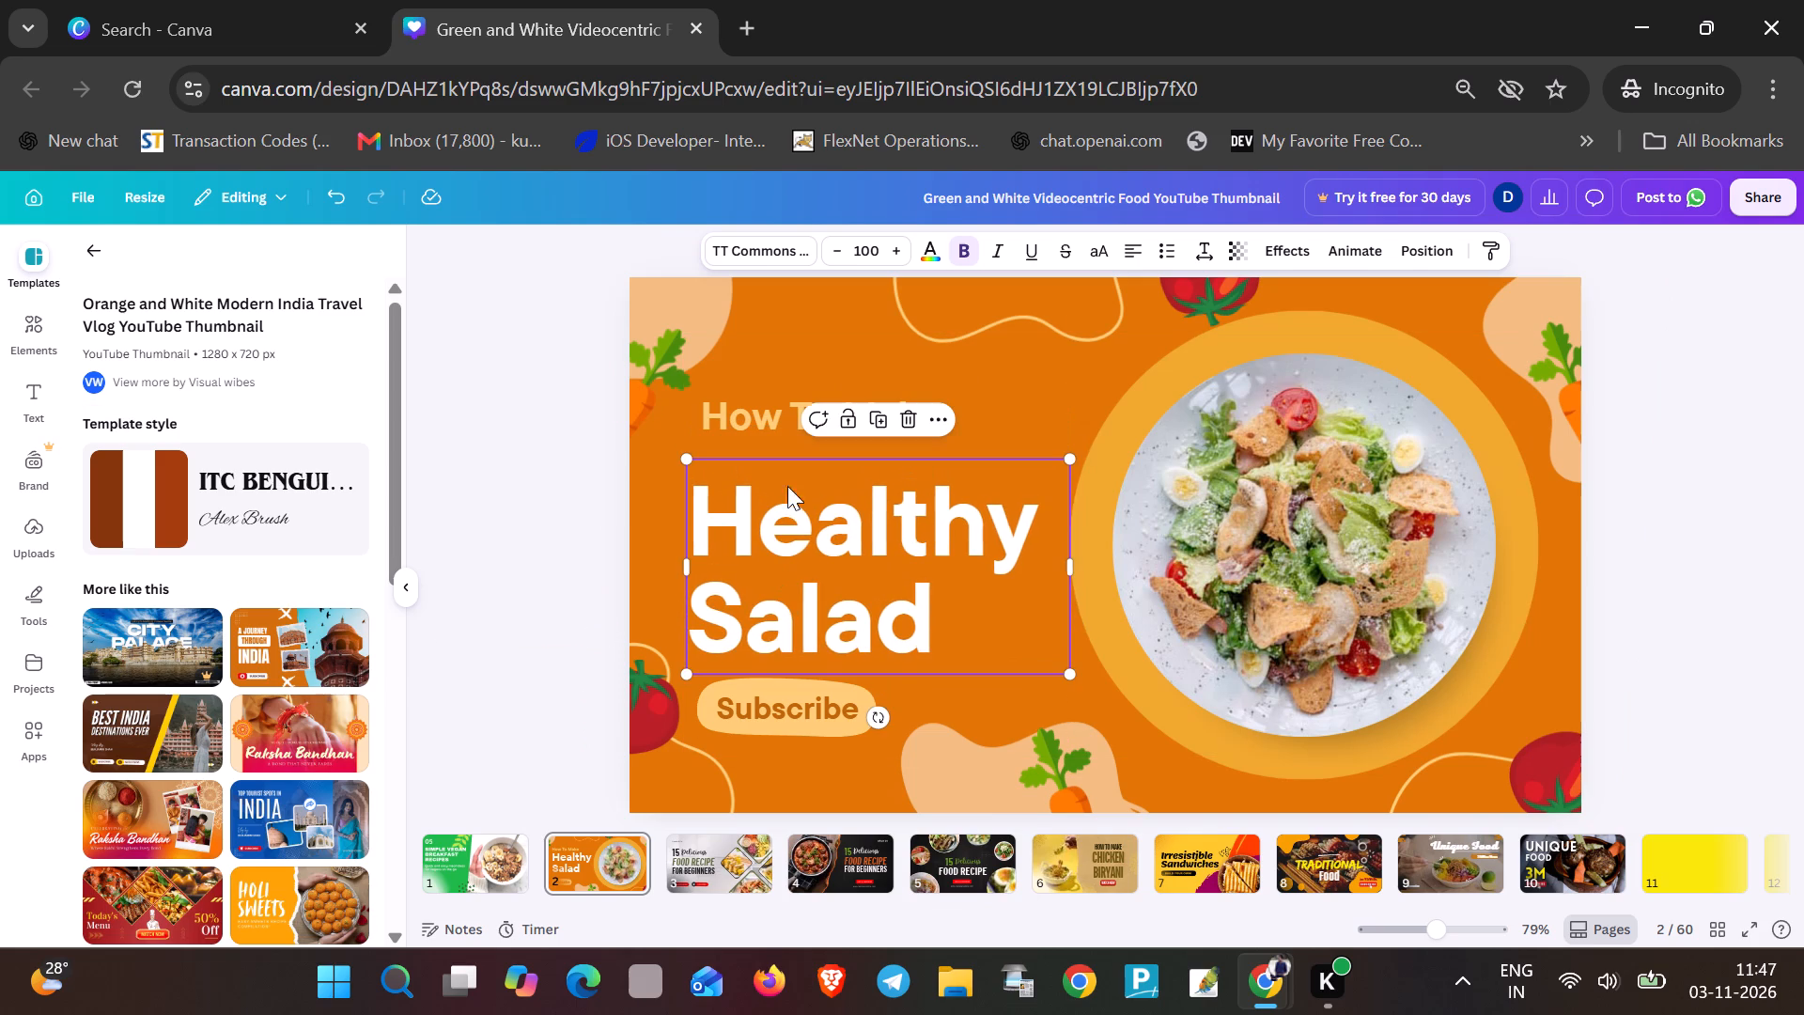
pyautogui.click(777, 422)
pyautogui.moveTo(774, 421); pyautogui.dragTo(782, 375)
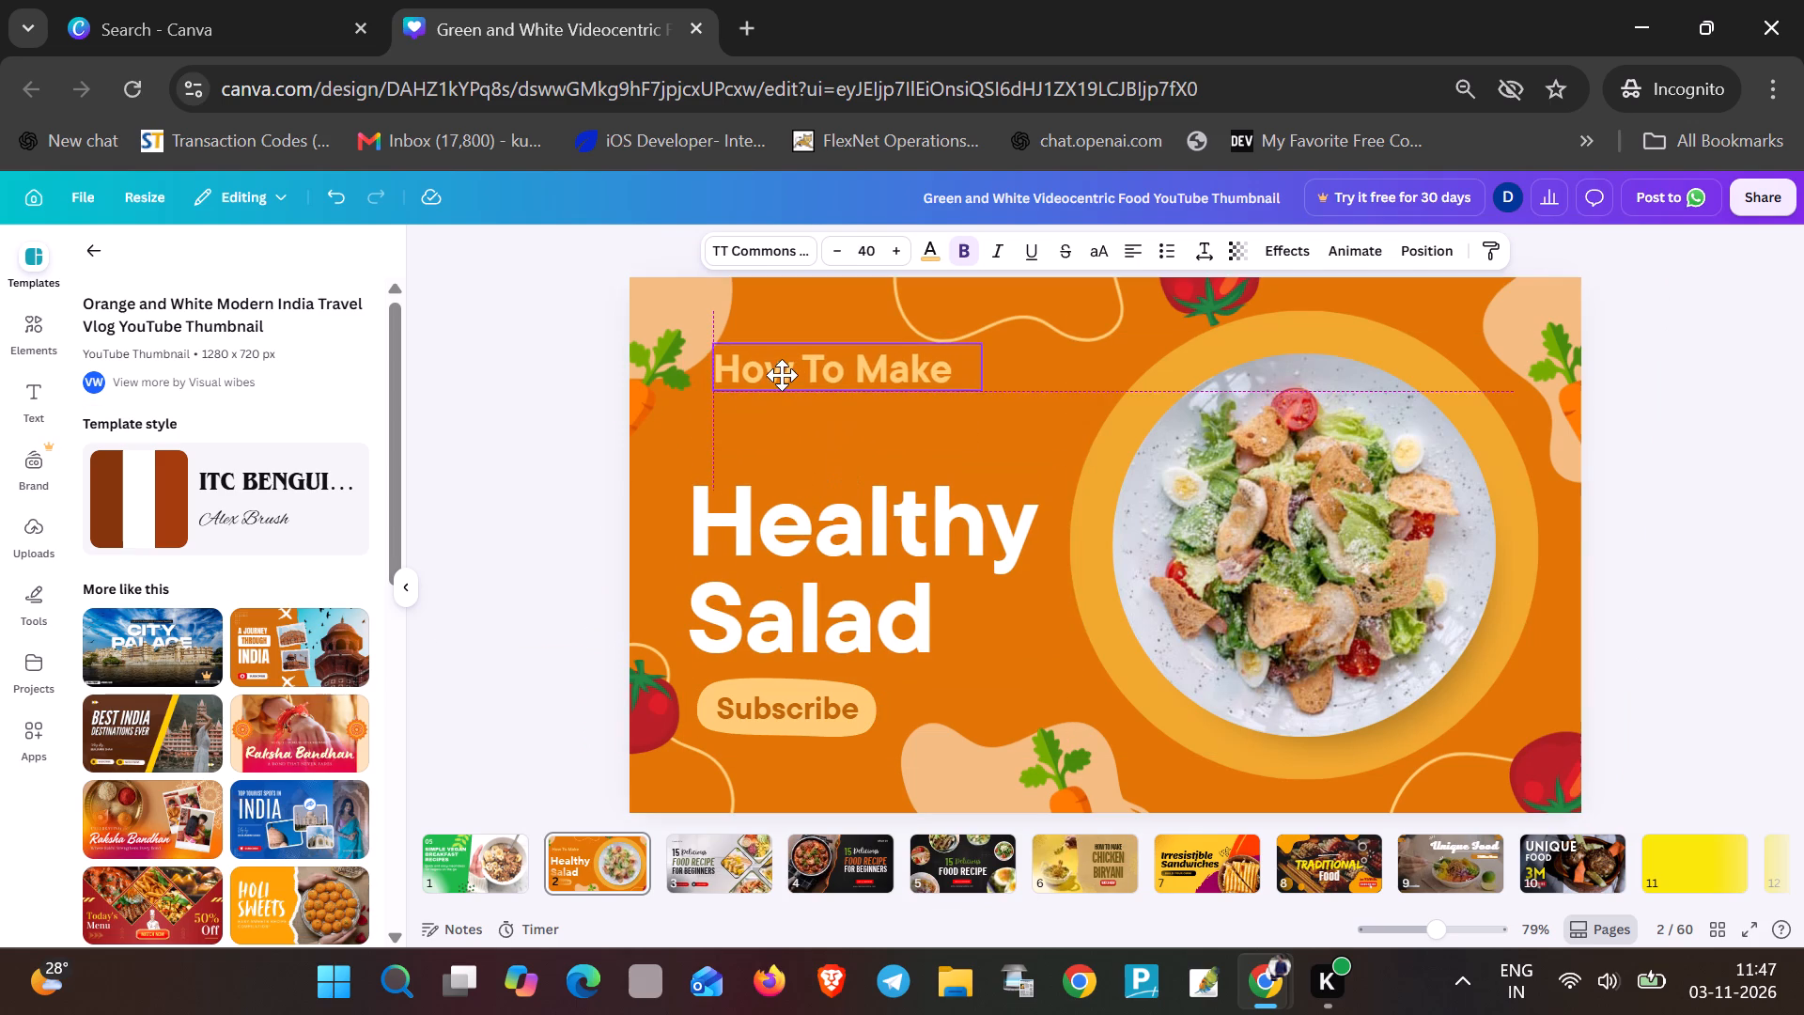
pyautogui.moveTo(782, 375); pyautogui.dragTo(784, 350)
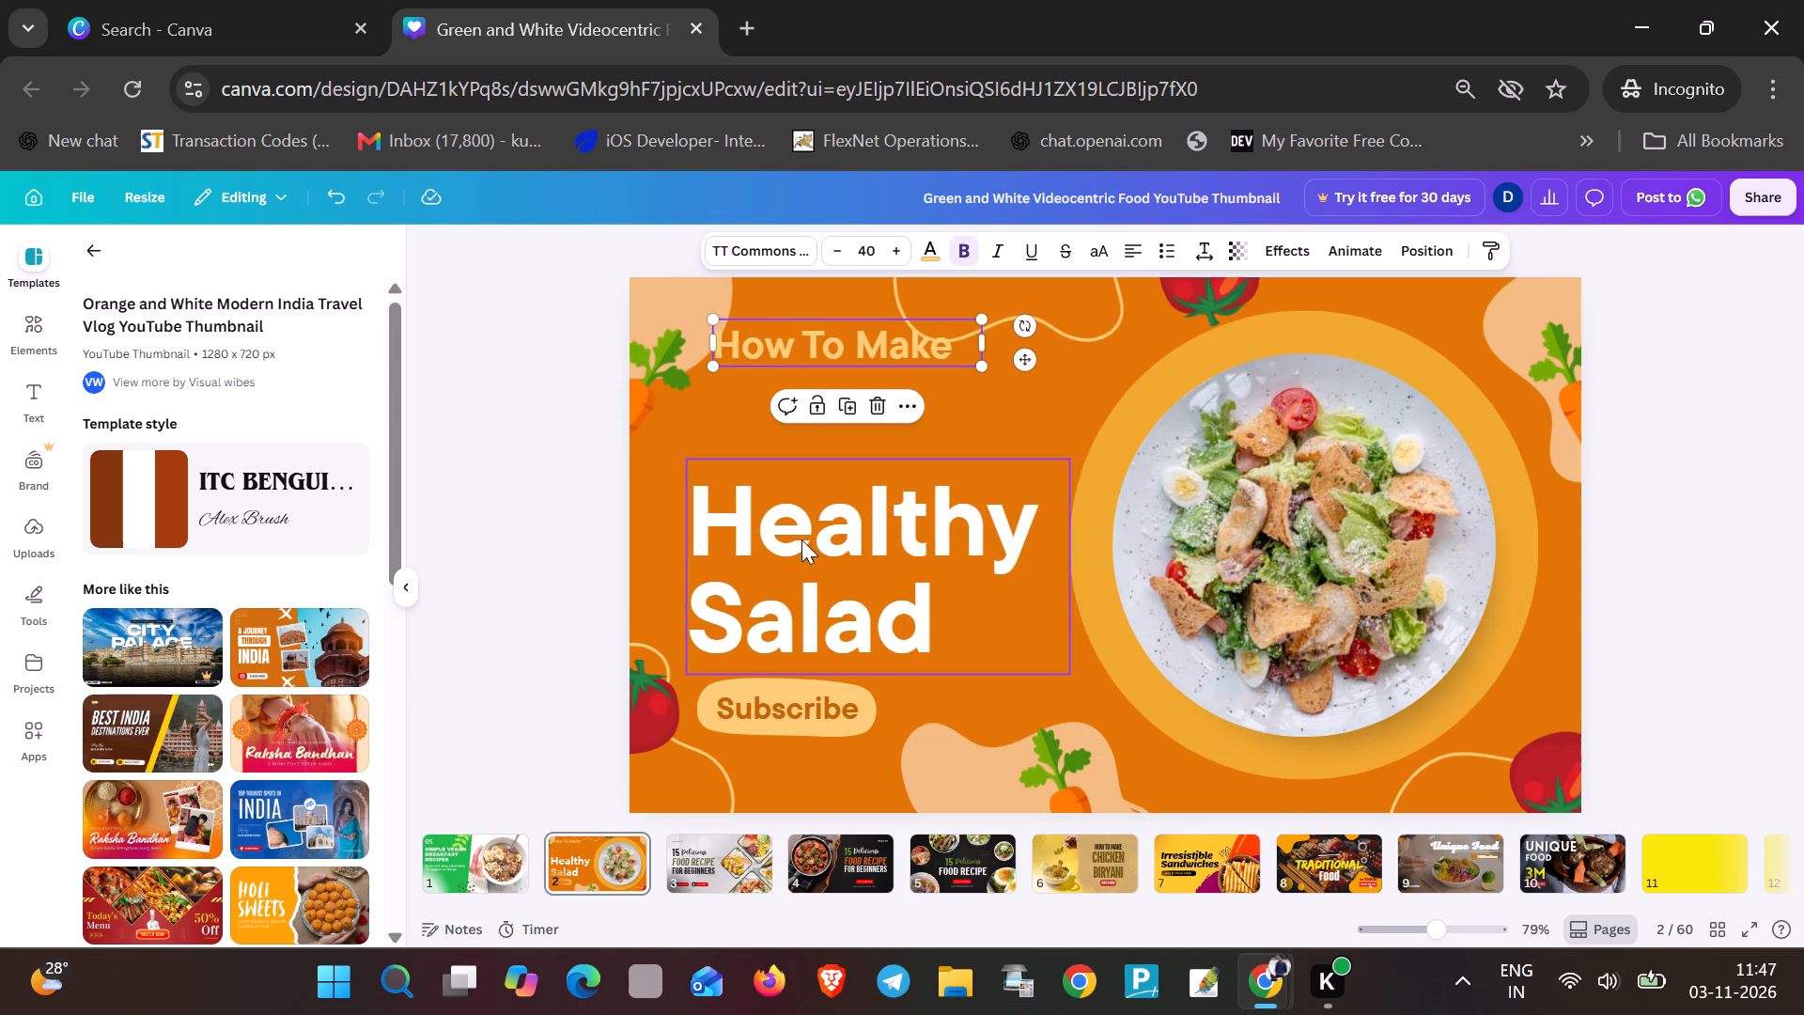
pyautogui.moveTo(803, 563); pyautogui.dragTo(811, 465)
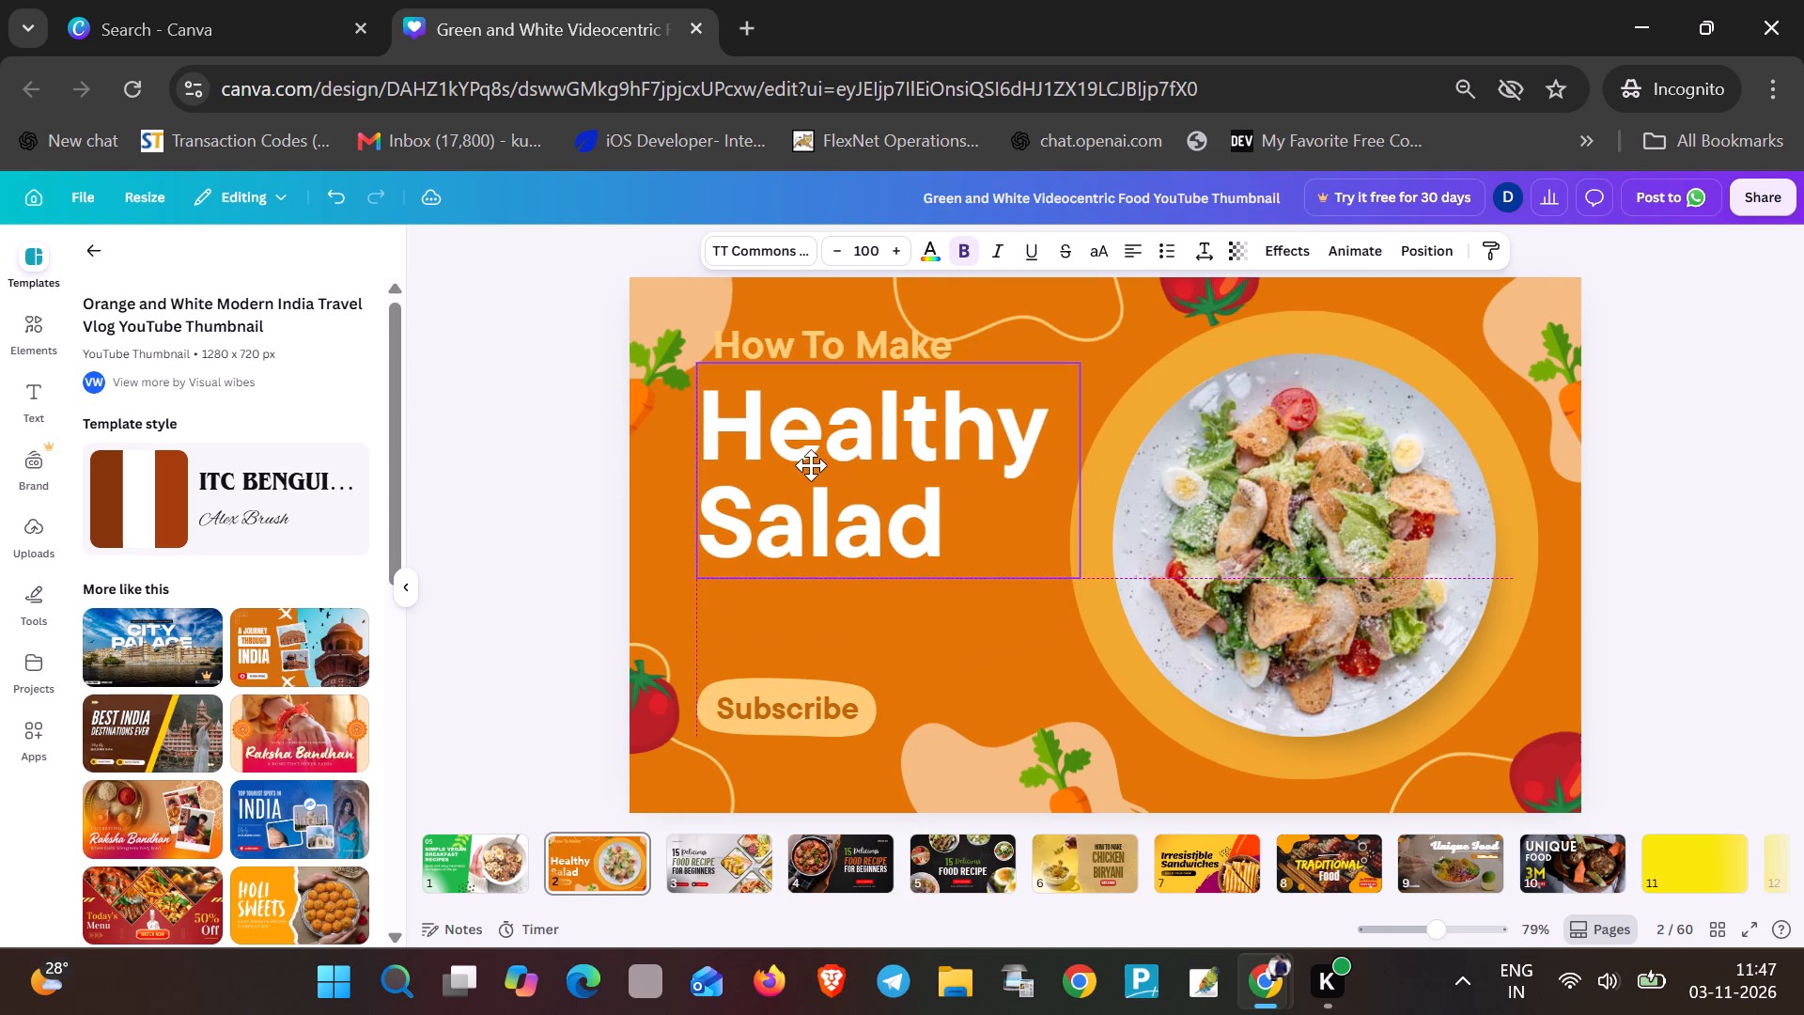
pyautogui.moveTo(811, 465); pyautogui.dragTo(812, 463)
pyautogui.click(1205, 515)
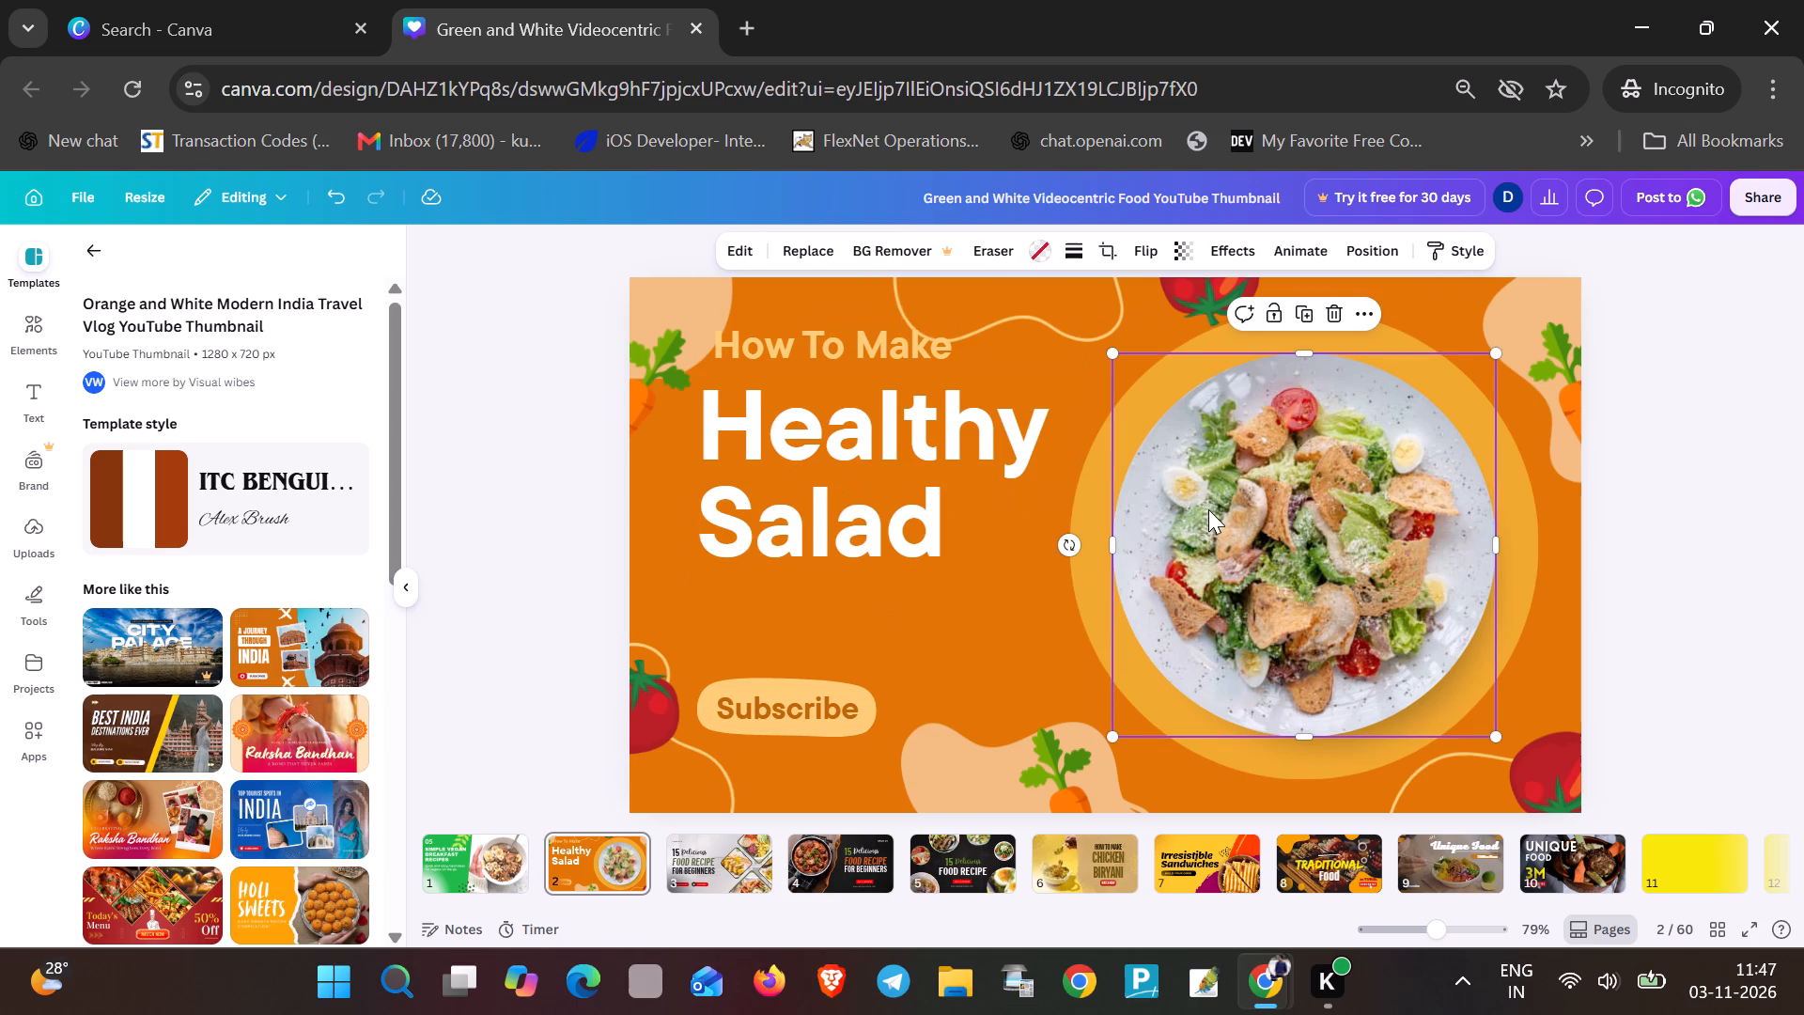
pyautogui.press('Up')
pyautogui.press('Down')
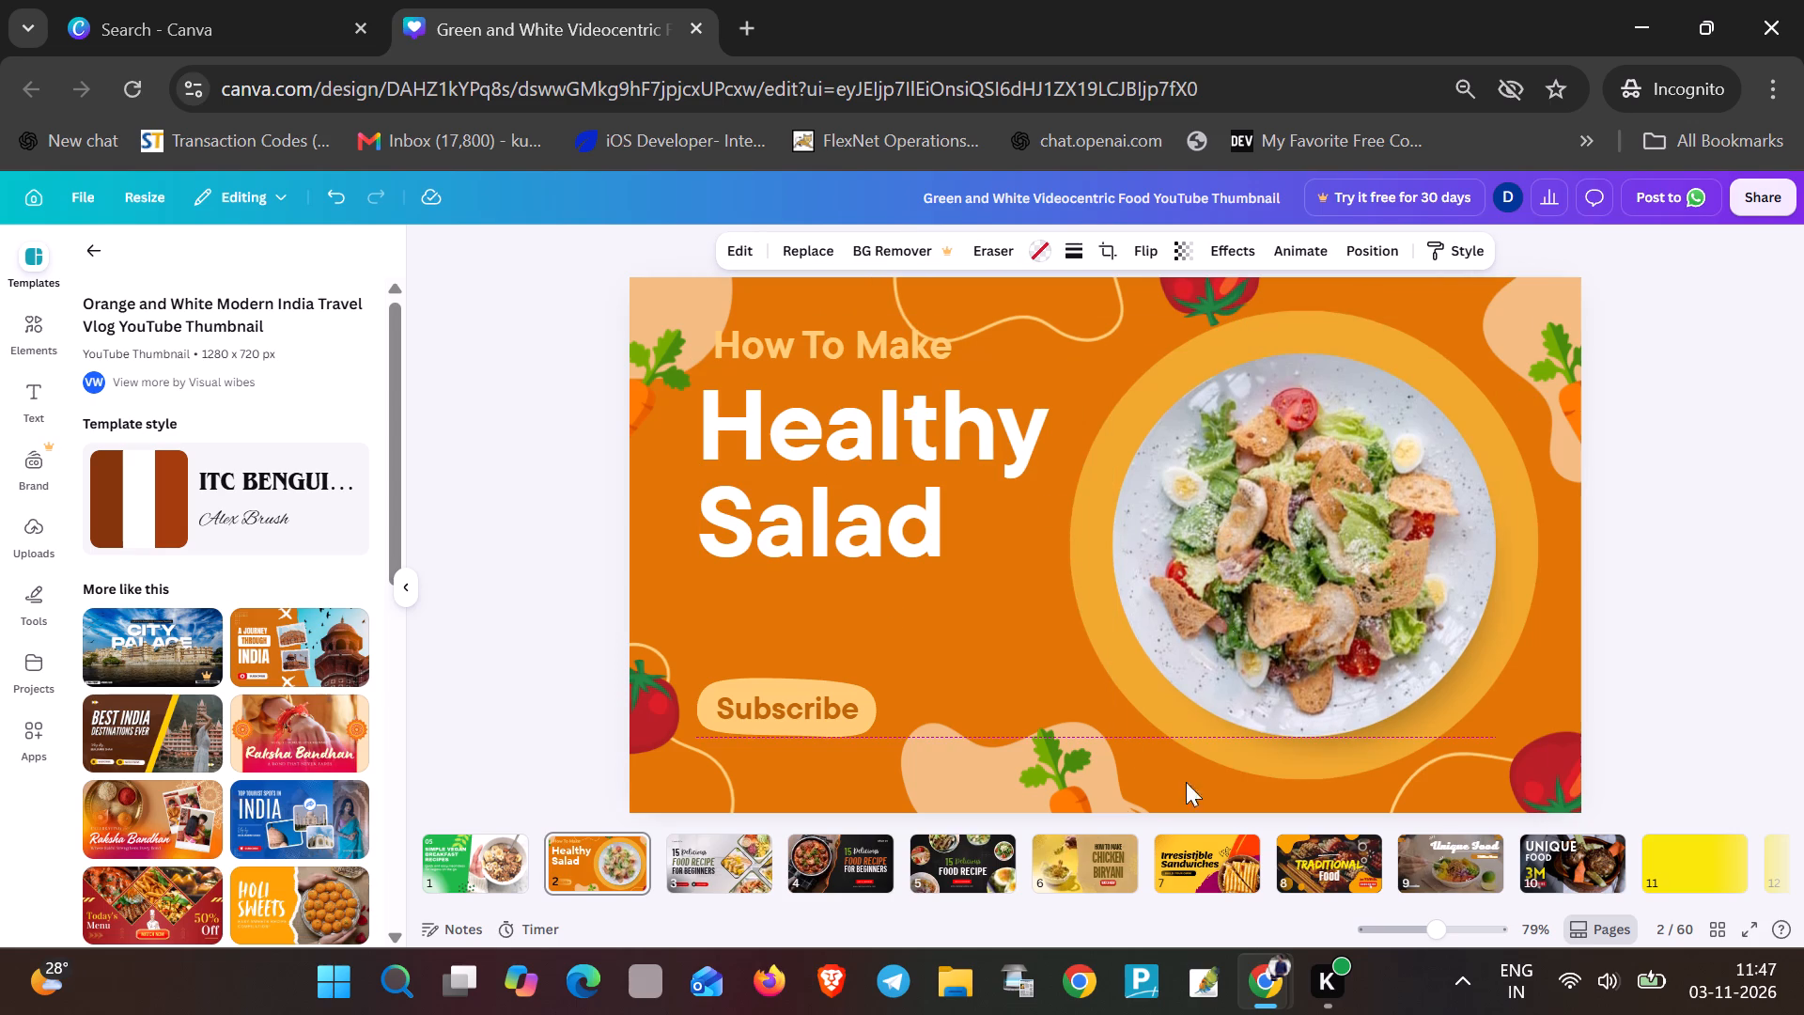
# Move the light-orange pill behind "Subscribe" up to just below "Healthy Salad" and enlarge it on both sides.
pyautogui.click(797, 699)
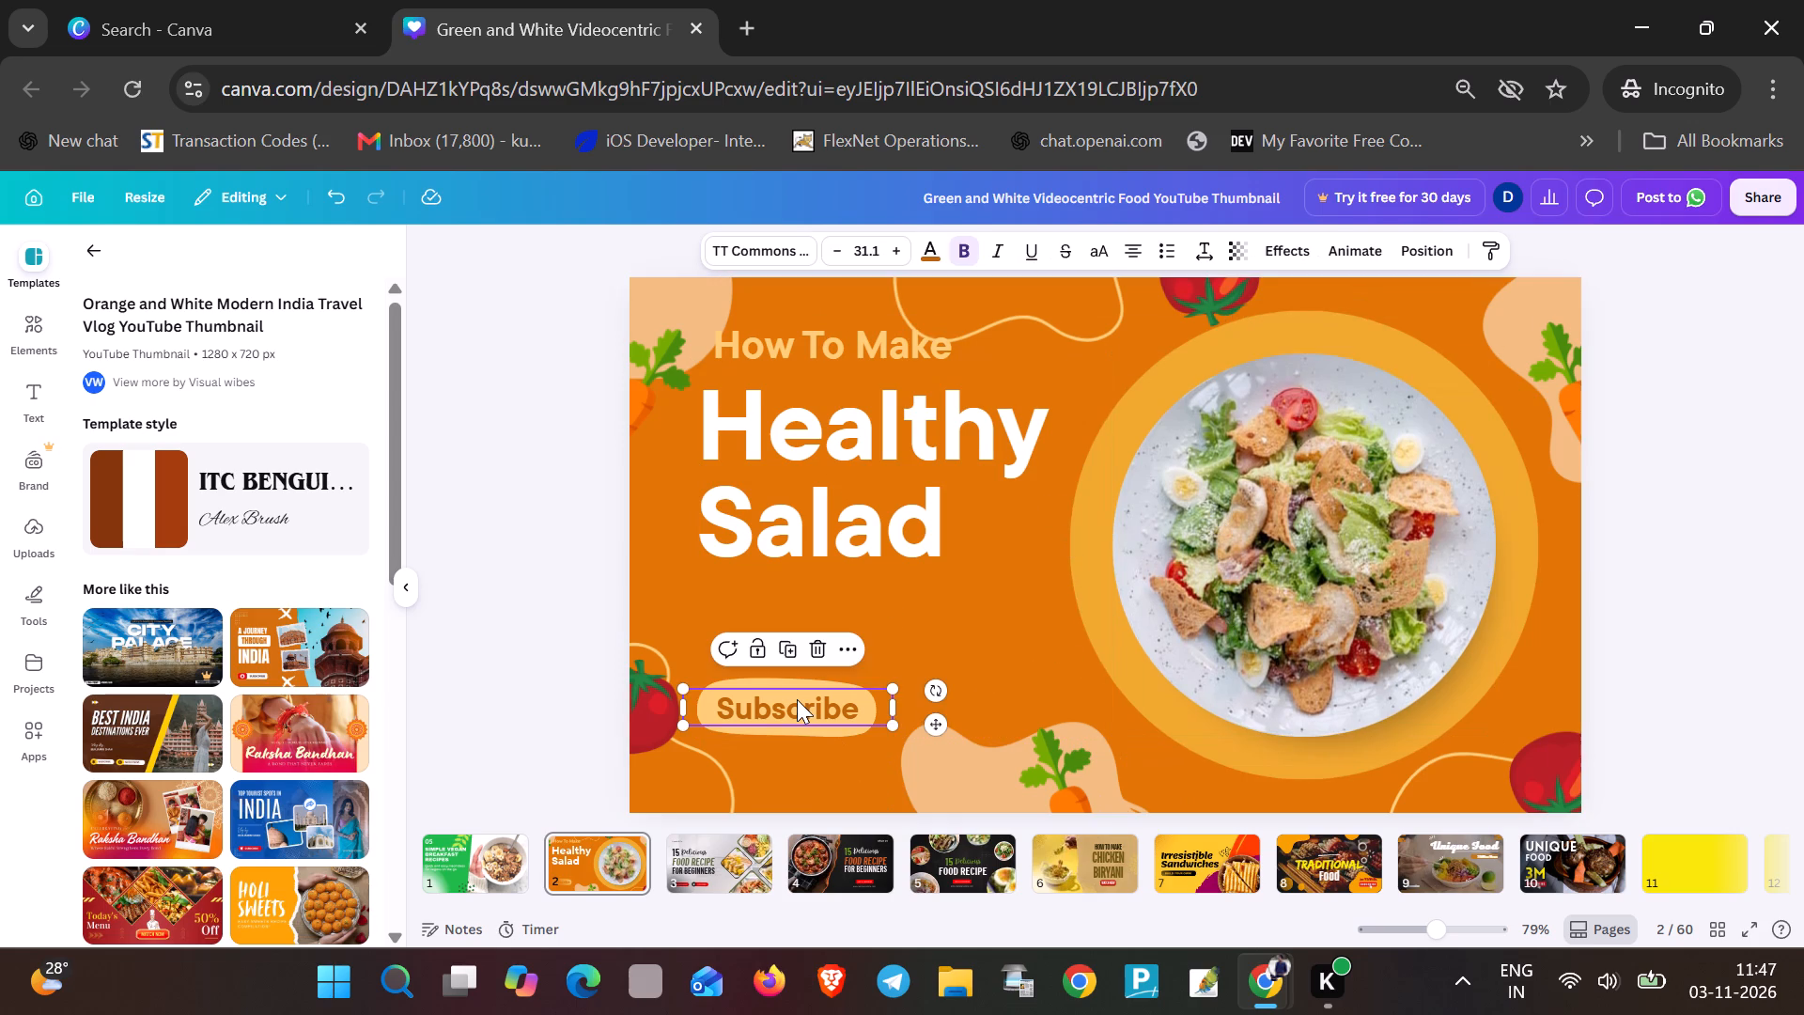
pyautogui.doubleClick(855, 702)
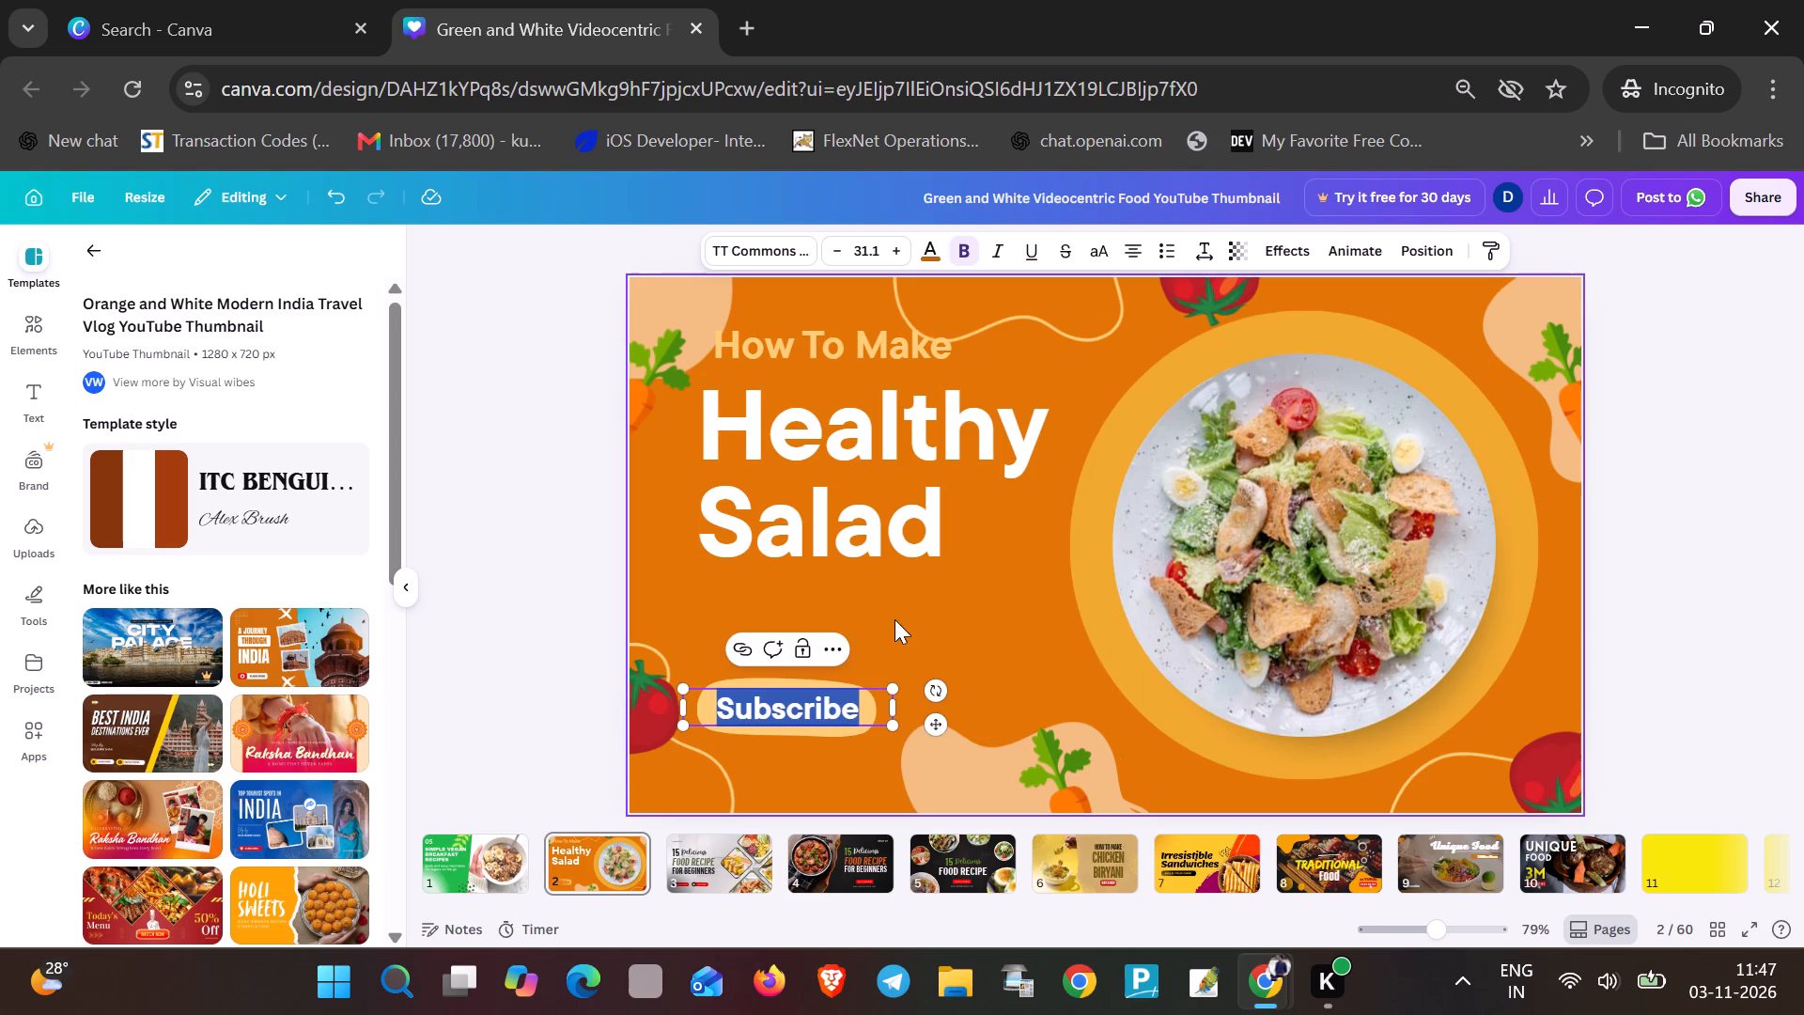
pyautogui.click(906, 617)
pyautogui.moveTo(790, 685); pyautogui.dragTo(814, 619)
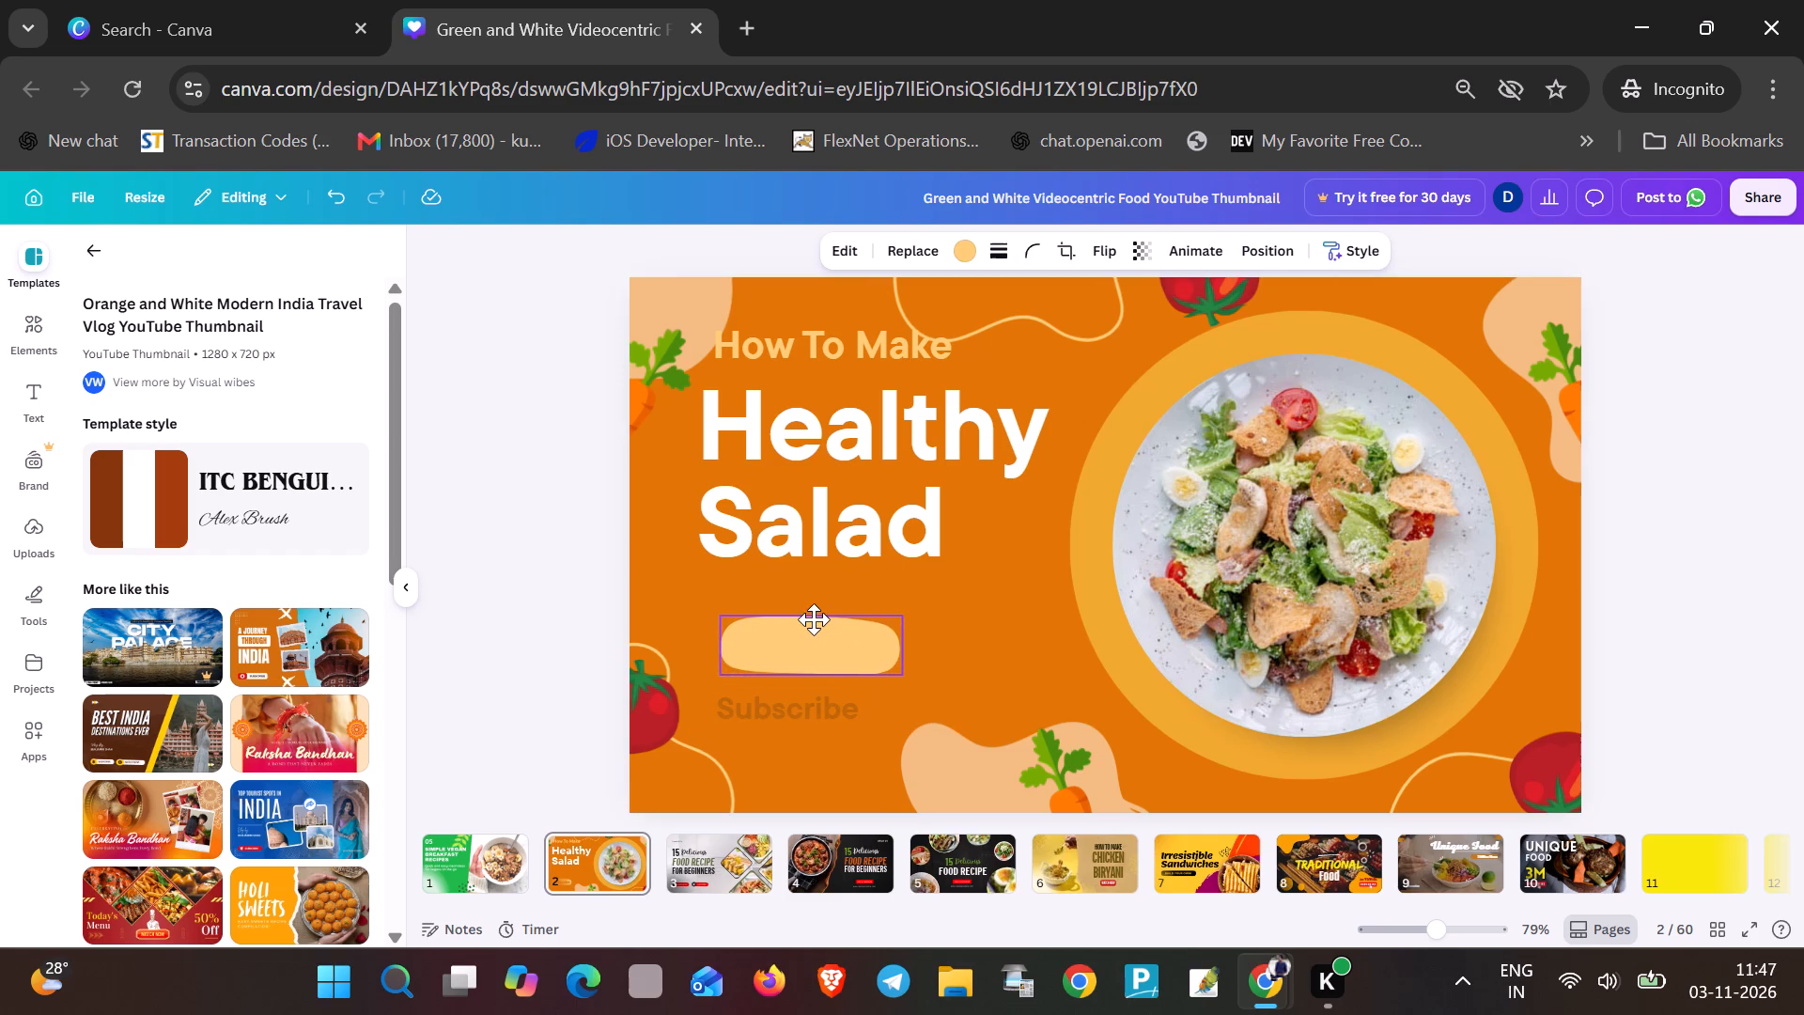
pyautogui.moveTo(814, 619); pyautogui.dragTo(814, 599)
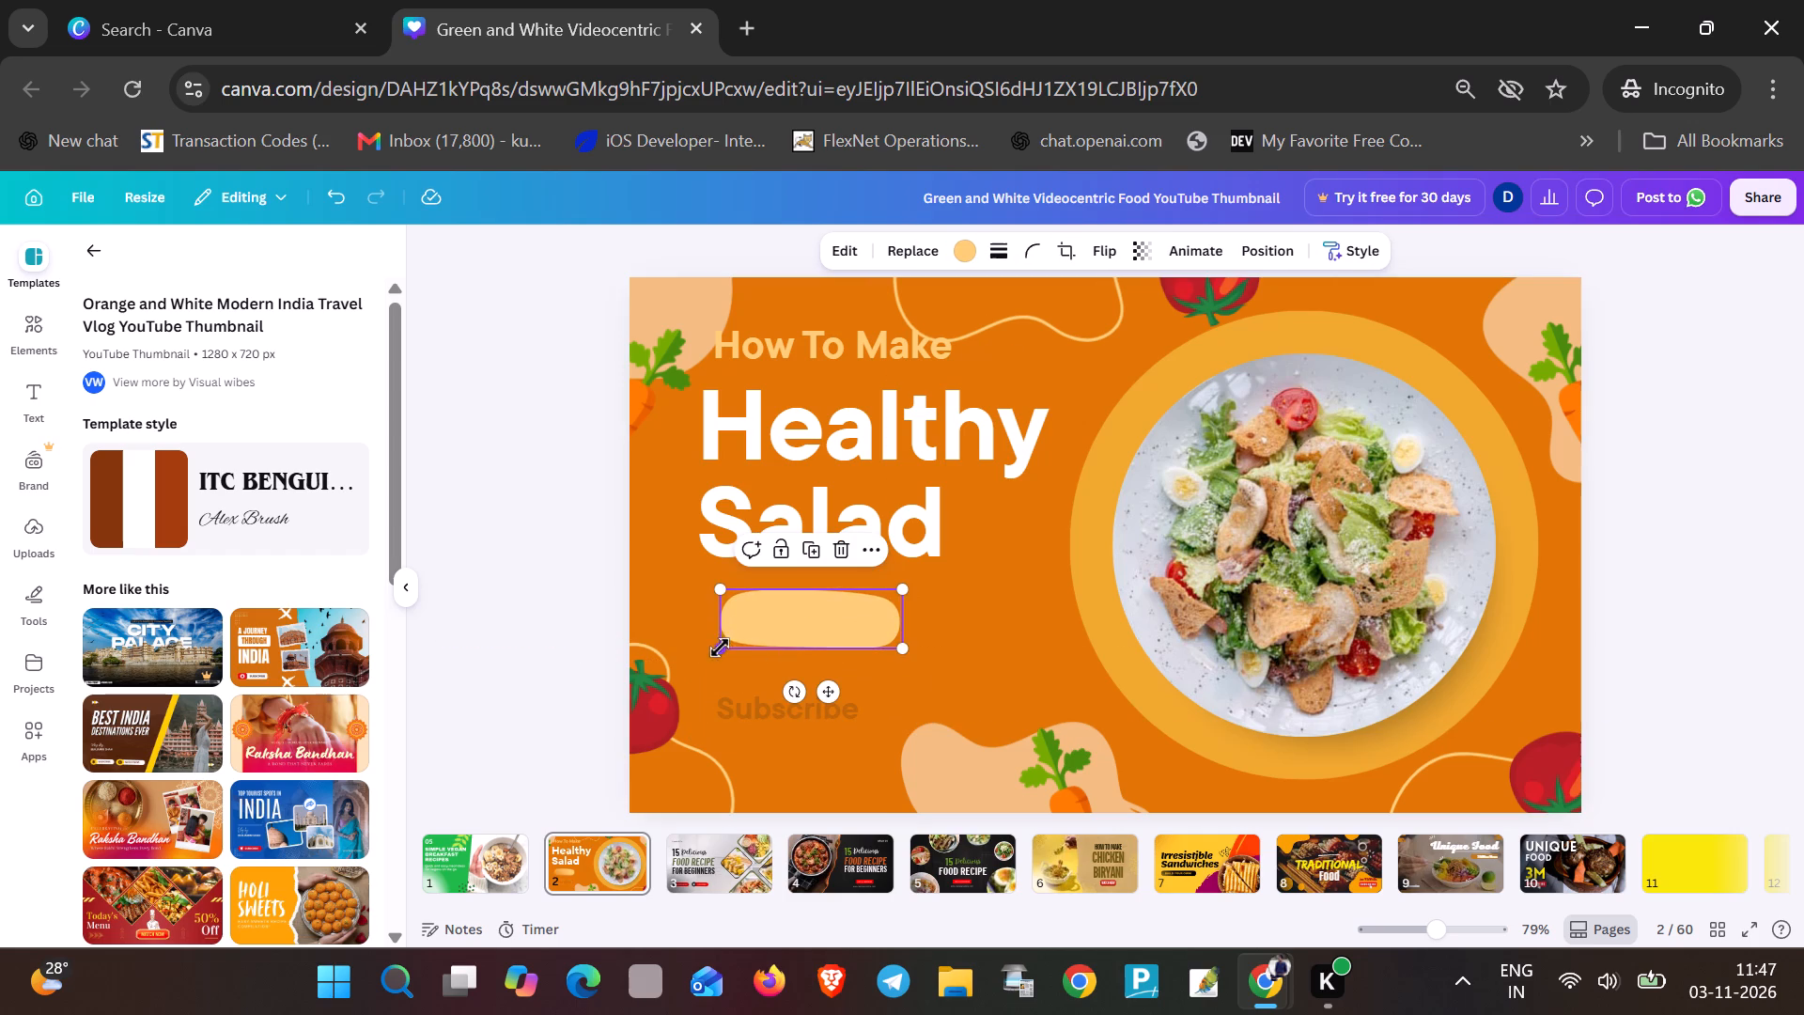
pyautogui.moveTo(718, 649); pyautogui.dragTo(659, 684)
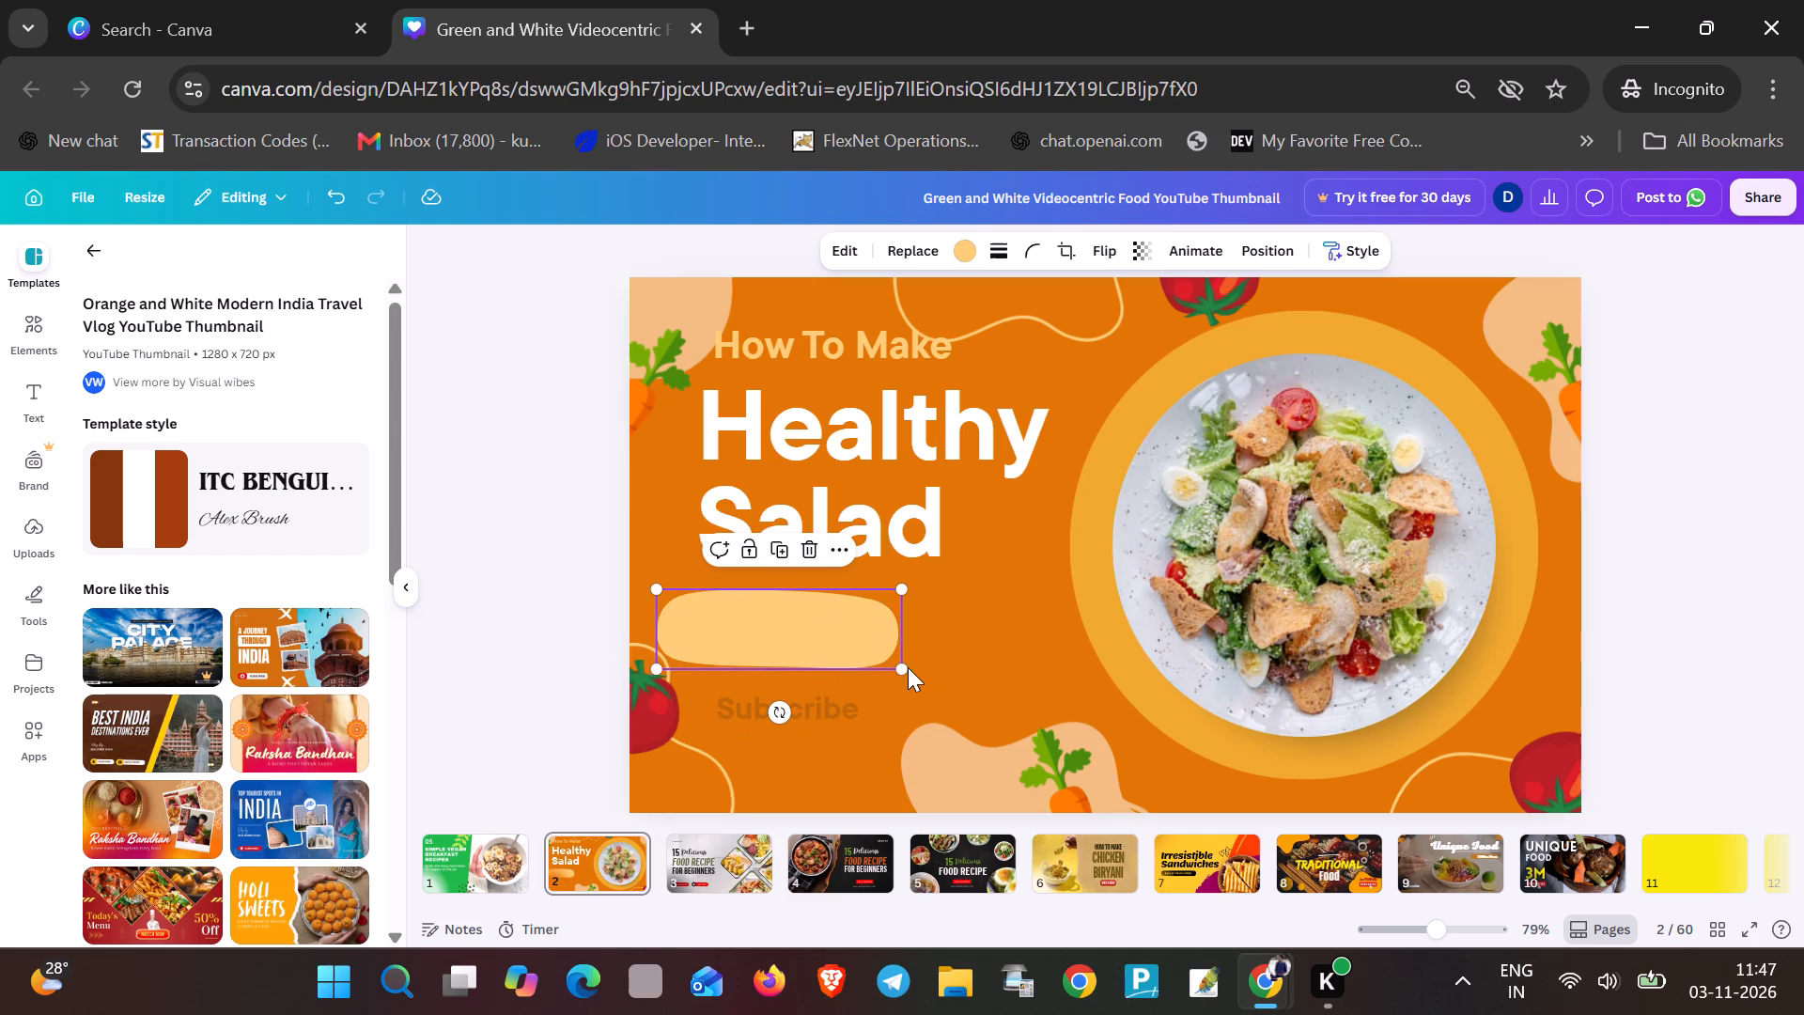
pyautogui.moveTo(903, 665); pyautogui.dragTo(983, 705)
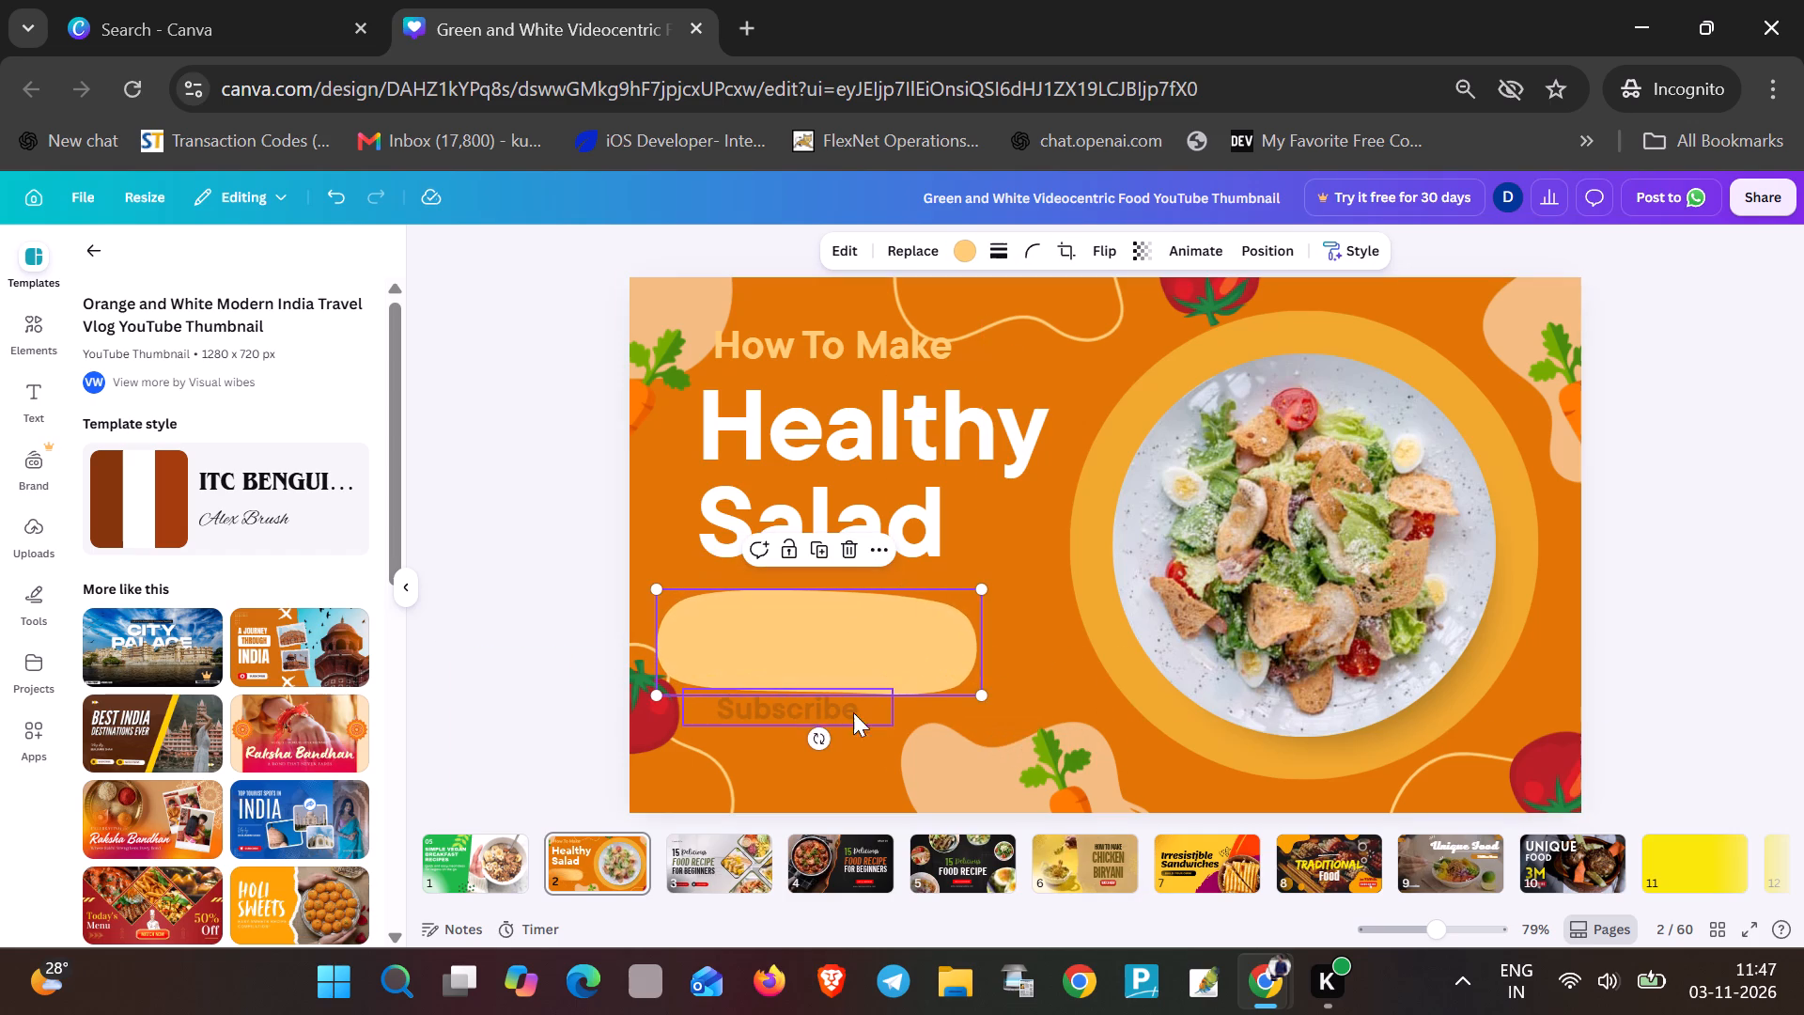
# Move the "Subscribe" text onto the enlarged pill and extend it to read "Subscribe to this Channel".
pyautogui.moveTo(800, 714); pyautogui.dragTo(804, 627)
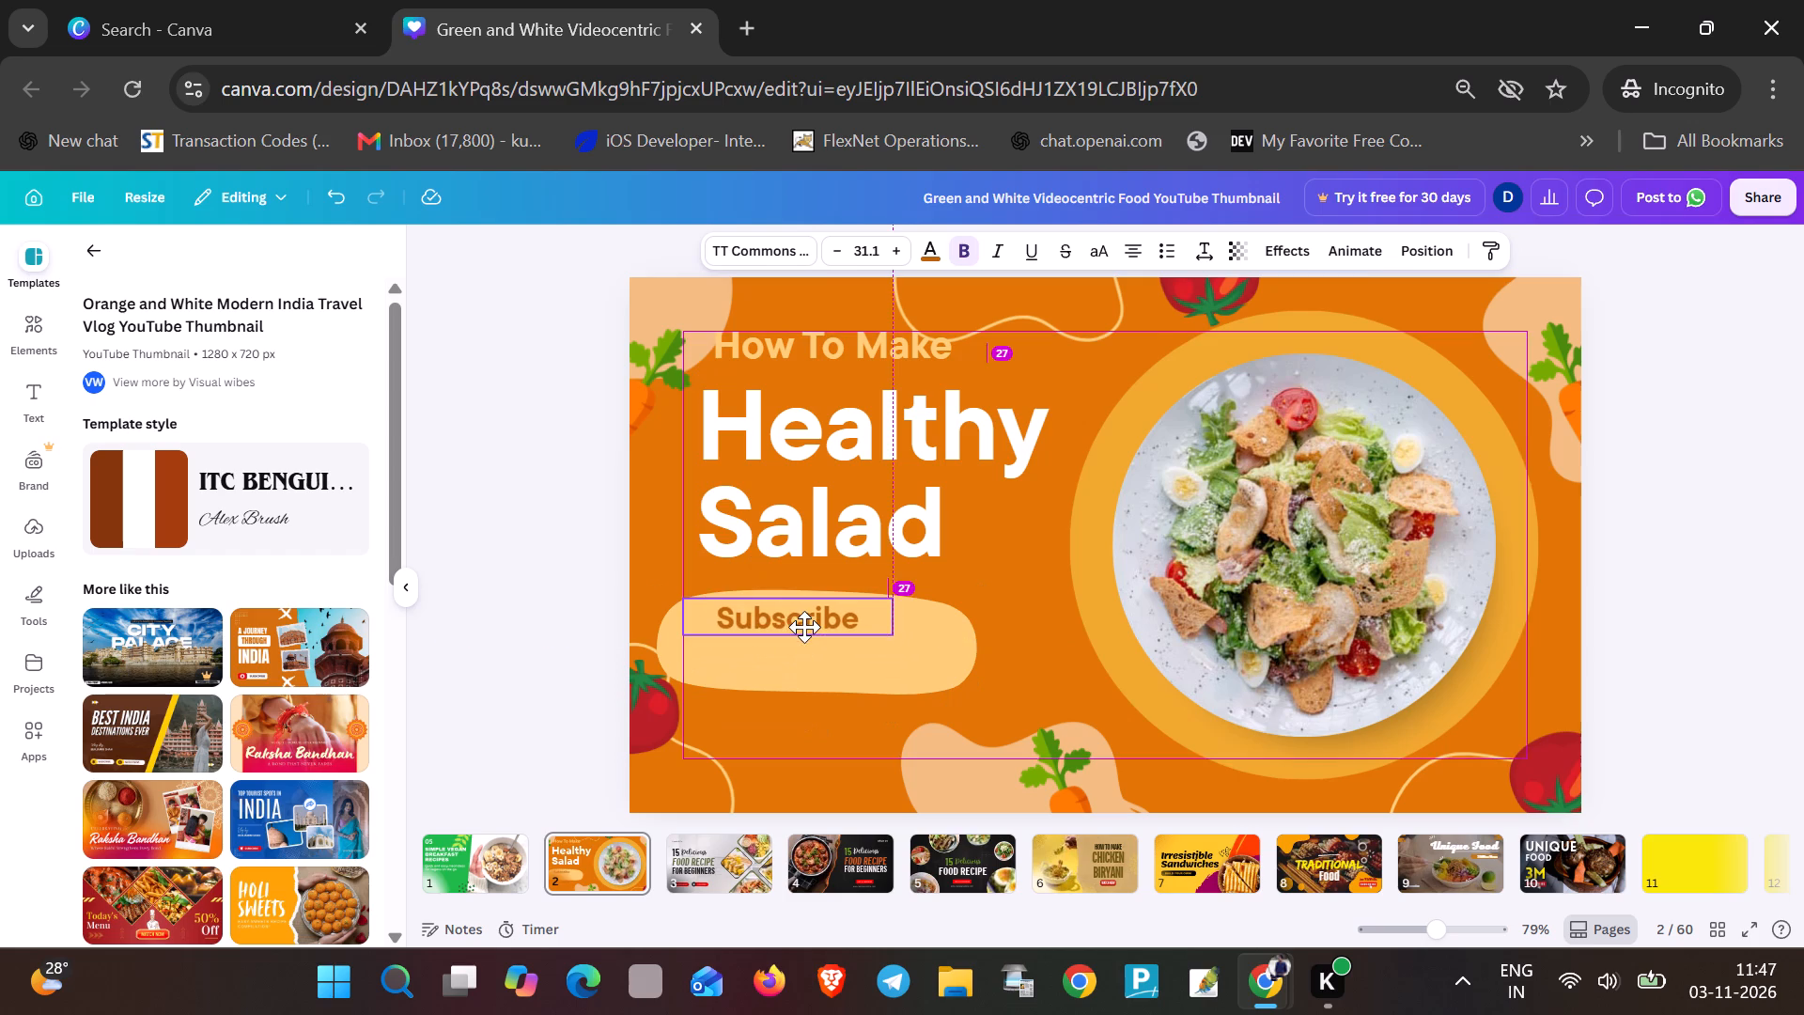
pyautogui.click(862, 613)
pyautogui.click(863, 613)
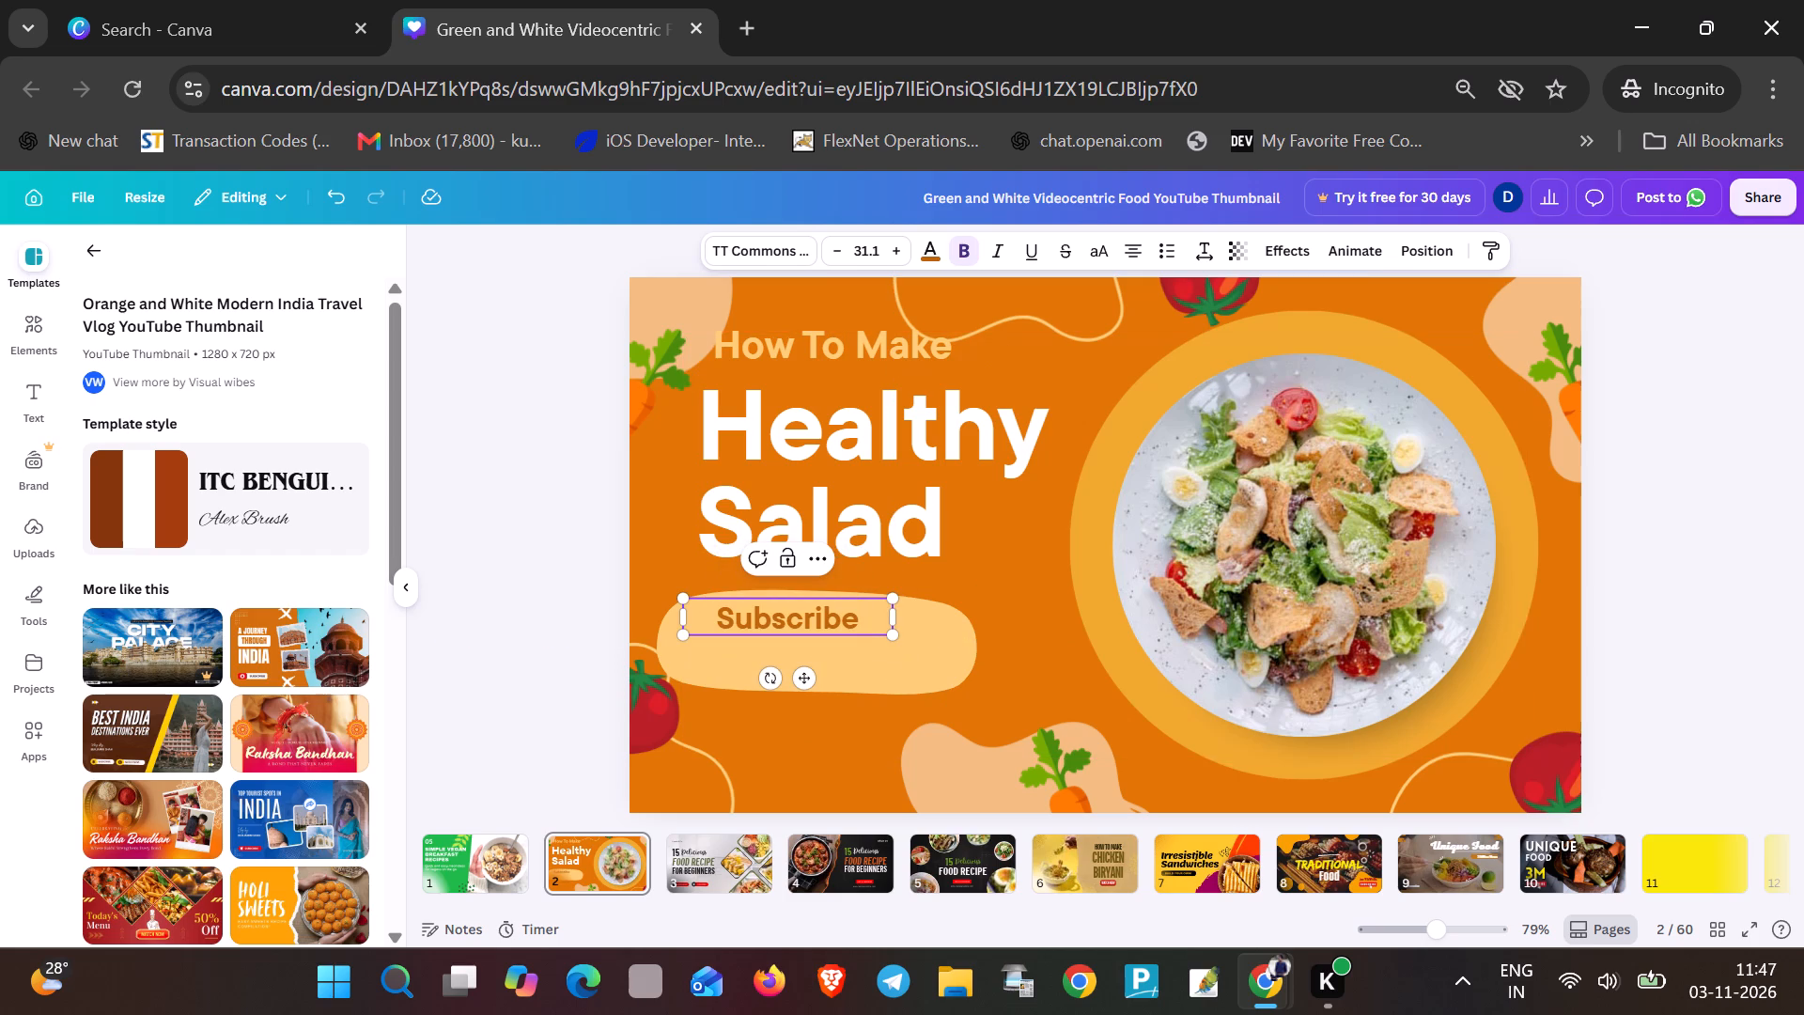
pyautogui.press('space')
pyautogui.write('to this C')
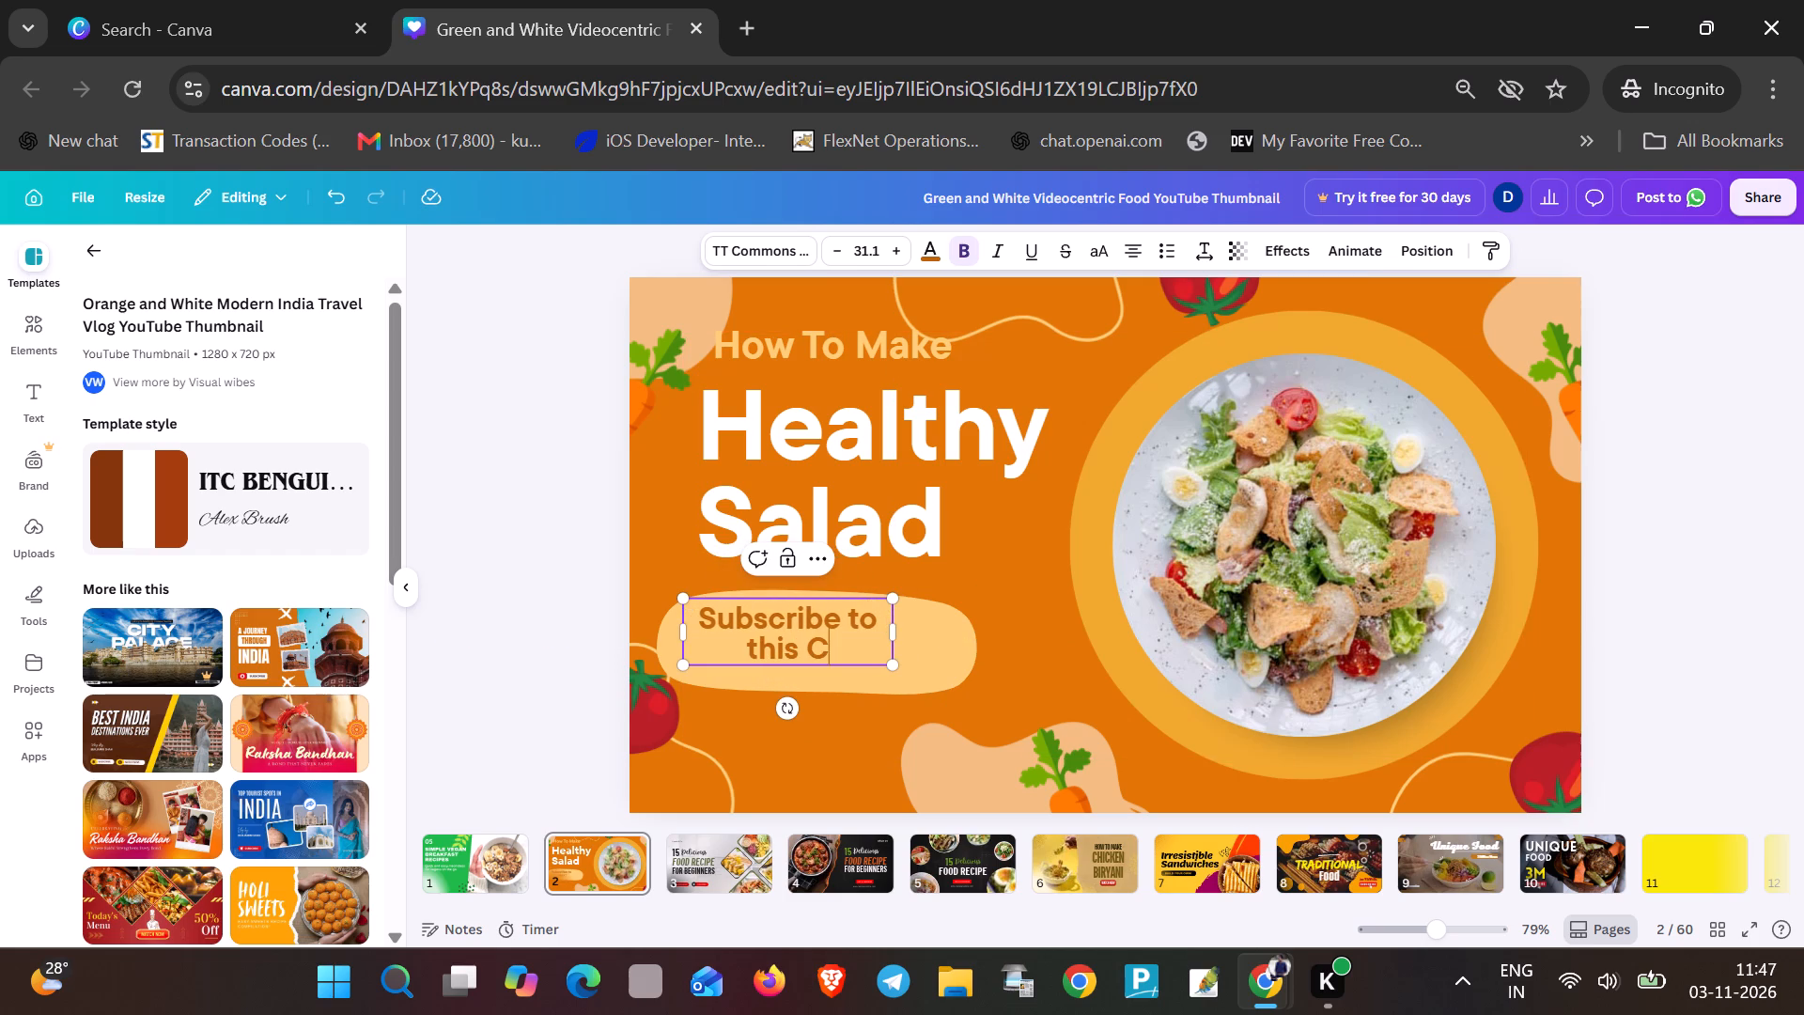
pyautogui.write('hannel')
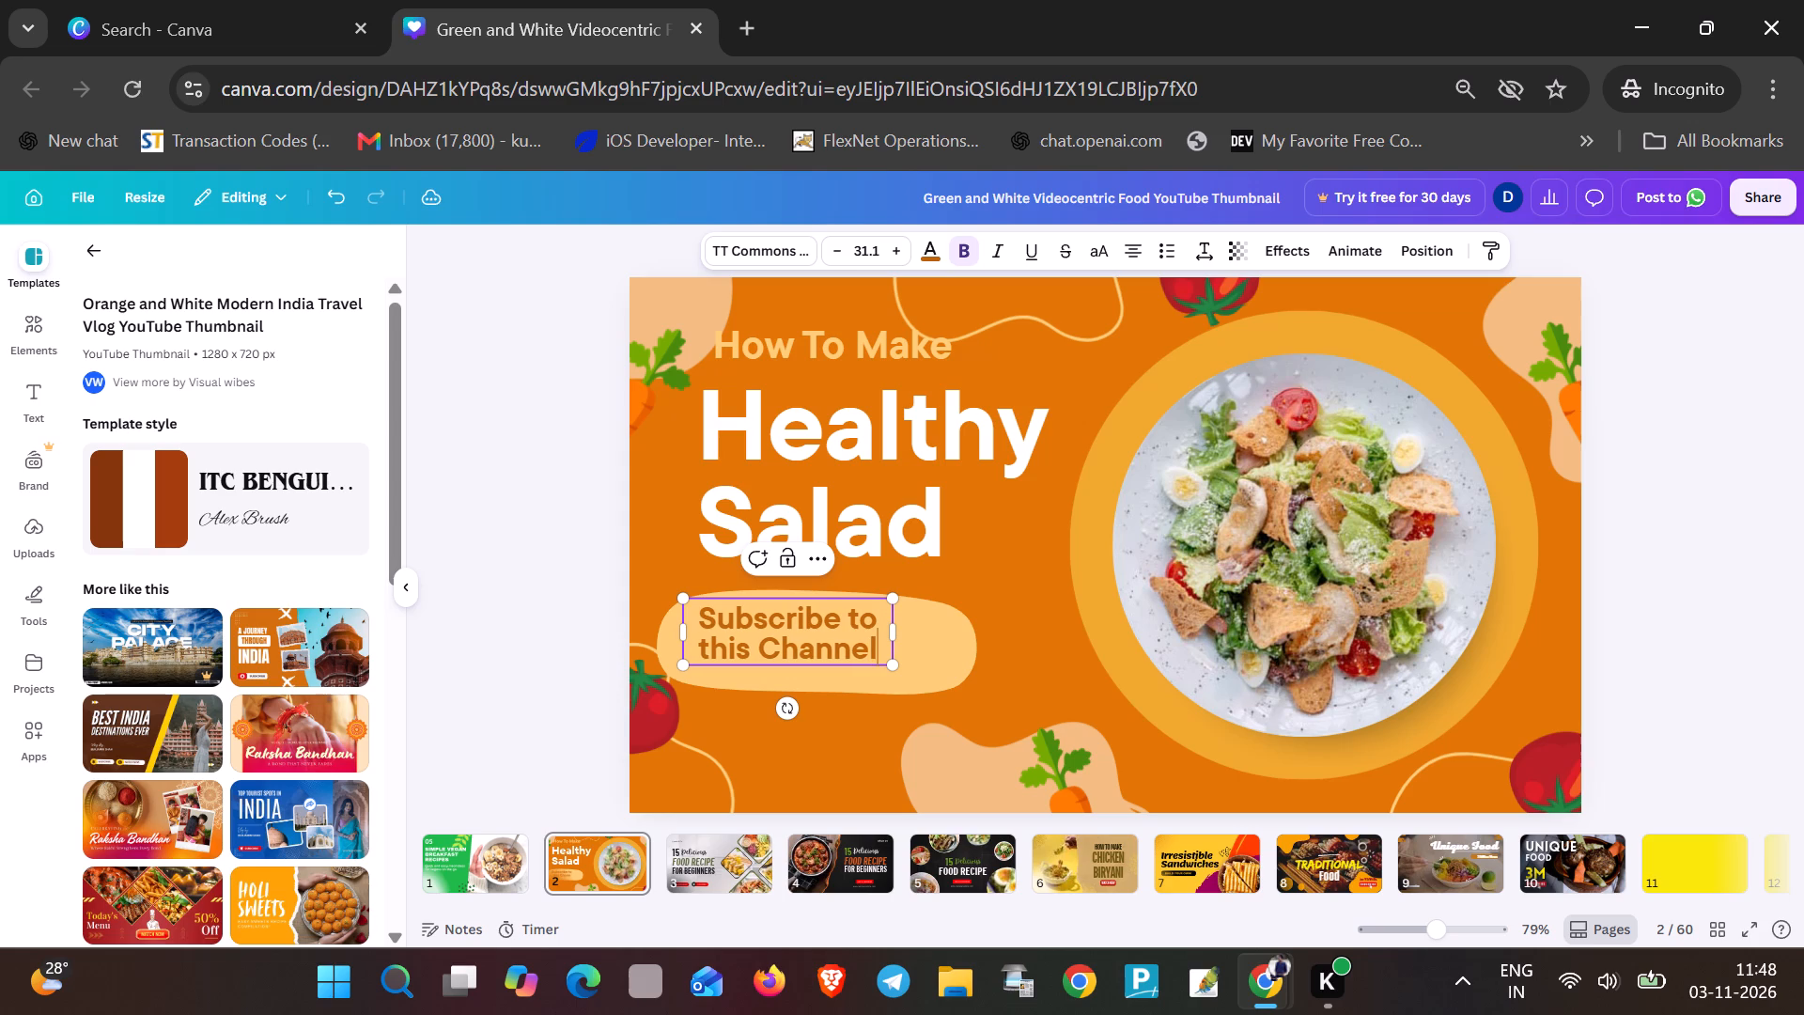
pyautogui.click(1038, 523)
pyautogui.click(1051, 670)
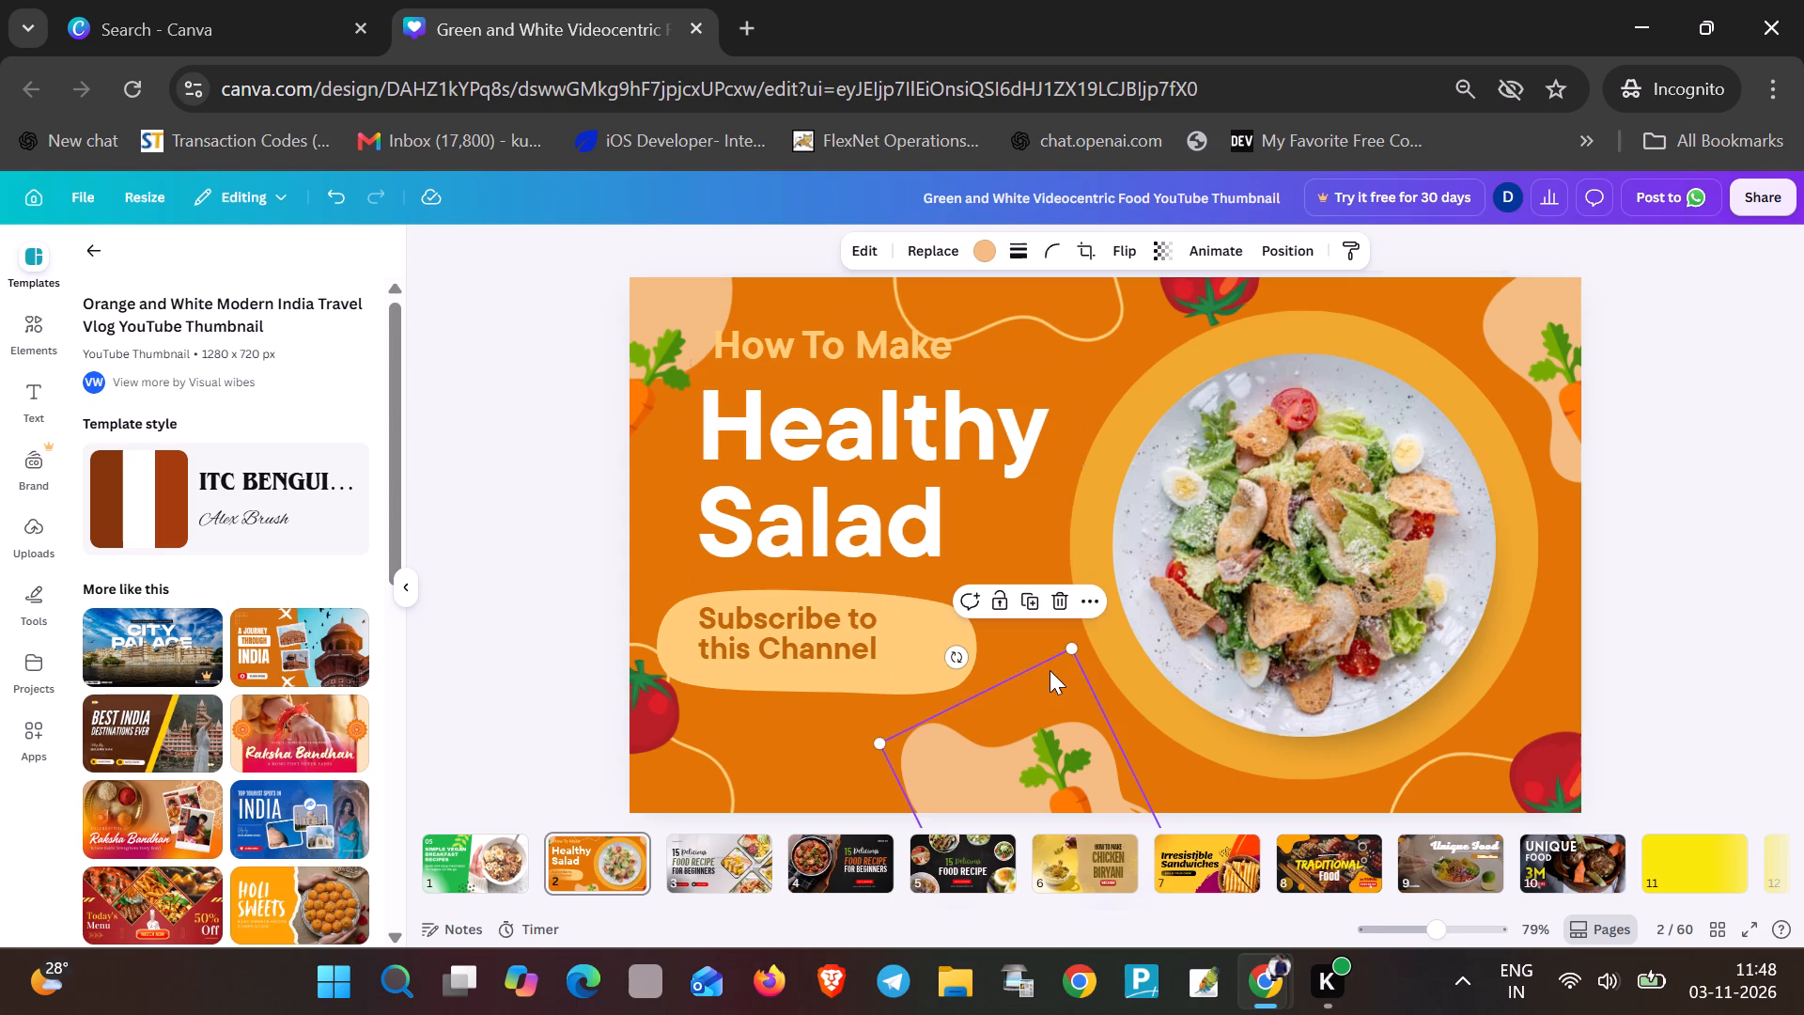
# Widen the "How To Make" text box to about 391 px, and scale its text up to size 47.8.
pyautogui.click(901, 338)
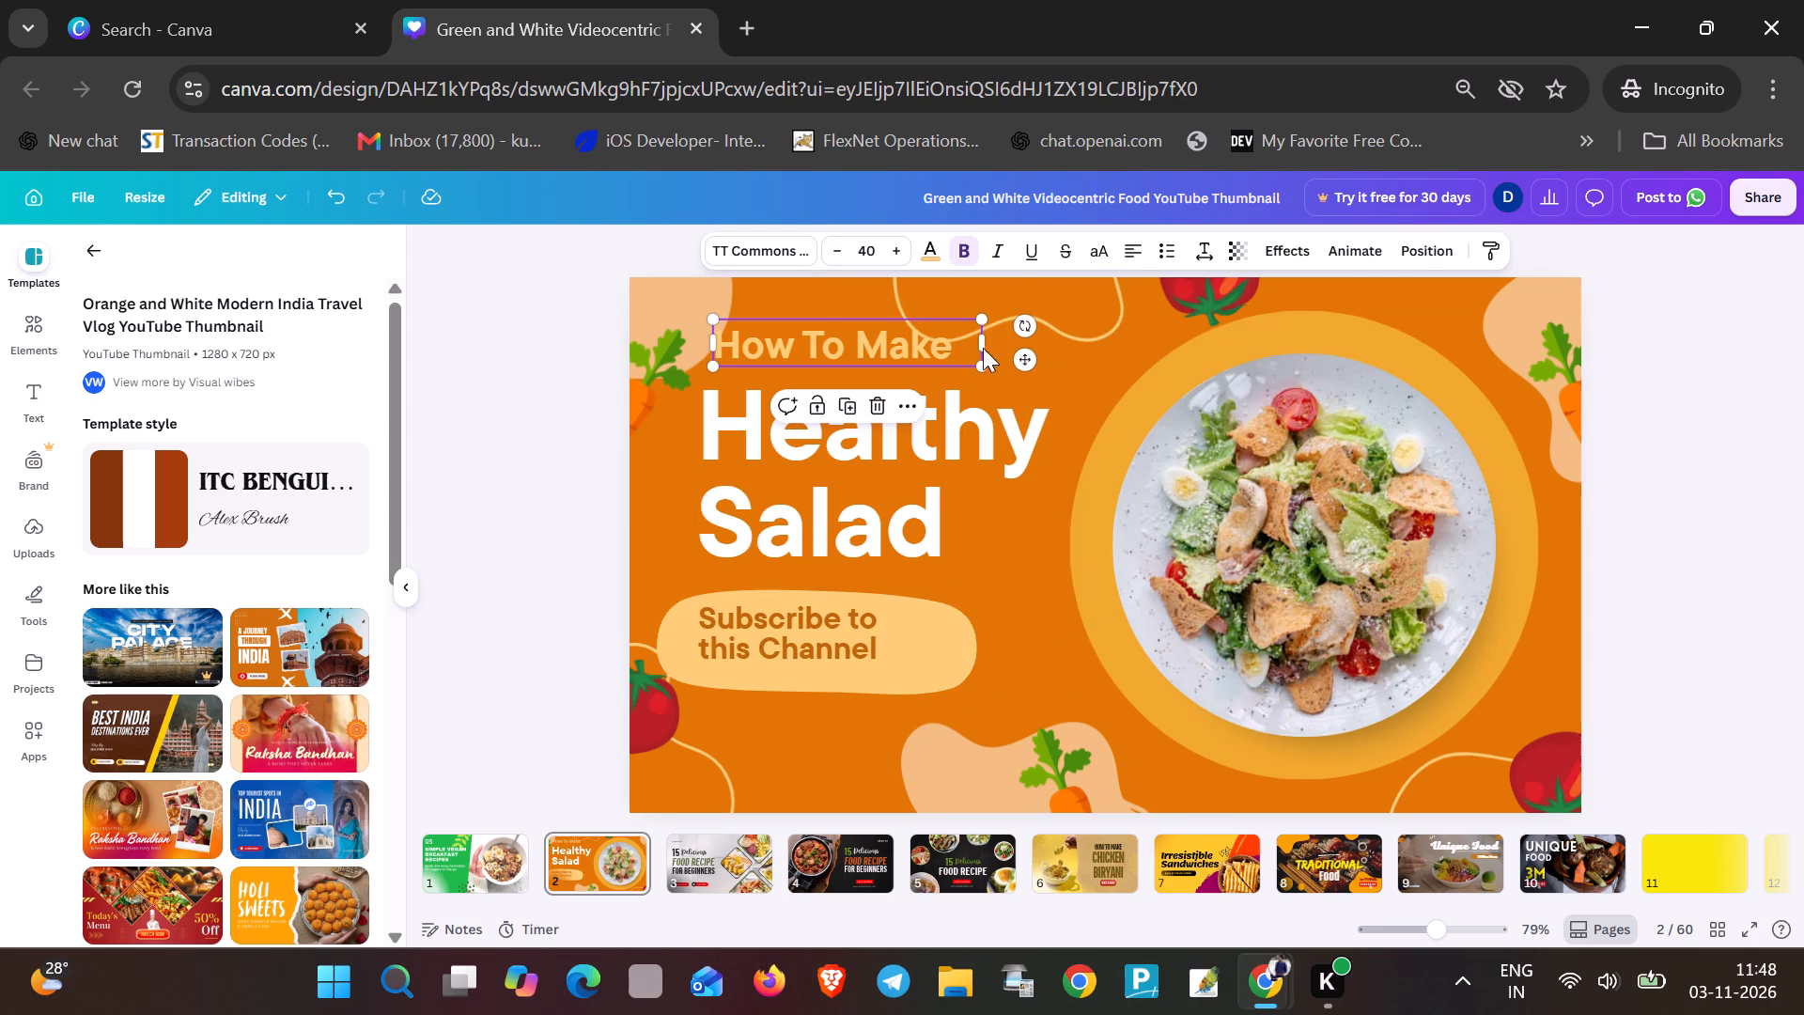
pyautogui.moveTo(988, 341); pyautogui.dragTo(1012, 353)
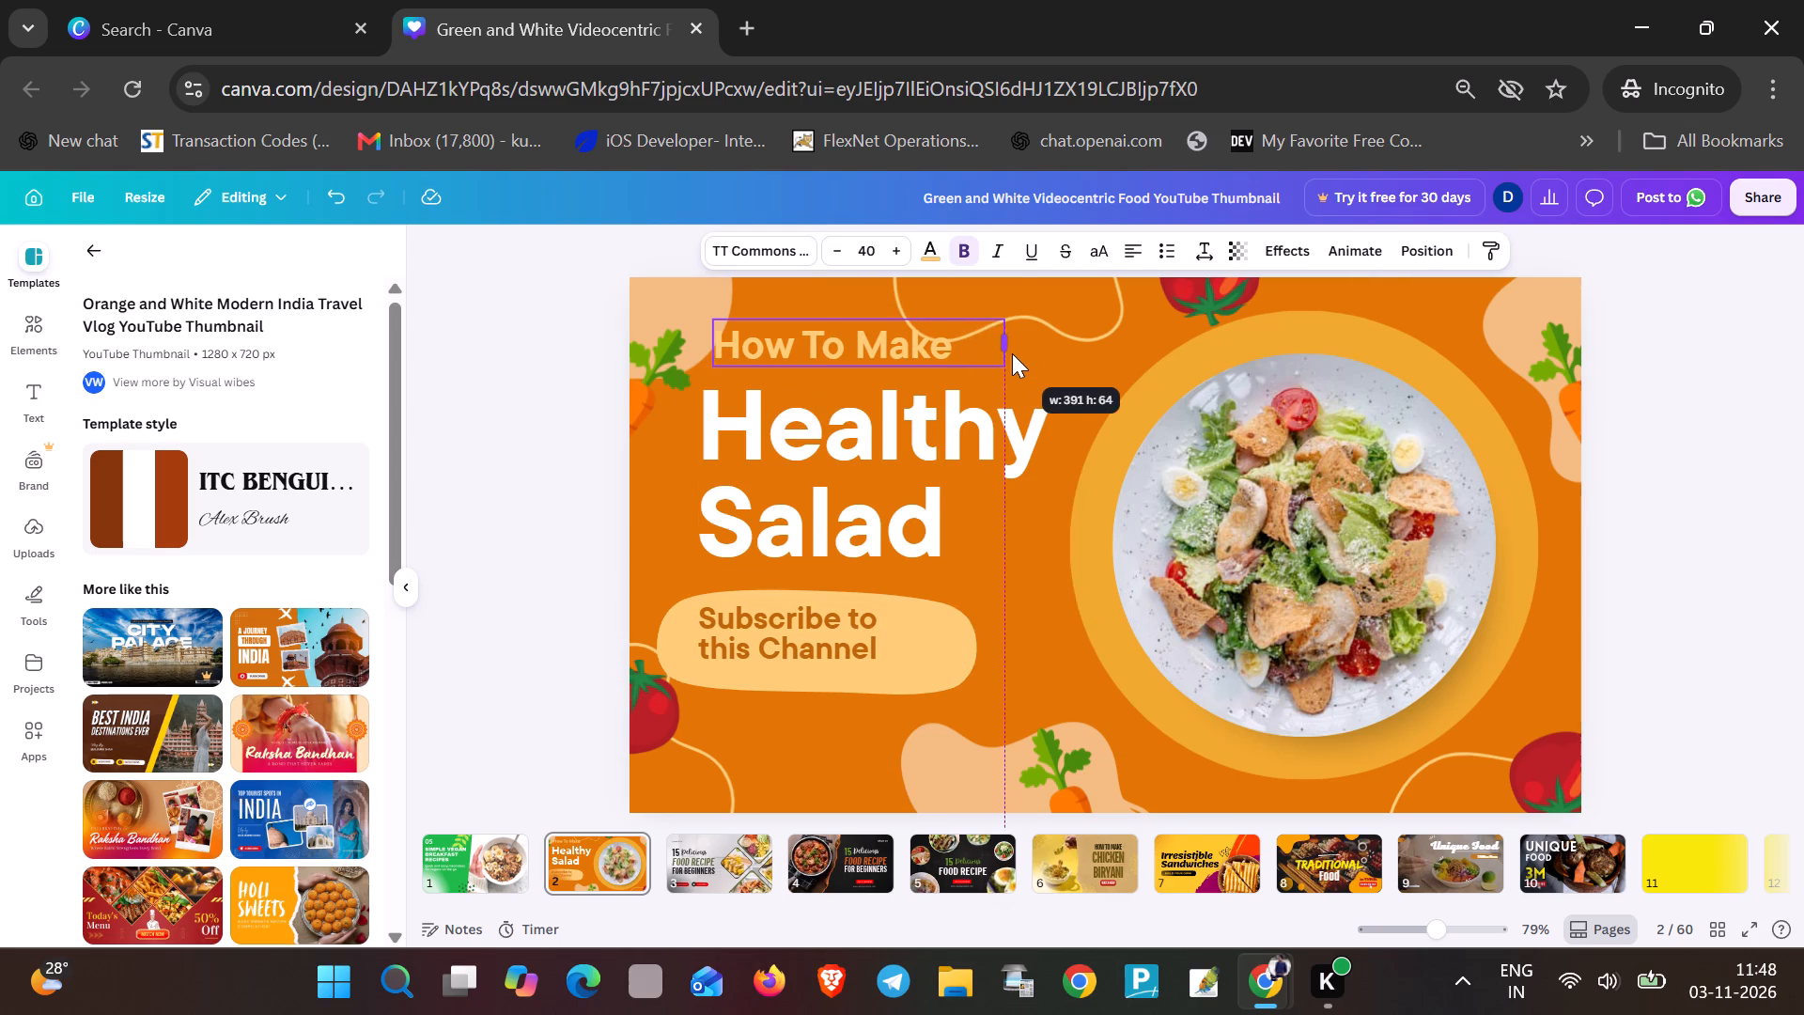
pyautogui.moveTo(1012, 353); pyautogui.dragTo(1013, 353)
pyautogui.moveTo(716, 364); pyautogui.dragTo(661, 409)
pyautogui.click(829, 350)
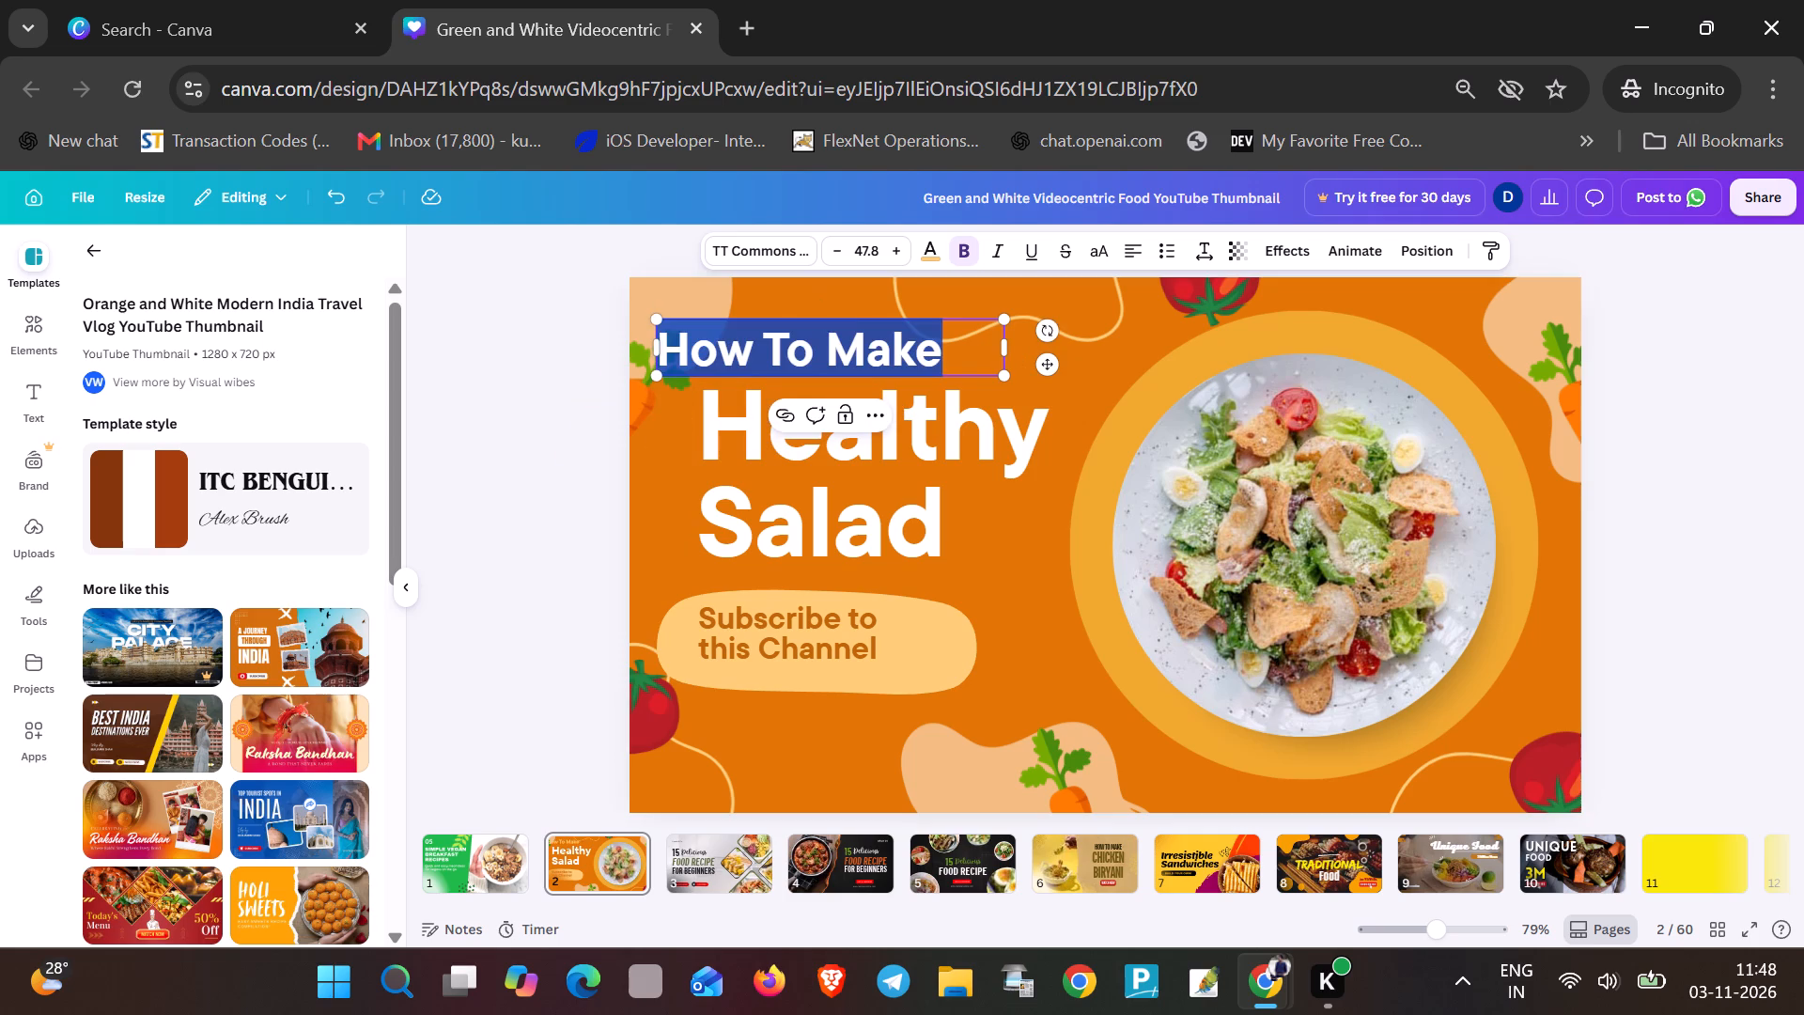
pyautogui.click(863, 334)
pyautogui.click(678, 479)
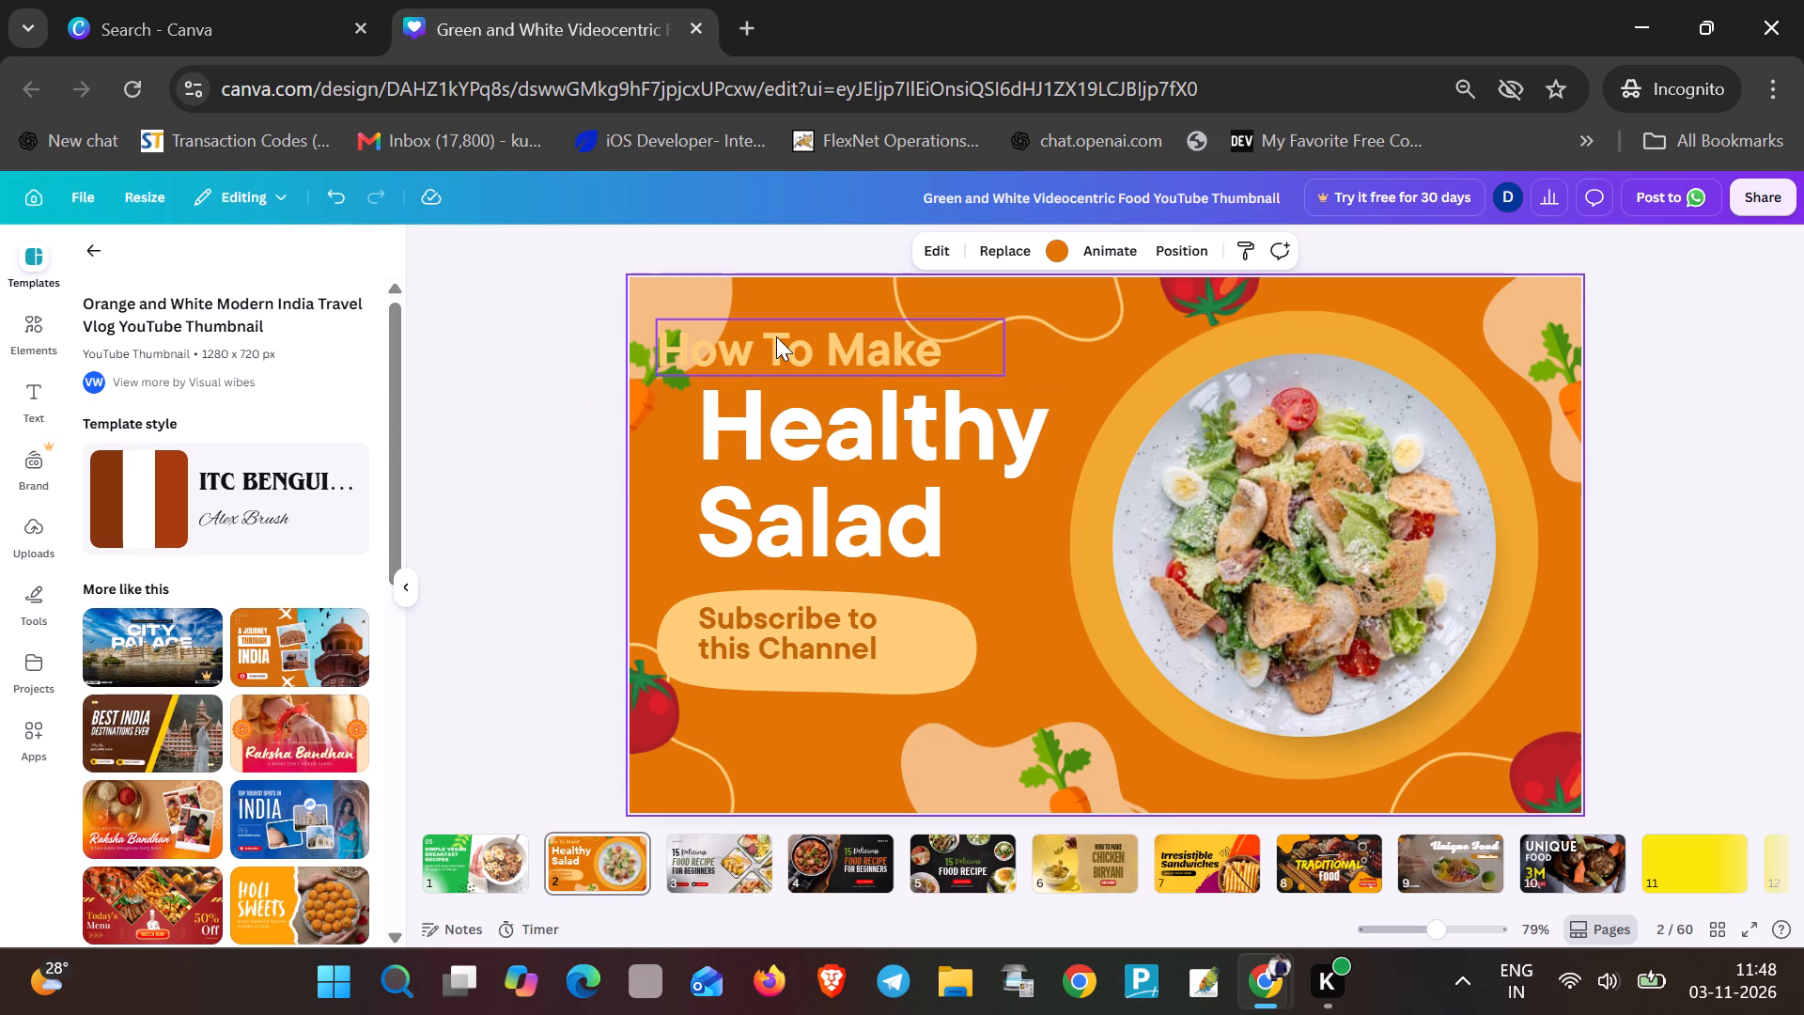
# Nudge the "How To Make" text right until its start sits slightly inside the left edge of "Healthy Salad".
pyautogui.click(776, 336)
pyautogui.press('Right')
pyautogui.press('Right')
pyautogui.press('Right')
pyautogui.press('Right')
pyautogui.press('Right')
pyautogui.press('Right')
pyautogui.press('Right')
pyautogui.press('Right')
pyautogui.press('Right')
pyautogui.press('Right')
pyautogui.press('Right')
pyautogui.press('Right')
pyautogui.press('Right')
pyautogui.press('Right')
pyautogui.press('Right')
pyautogui.press('Right')
pyautogui.press('Right')
pyautogui.press('Right')
pyautogui.press('Right')
pyautogui.press('Right')
pyautogui.press('Right')
pyautogui.press('Right')
pyautogui.press('Right')
pyautogui.press('Right')
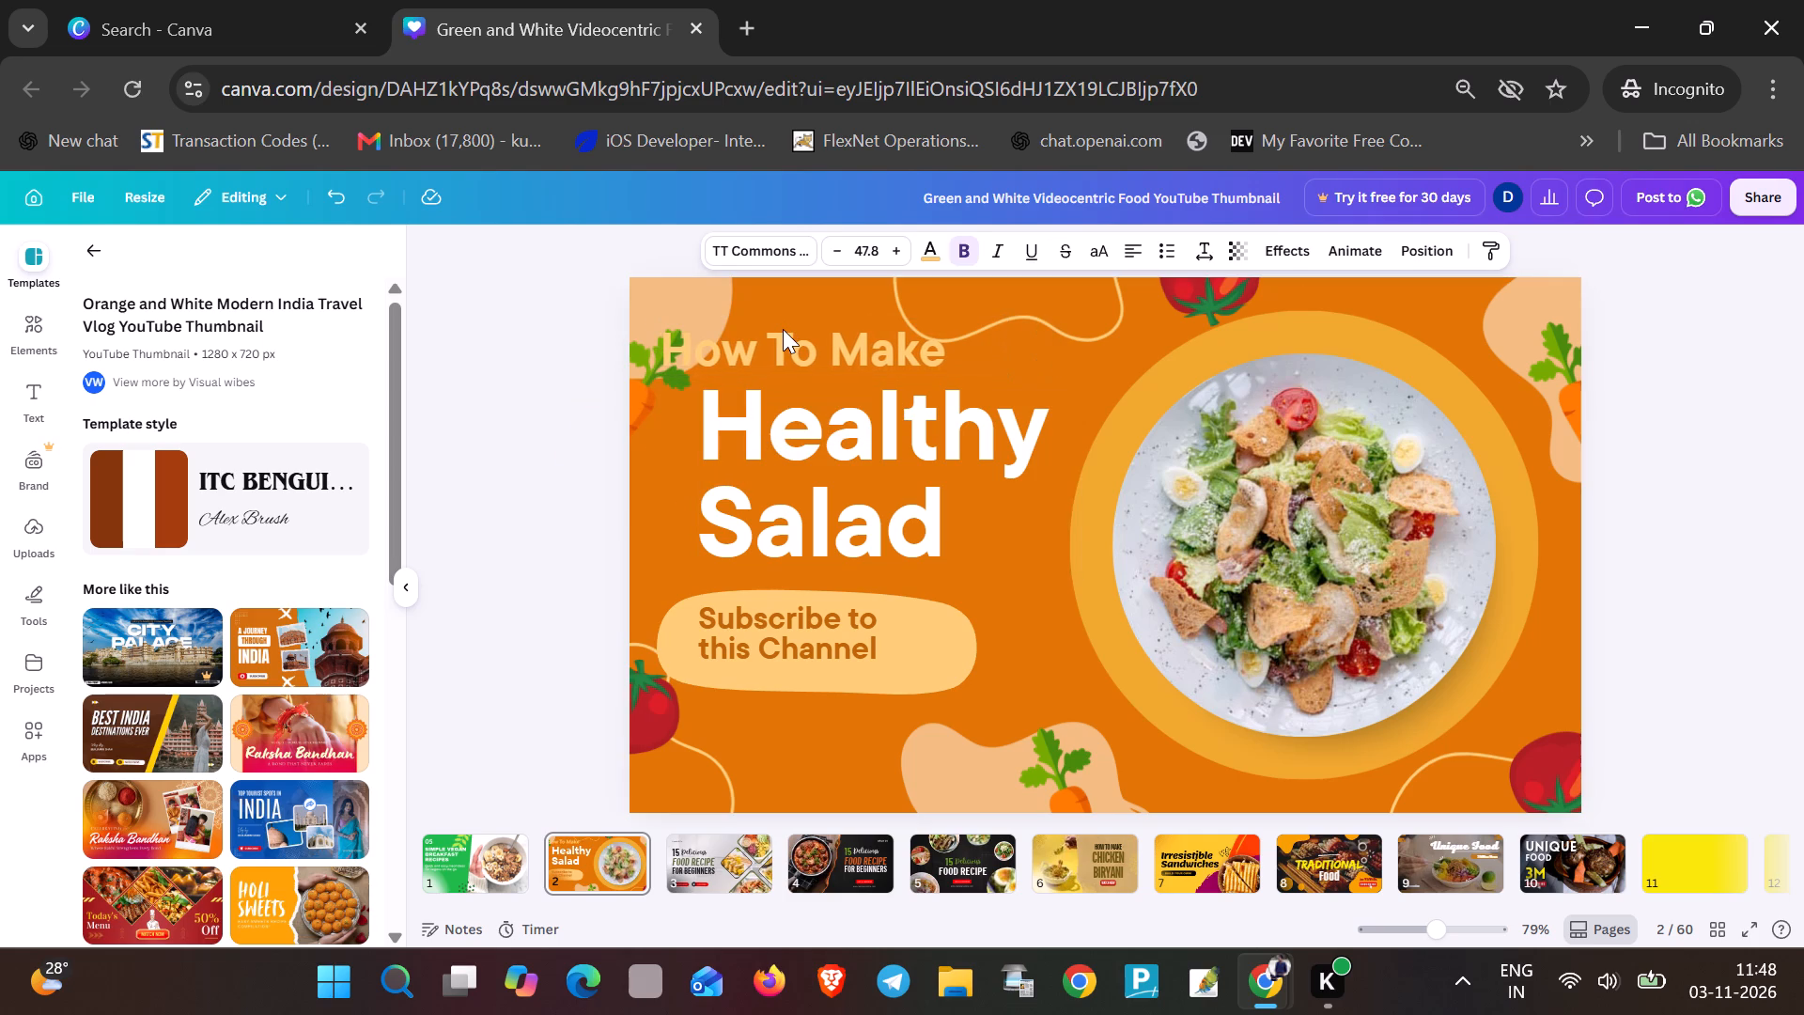
pyautogui.press('Right')
pyautogui.press('Right')
pyautogui.press('Right')
pyautogui.press('Right')
pyautogui.press('Right')
pyautogui.press('Right')
pyautogui.press('Right')
pyautogui.press('Right')
pyautogui.press('Right')
pyautogui.press('Right')
pyautogui.press('Right')
pyautogui.press('Right')
pyautogui.press('Right')
pyautogui.press('Right')
pyautogui.press('Right')
pyautogui.press('Right')
pyautogui.press('Right')
pyautogui.press('Right')
pyautogui.press('Right')
pyautogui.press('Right')
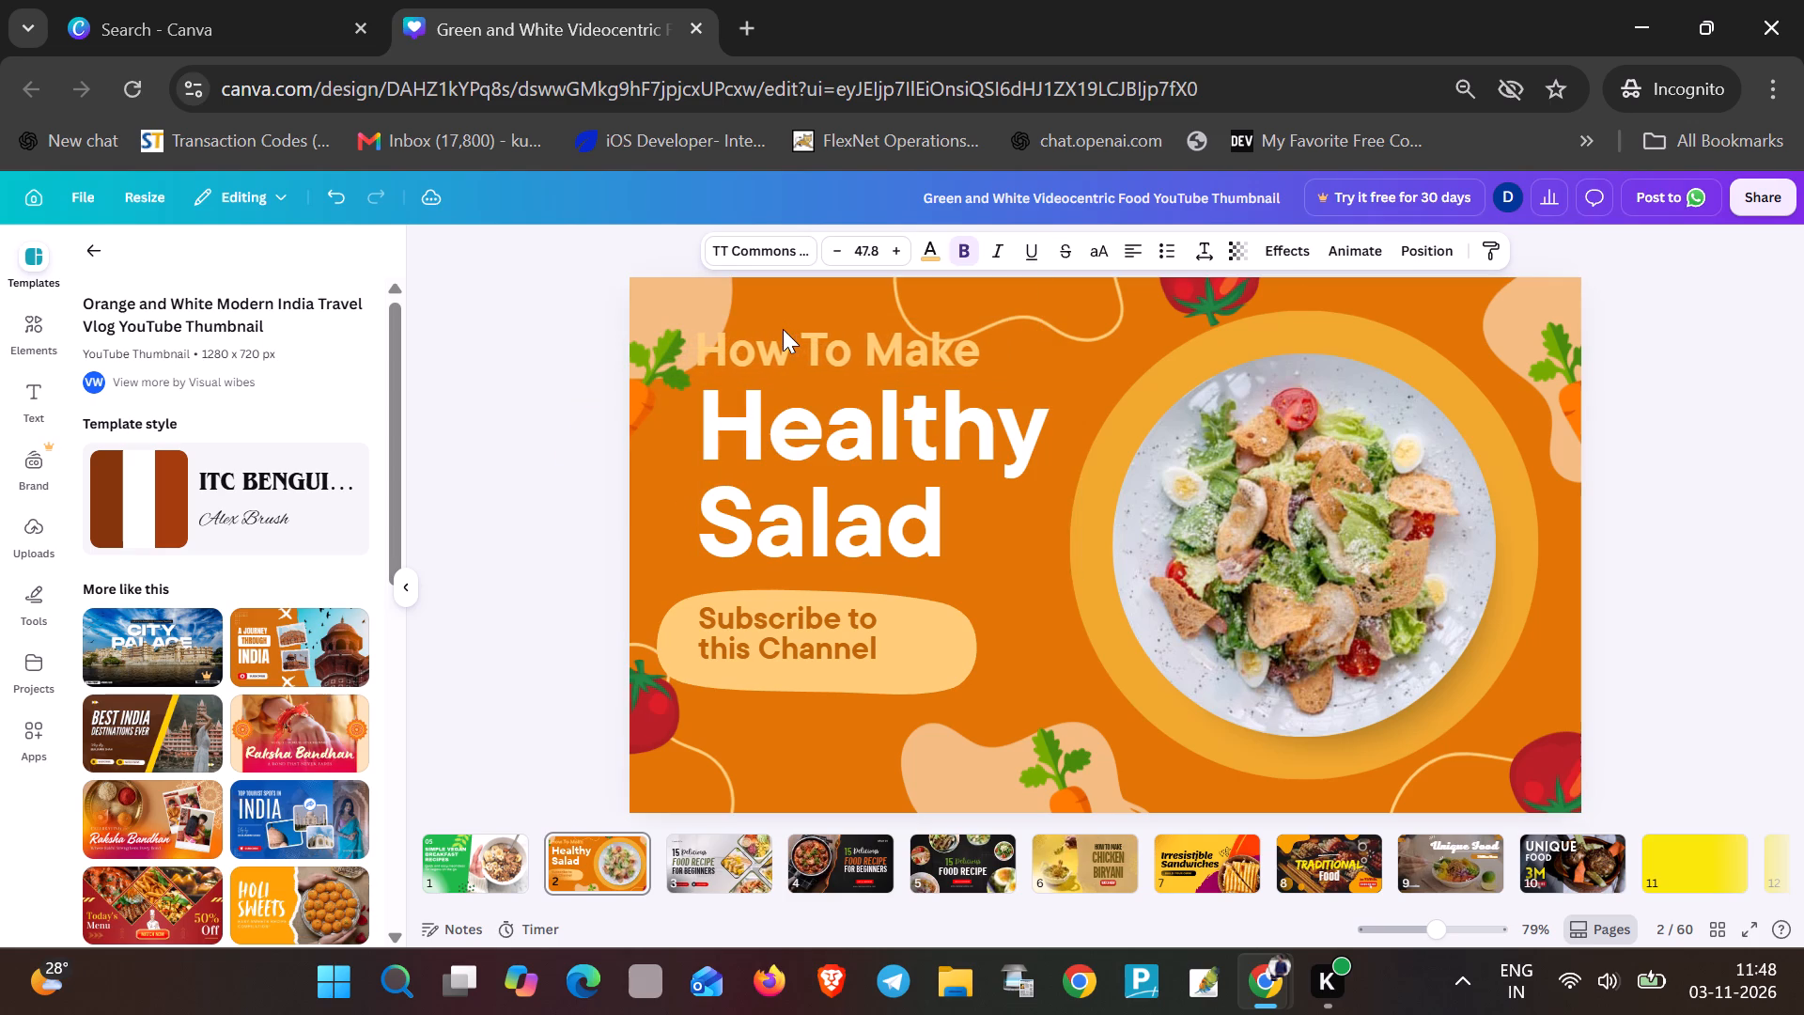
pyautogui.press('Right')
pyautogui.press('Right')
pyautogui.press('Right')
pyautogui.press('Right')
pyautogui.press('Right')
pyautogui.press('Right')
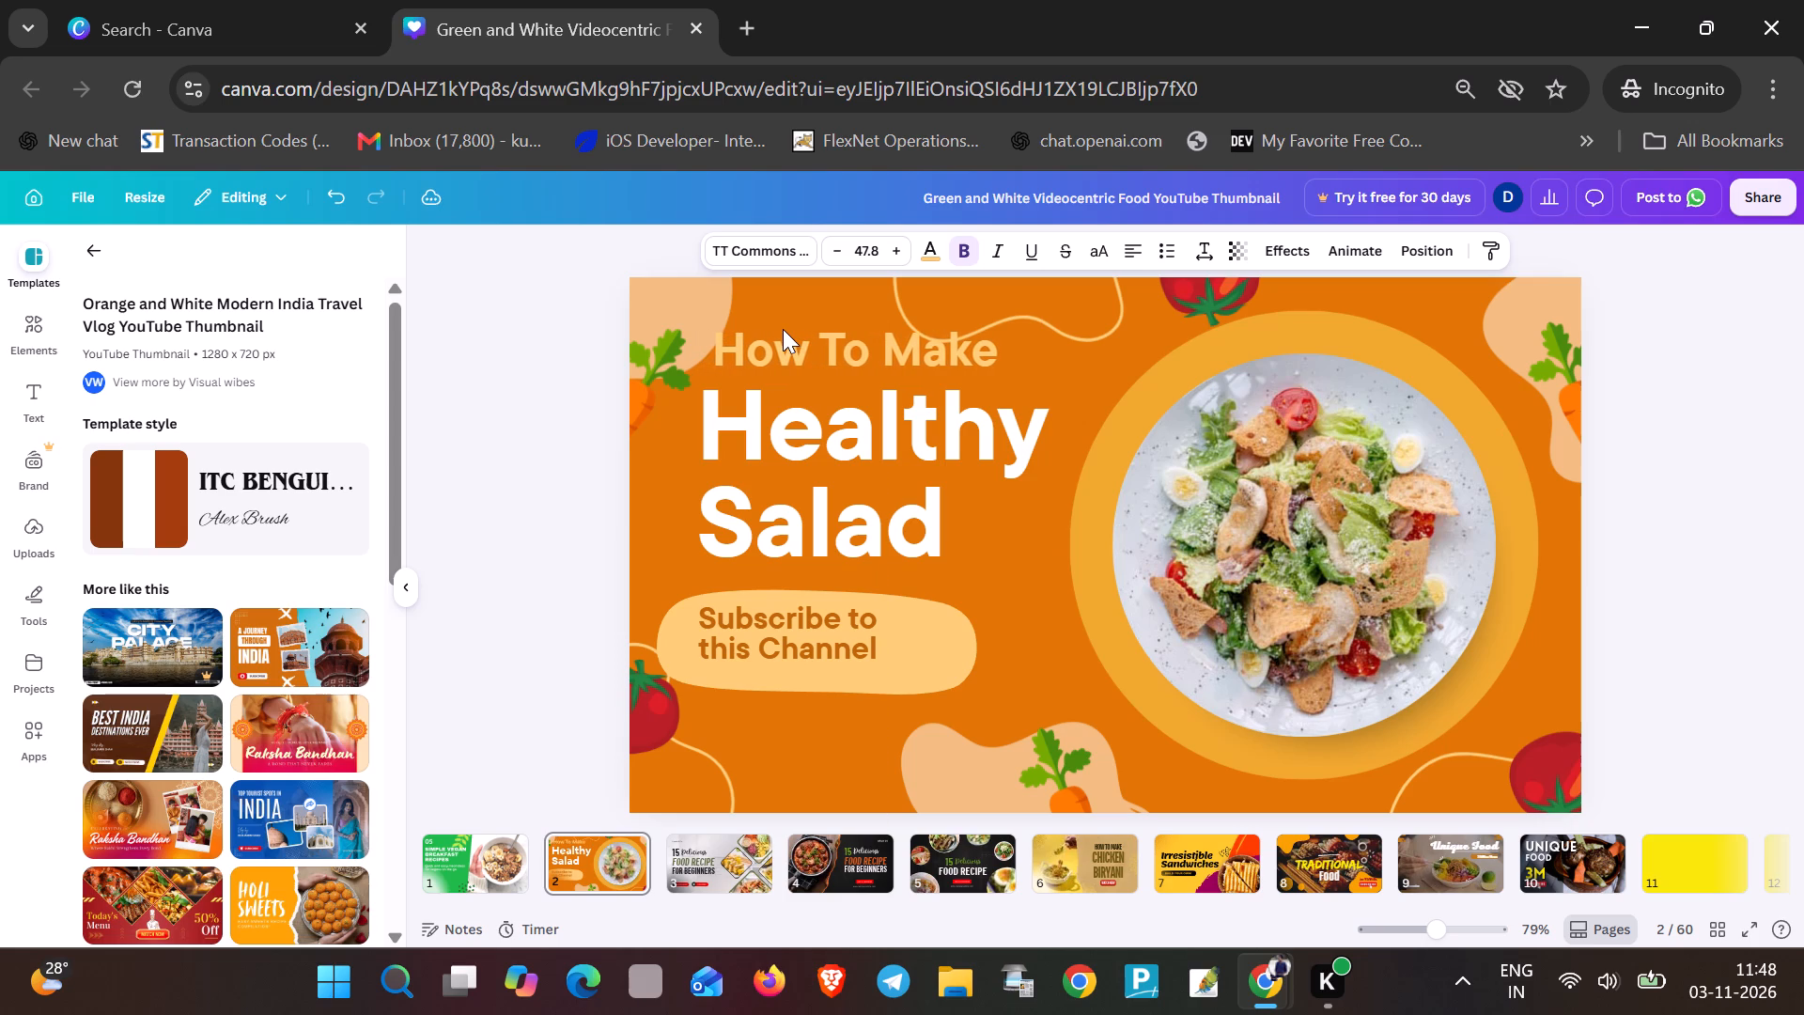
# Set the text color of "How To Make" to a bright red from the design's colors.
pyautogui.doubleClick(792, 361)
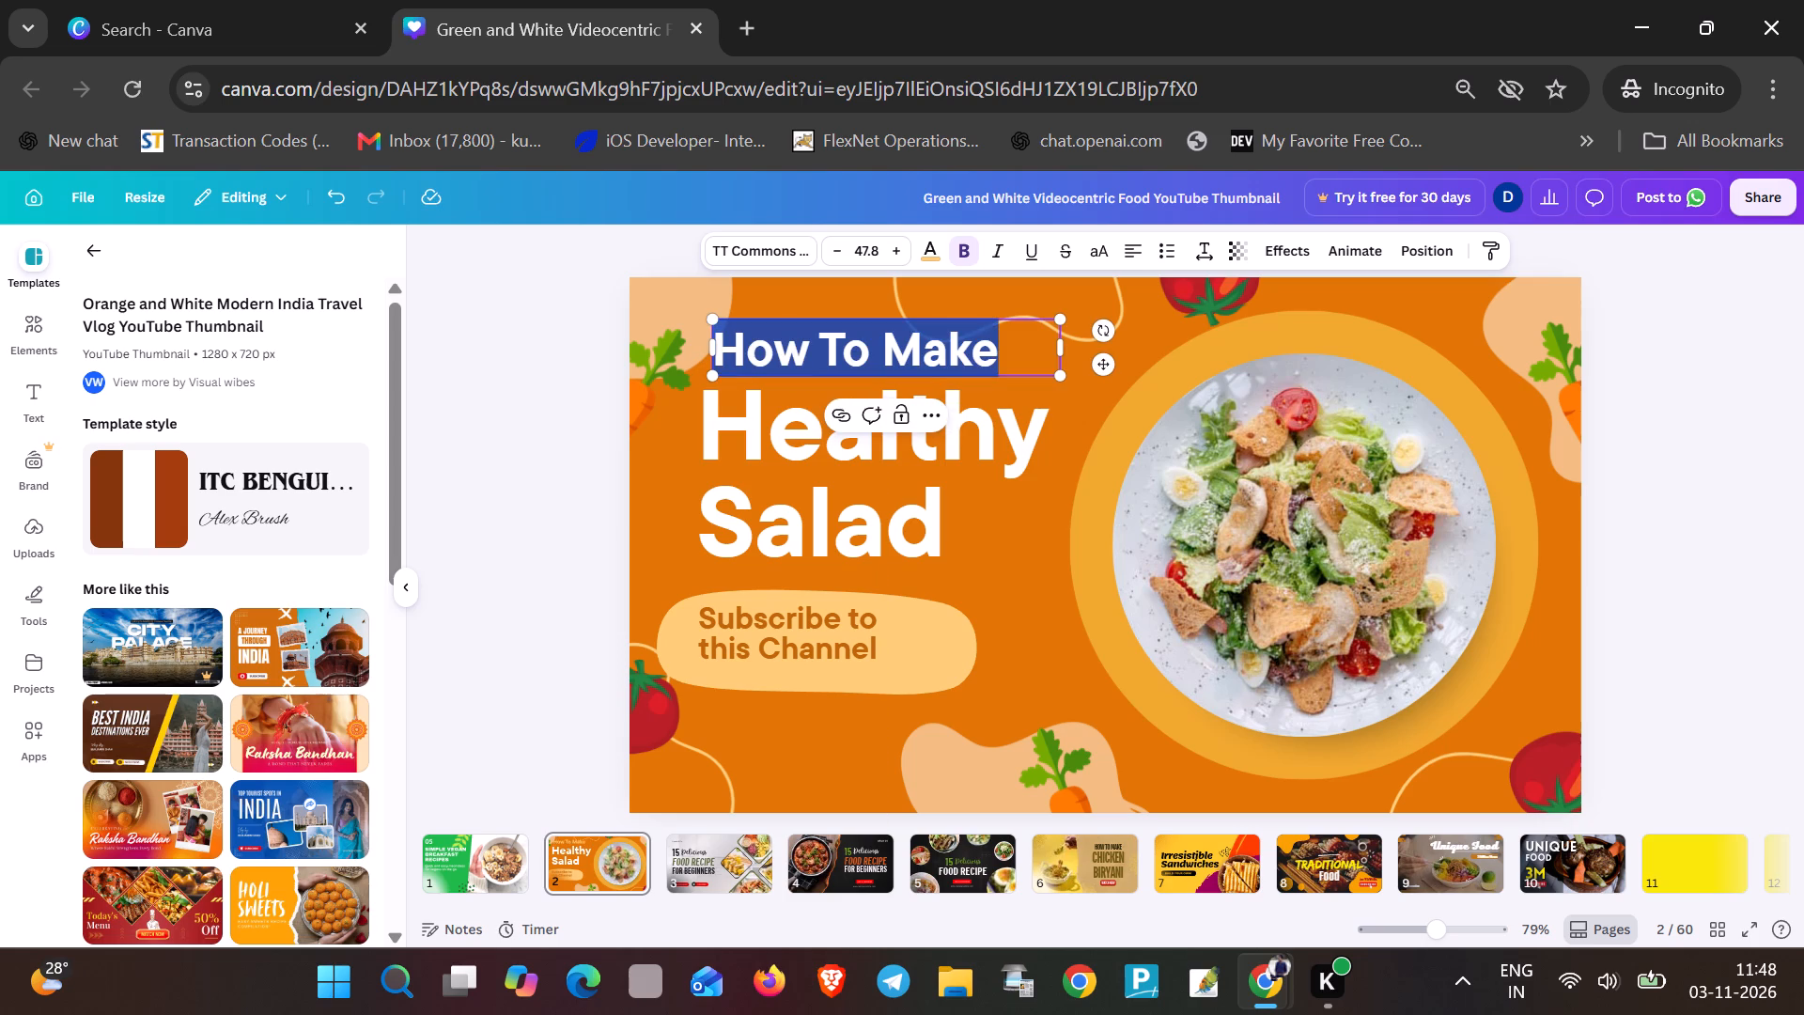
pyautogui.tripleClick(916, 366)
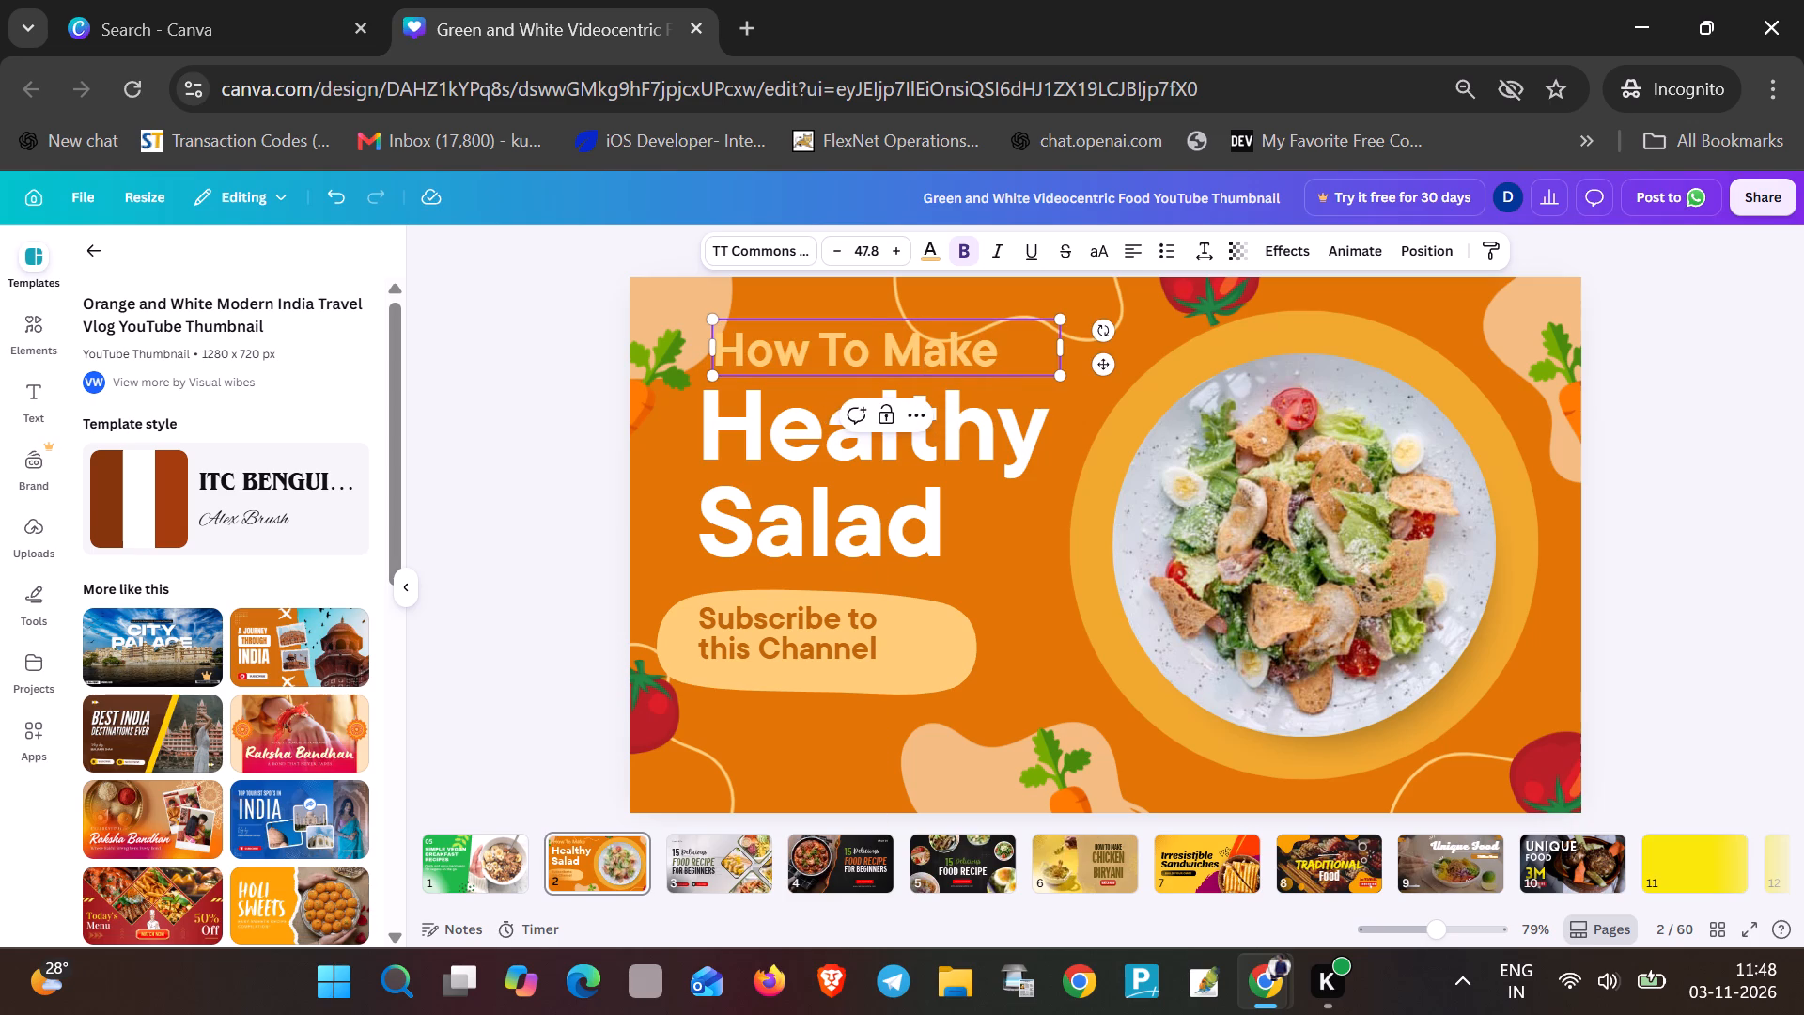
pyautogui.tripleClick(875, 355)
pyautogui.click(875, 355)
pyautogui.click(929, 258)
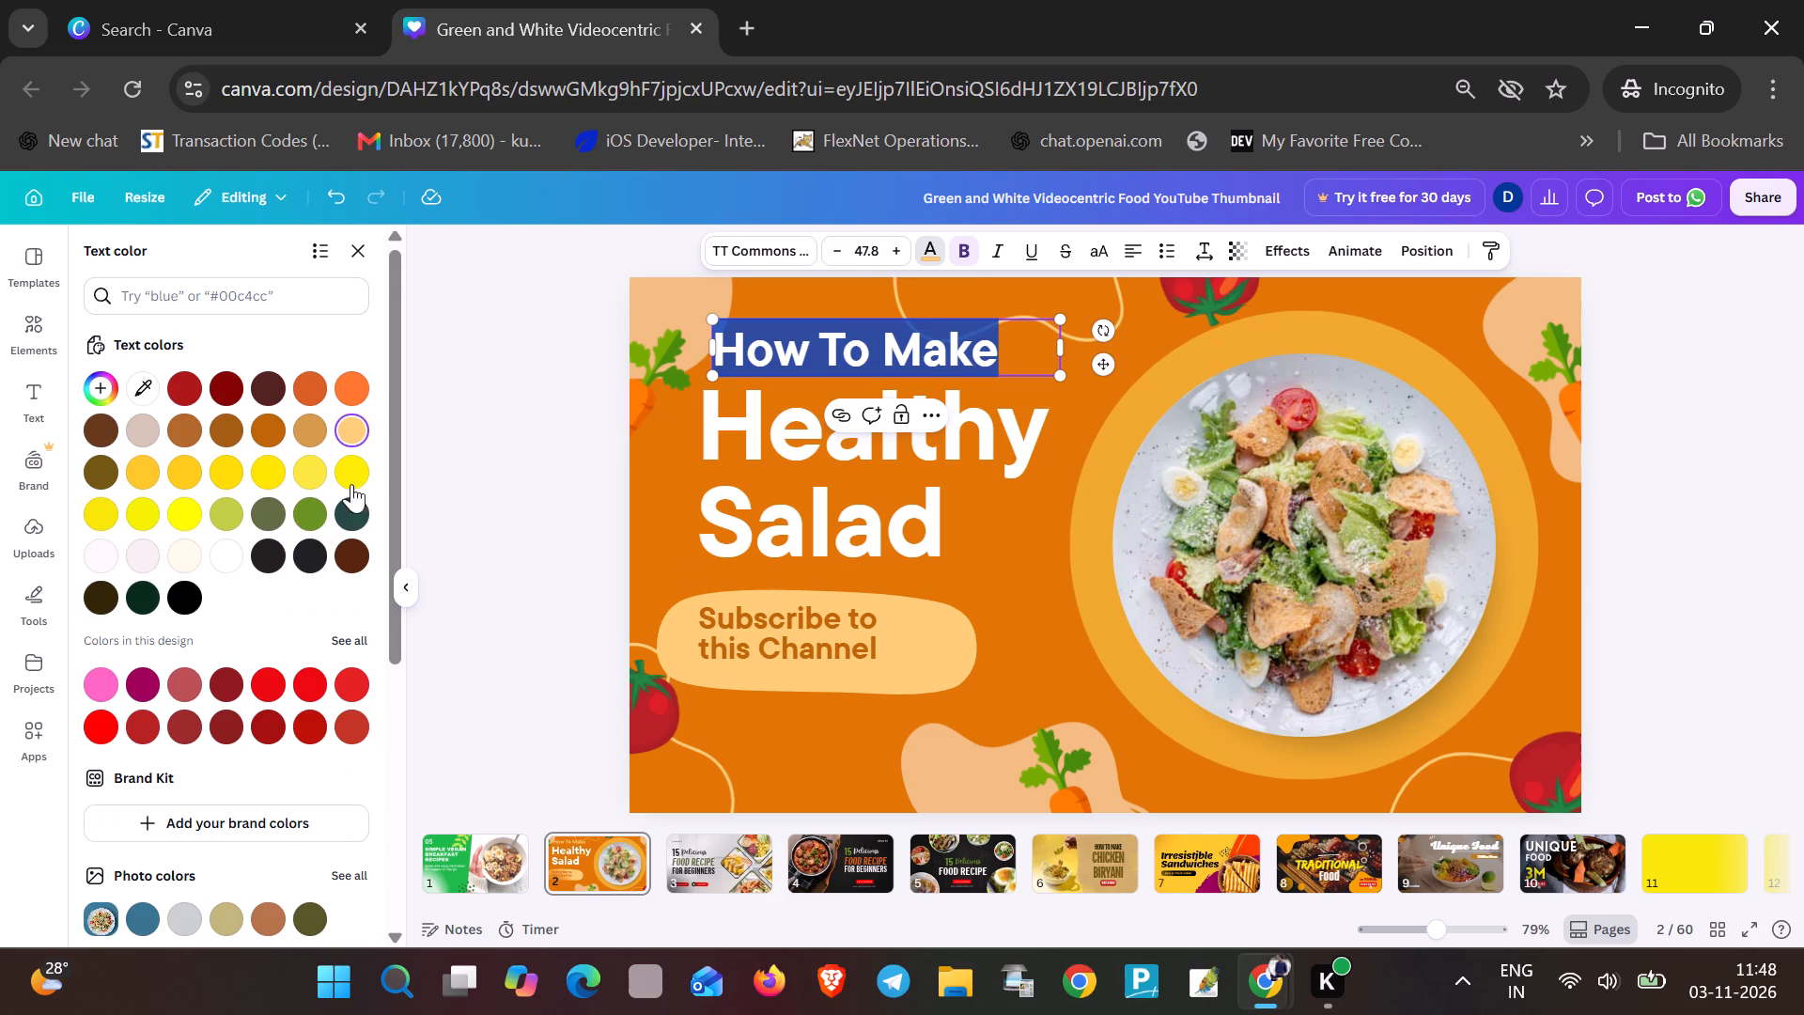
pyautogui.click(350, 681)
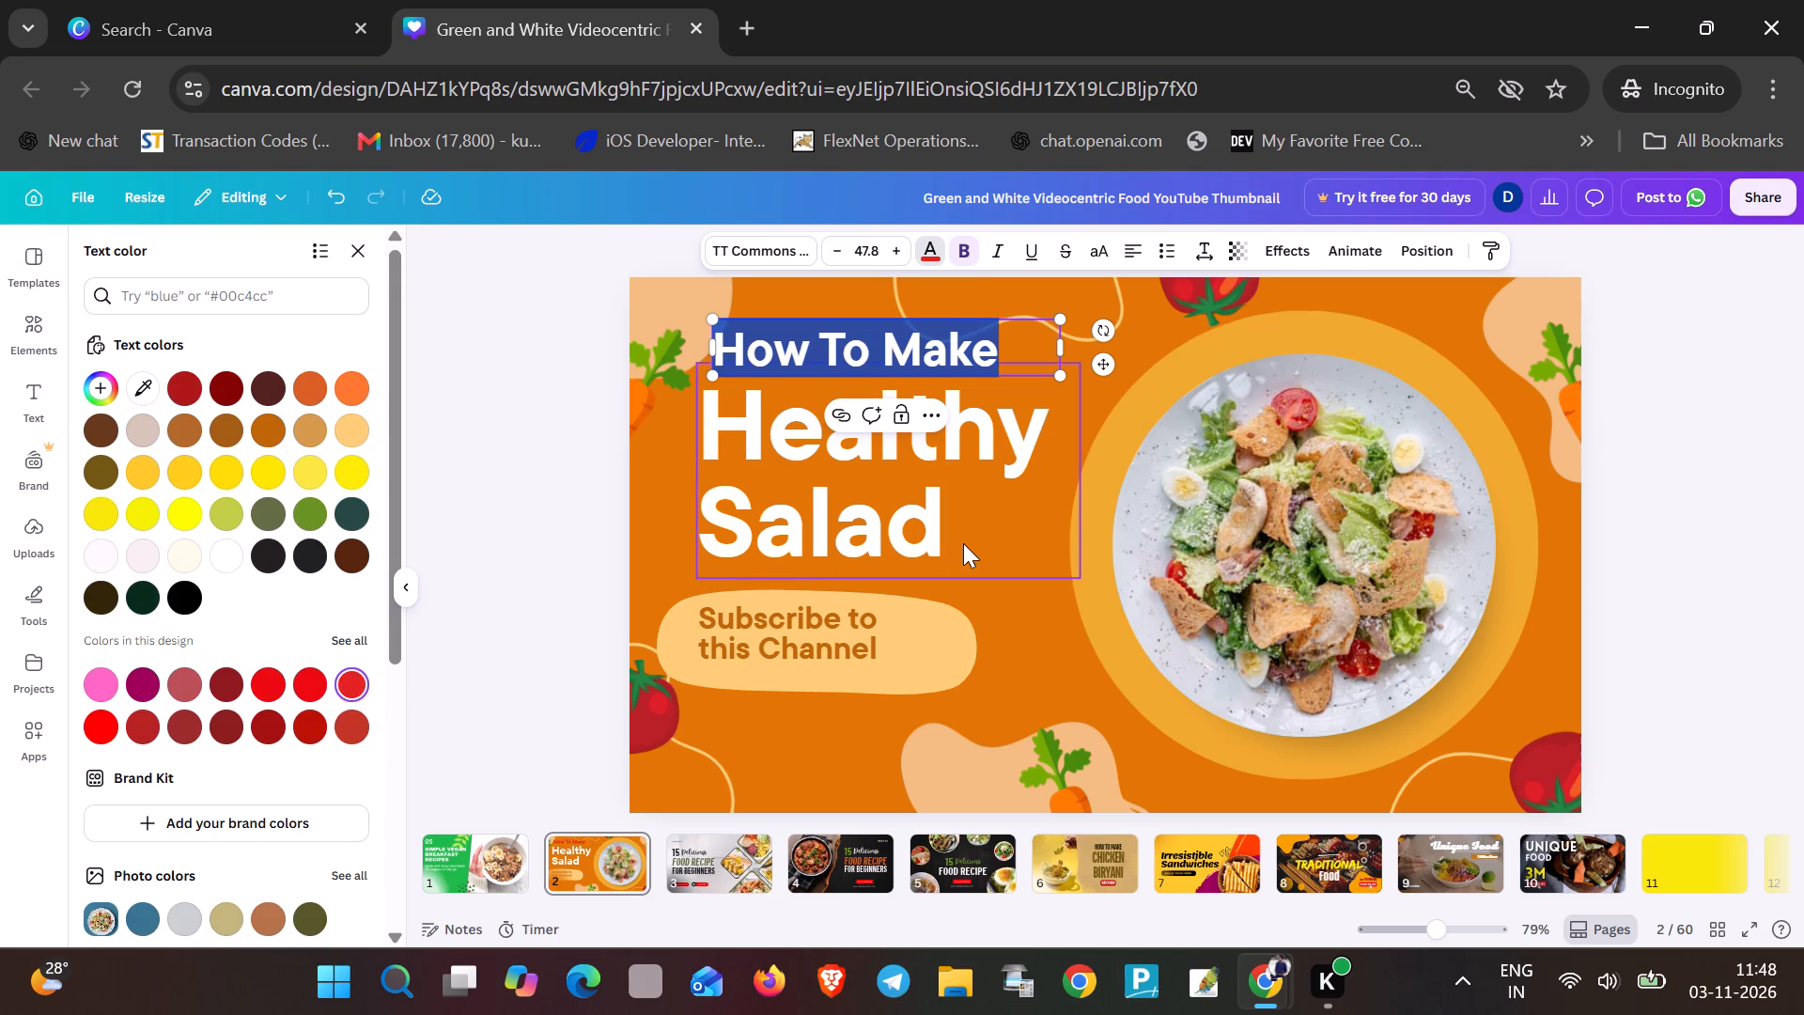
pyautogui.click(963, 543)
# Set the text color of "How To Make" to white from the default solid colors.
pyautogui.click(974, 352)
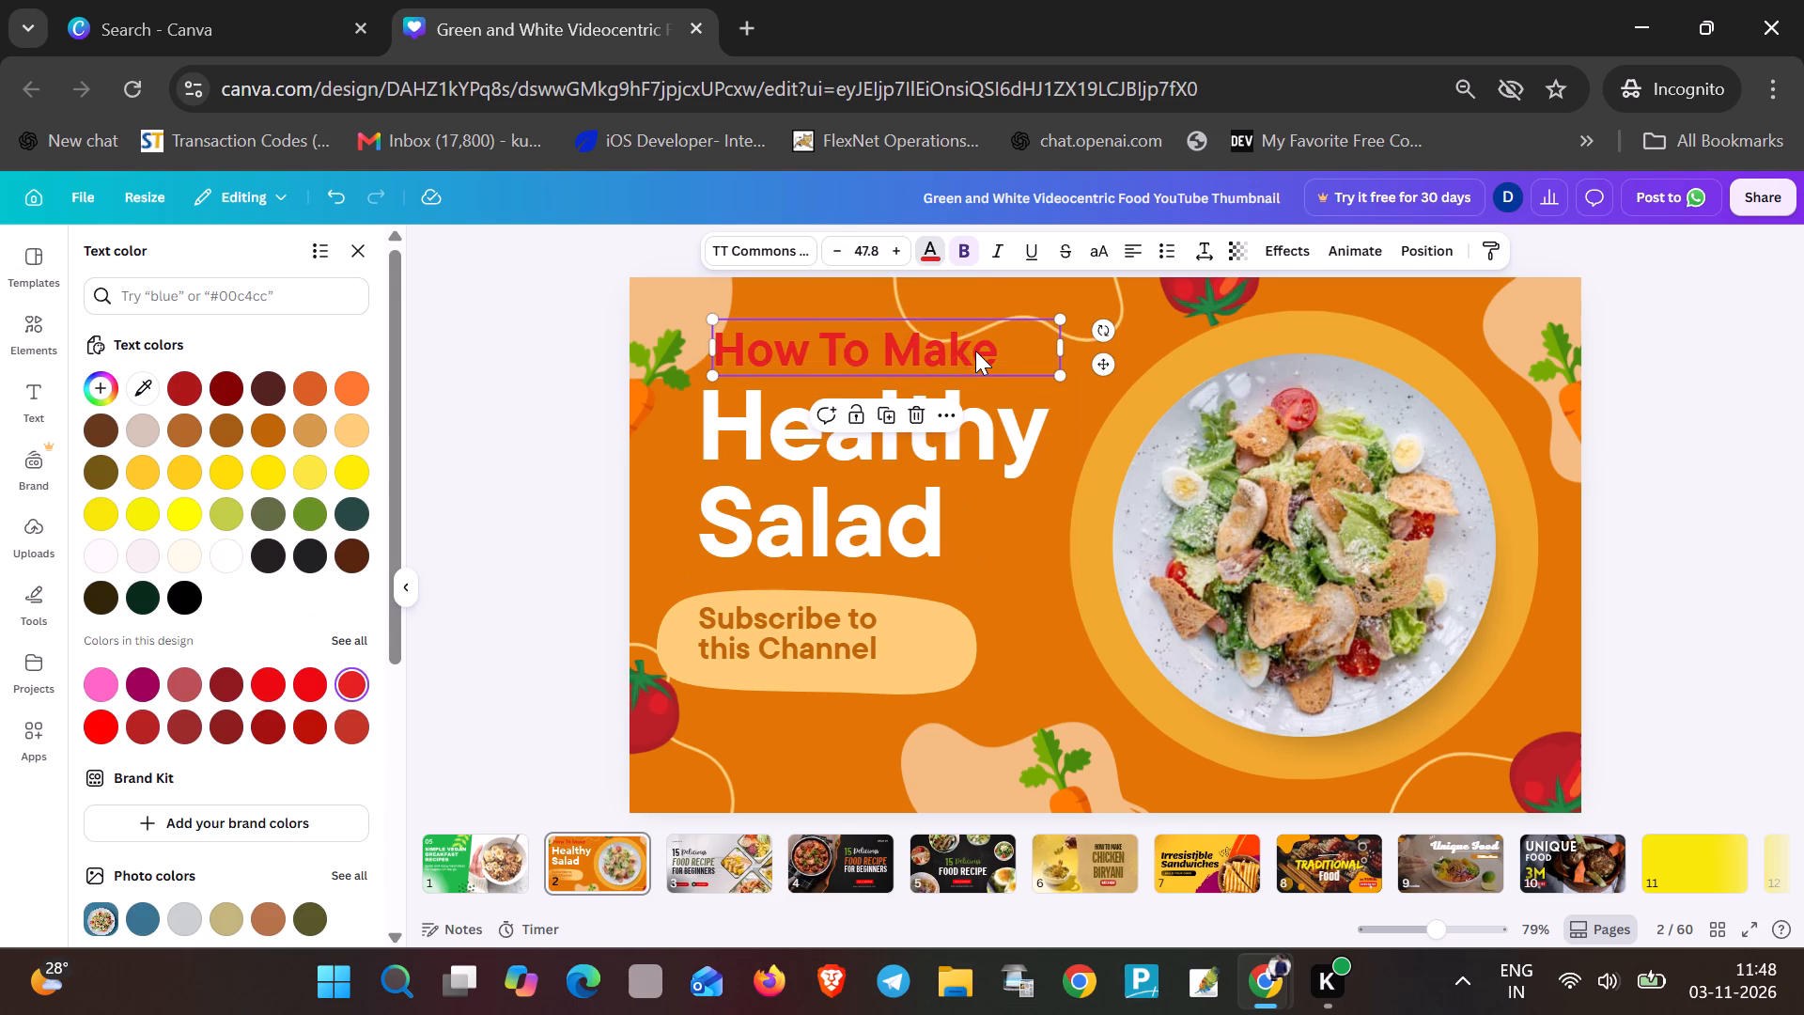
pyautogui.tripleClick(975, 351)
pyautogui.scroll(-3, 168, 648)
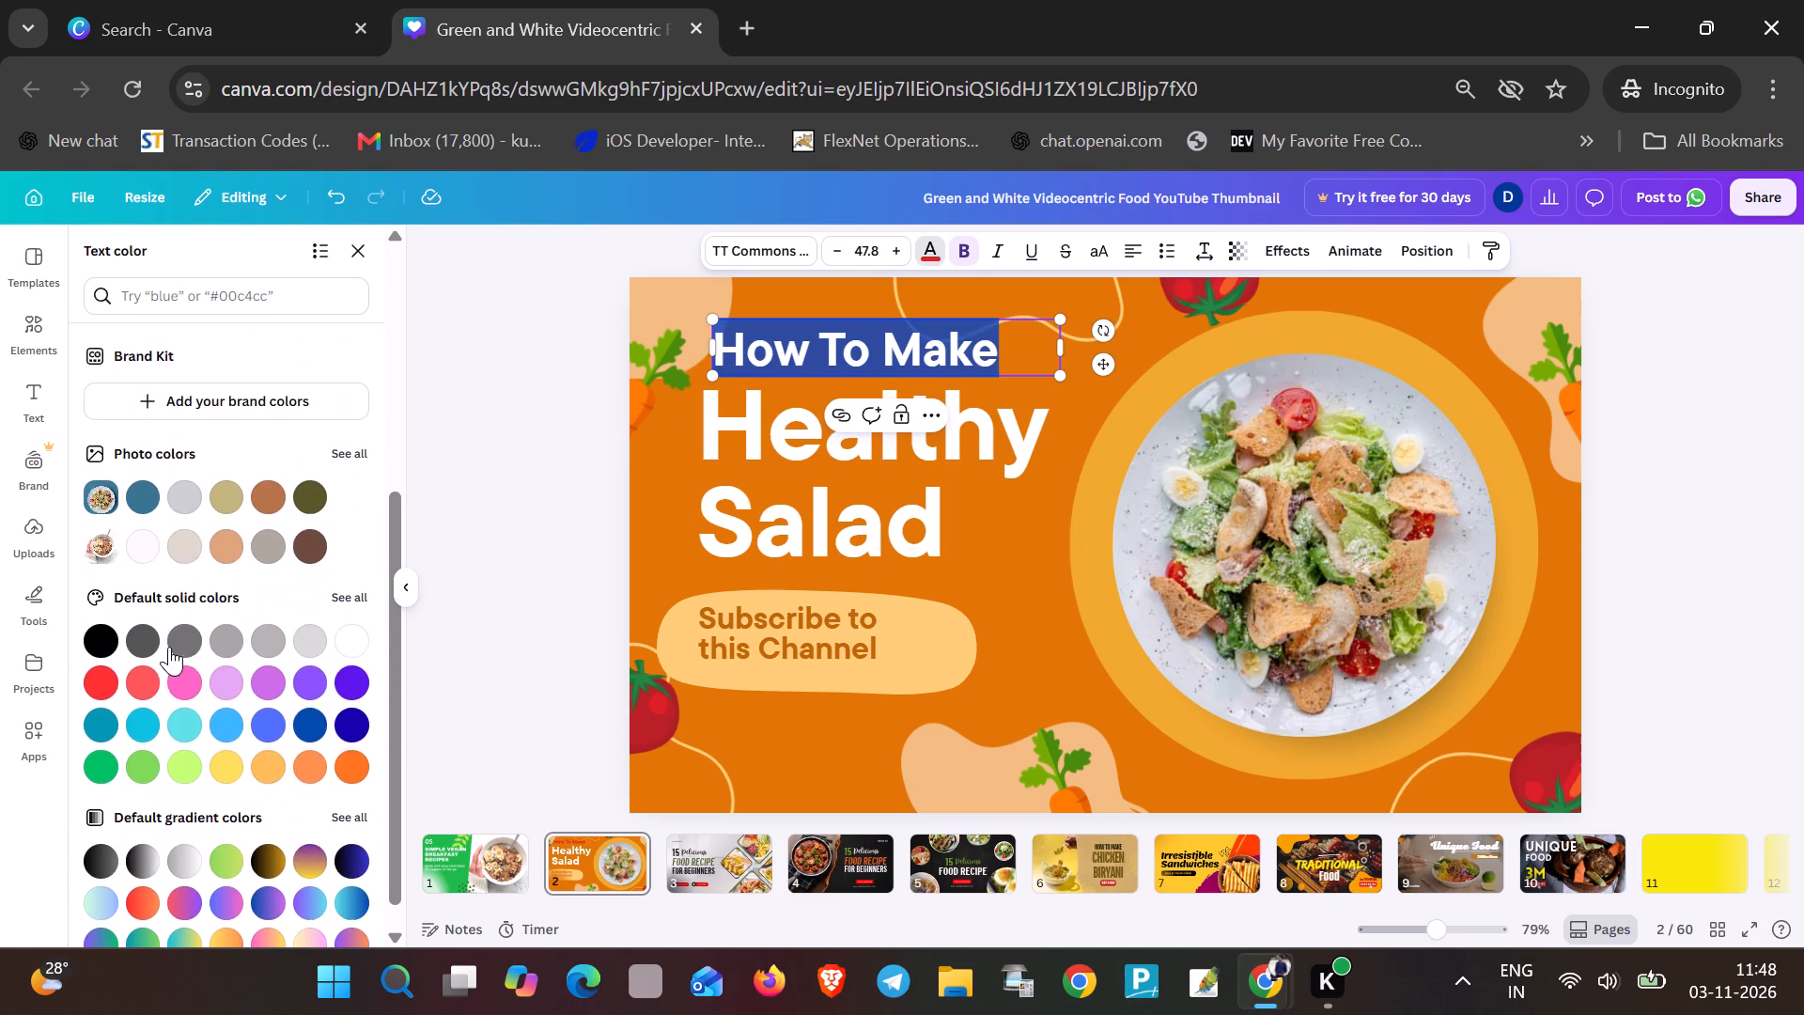
pyautogui.click(365, 640)
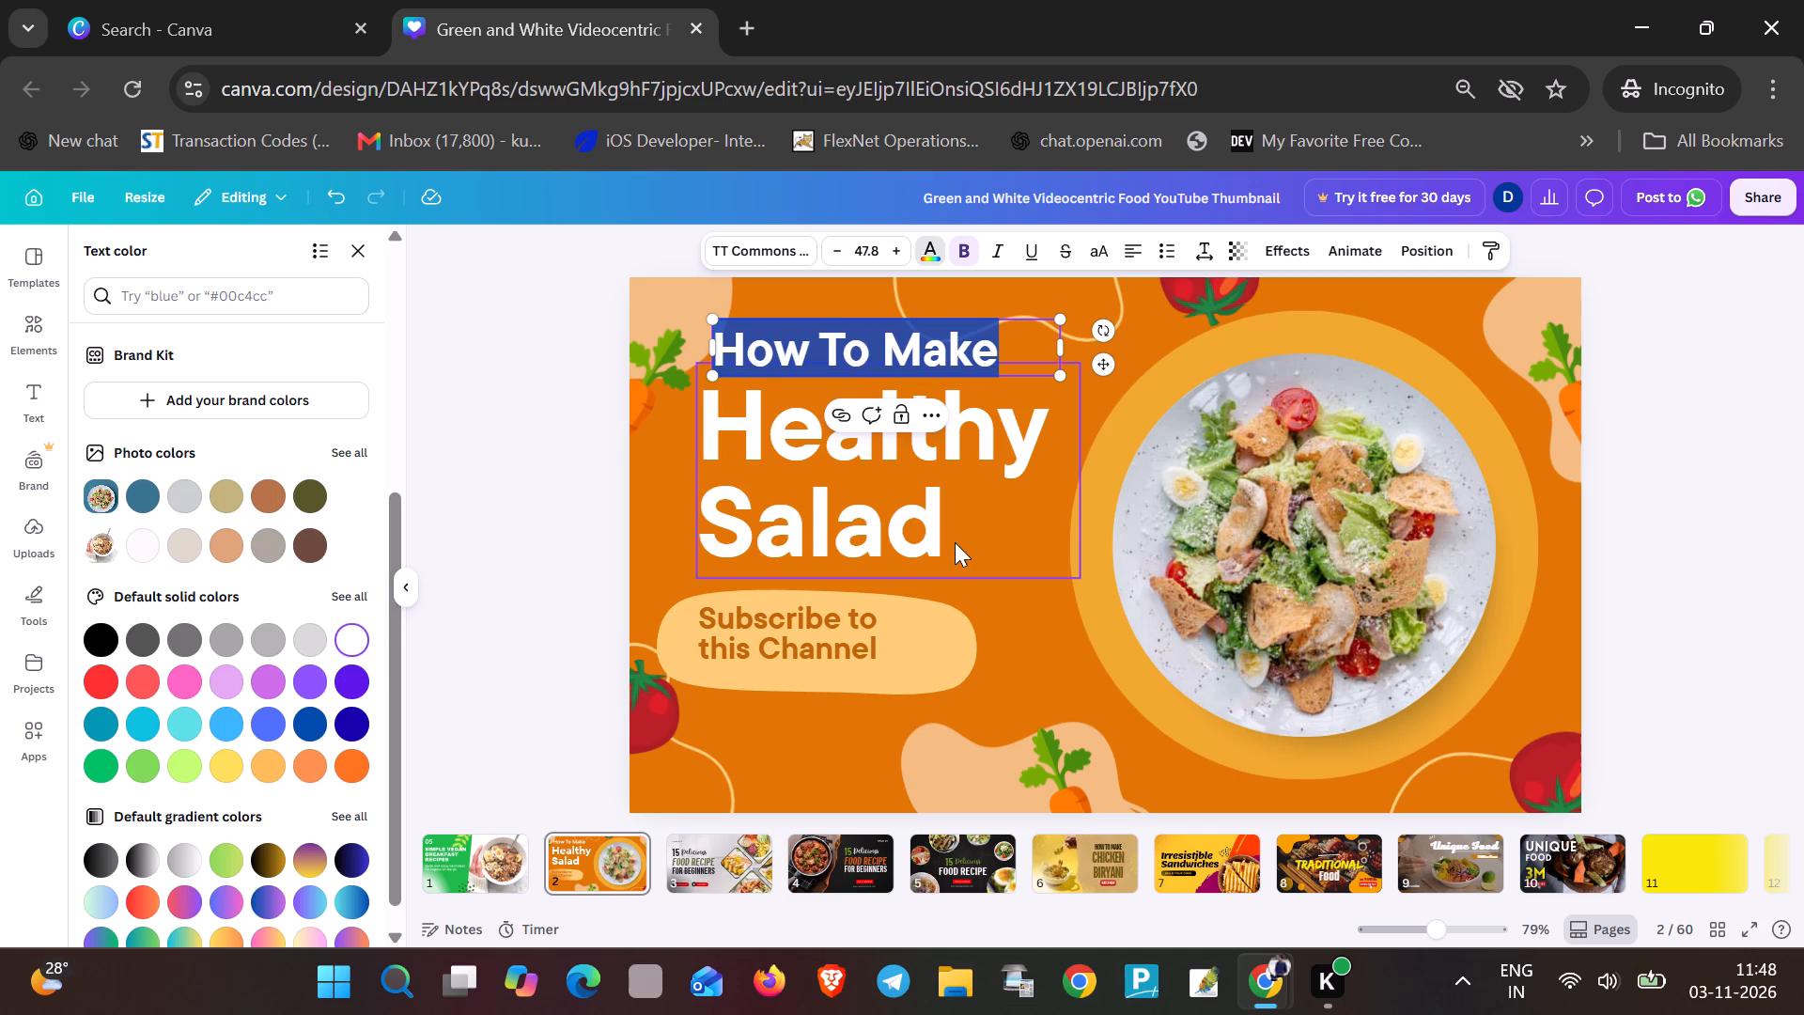
pyautogui.click(955, 542)
pyautogui.click(1000, 568)
pyautogui.click(1003, 603)
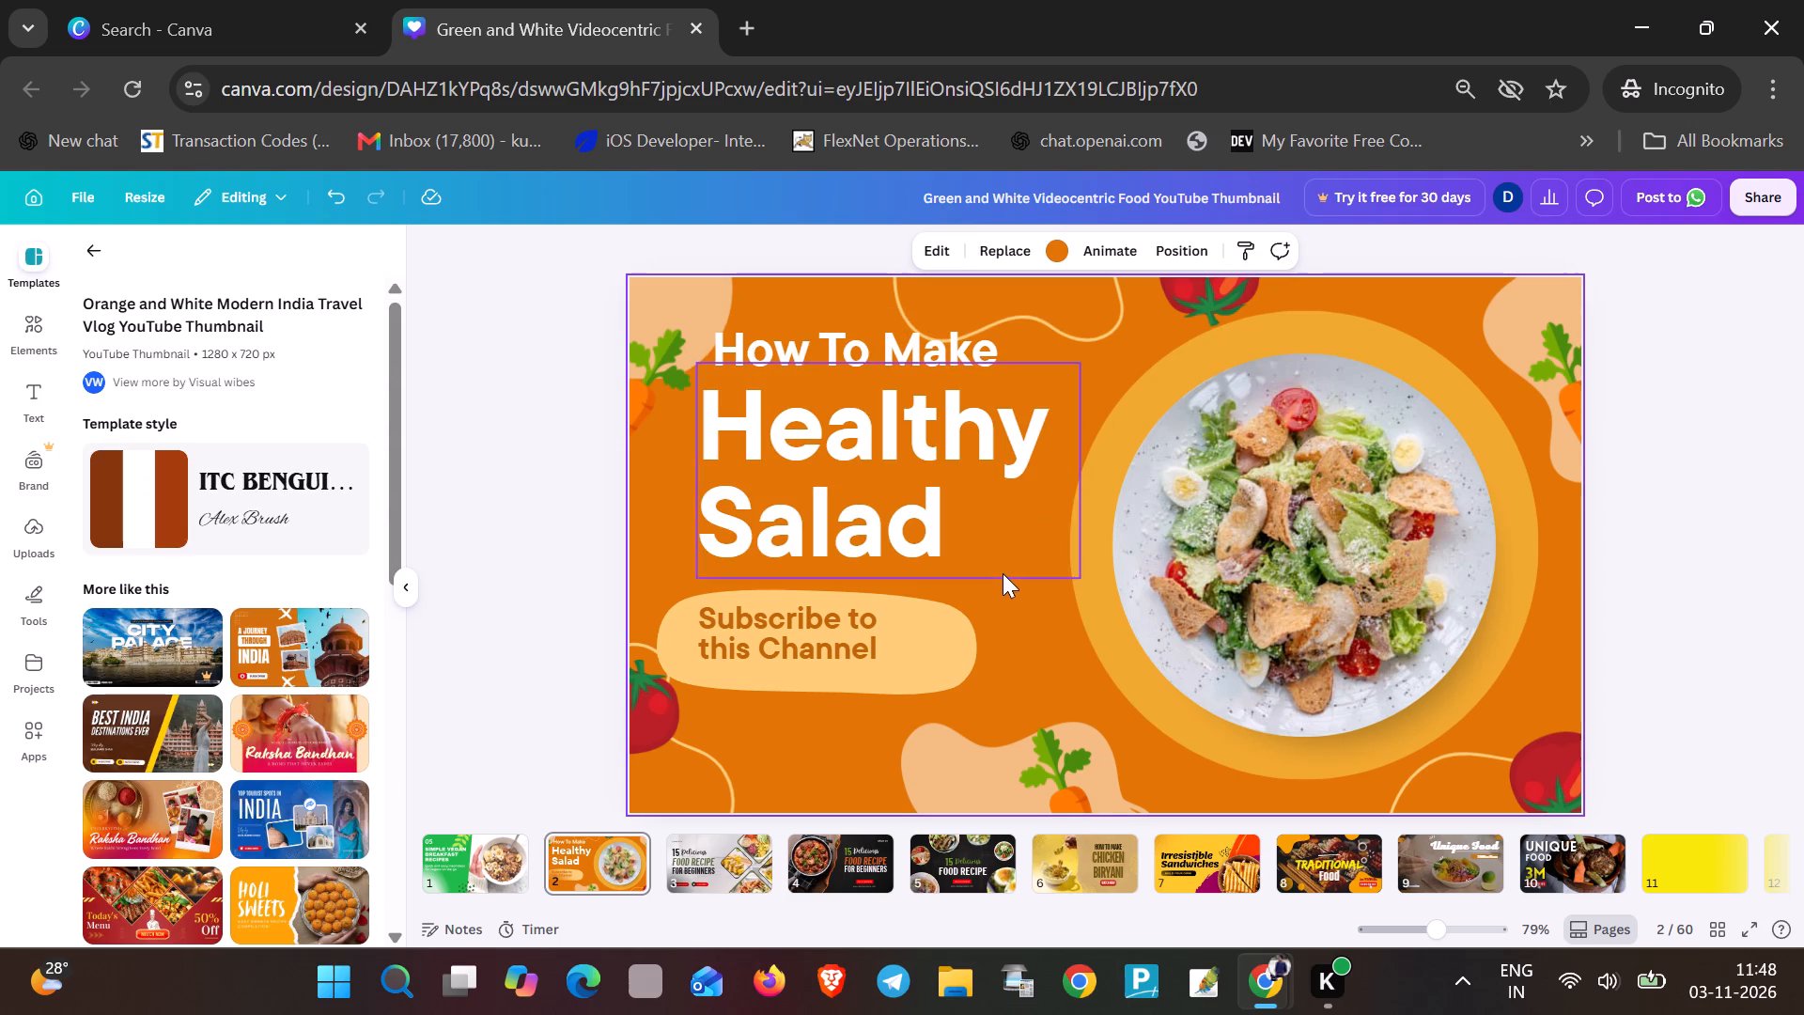
# On page 1, replace "vegans on the go" in the subtitle so it reads "Quick and easy meal ideas for everyone".
pyautogui.click(476, 867)
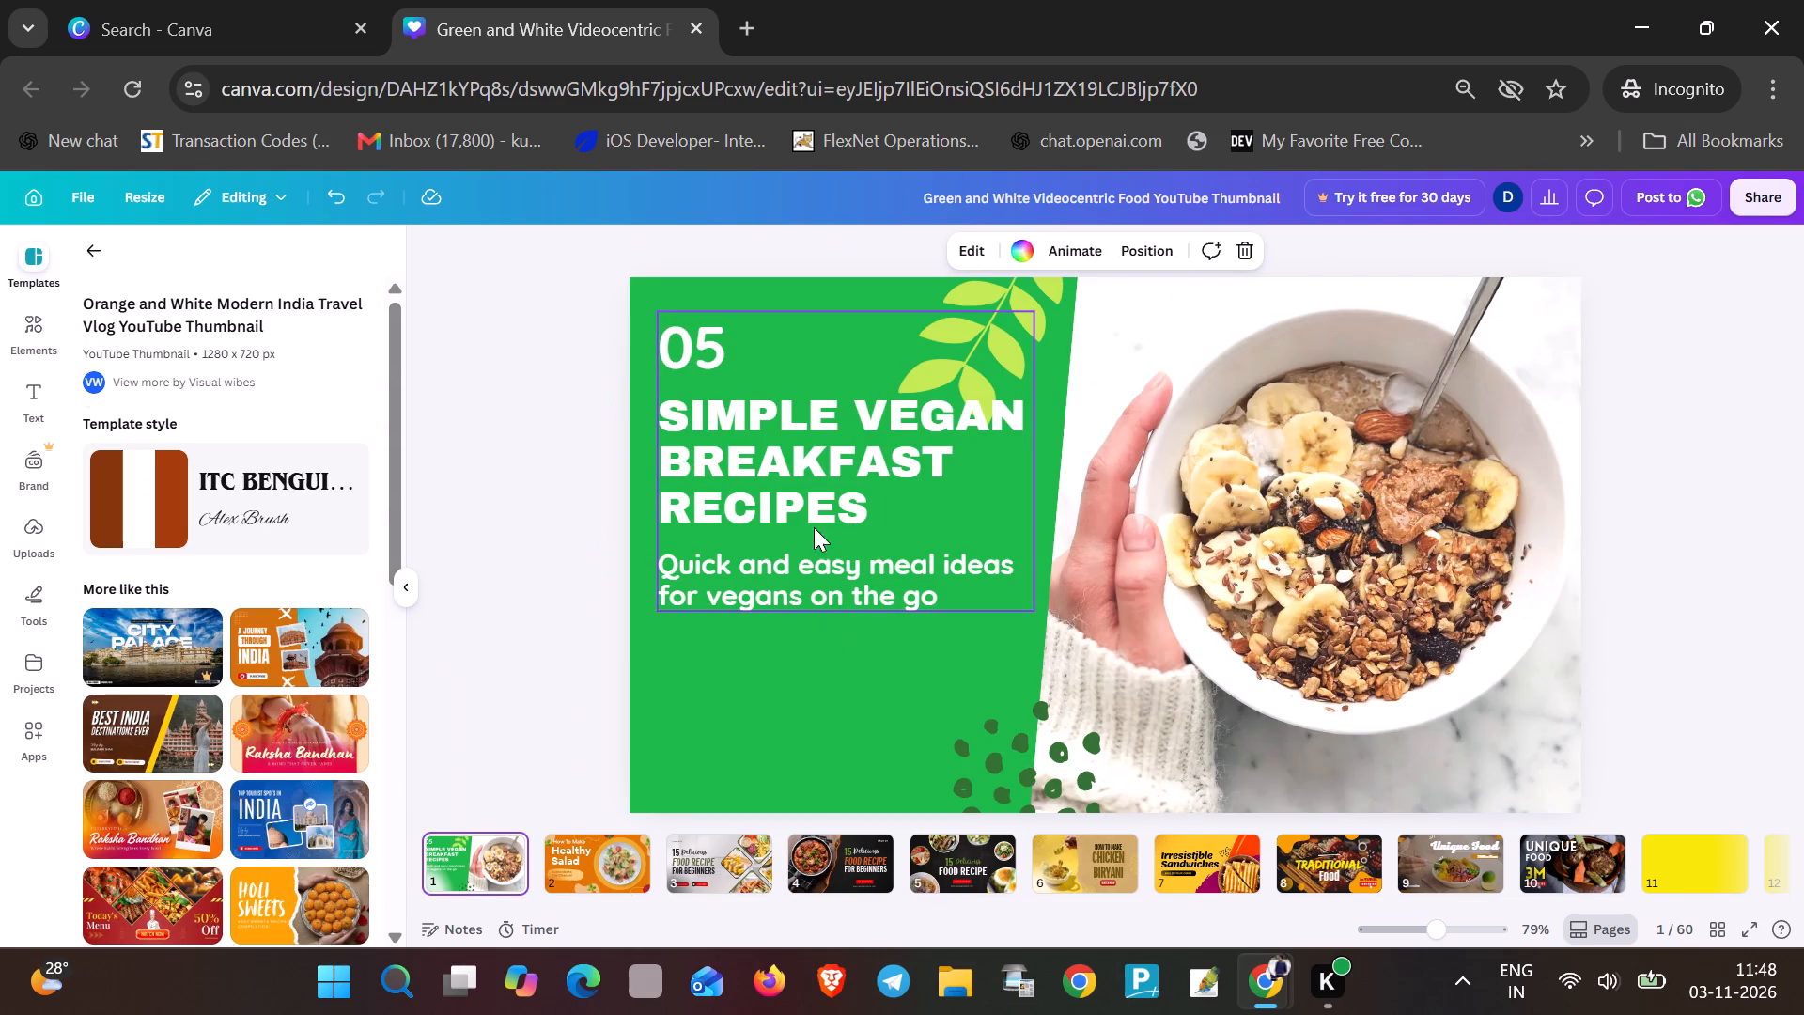
pyautogui.doubleClick(808, 452)
pyautogui.click(809, 492)
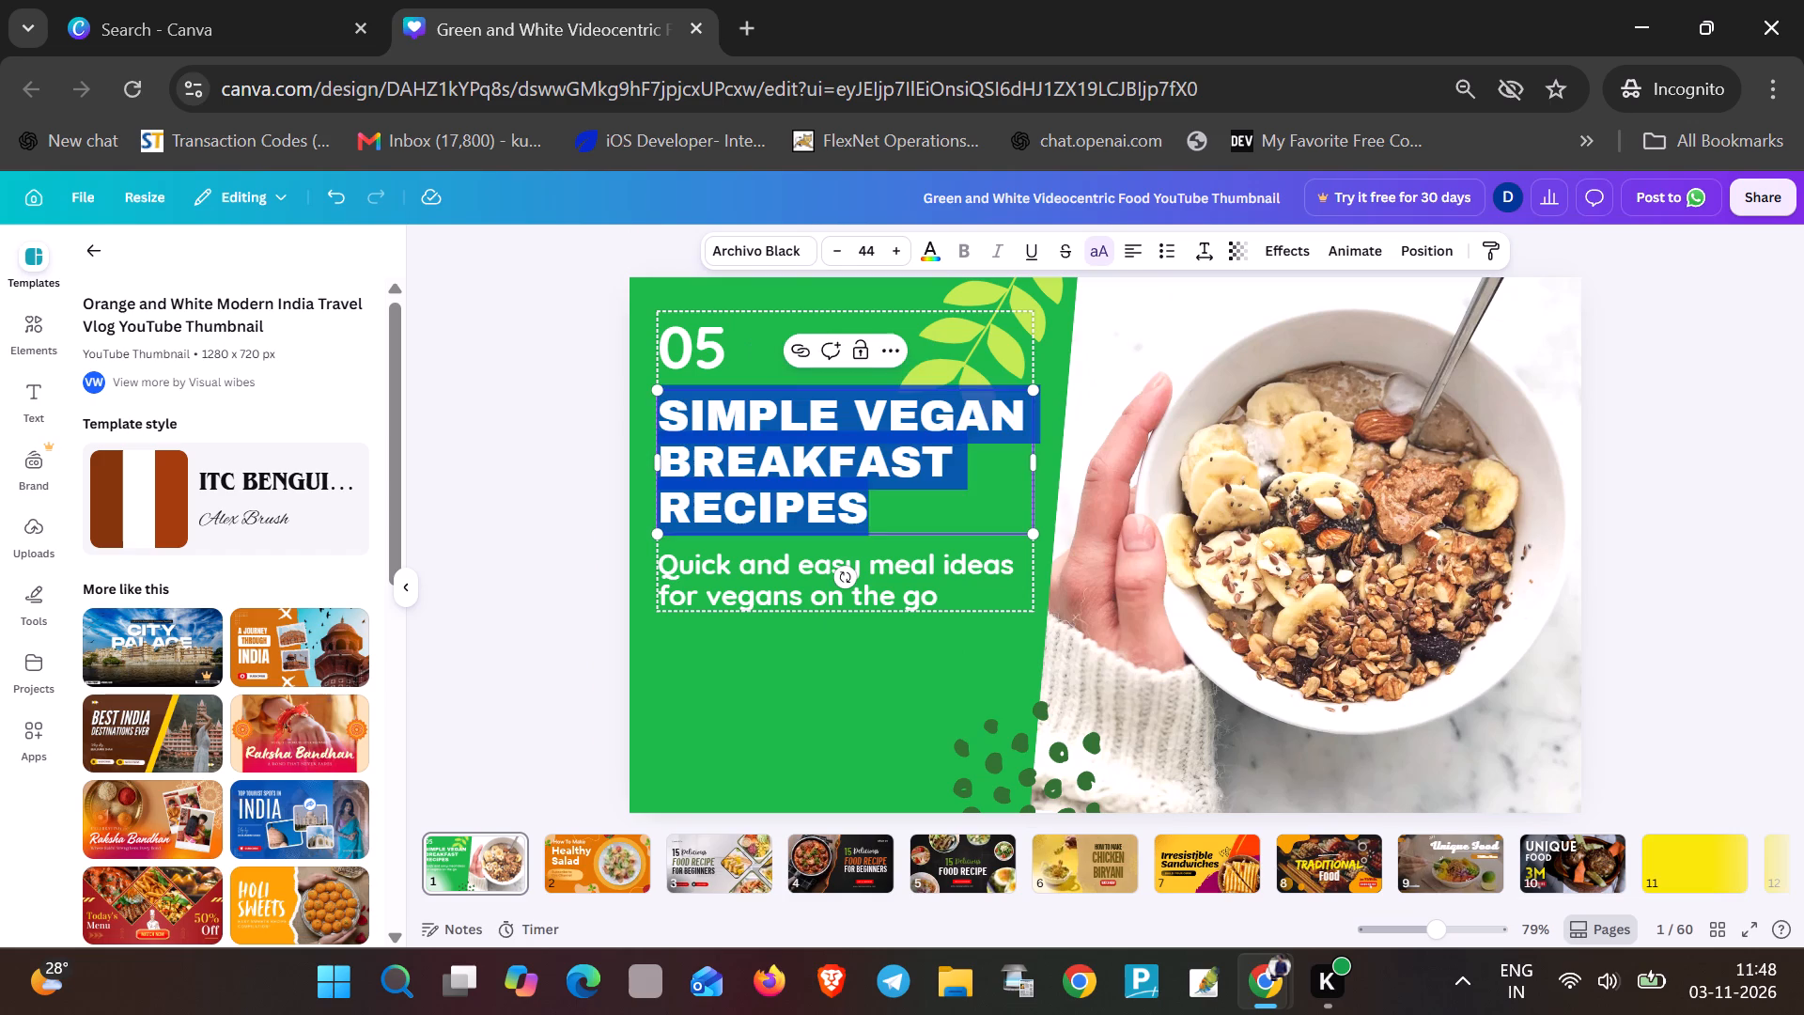
pyautogui.click(770, 420)
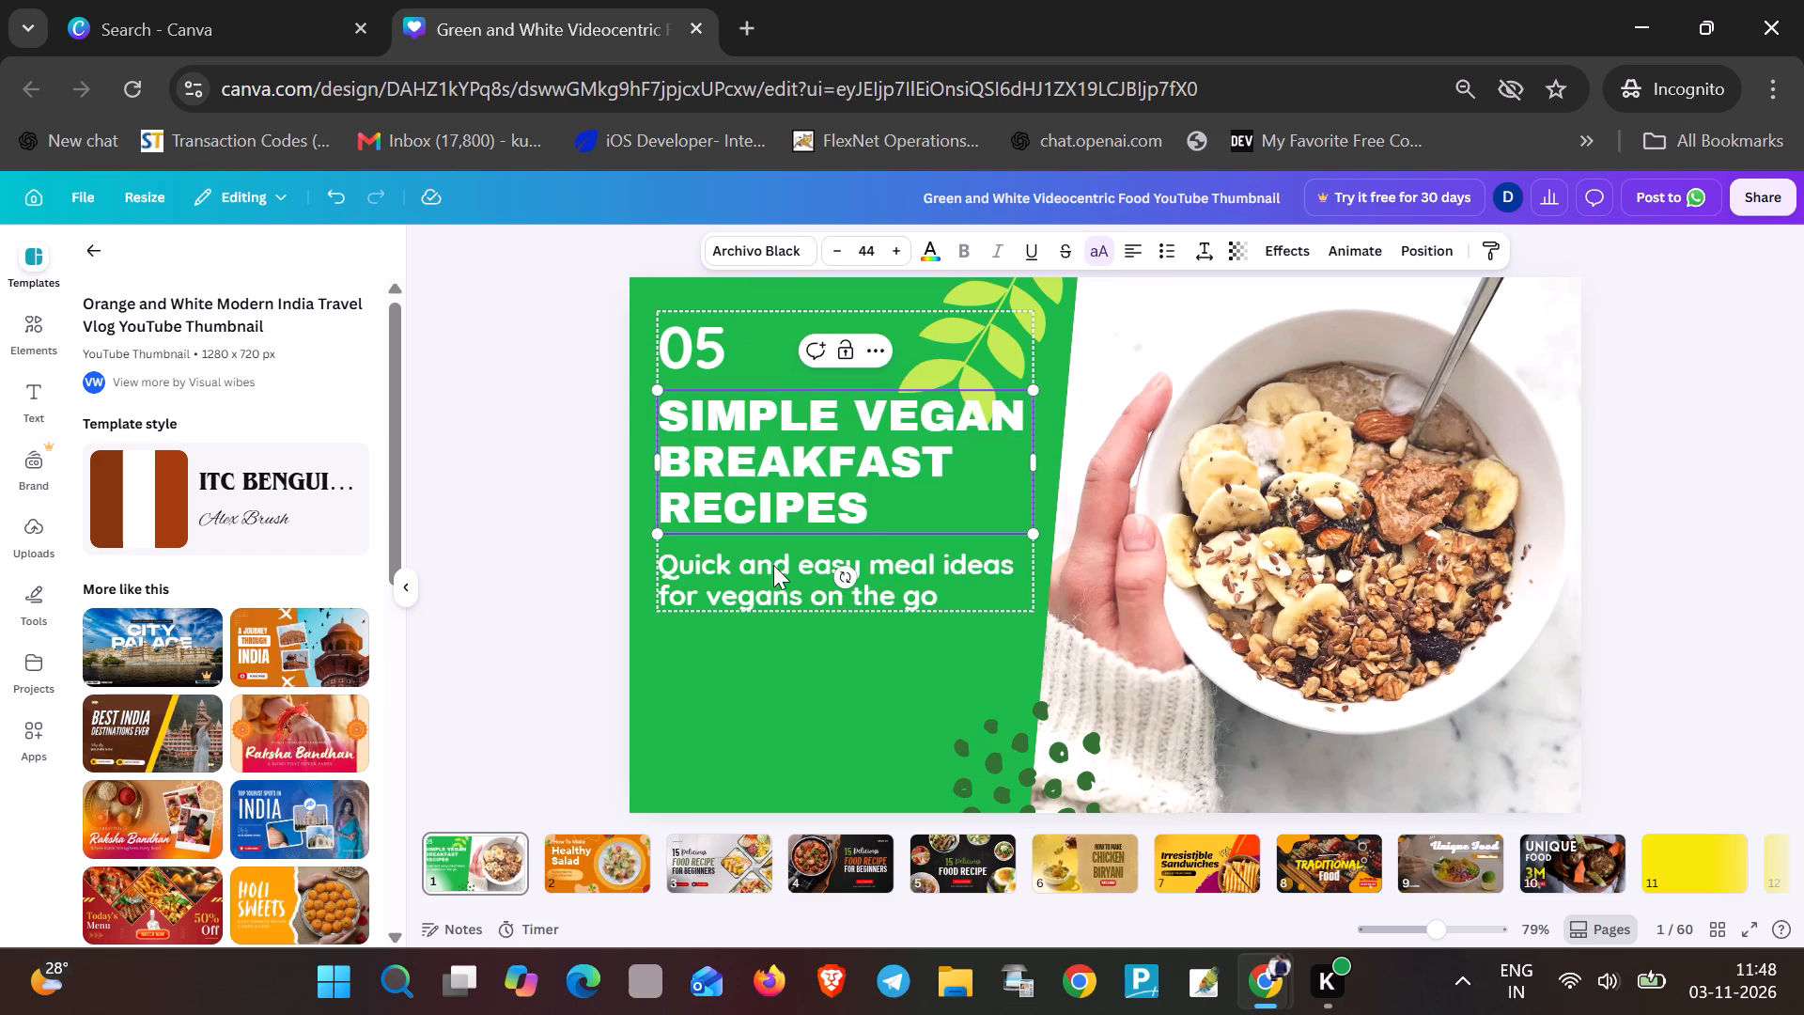
pyautogui.doubleClick(959, 592)
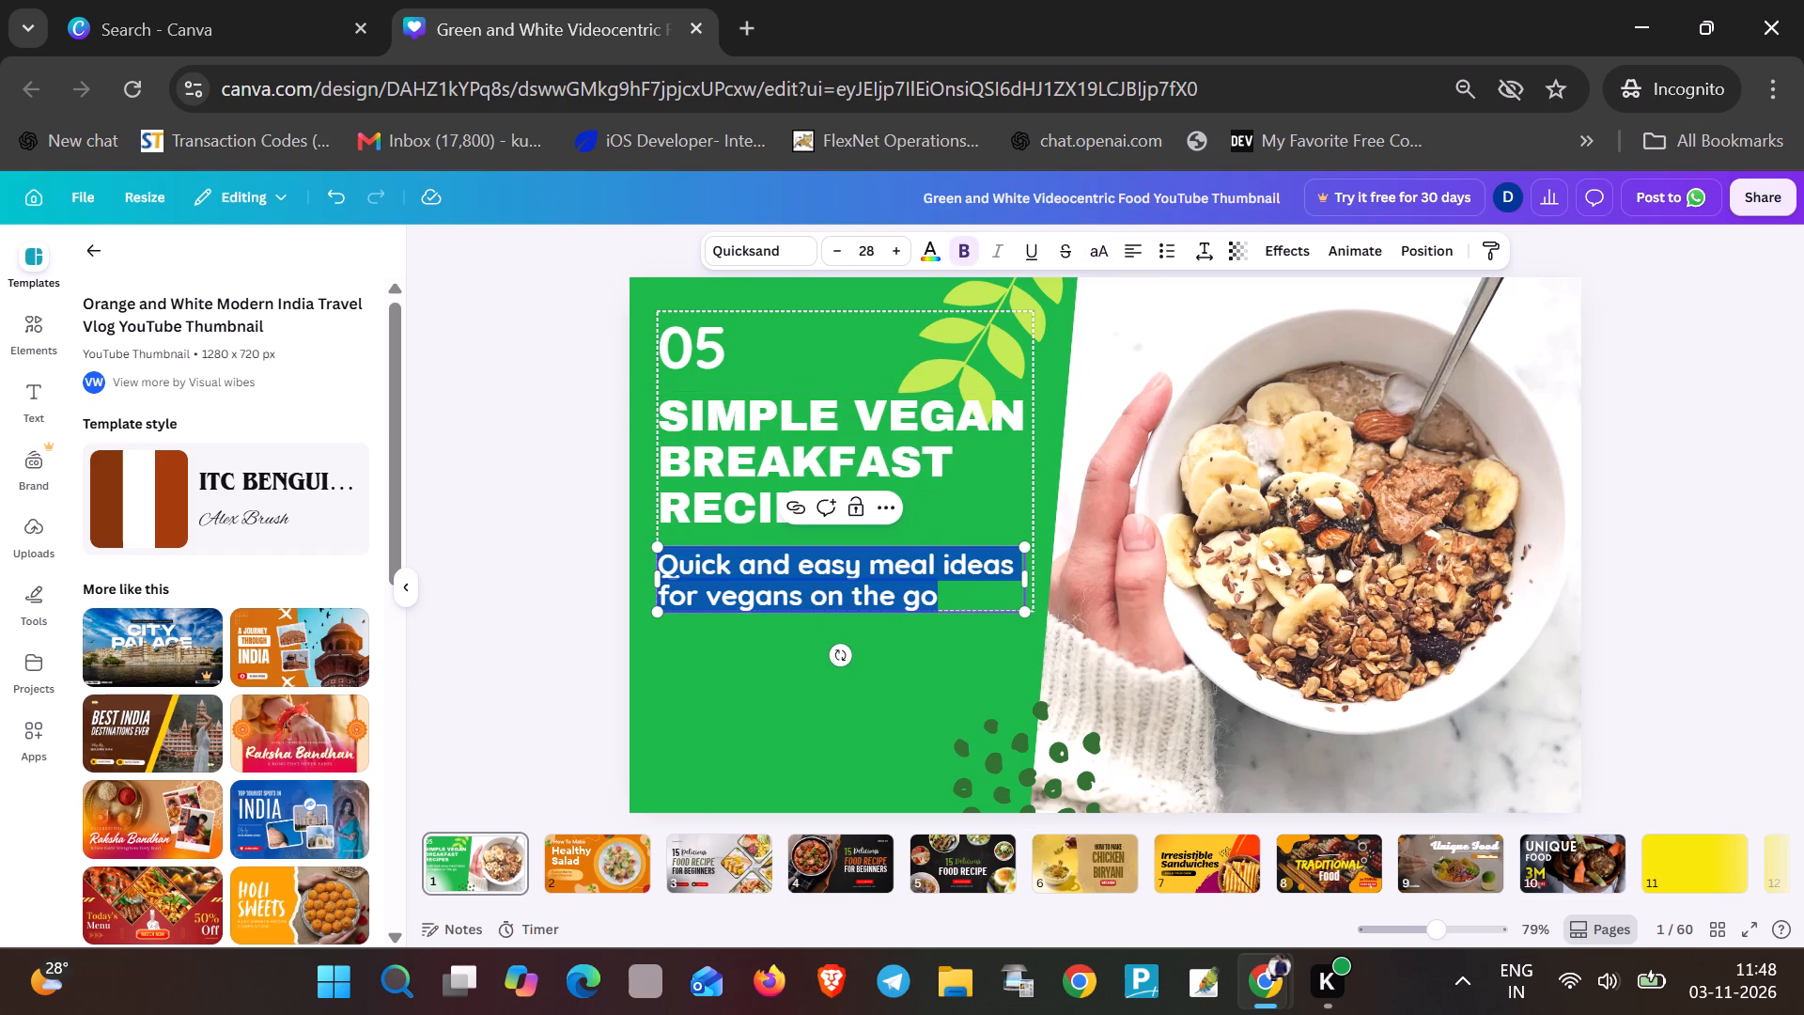
pyautogui.click(959, 592)
pyautogui.click(958, 591)
pyautogui.click(939, 594)
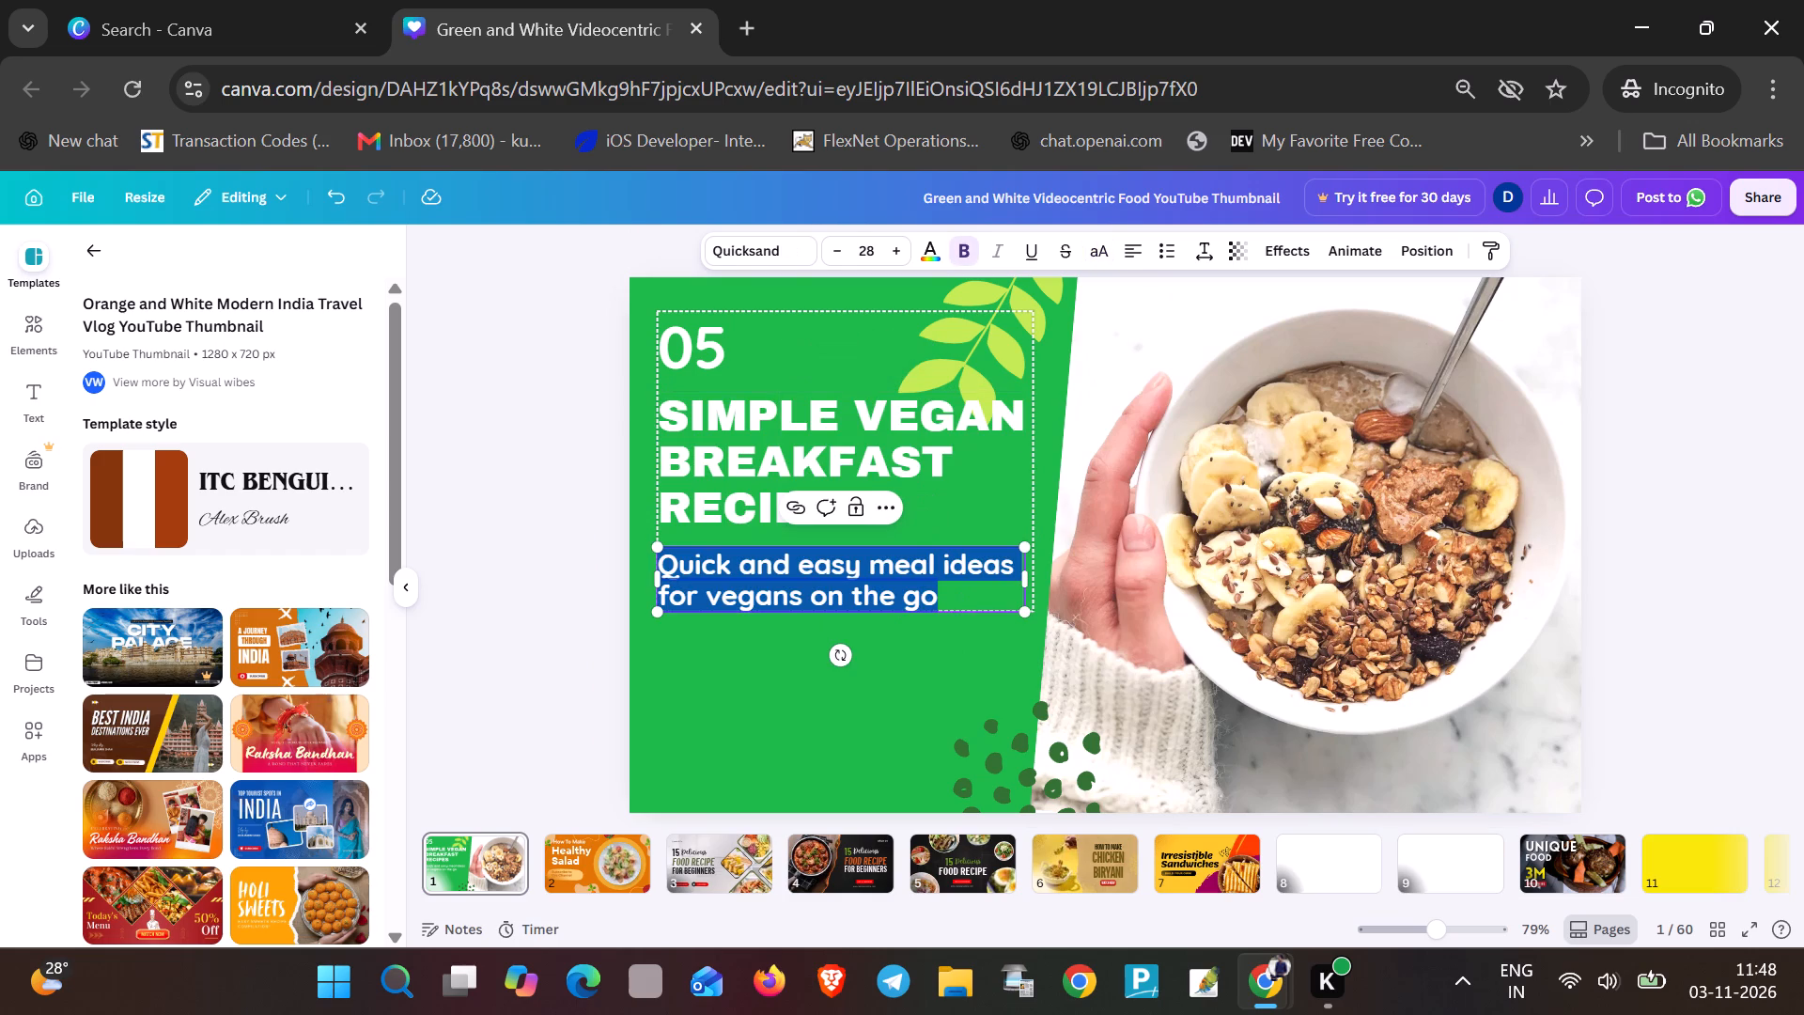
pyautogui.press('Right')
pyautogui.press('BackSpace')
pyautogui.press('BackSpace')
pyautogui.press('BackSpace')
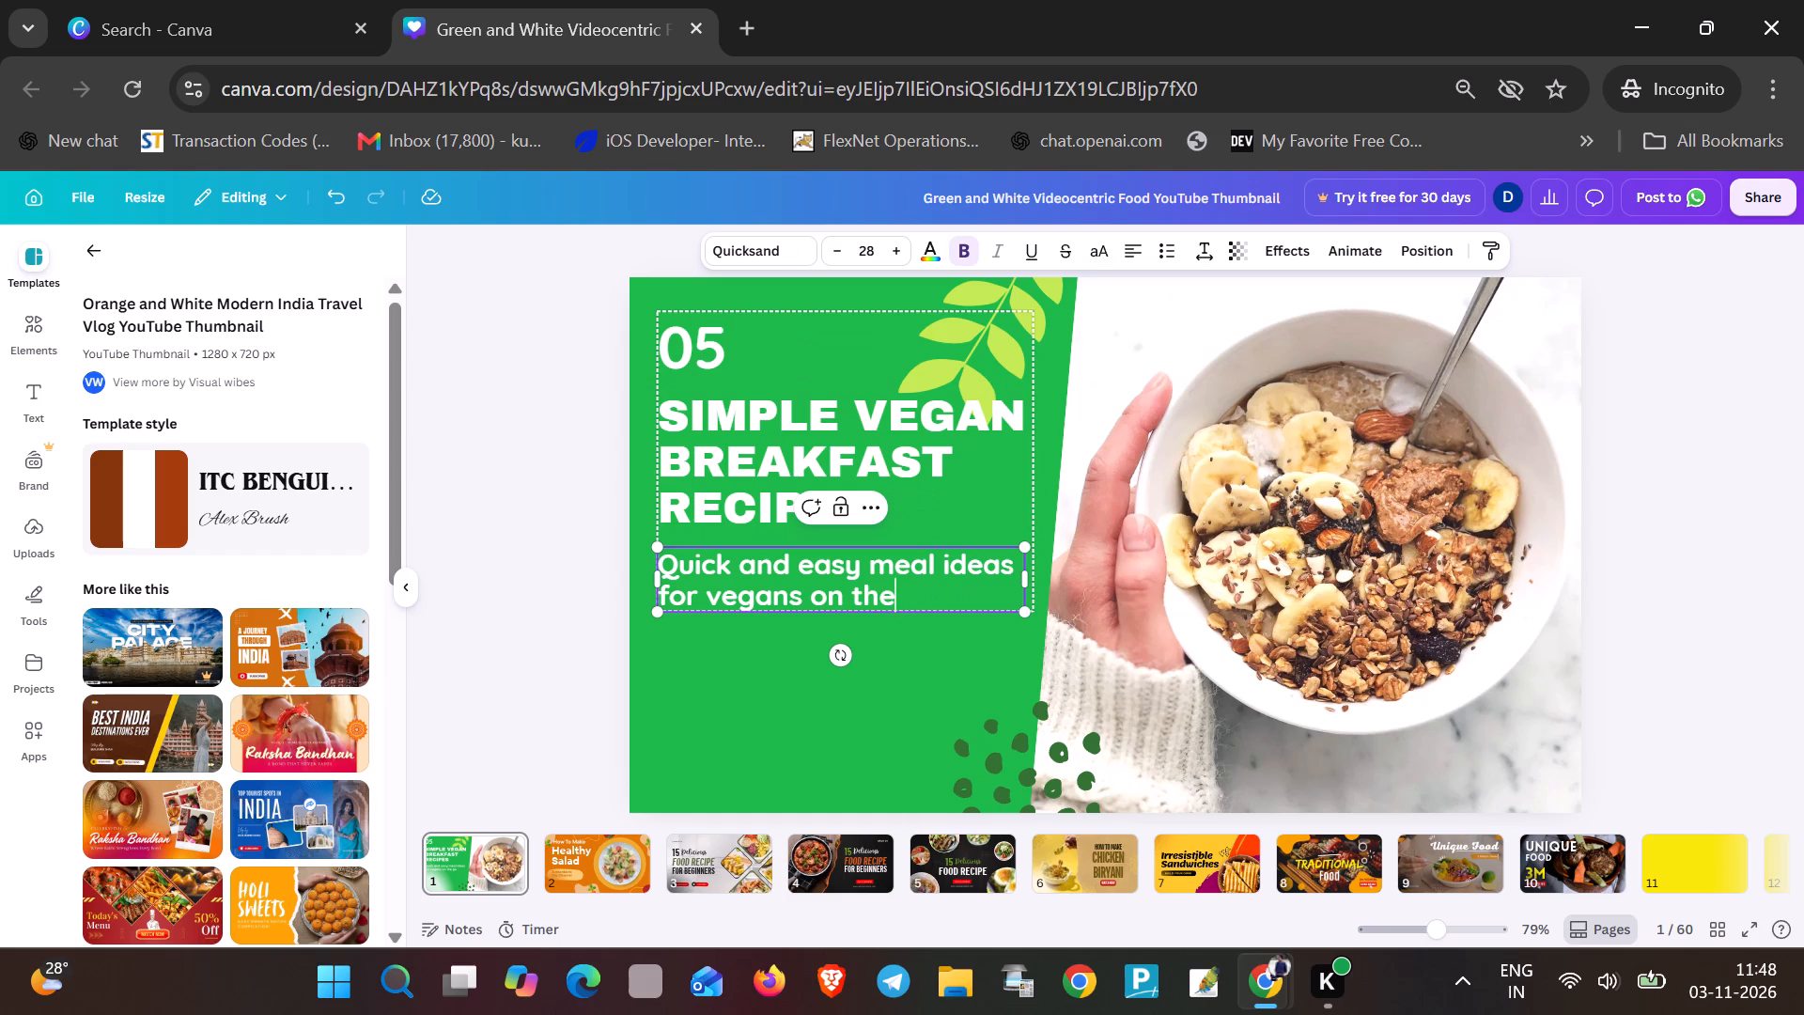
pyautogui.press('BackSpace')
pyautogui.press('BackSpace')
pyautogui.press('BackSpace')
pyautogui.press('BackSpace')
pyautogui.press('BackSpace')
pyautogui.press('BackSpace')
pyautogui.press('BackSpace')
pyautogui.press('BackSpace')
pyautogui.press('BackSpace')
pyautogui.press('BackSpace')
pyautogui.press('BackSpace')
pyautogui.press('BackSpace')
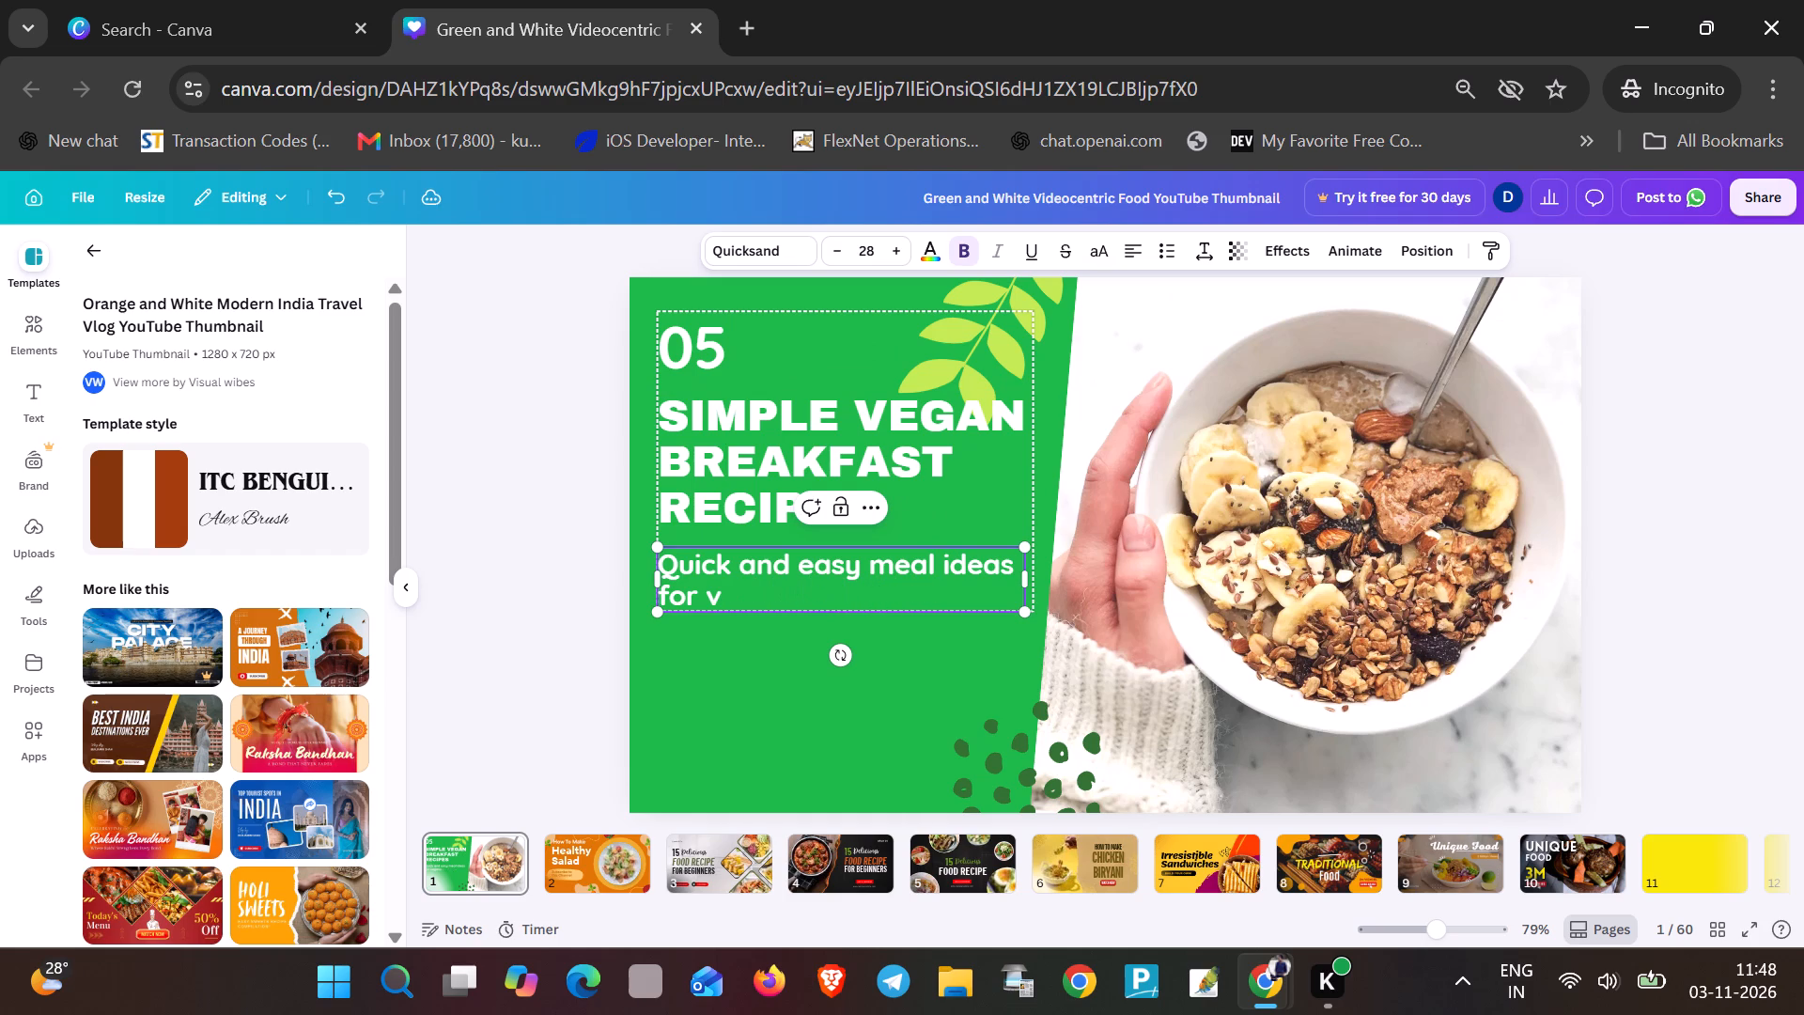
pyautogui.press('BackSpace')
pyautogui.press('BackSpace')
pyautogui.press('space')
pyautogui.write('heal')
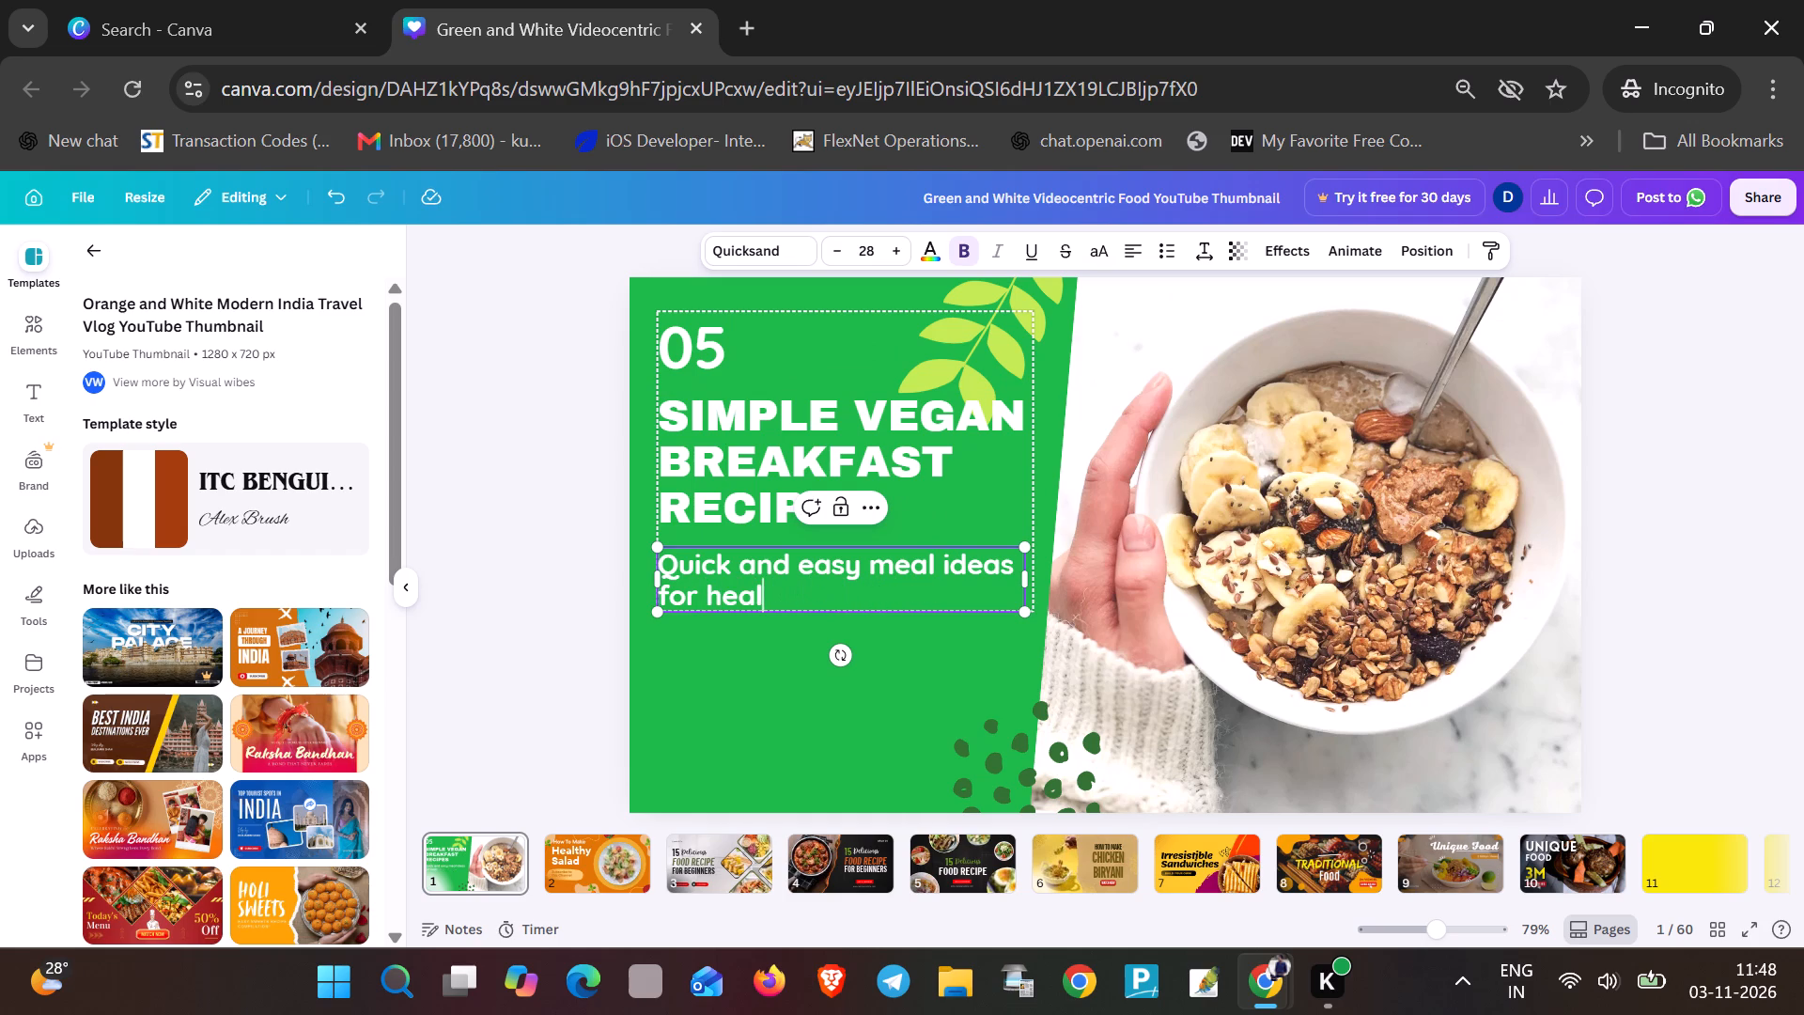
pyautogui.press('BackSpace')
pyautogui.press('BackSpace')
pyautogui.press('BackSpace')
pyautogui.press('BackSpace')
pyautogui.write('eve')
pyautogui.write('ryone')
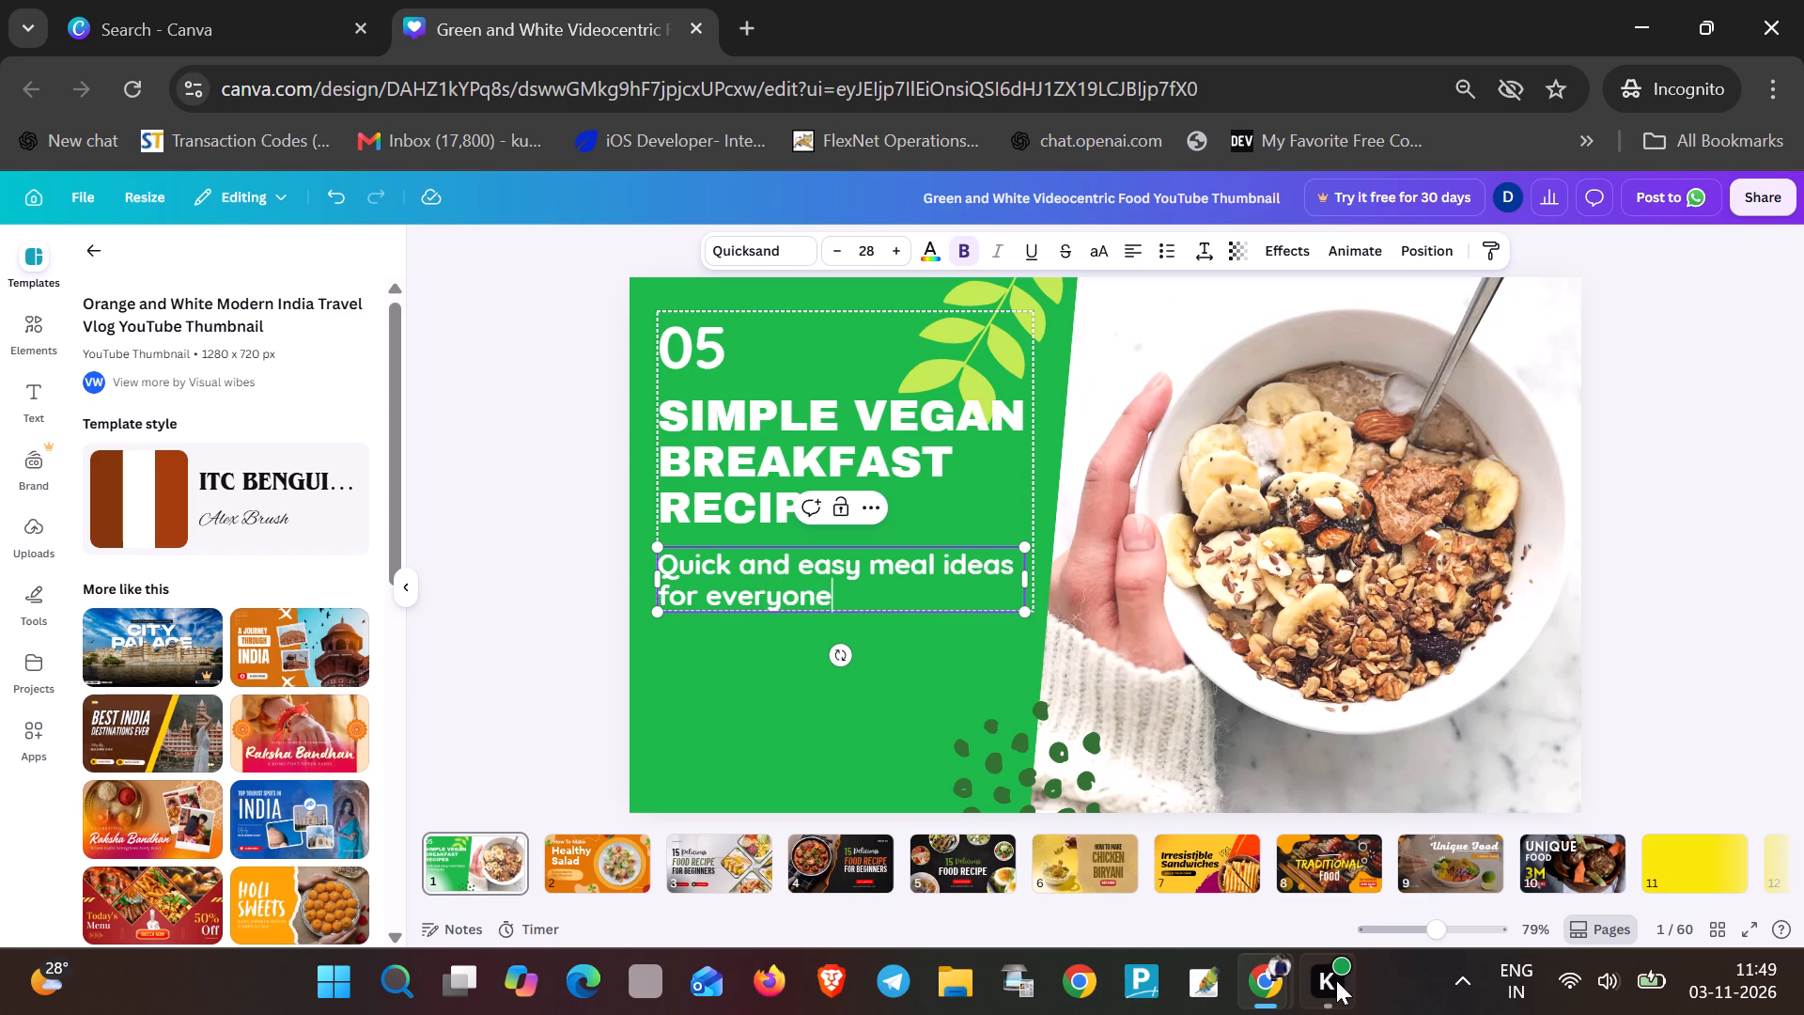
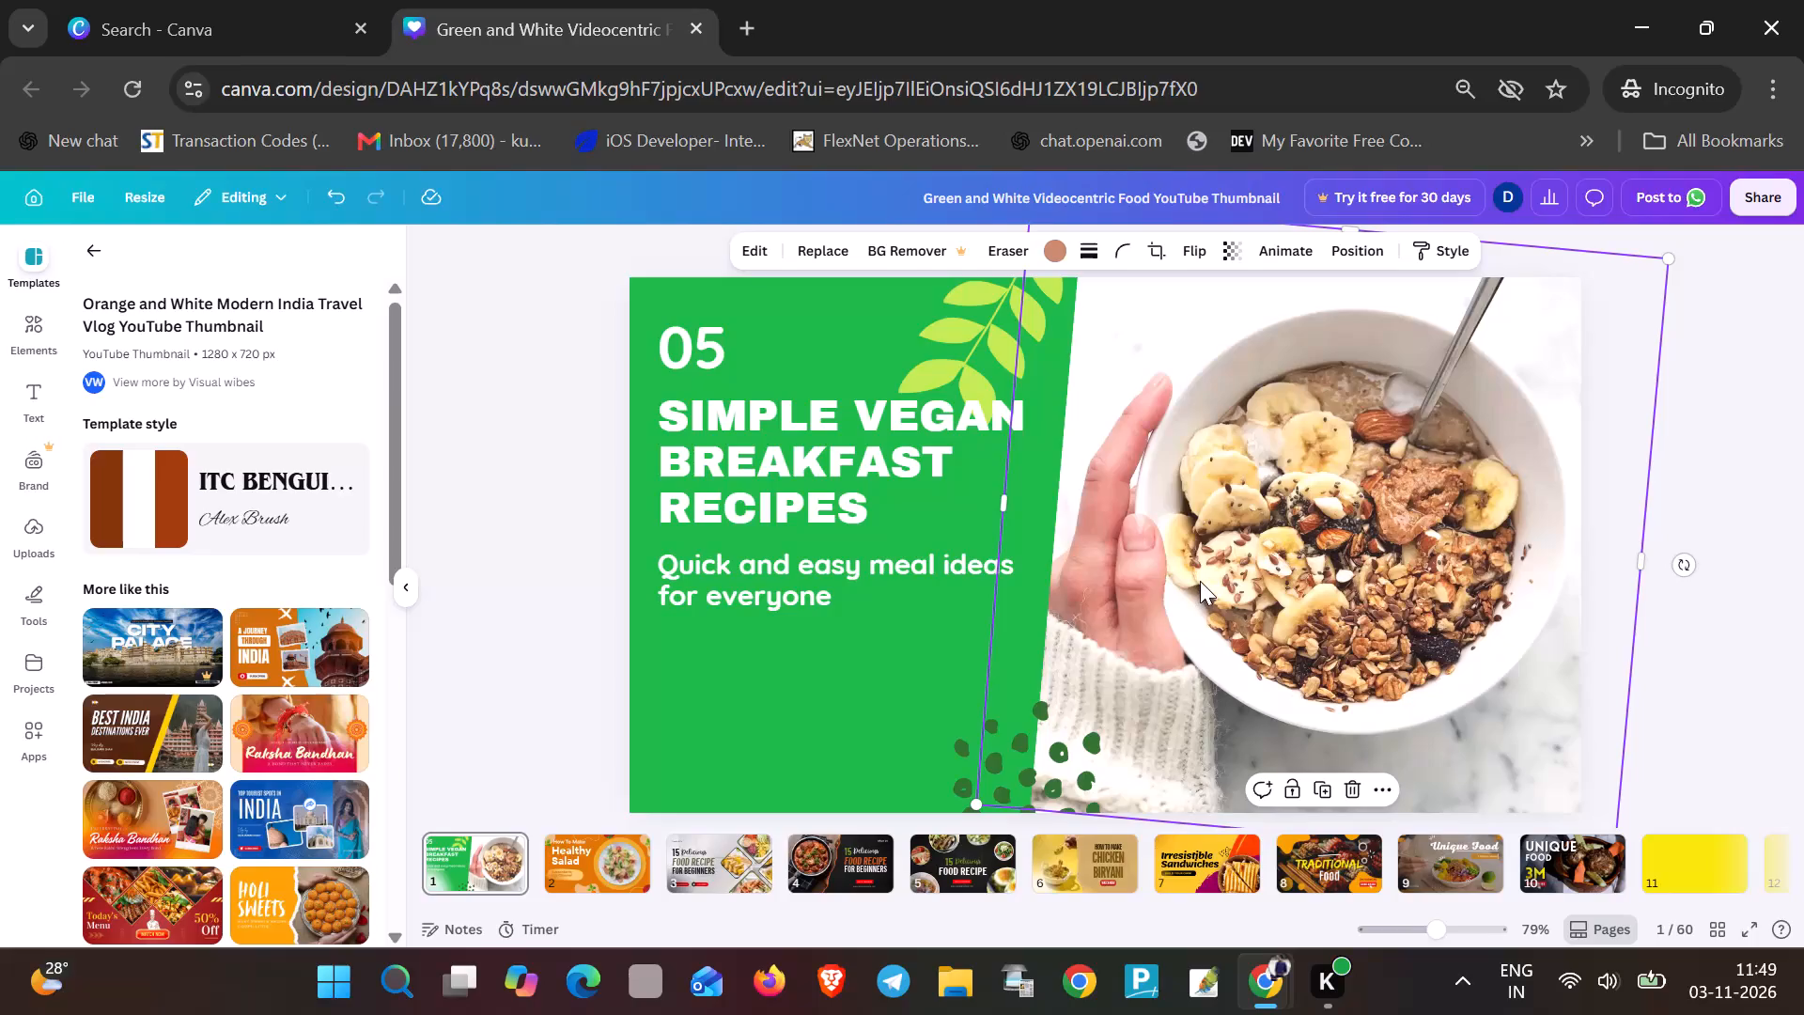
# Nudge the breakfast bowl photo on page 1 slightly upward.
pyautogui.press('Up')
pyautogui.press('Up')
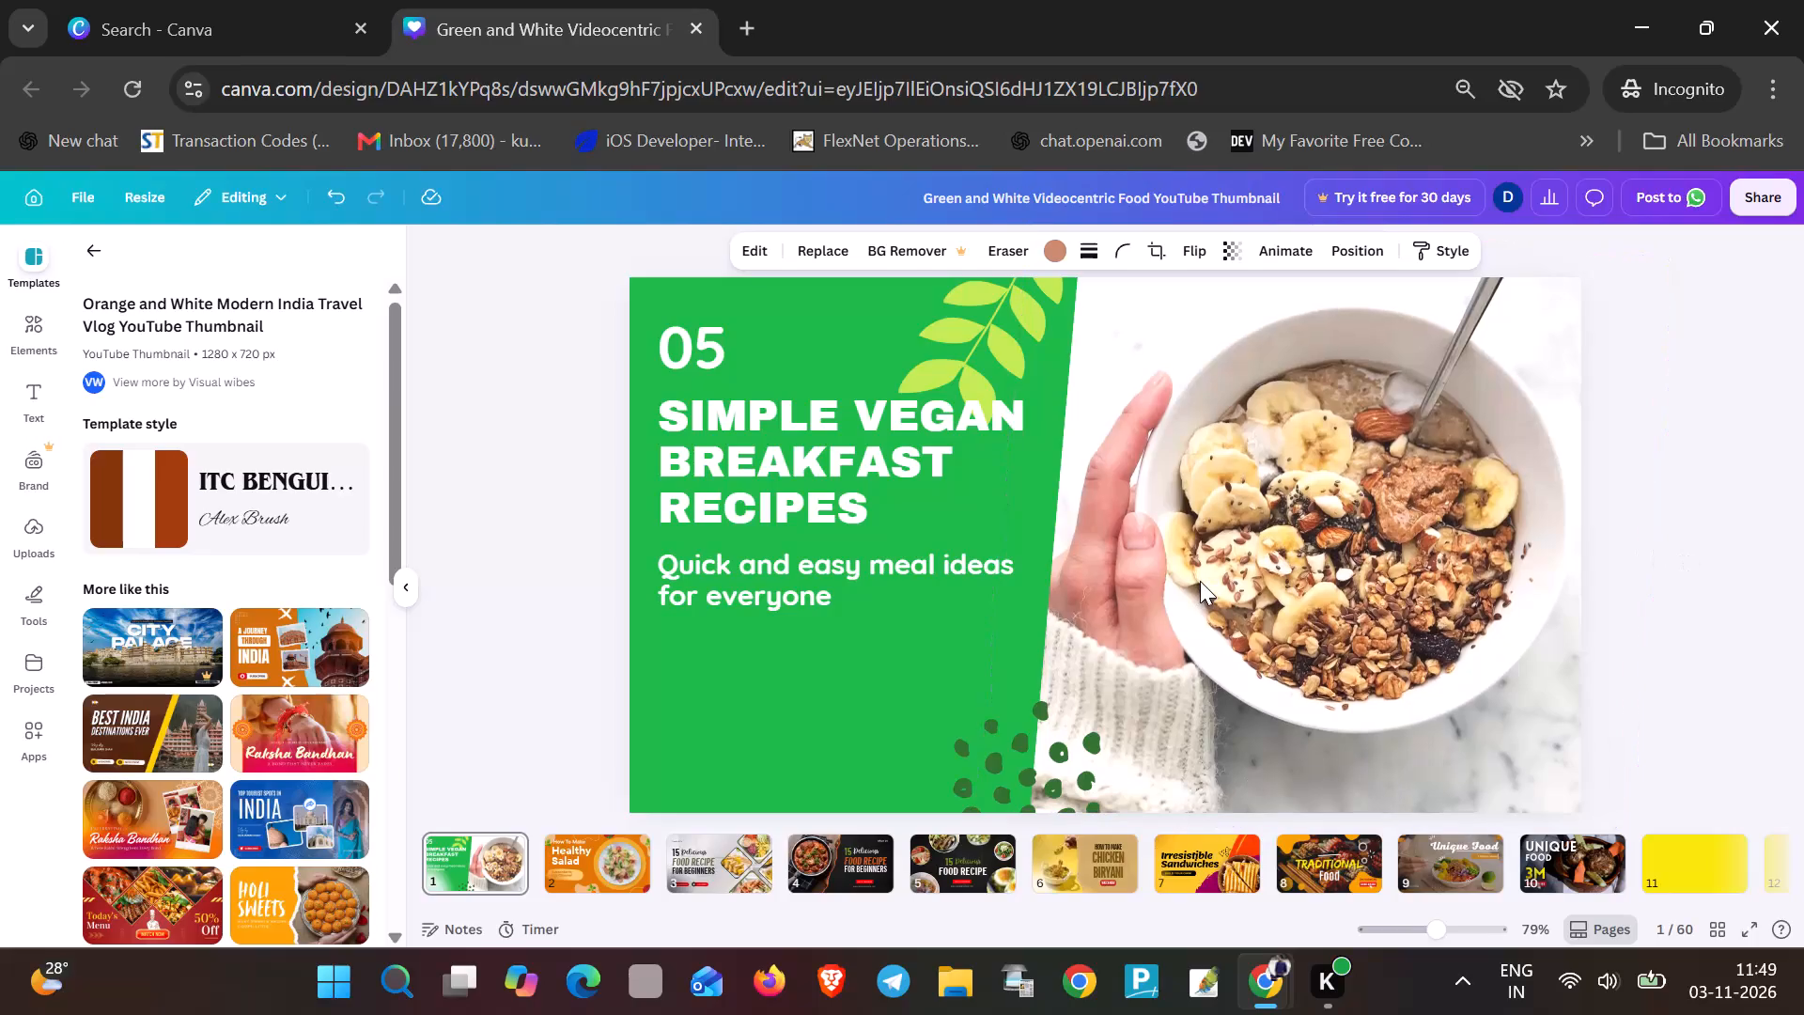
pyautogui.press('Up')
pyautogui.press('Up')
pyautogui.press('Up')
pyautogui.press('Up')
pyautogui.press('Up')
pyautogui.press('Up')
pyautogui.press('Up')
pyautogui.press('Up')
pyautogui.press('Up')
pyautogui.press('Up')
pyautogui.press('Up')
pyautogui.press('Up')
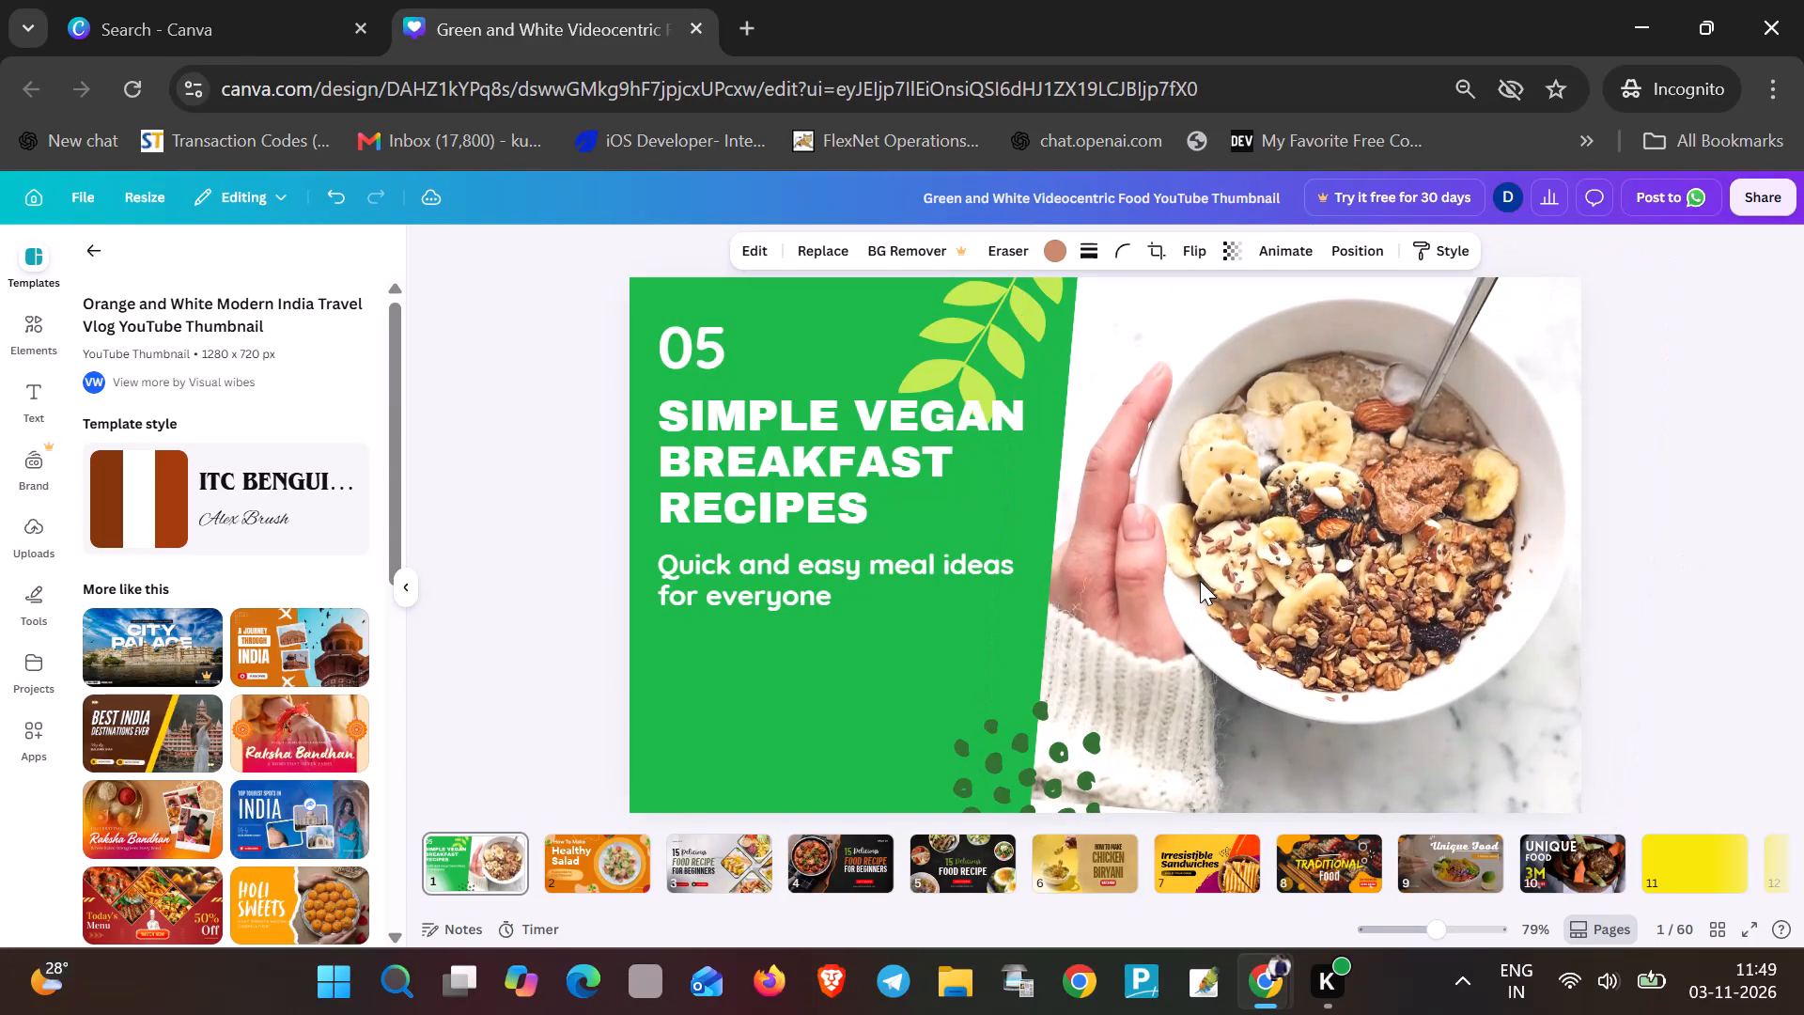
pyautogui.press('Up')
pyautogui.press('Up')
# Delete the dark green dotted decoration at the bottom of page 1, where the green panel meets the photo.
pyautogui.click(1032, 757)
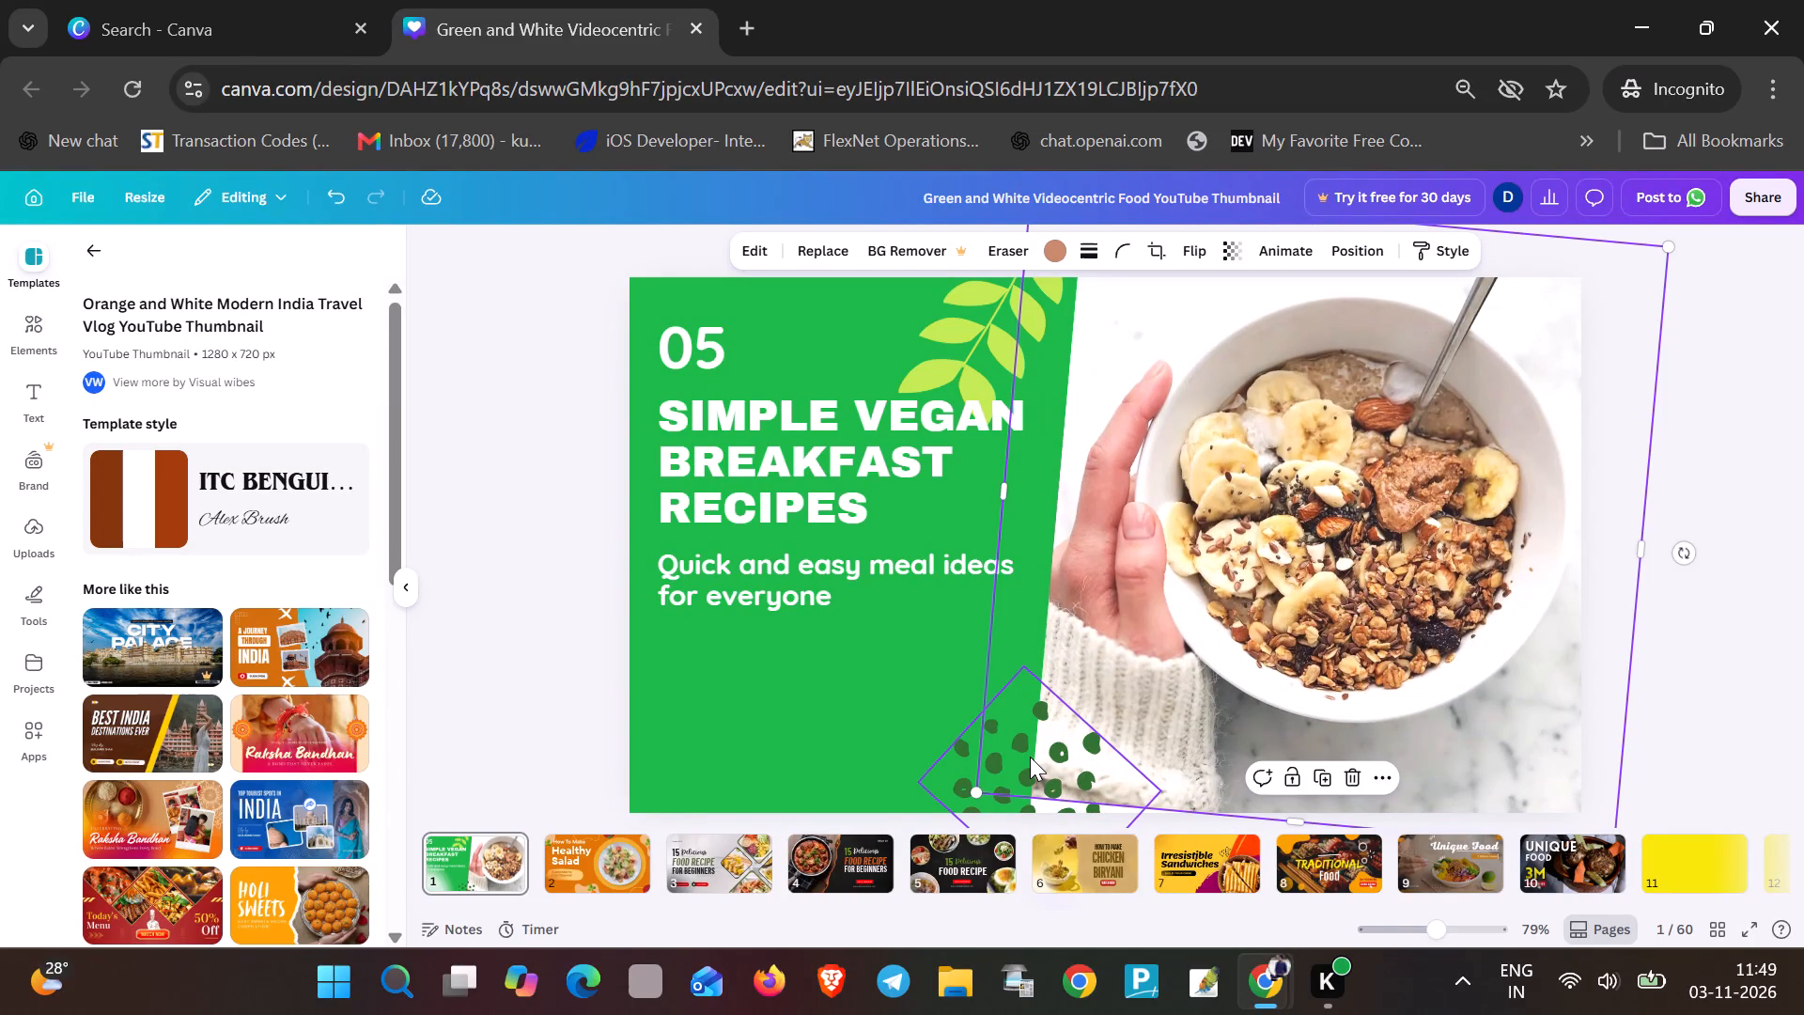
pyautogui.click(1030, 757)
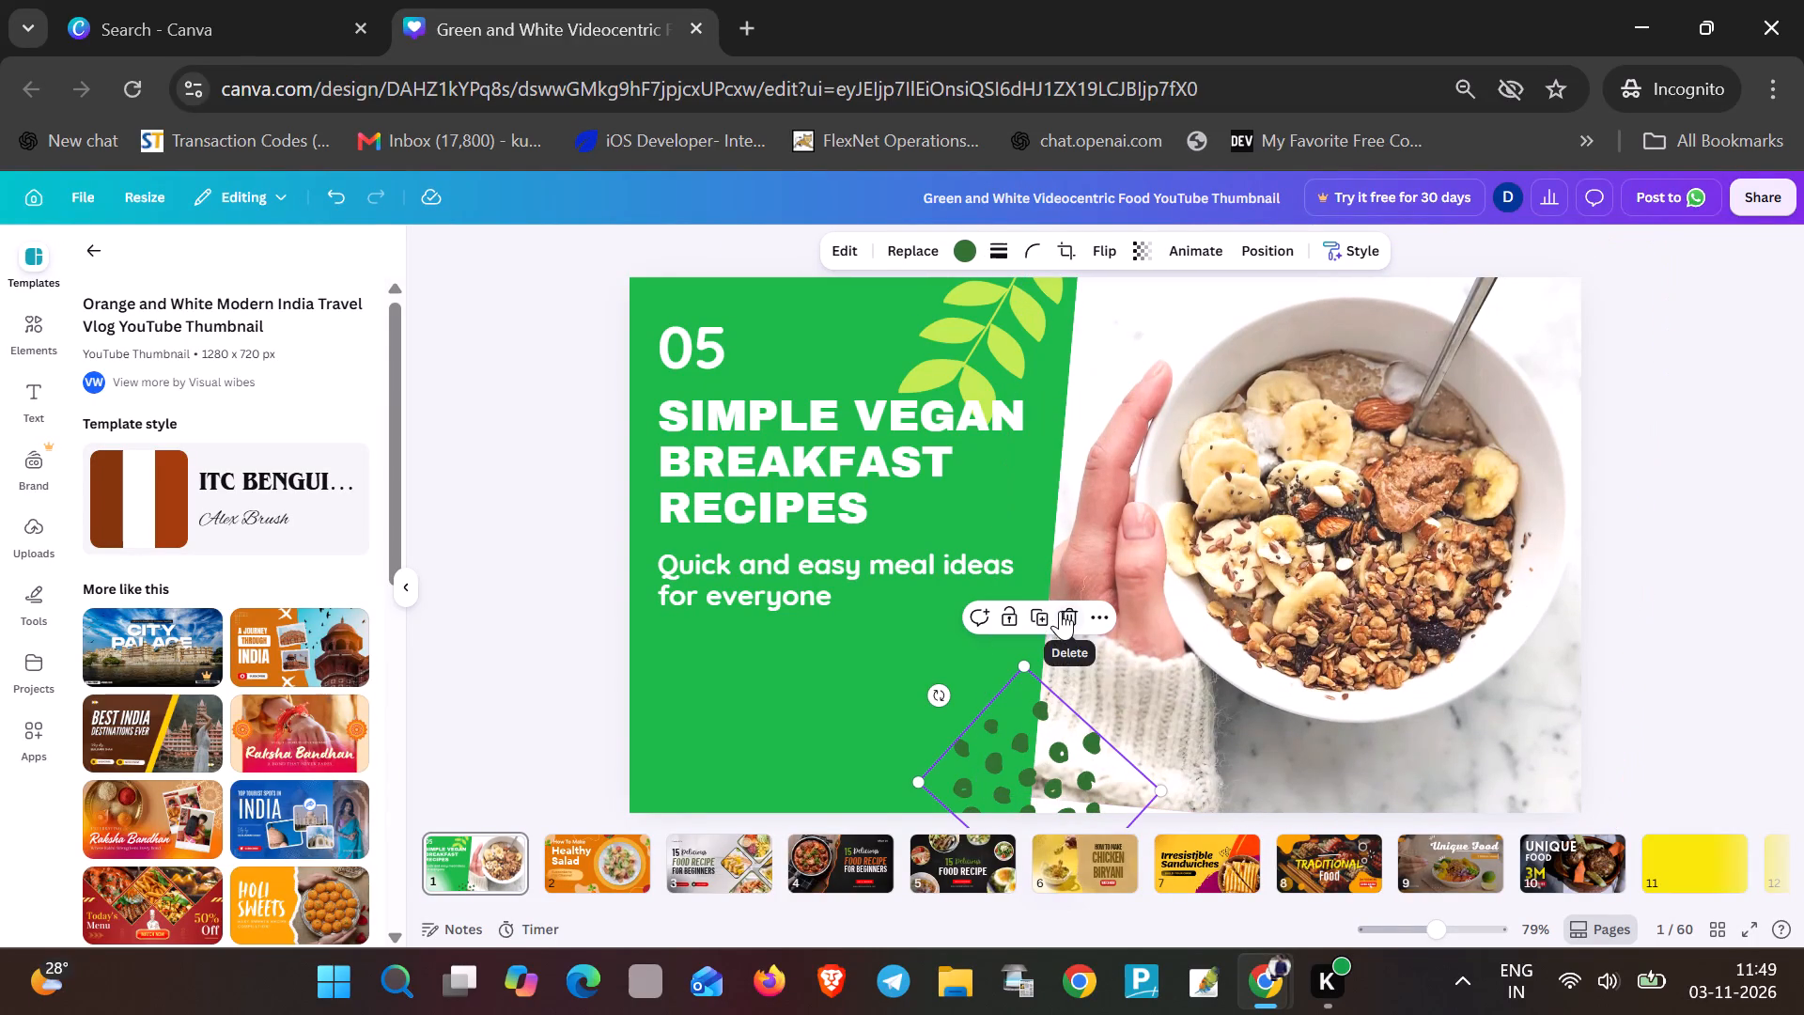
pyautogui.click(1060, 611)
# On page 2, nudge the salad plate photo one increment up and one to the right.
pyautogui.click(568, 868)
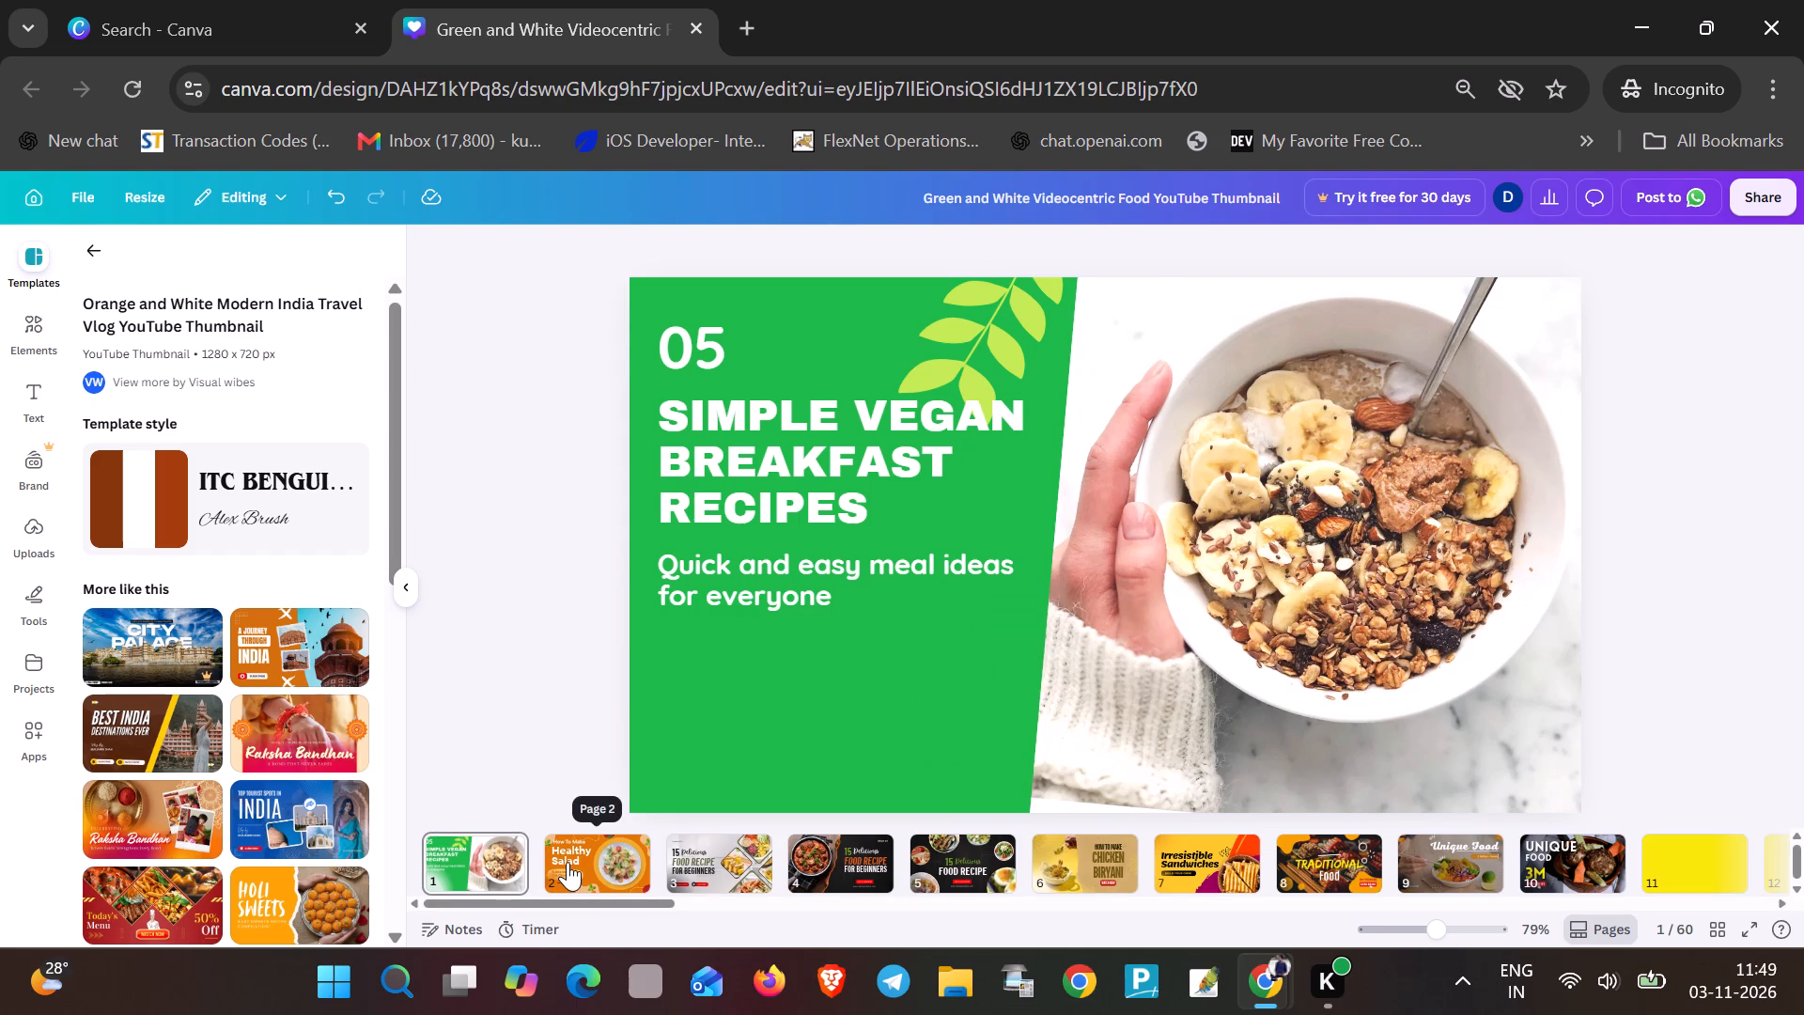
pyautogui.click(595, 862)
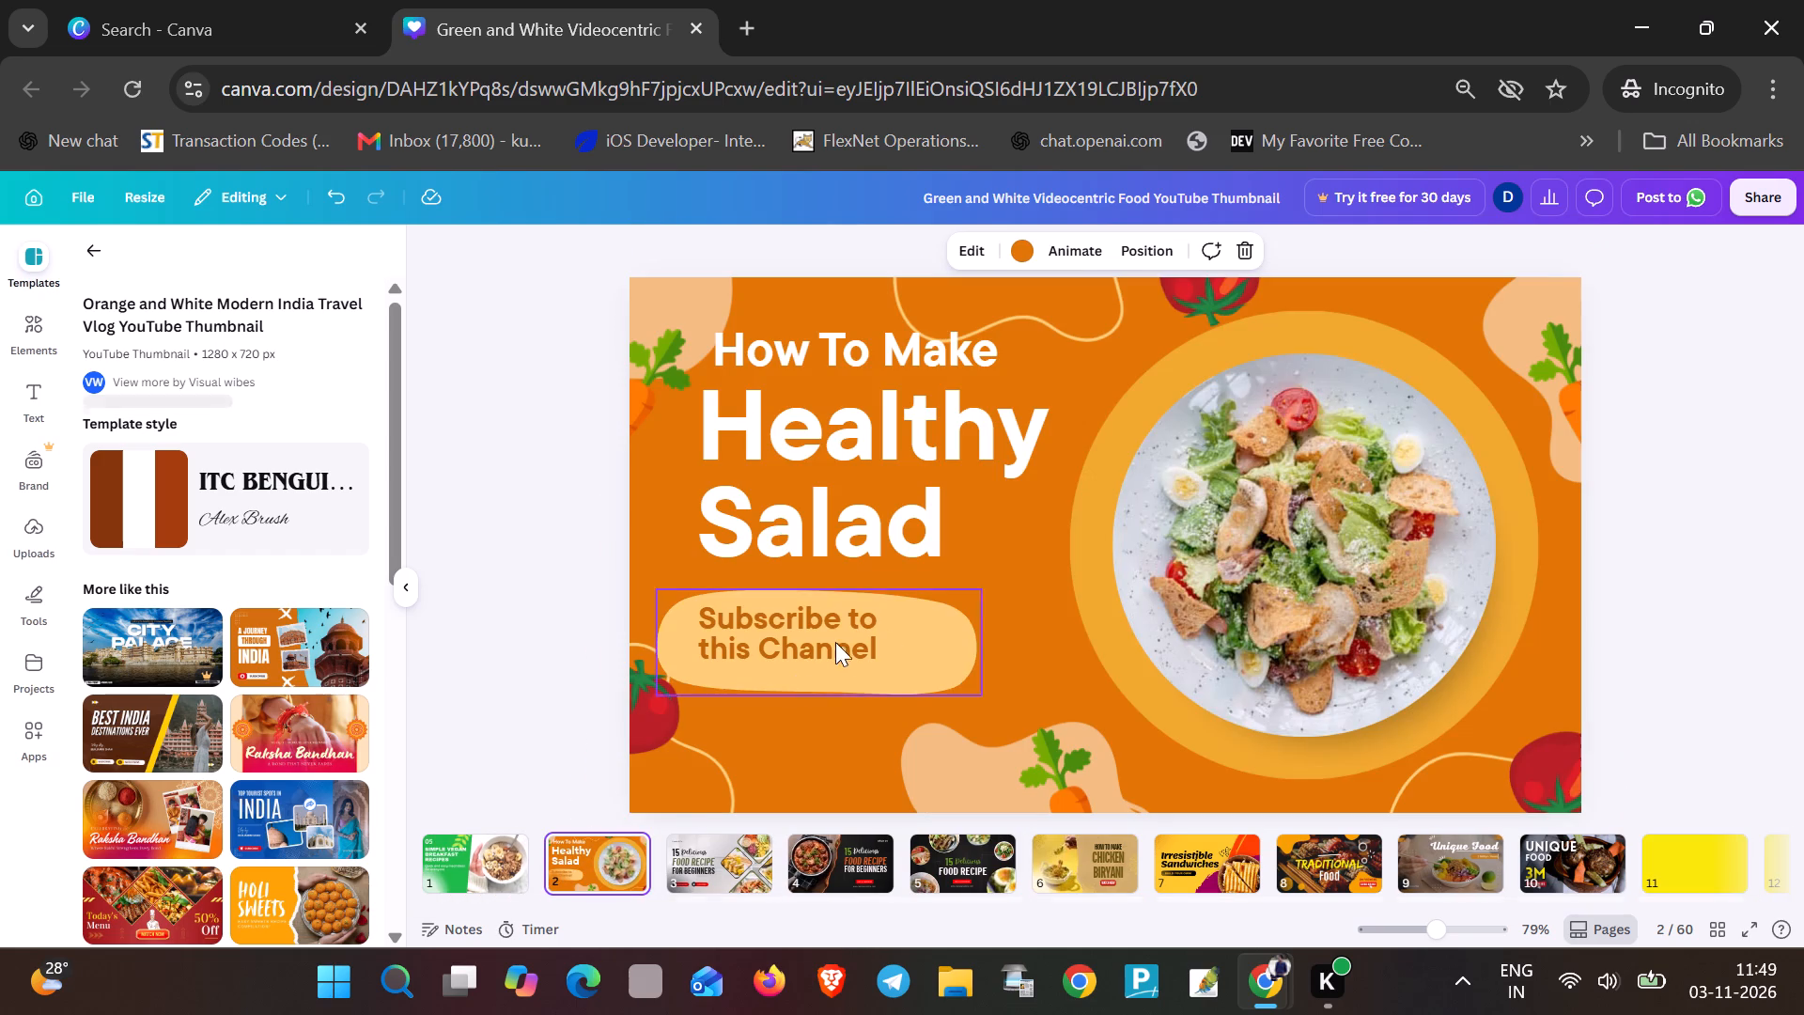
pyautogui.click(1177, 592)
pyautogui.press('Up')
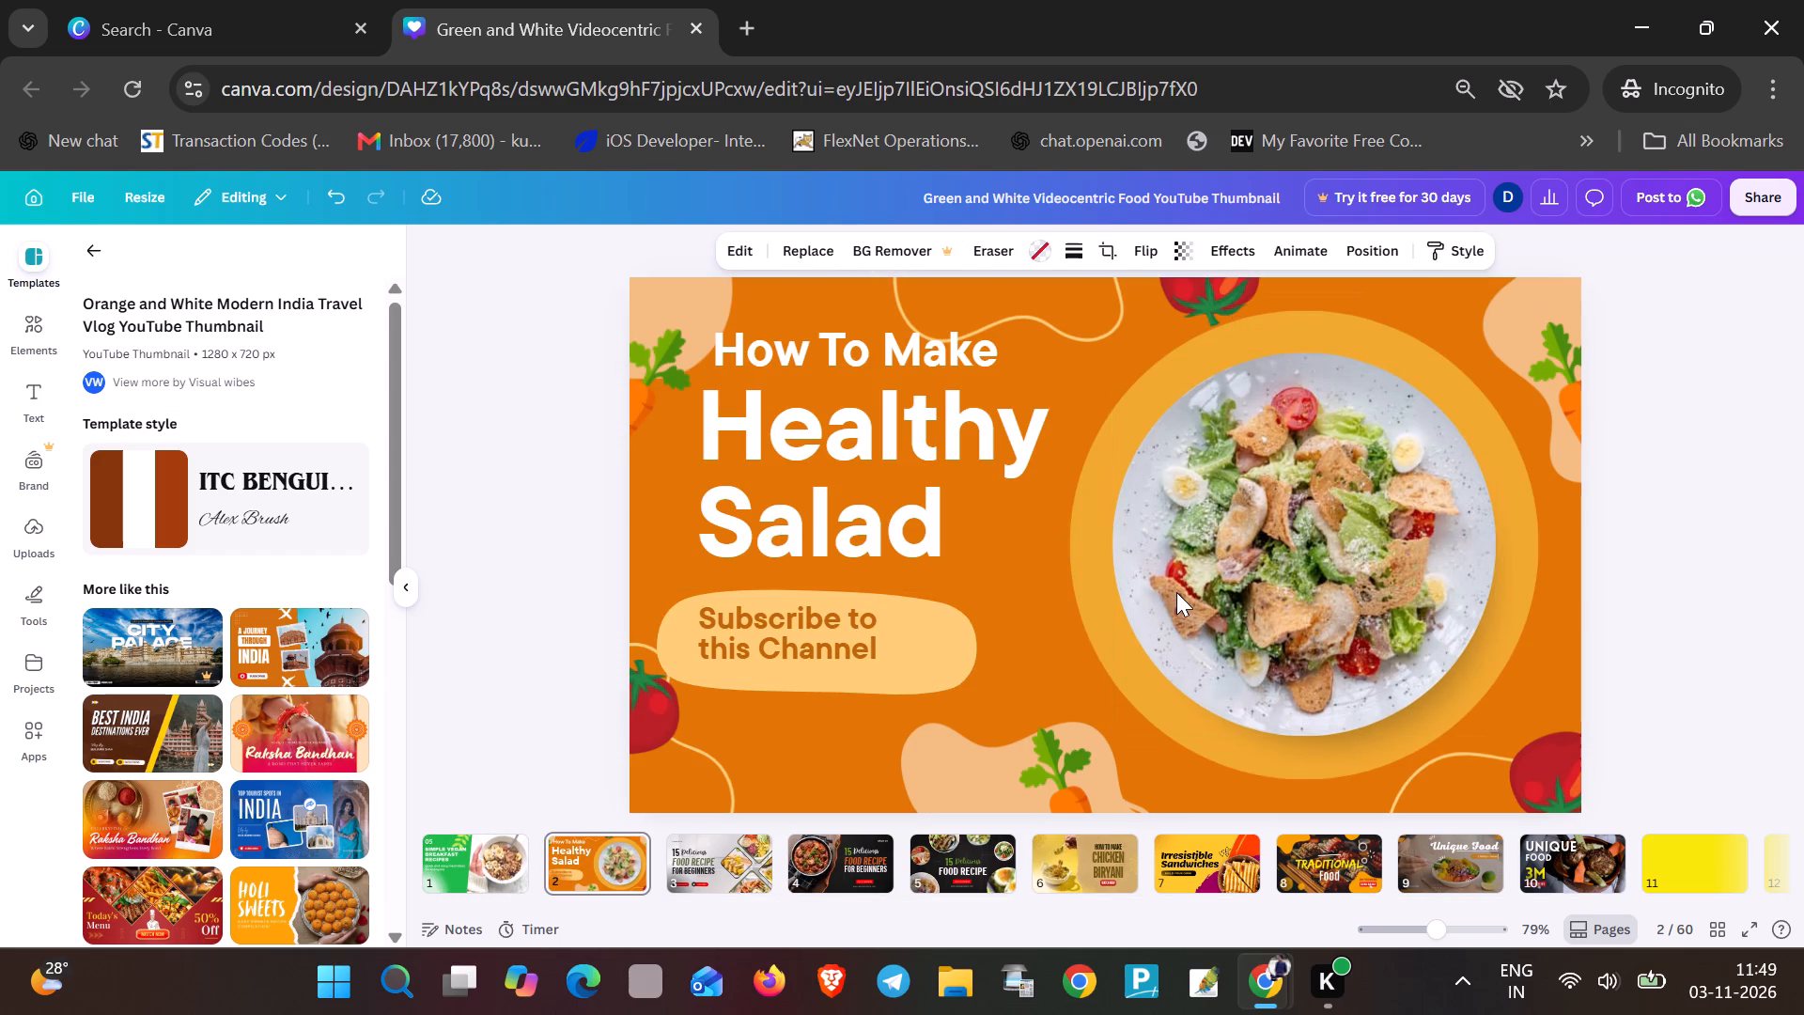
pyautogui.press('Right')
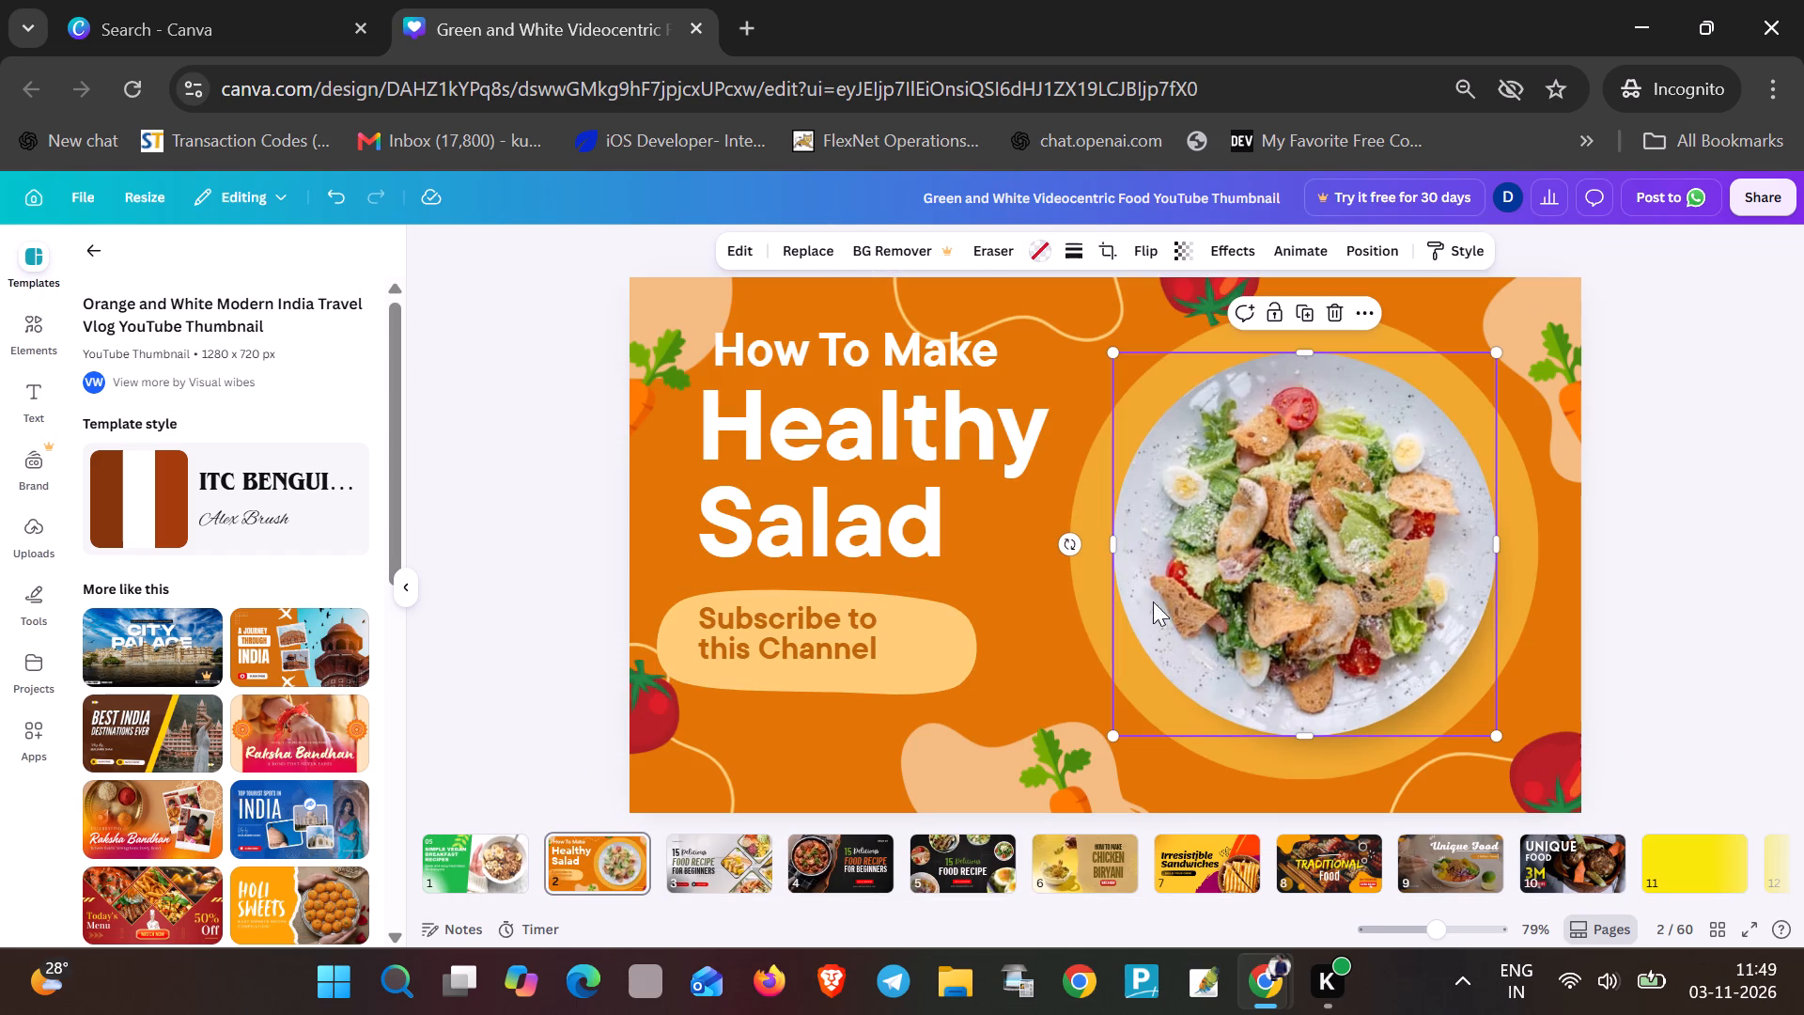
# Nudge the beige blob behind the bottom carrot slightly up and to the right.
pyautogui.click(838, 651)
pyautogui.click(956, 742)
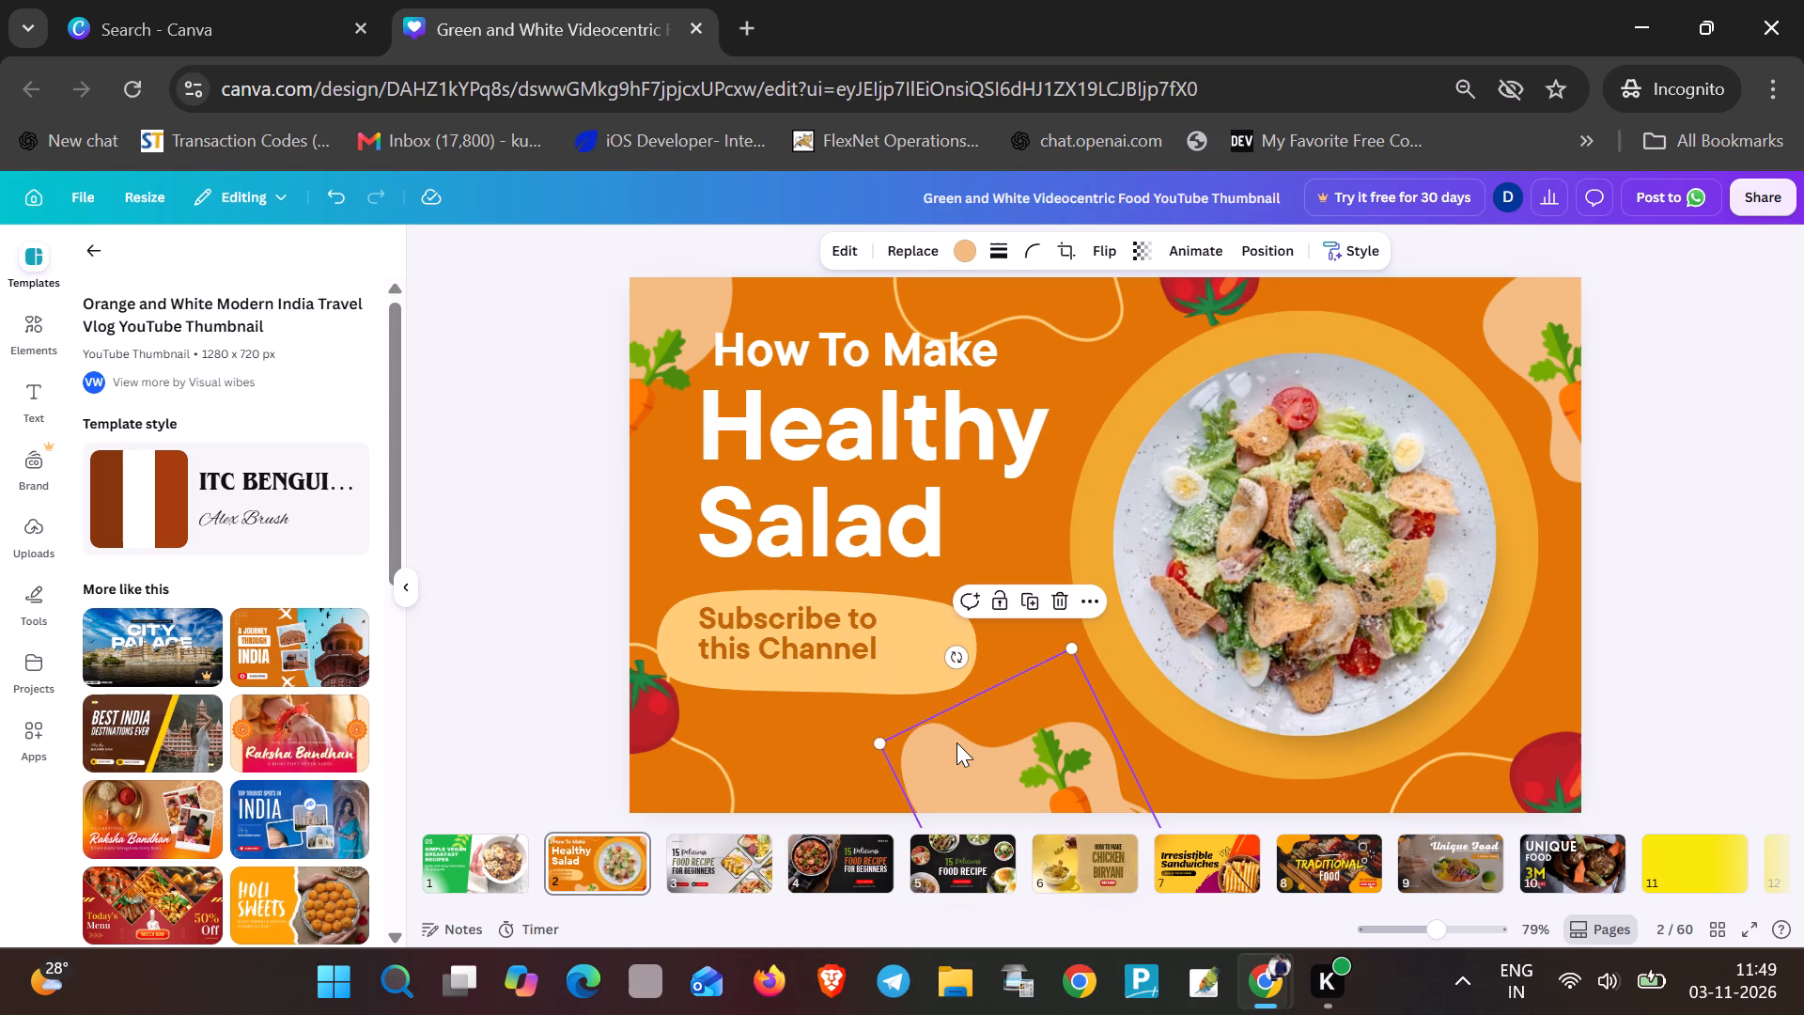
pyautogui.press('Up')
pyautogui.press('Up')
pyautogui.press('Up')
pyautogui.press('Up')
pyautogui.press('Up')
pyautogui.press('Right')
pyautogui.press('Right')
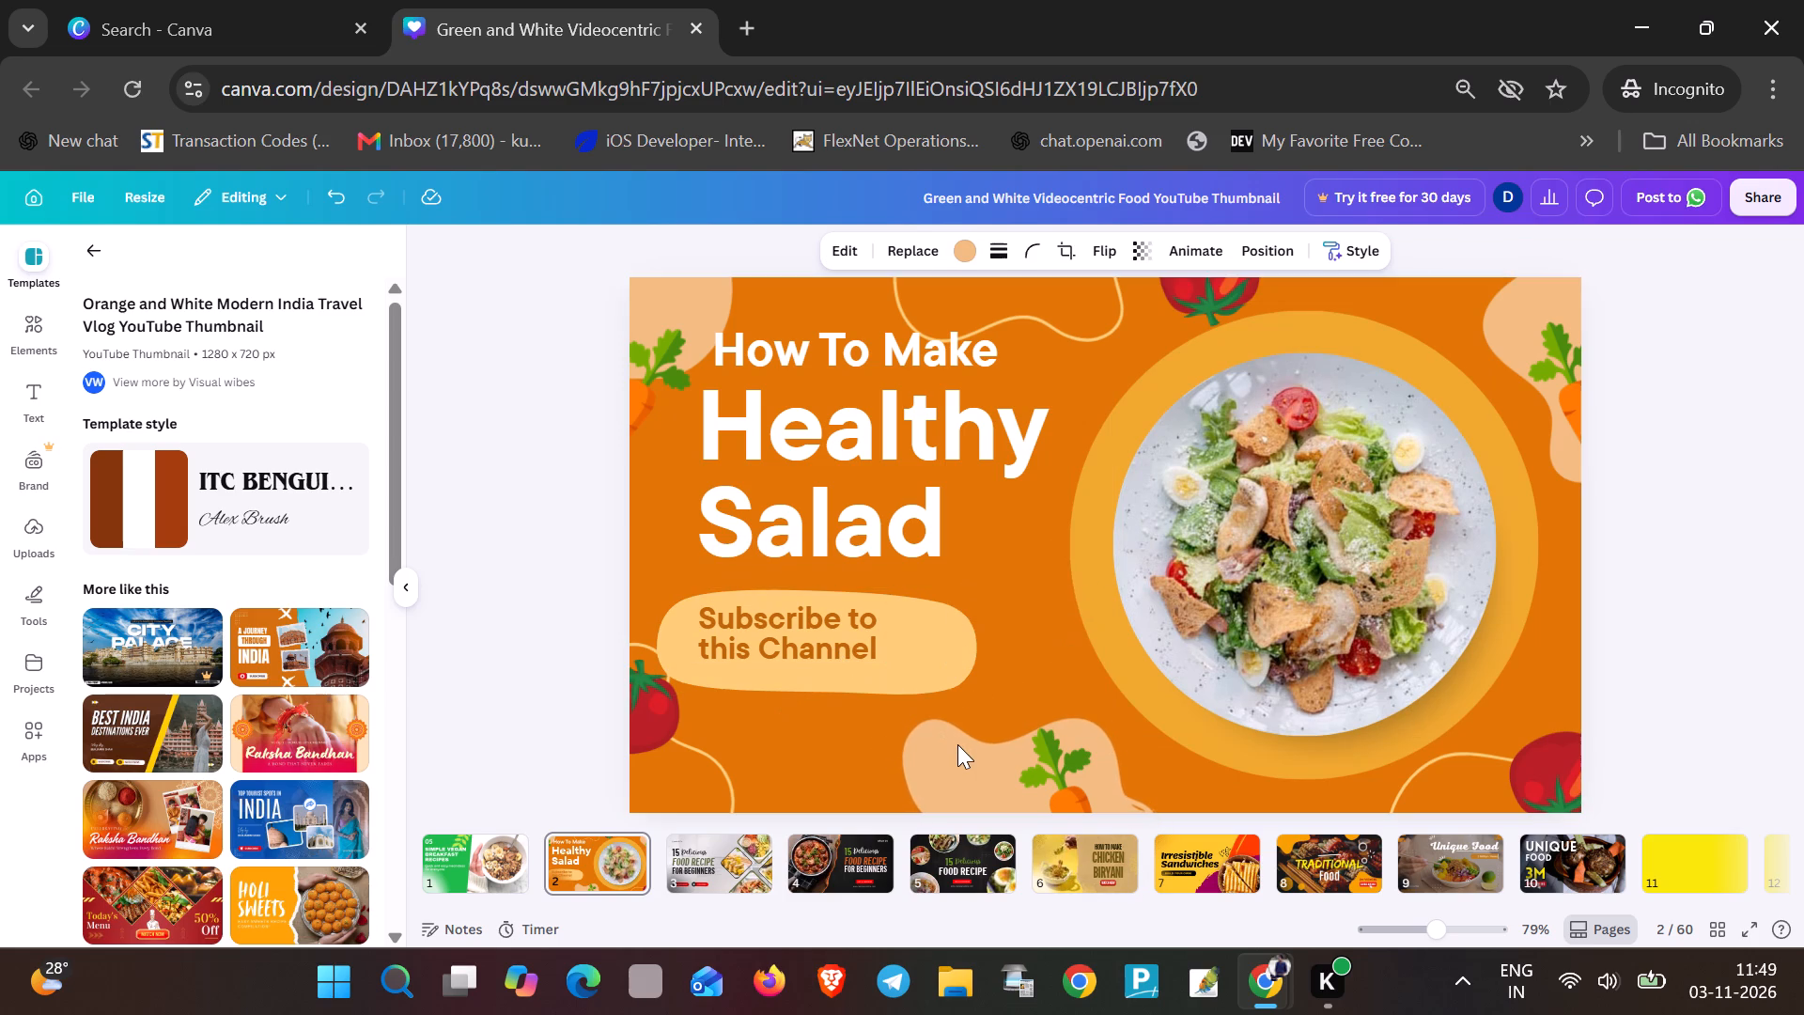
pyautogui.press('Right')
pyautogui.press('Right')
pyautogui.press('Right')
pyautogui.press('Right')
pyautogui.press('Up')
pyautogui.press('Up')
pyautogui.press('Up')
pyautogui.press('Up')
pyautogui.press('Up')
pyautogui.press('Up')
pyautogui.press('Right')
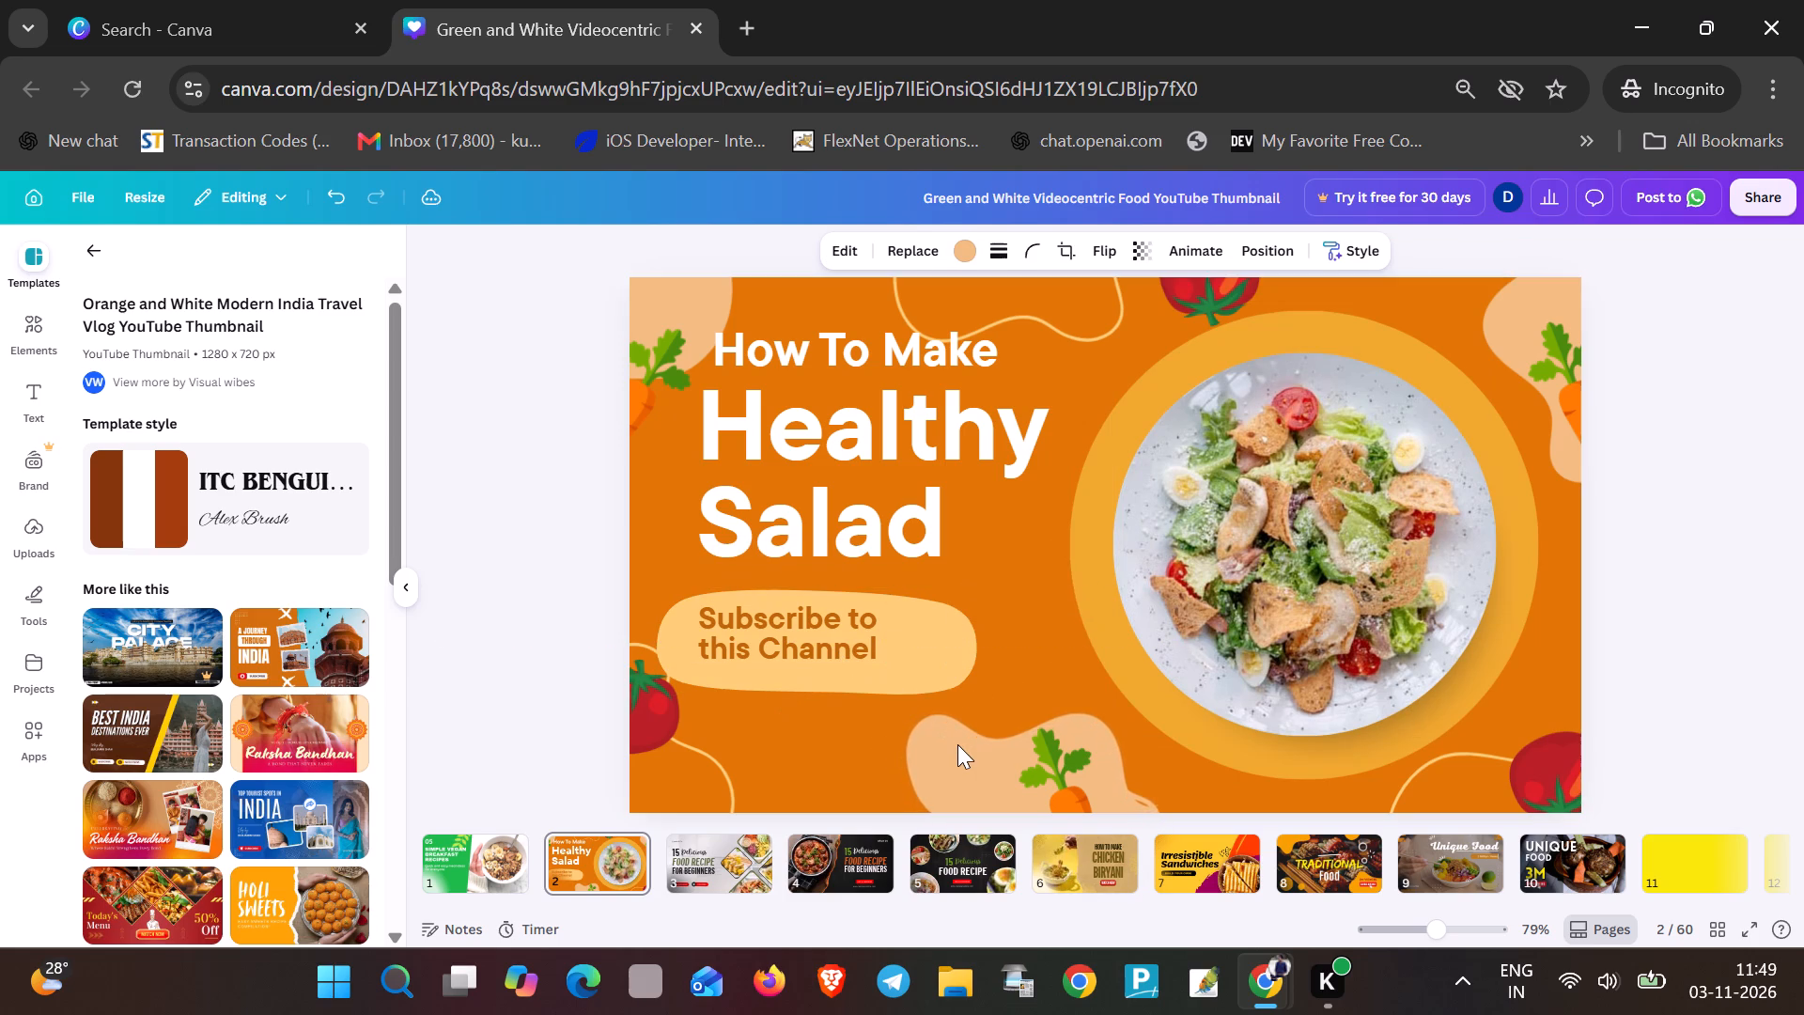
pyautogui.press('Right')
pyautogui.press('Right')
pyautogui.press('Right')
pyautogui.press('Right')
pyautogui.press('Right')
pyautogui.press('Right')
pyautogui.press('Right')
pyautogui.press('Right')
pyautogui.press('Right')
pyautogui.press('Right')
pyautogui.press('Right')
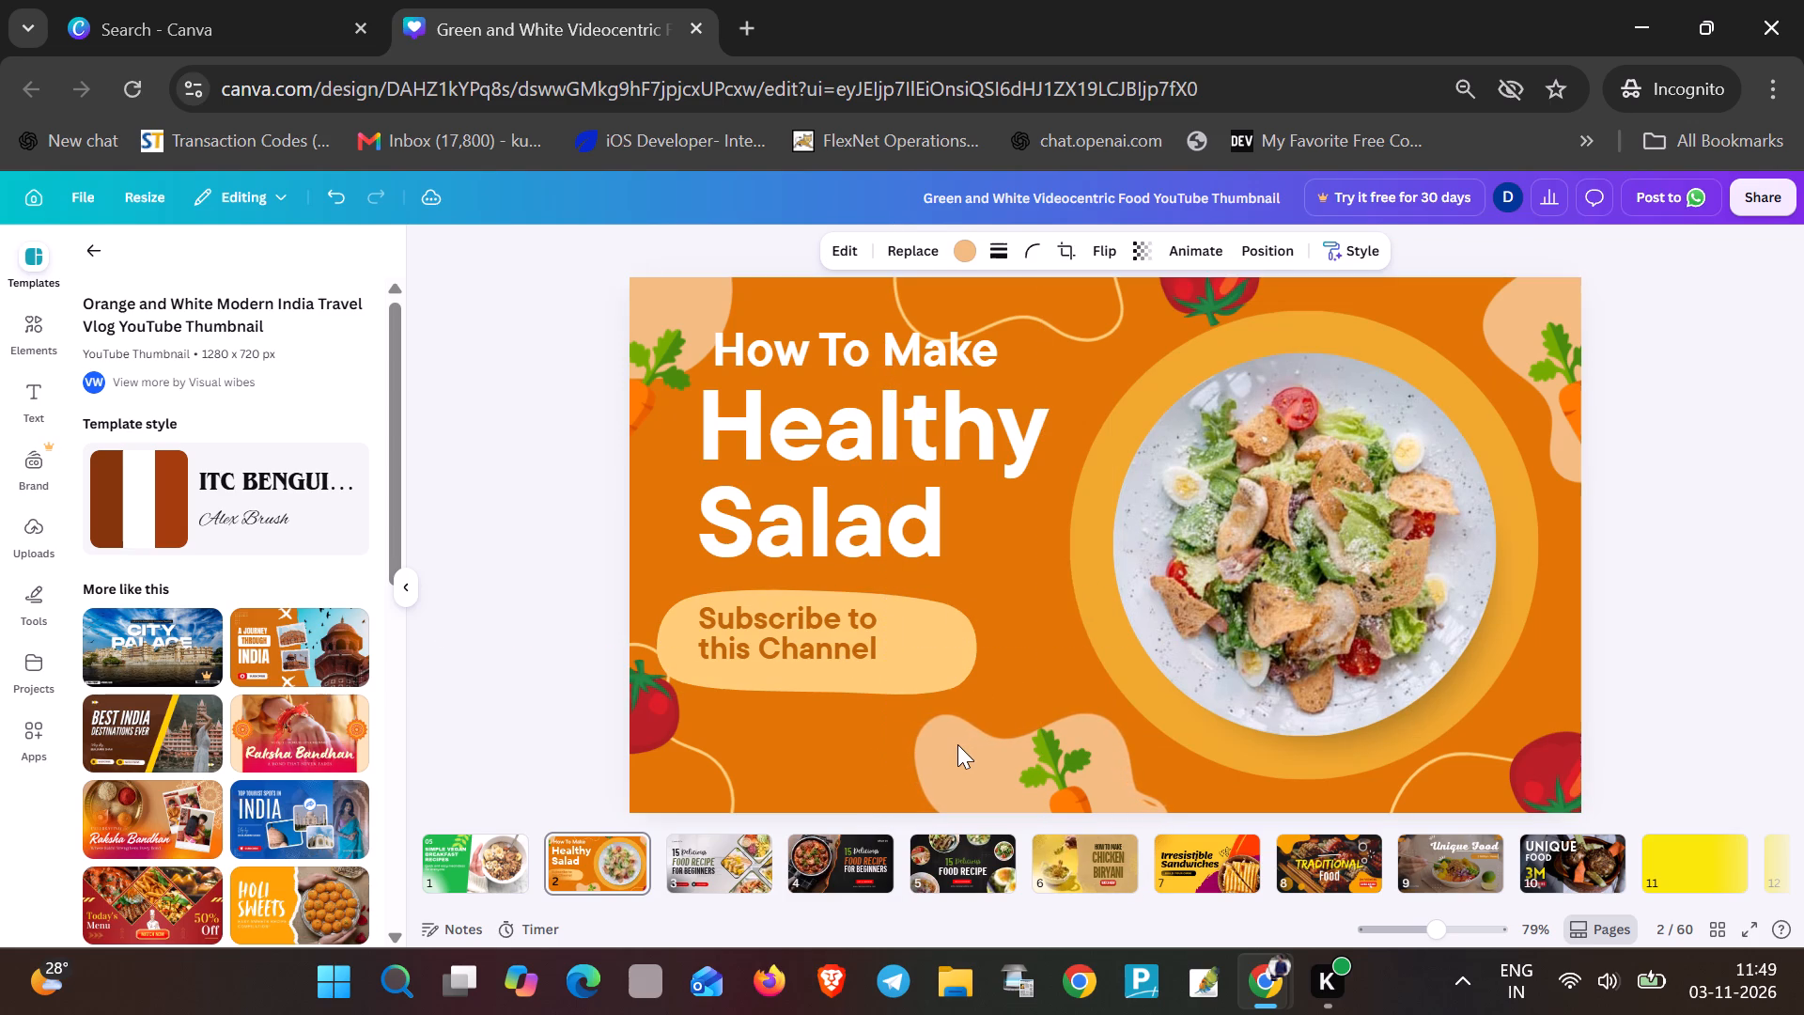
# Move the tomato in the page's bottom-right corner upward so it sits beside the lower edge of the plate.
pyautogui.moveTo(1529, 771); pyautogui.dragTo(1516, 709)
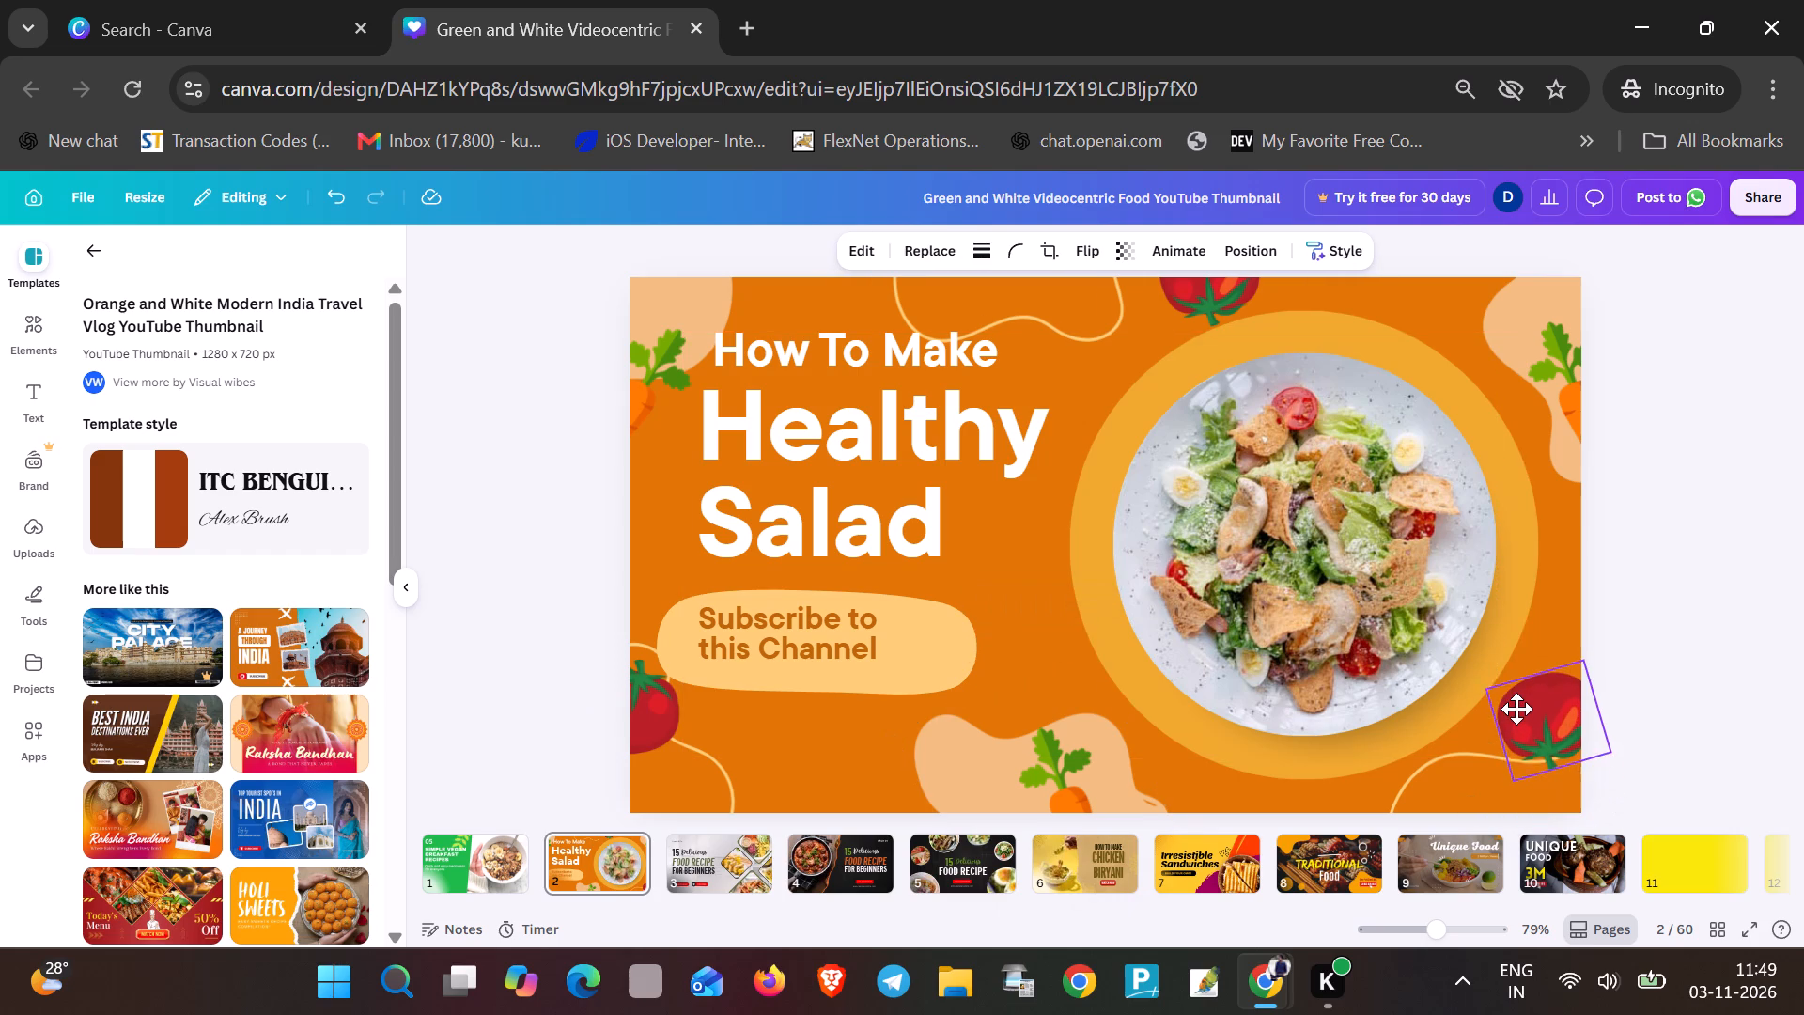
pyautogui.moveTo(1516, 709); pyautogui.dragTo(1517, 699)
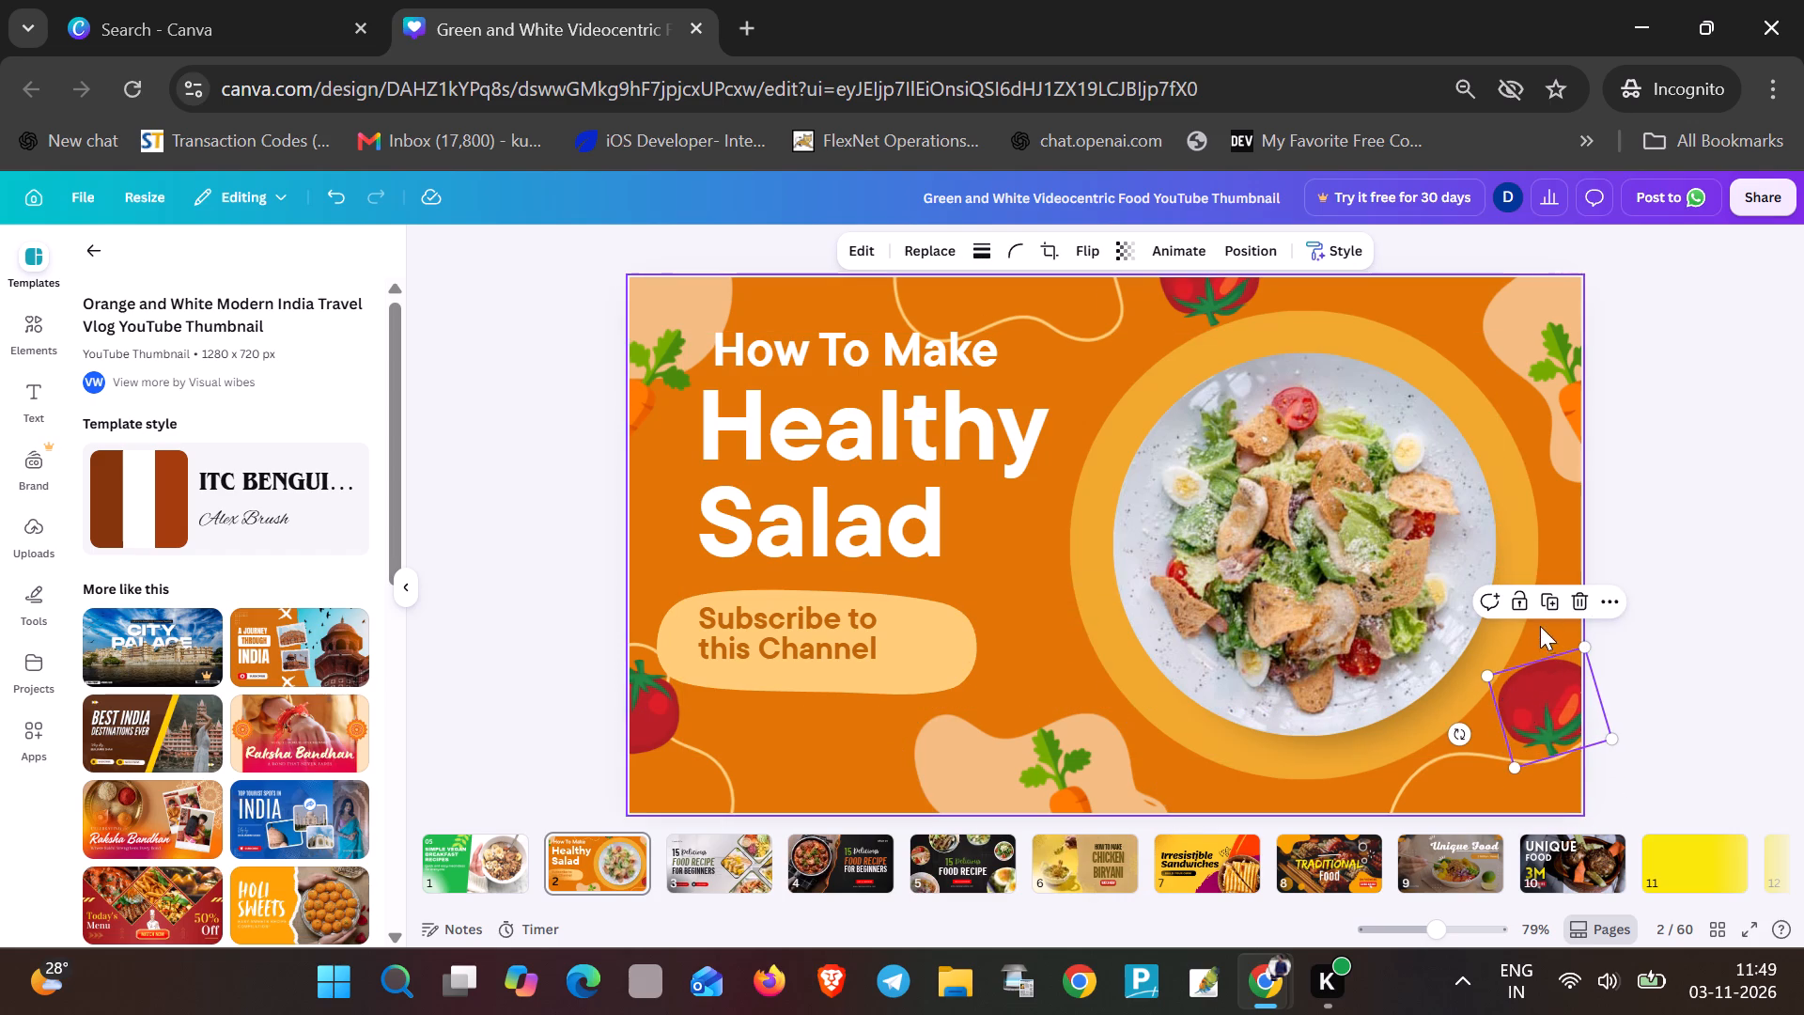
# Copy the right-hand tomato and place the duplicate at the bottom of the page, between the left tomato and the beige blob.
pyautogui.click(1605, 600)
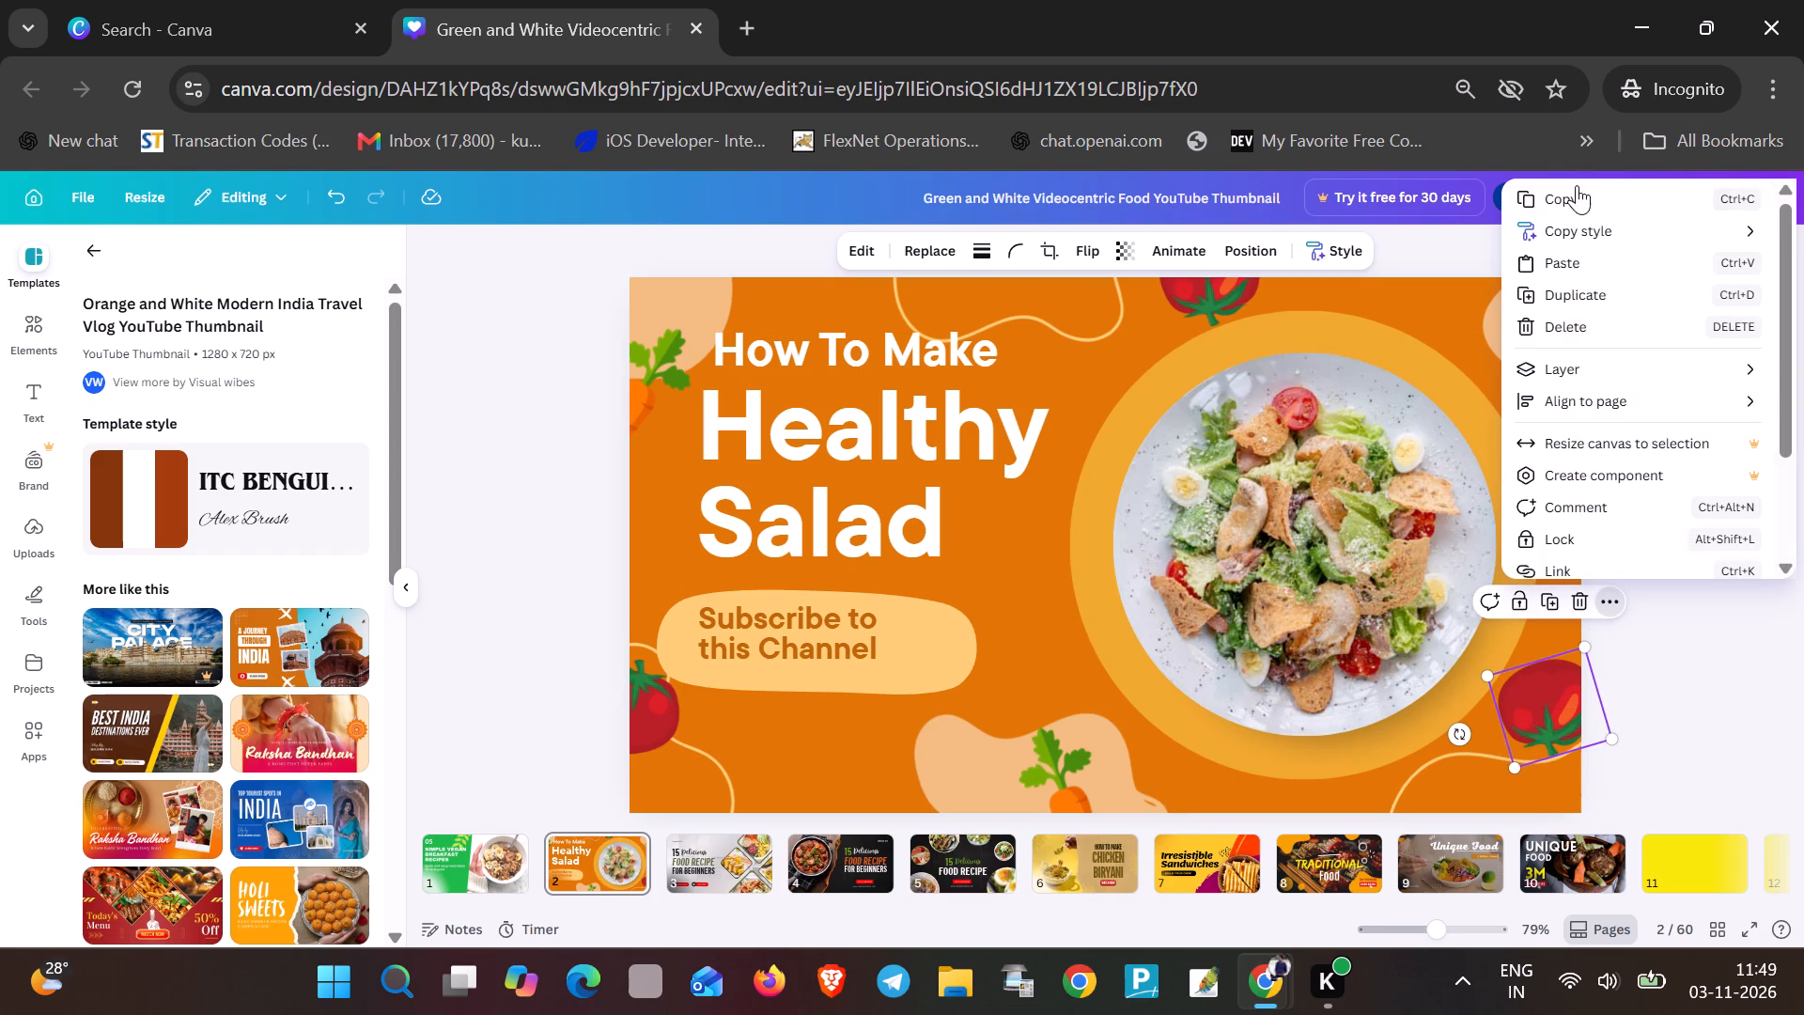
pyautogui.click(1577, 188)
pyautogui.rightClick(670, 761)
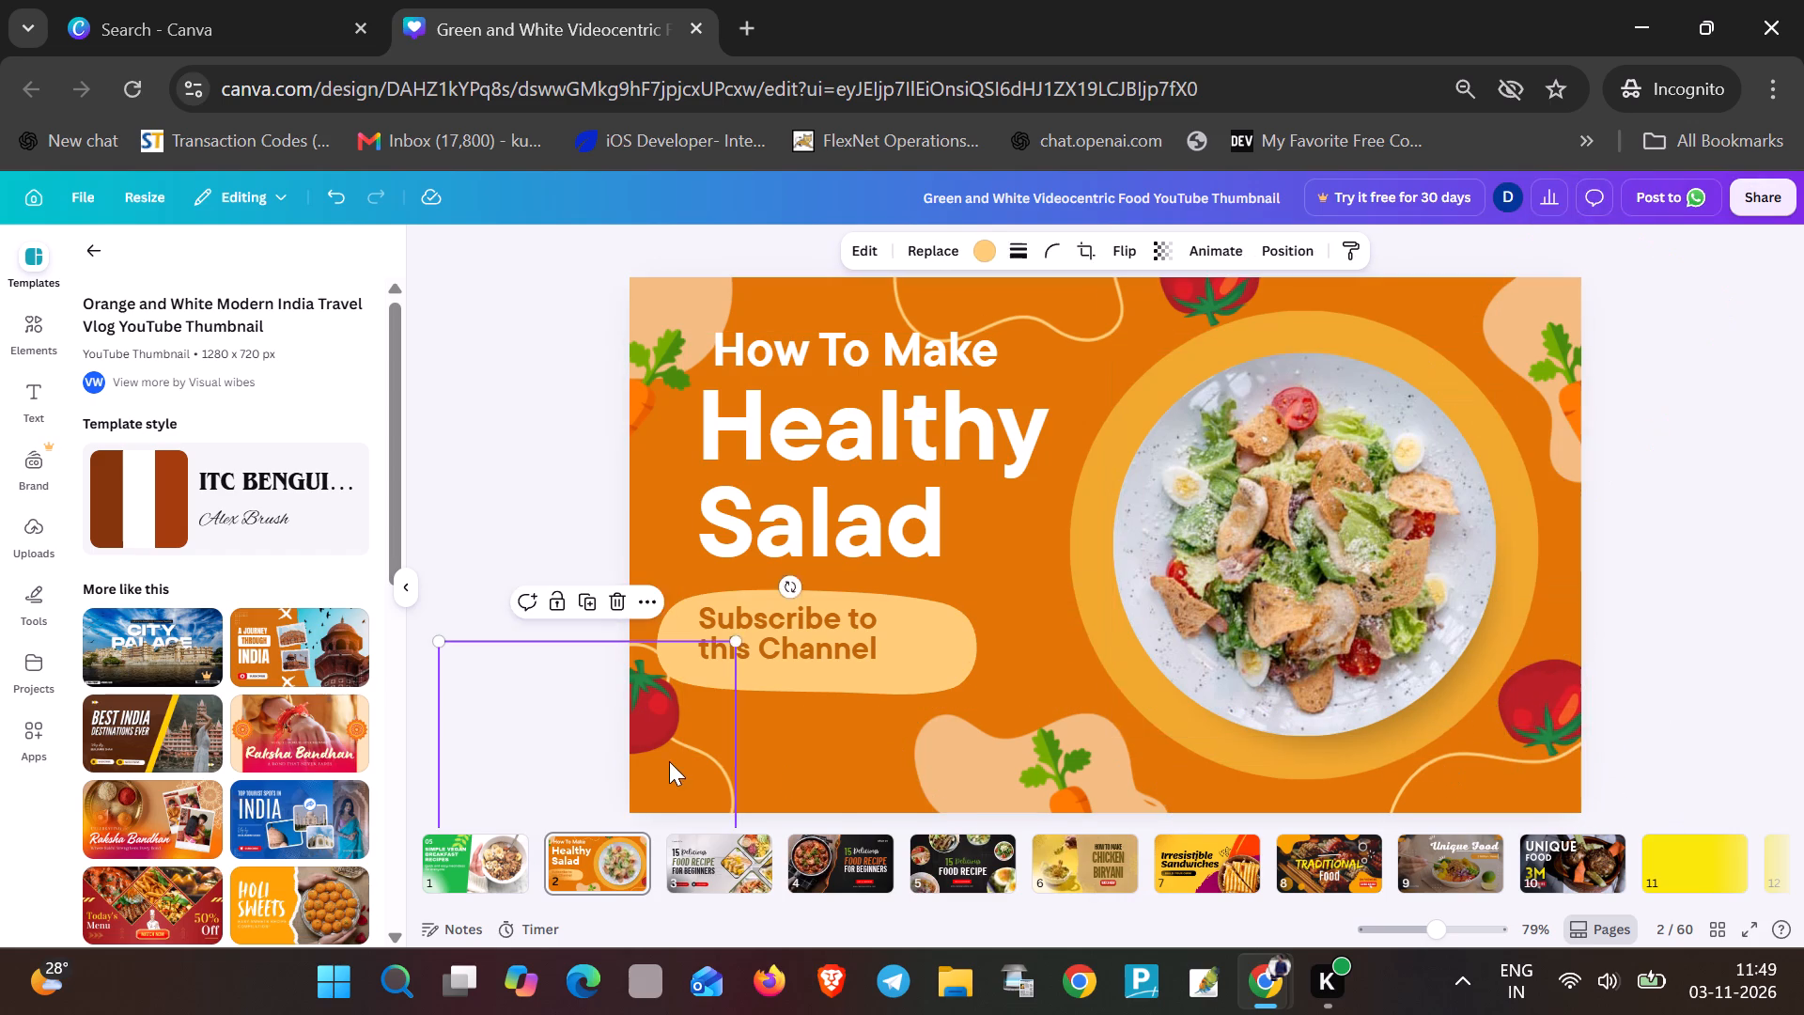
pyautogui.click(1032, 653)
pyautogui.rightClick(806, 729)
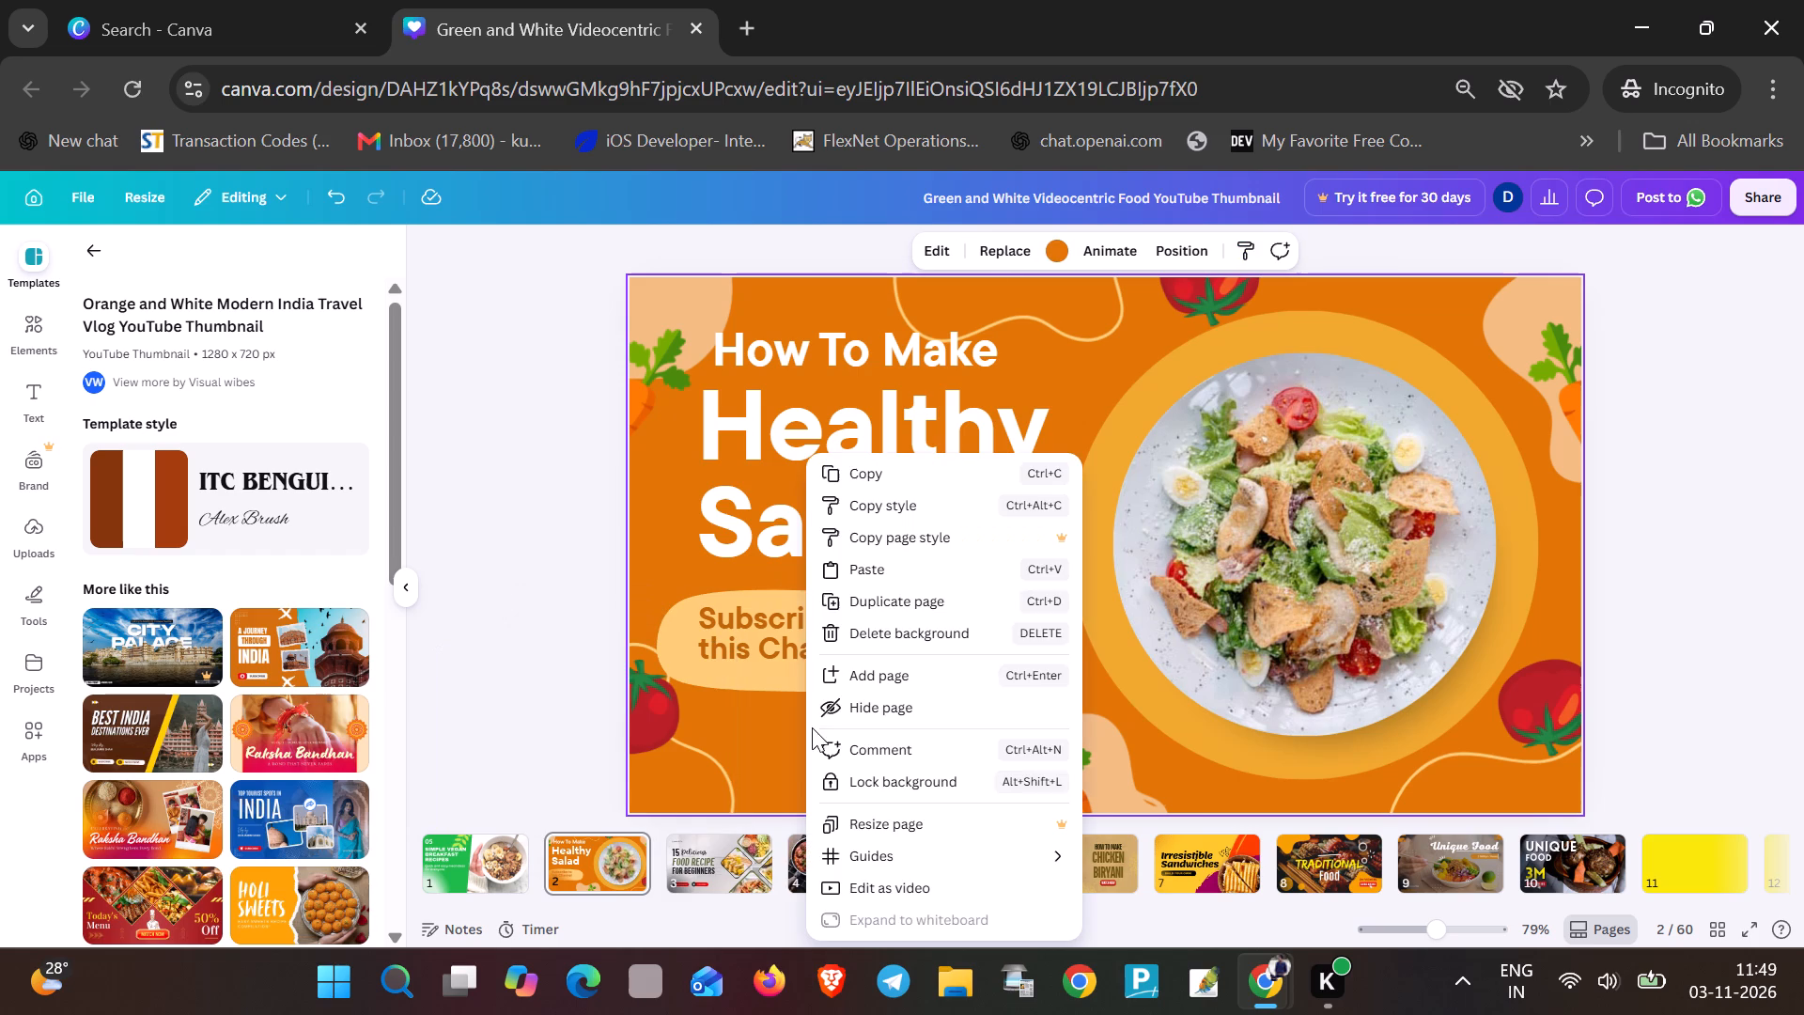
pyautogui.click(863, 570)
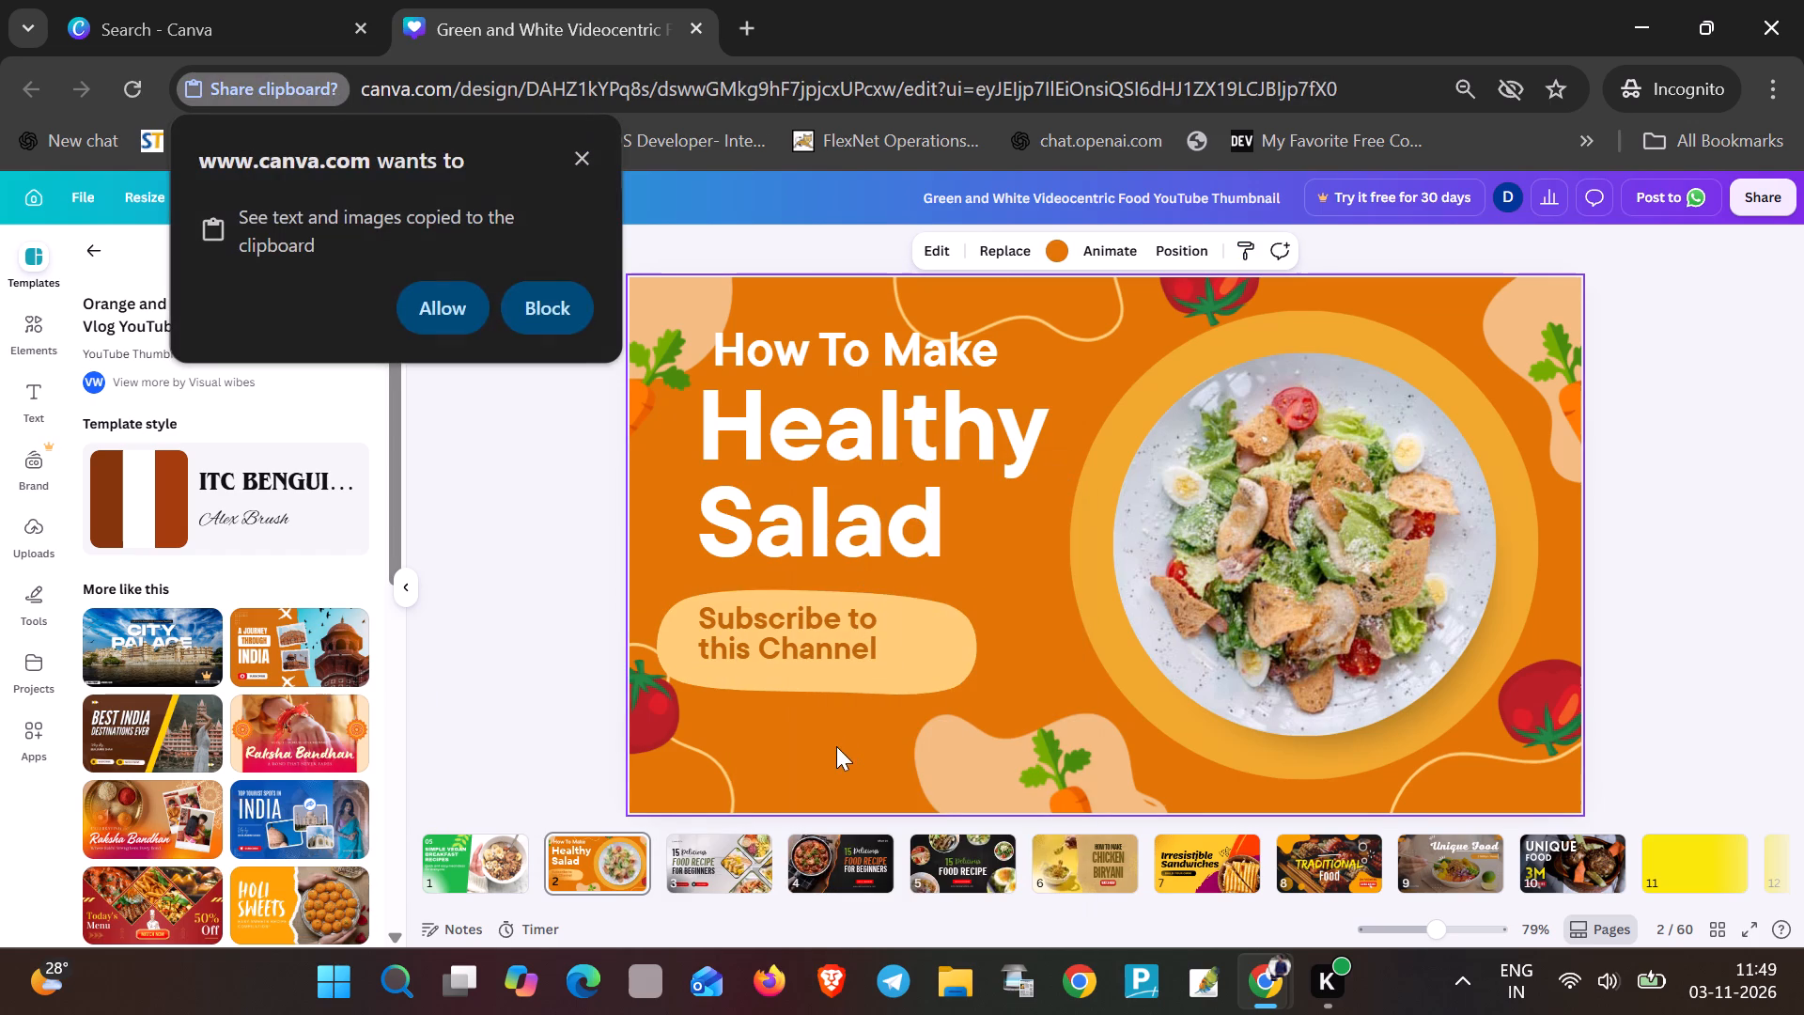
pyautogui.click(468, 313)
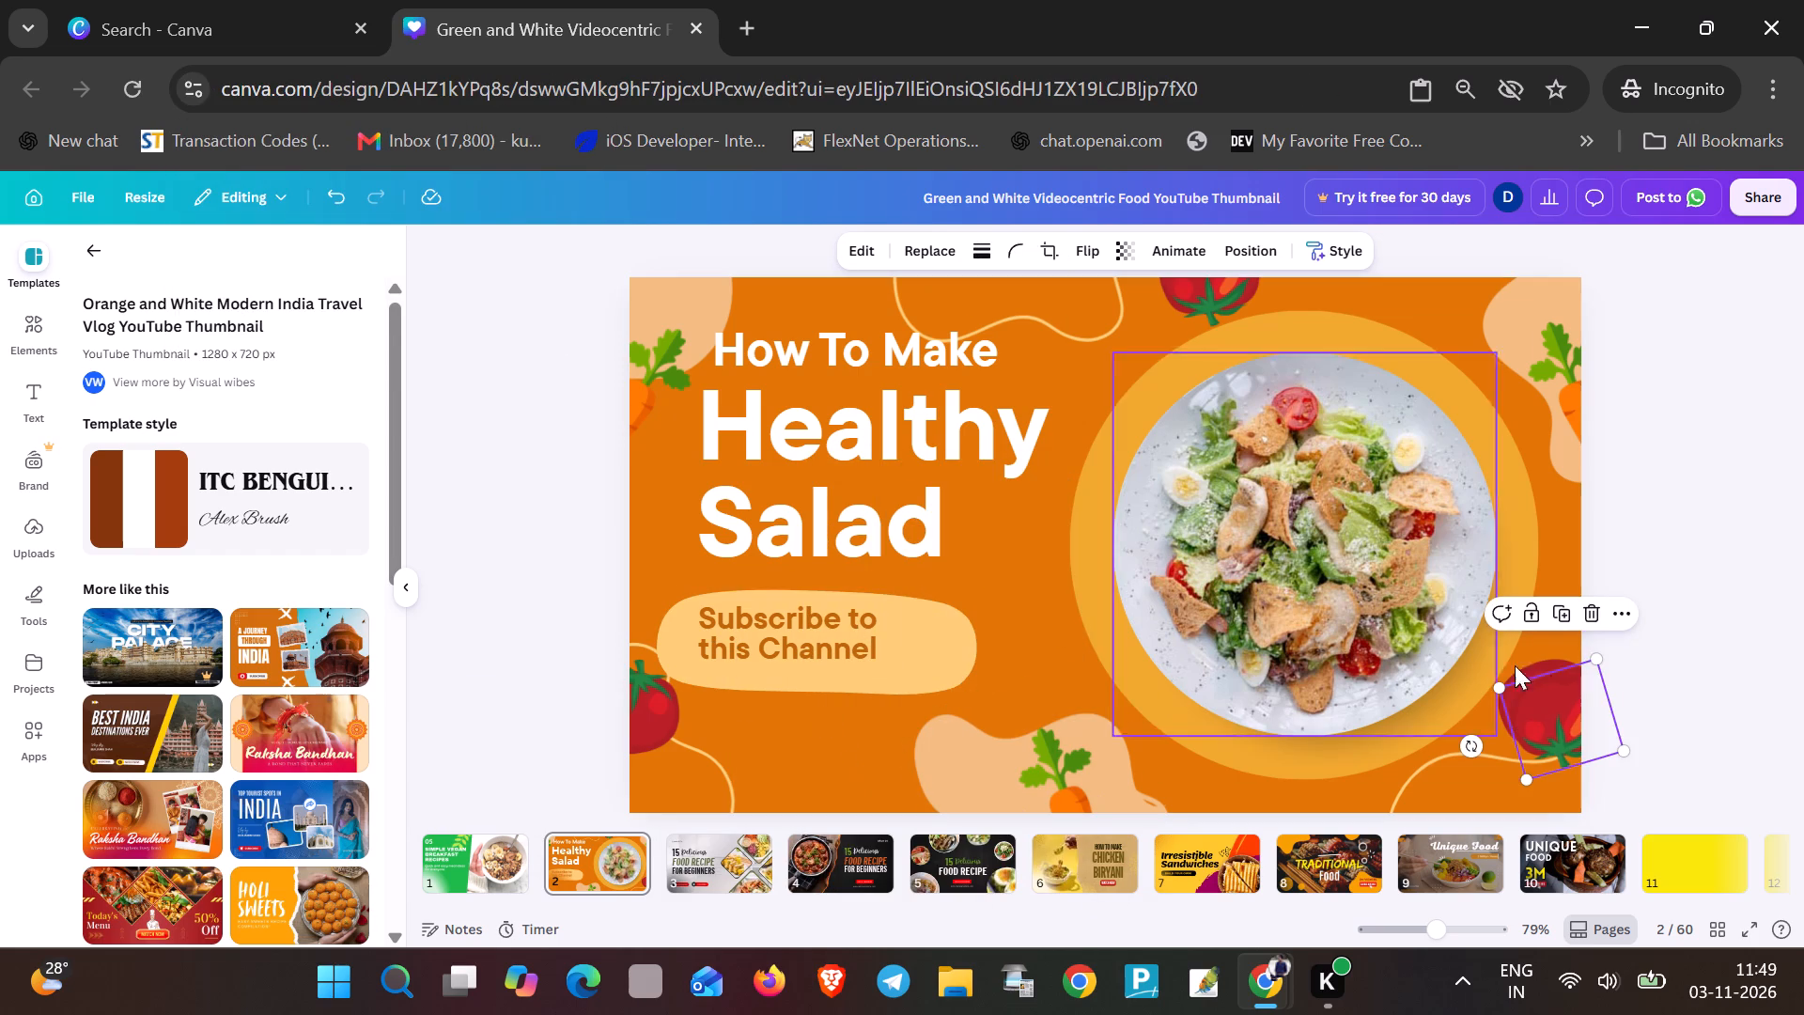
pyautogui.moveTo(1570, 712); pyautogui.dragTo(793, 772)
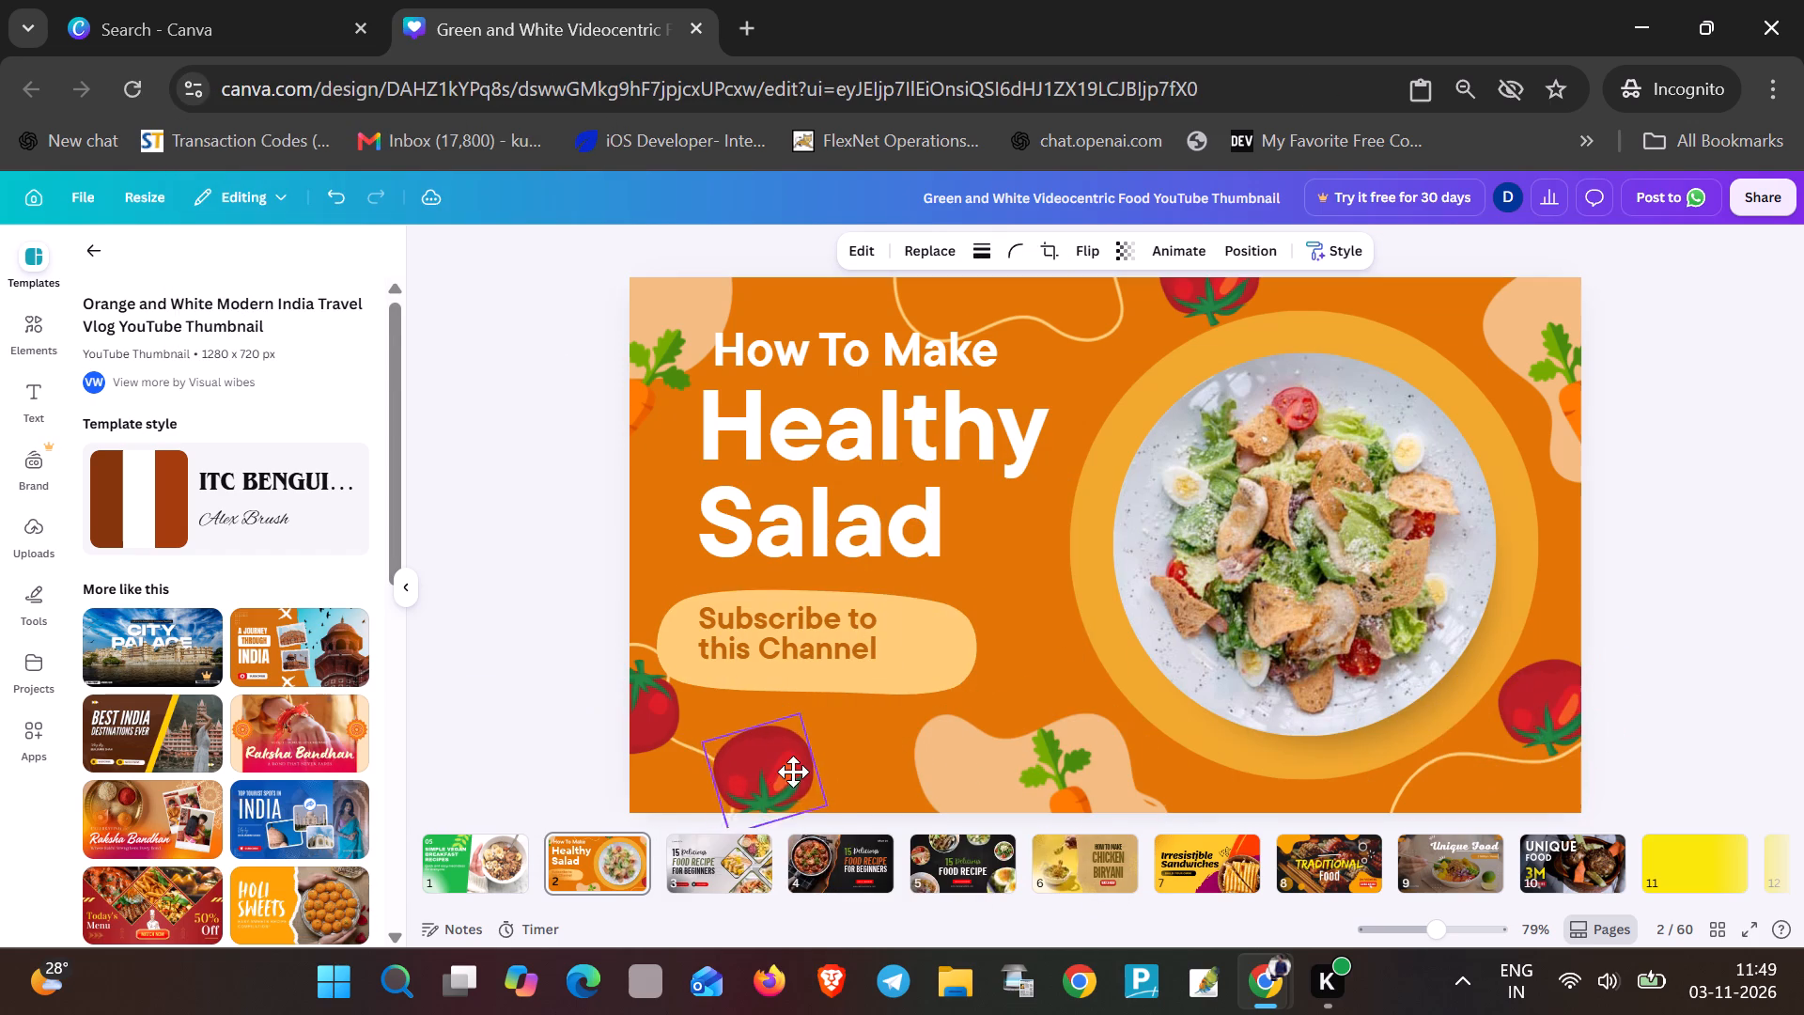
pyautogui.moveTo(793, 772); pyautogui.dragTo(831, 757)
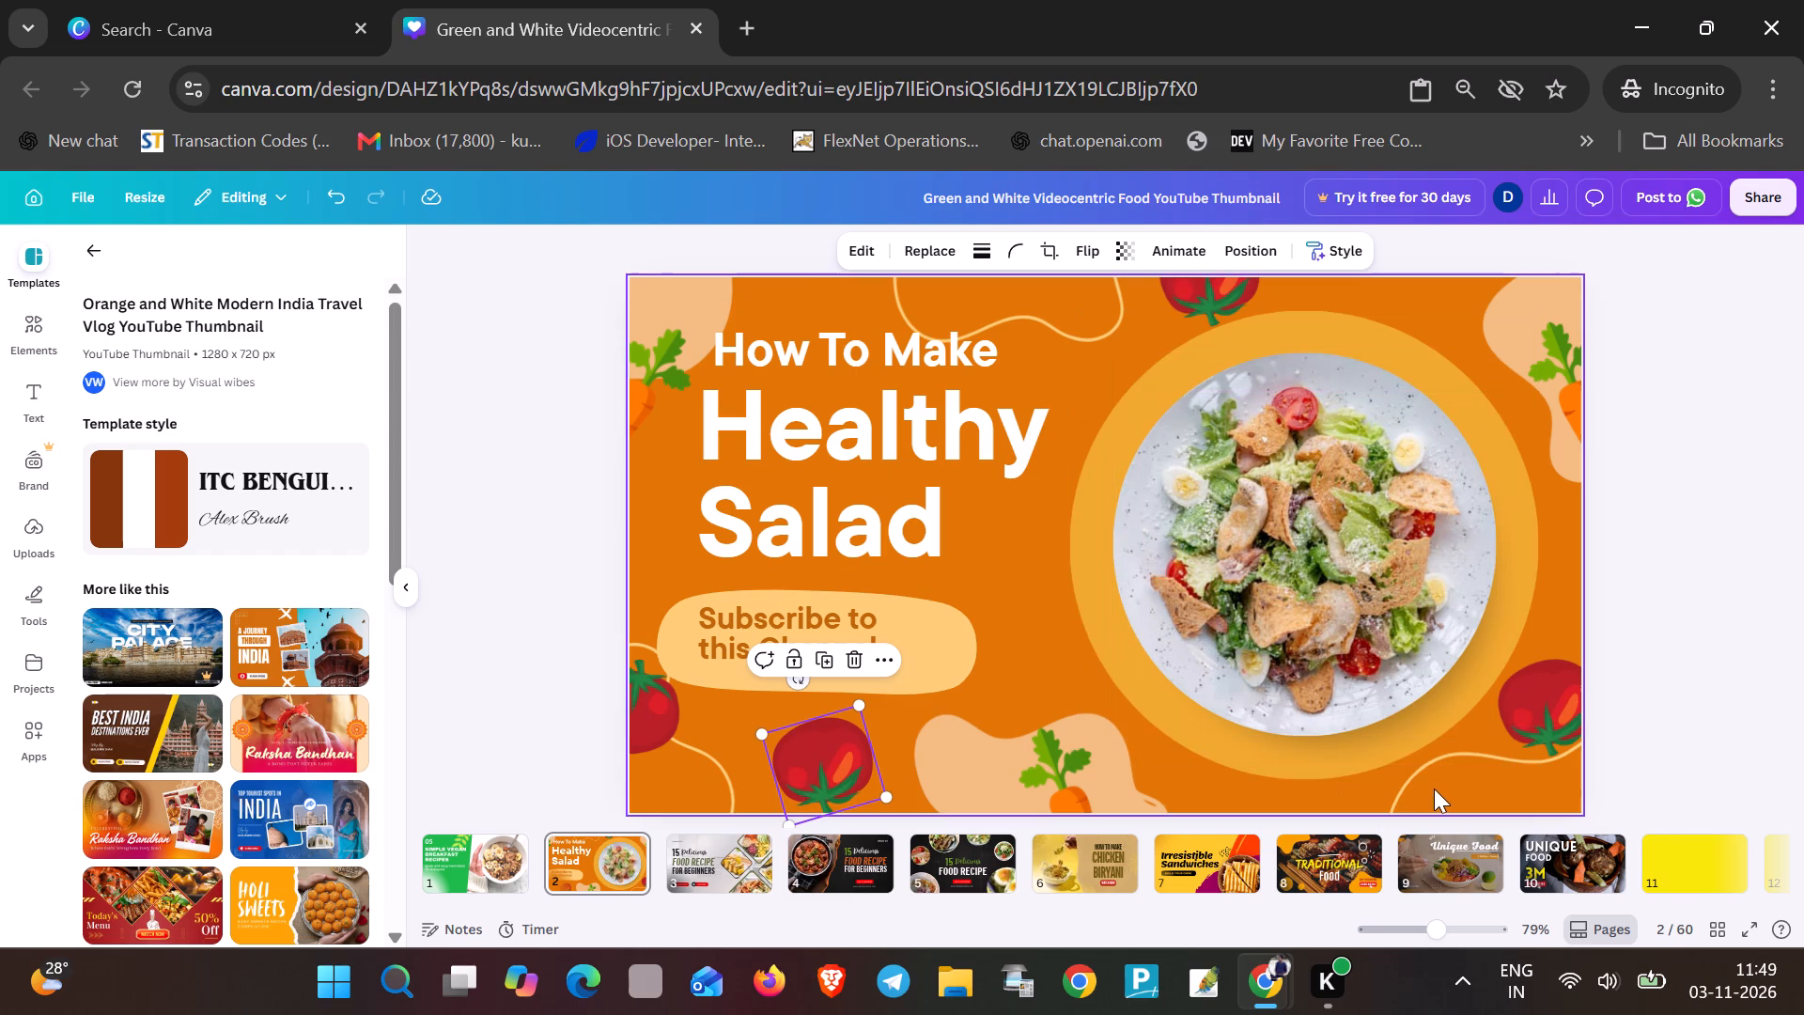
# Copy the carrot on the page's left edge and place the duplicate directly below it, beside the word "Salad".
pyautogui.click(668, 391)
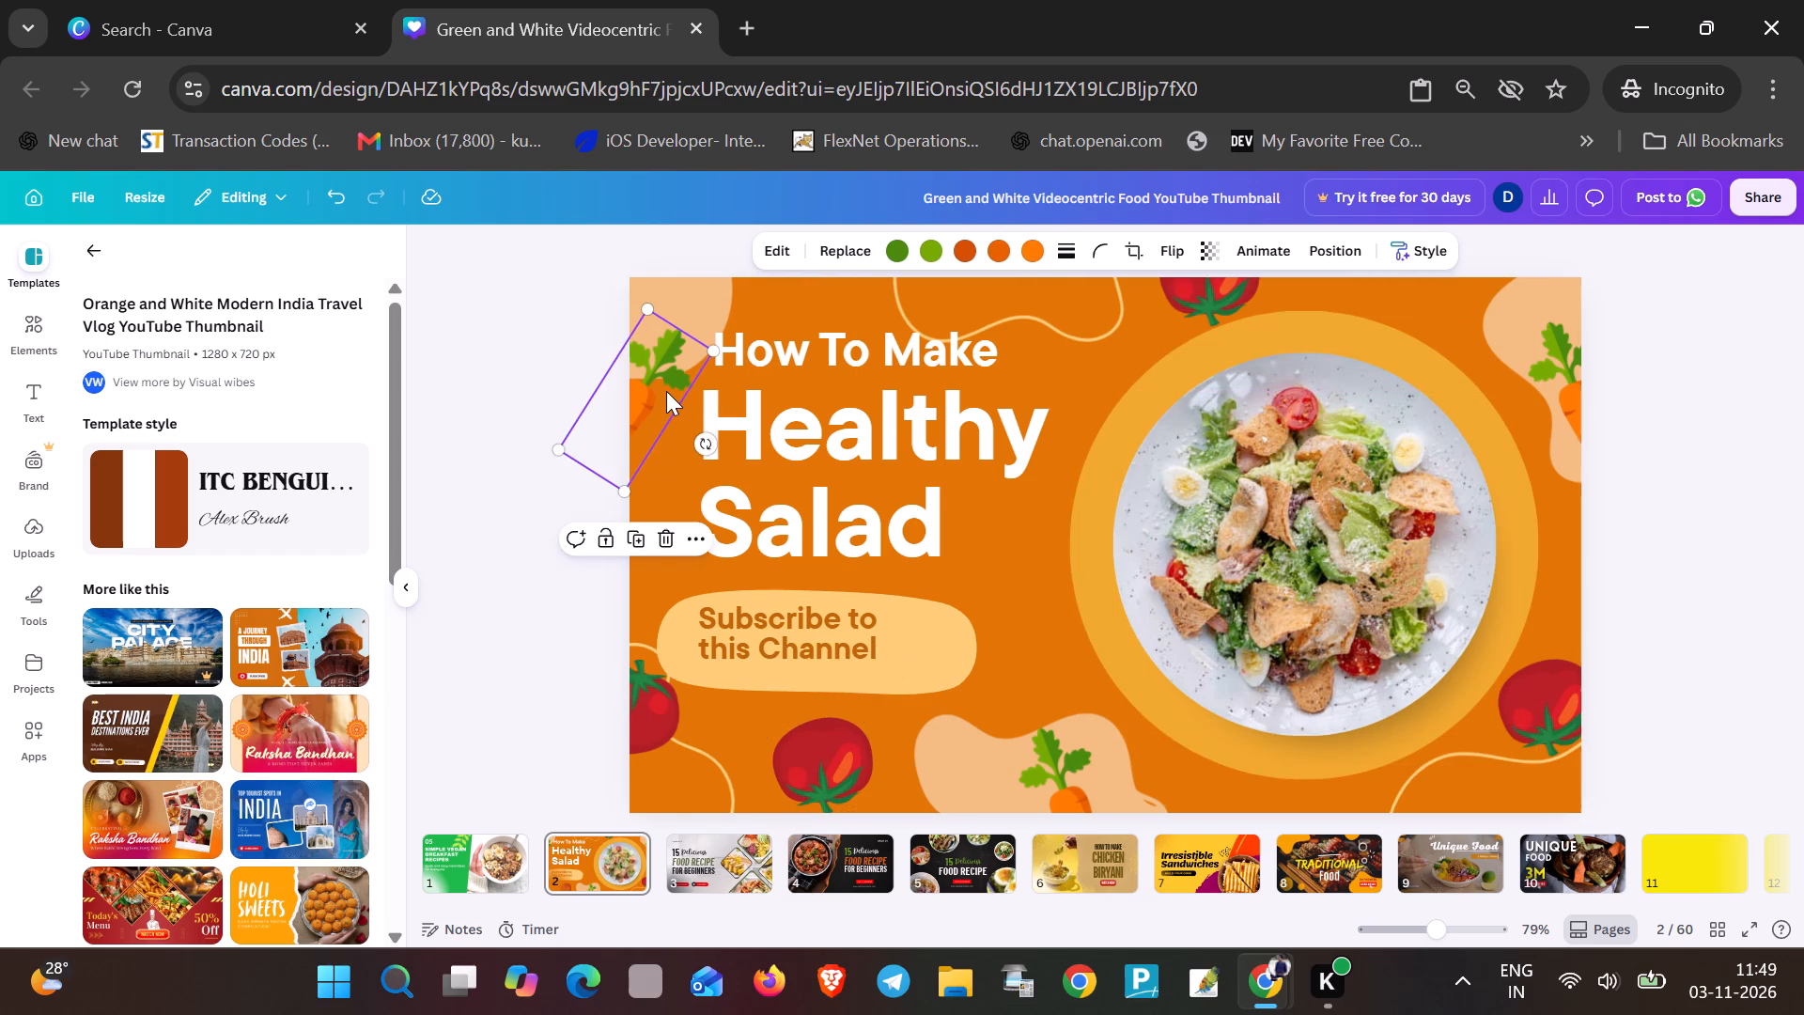
pyautogui.rightClick(666, 391)
pyautogui.click(694, 398)
pyautogui.hotkey('ctrl', 'v')
pyautogui.moveTo(658, 389); pyautogui.dragTo(673, 473)
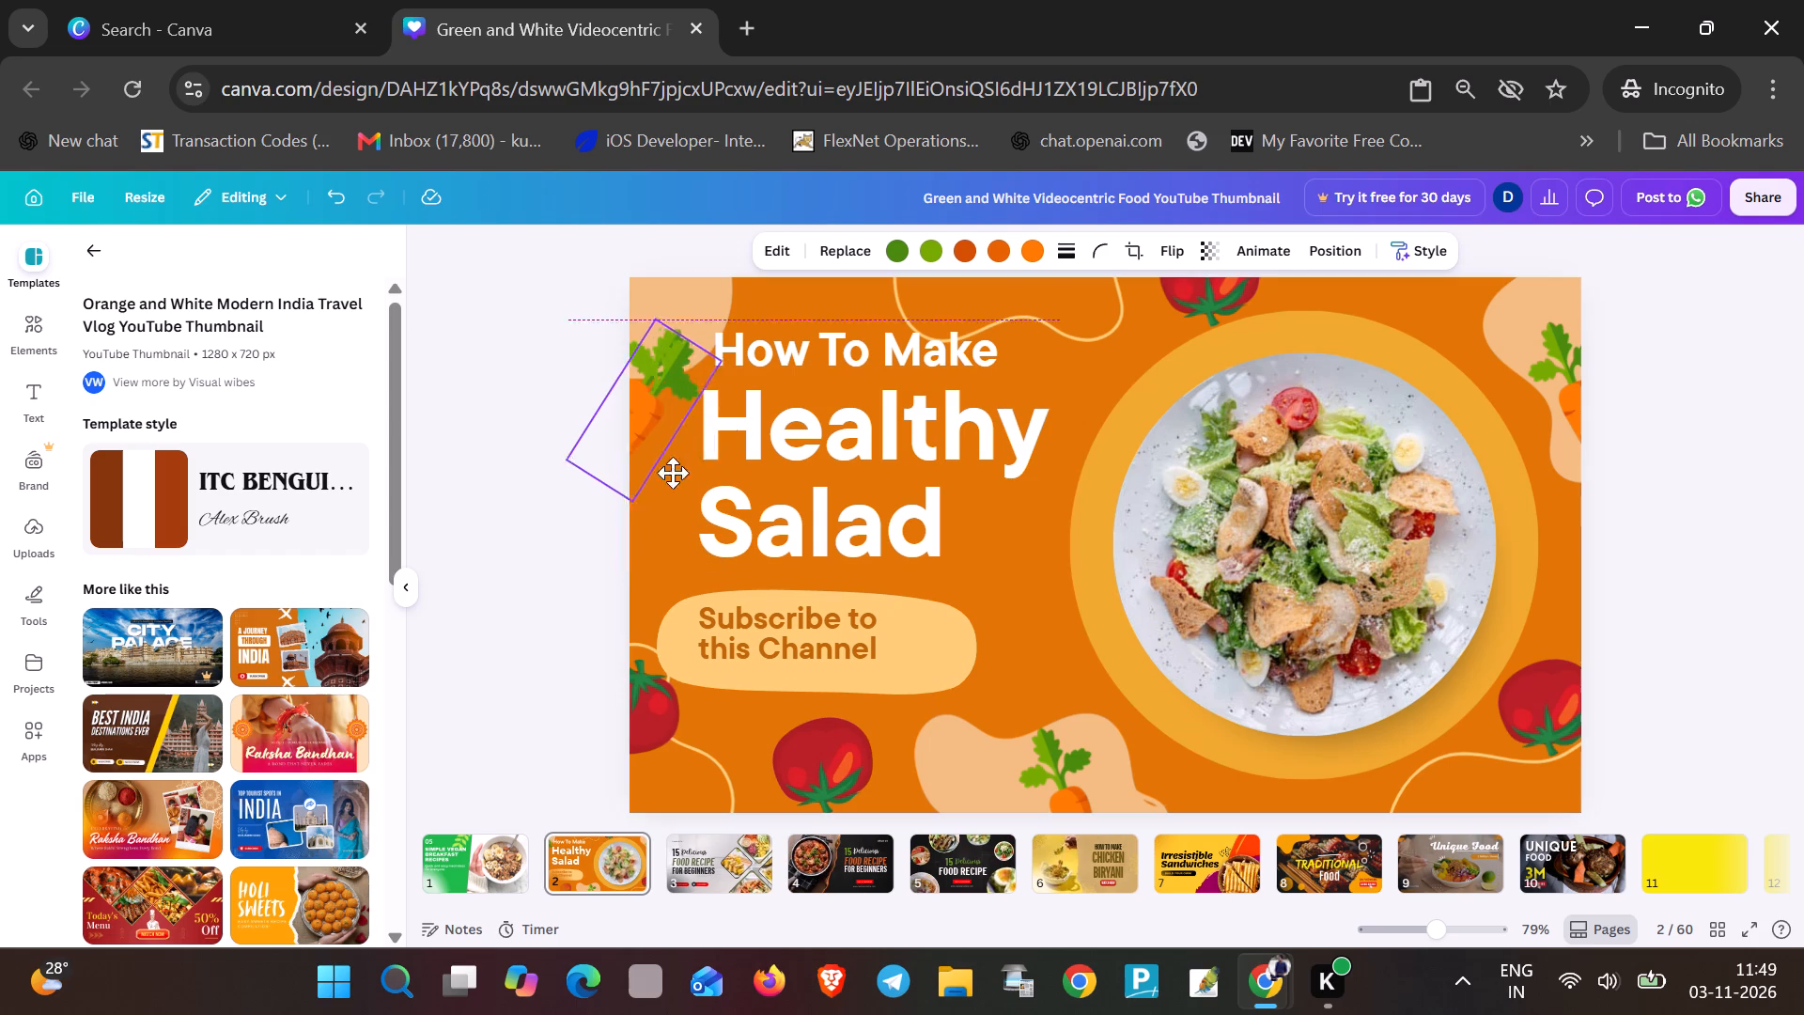
pyautogui.moveTo(673, 473); pyautogui.dragTo(657, 535)
# Duplicate the carrot on the page's right edge and place the copy below it, just above the right tomato.
pyautogui.click(1569, 405)
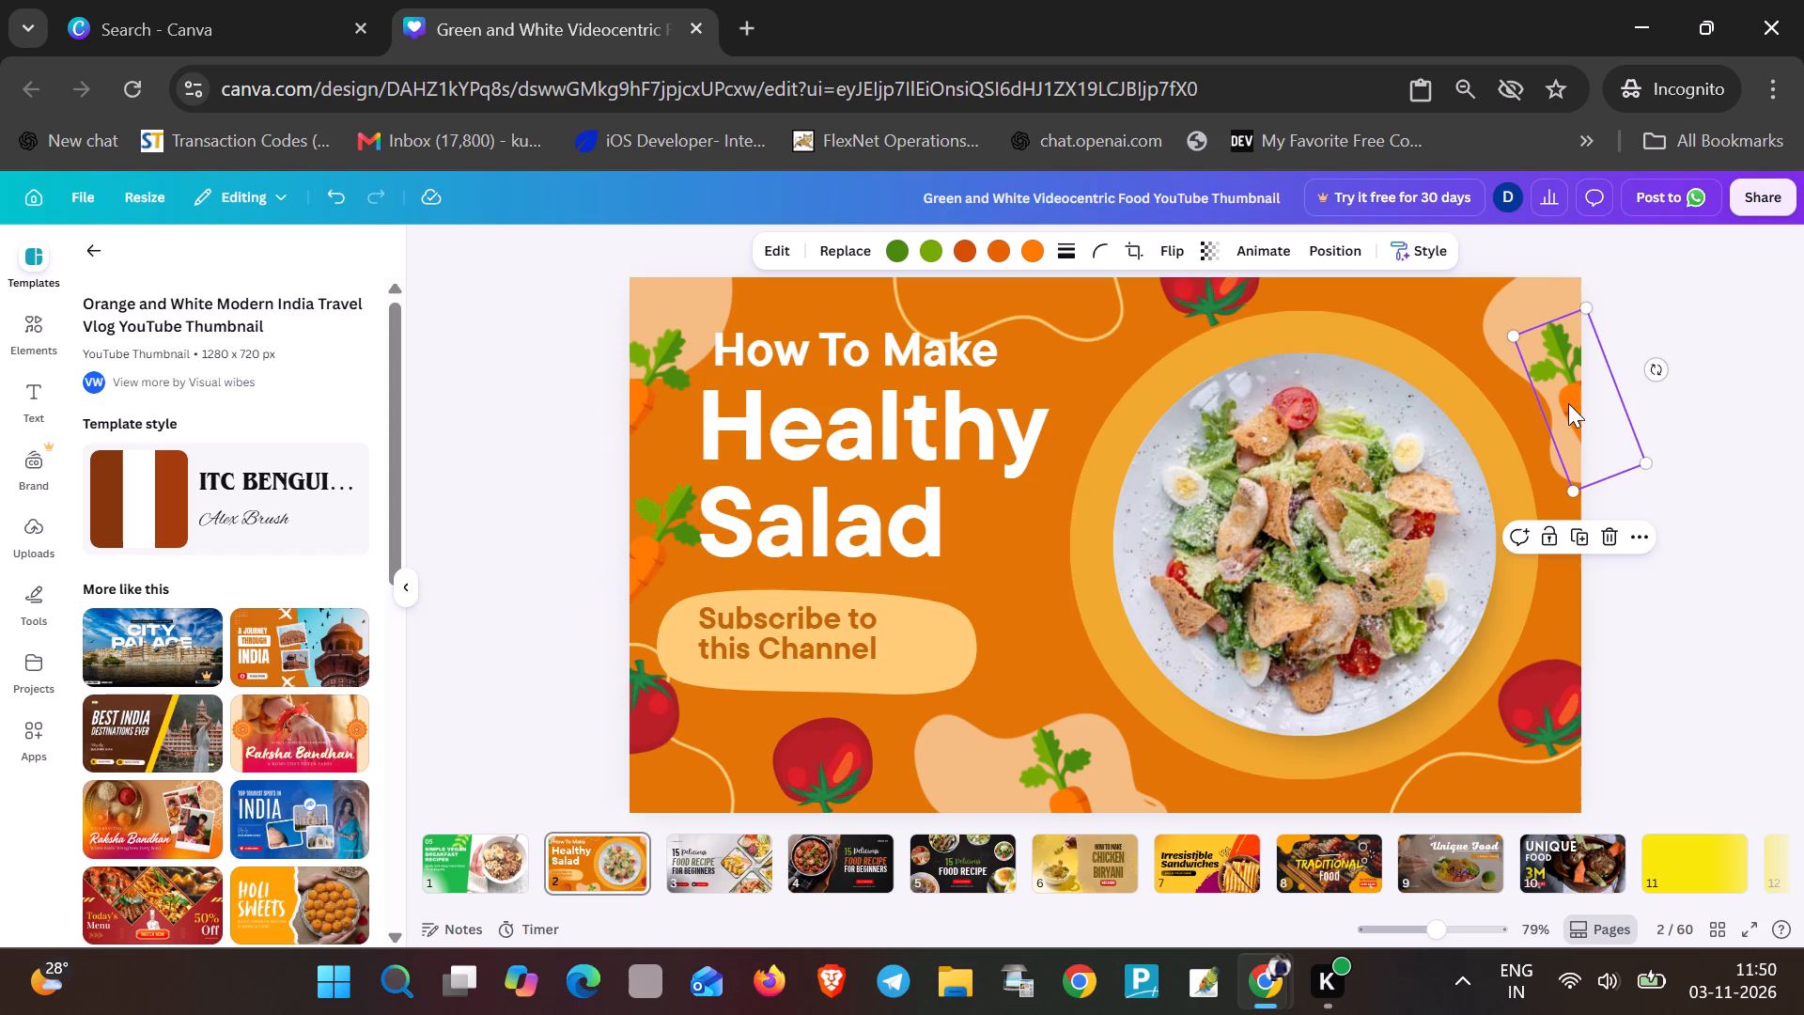
pyautogui.hotkey('ctrl', 'c')
pyautogui.hotkey('ctrl', 'v')
pyautogui.moveTo(1562, 390); pyautogui.dragTo(1556, 487)
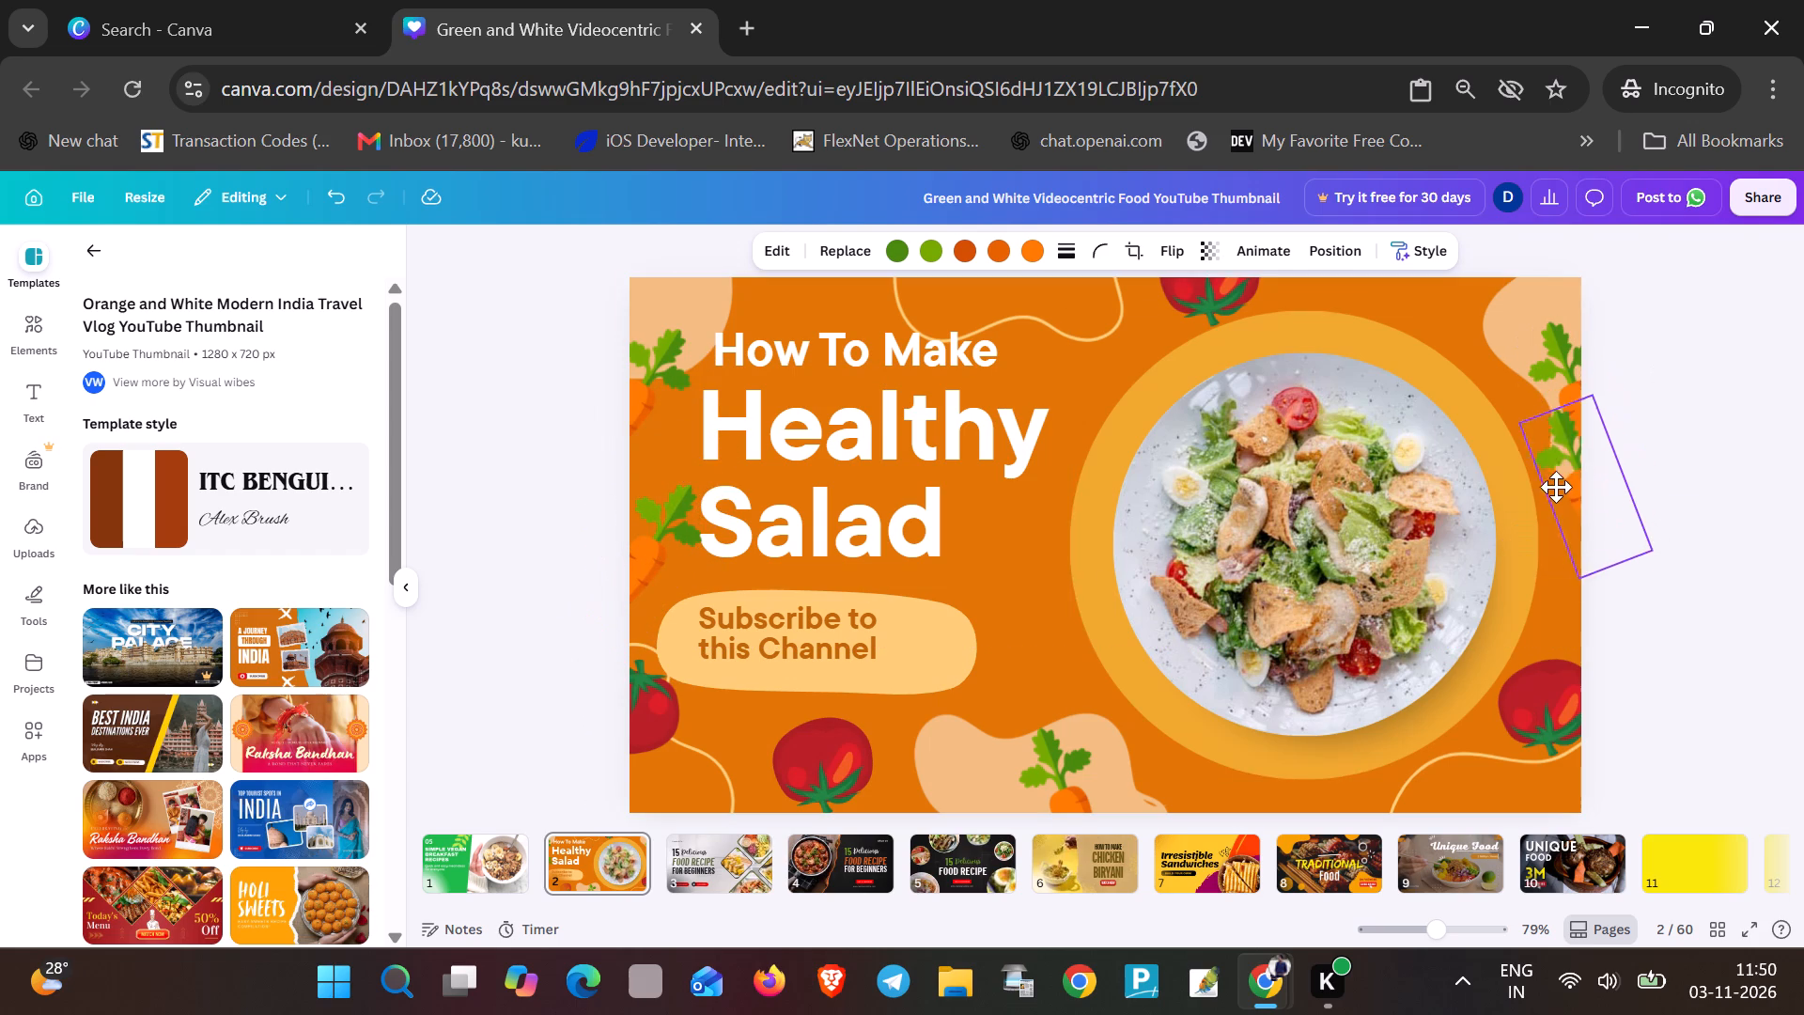
pyautogui.moveTo(1556, 487); pyautogui.dragTo(1553, 561)
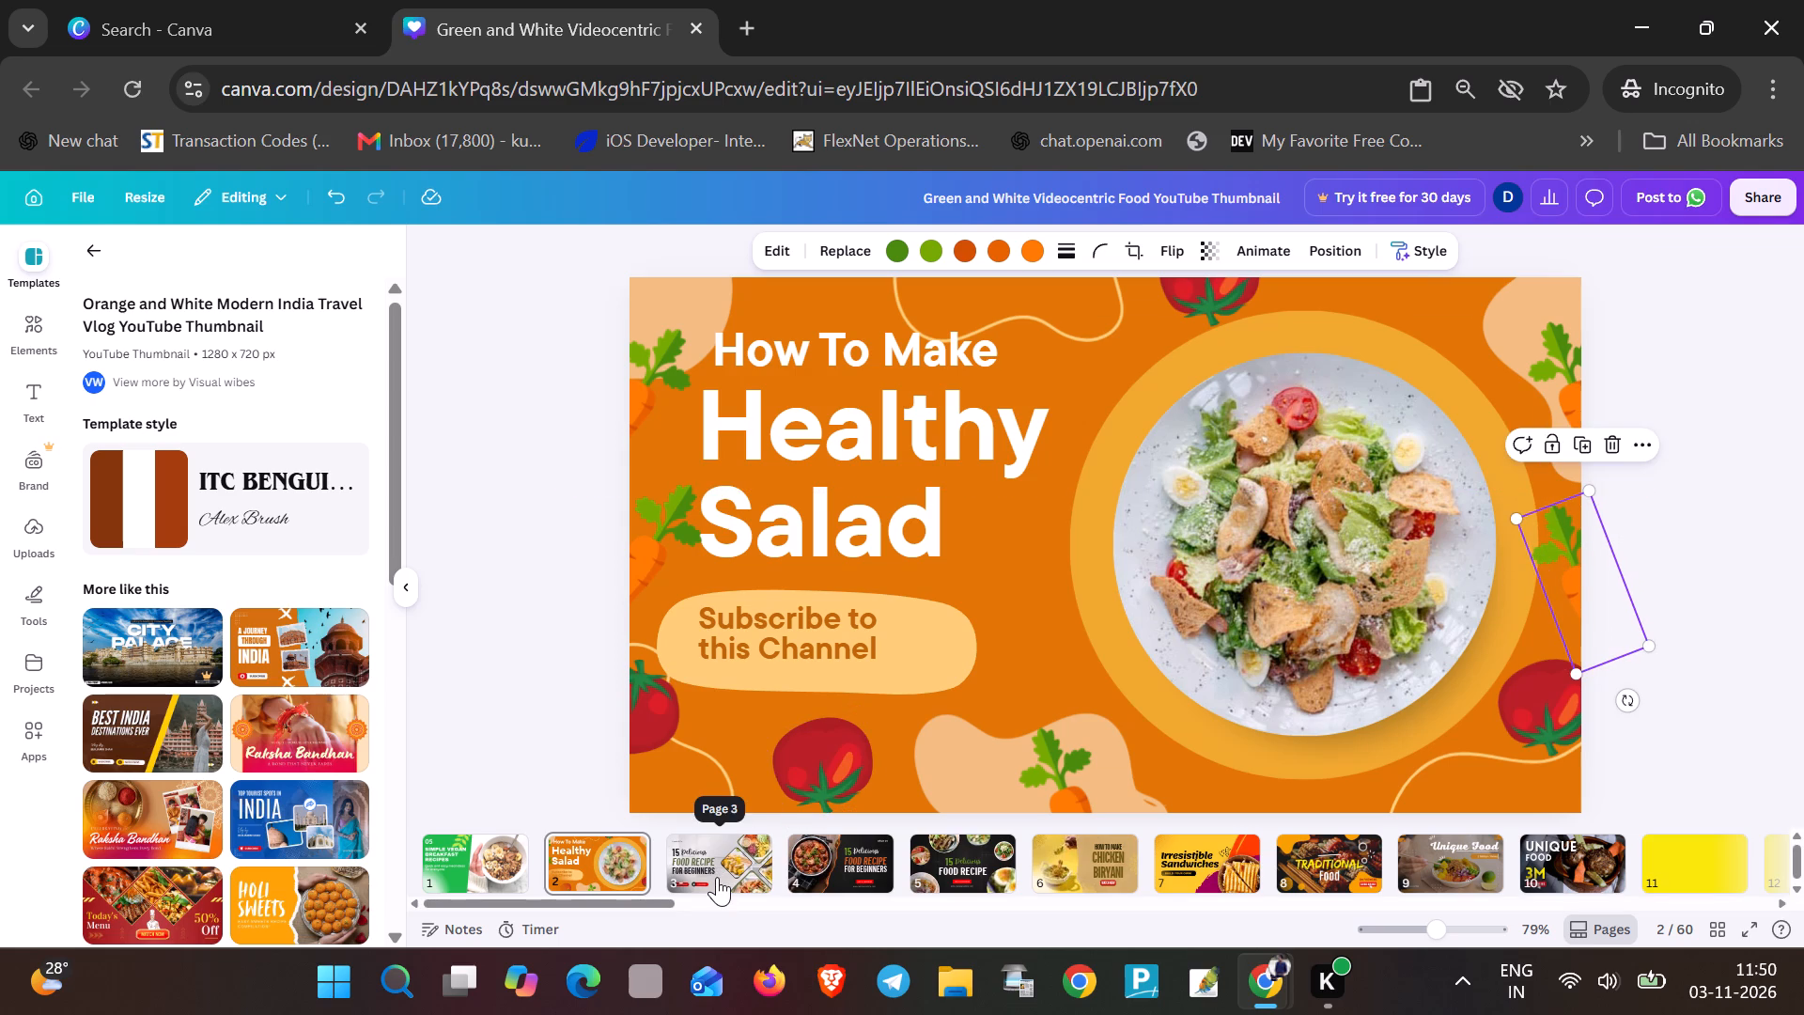
# On page 3, delete the "Liceria & Co." text above the heading.
pyautogui.click(715, 879)
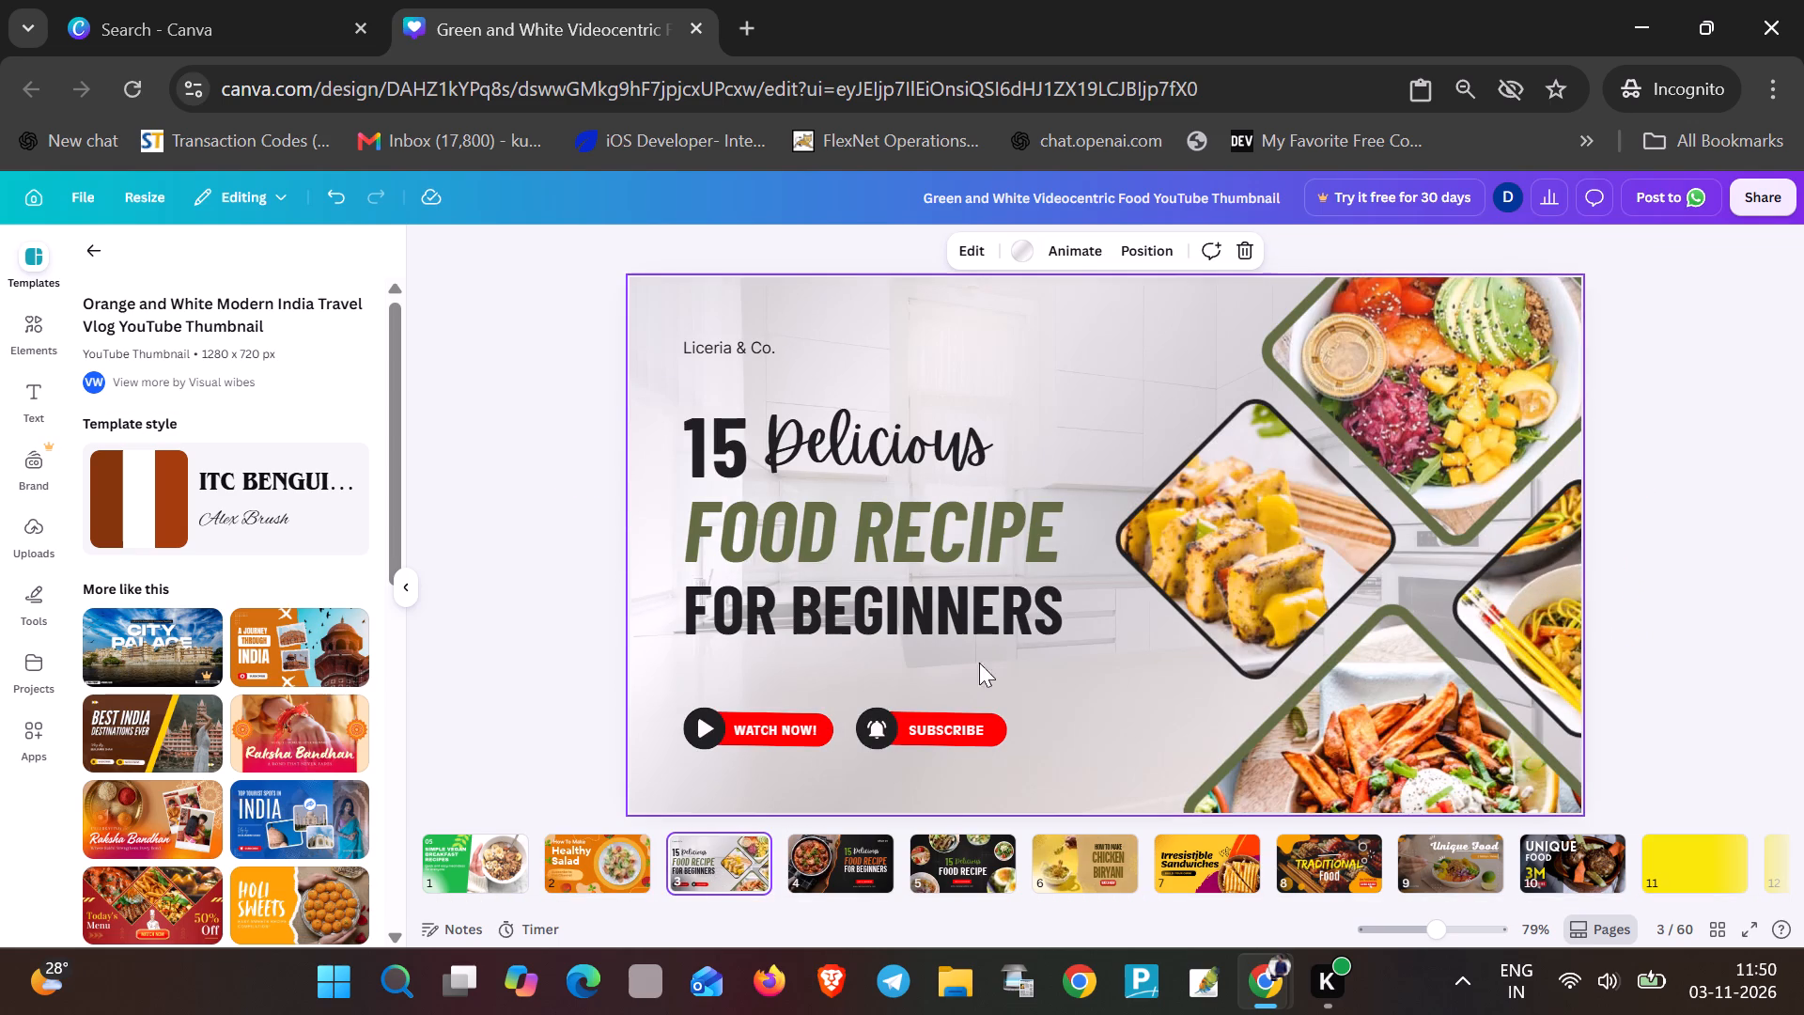
pyautogui.click(767, 437)
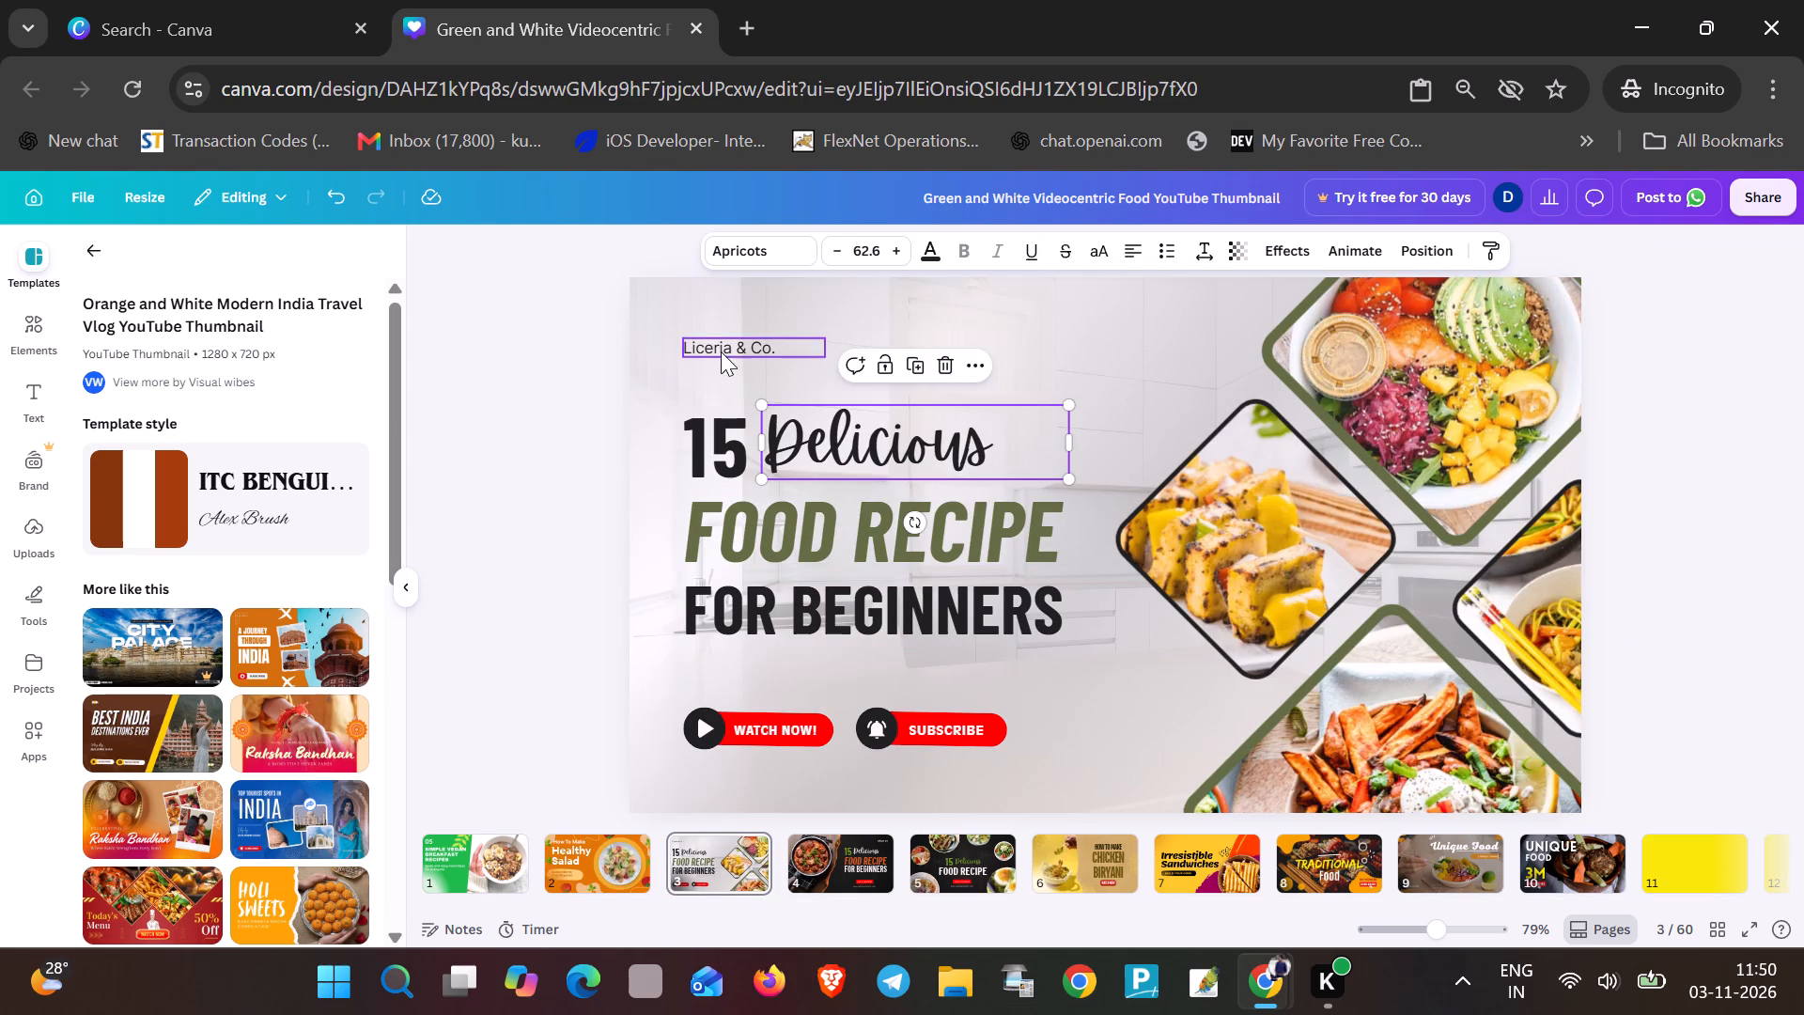
pyautogui.doubleClick(721, 351)
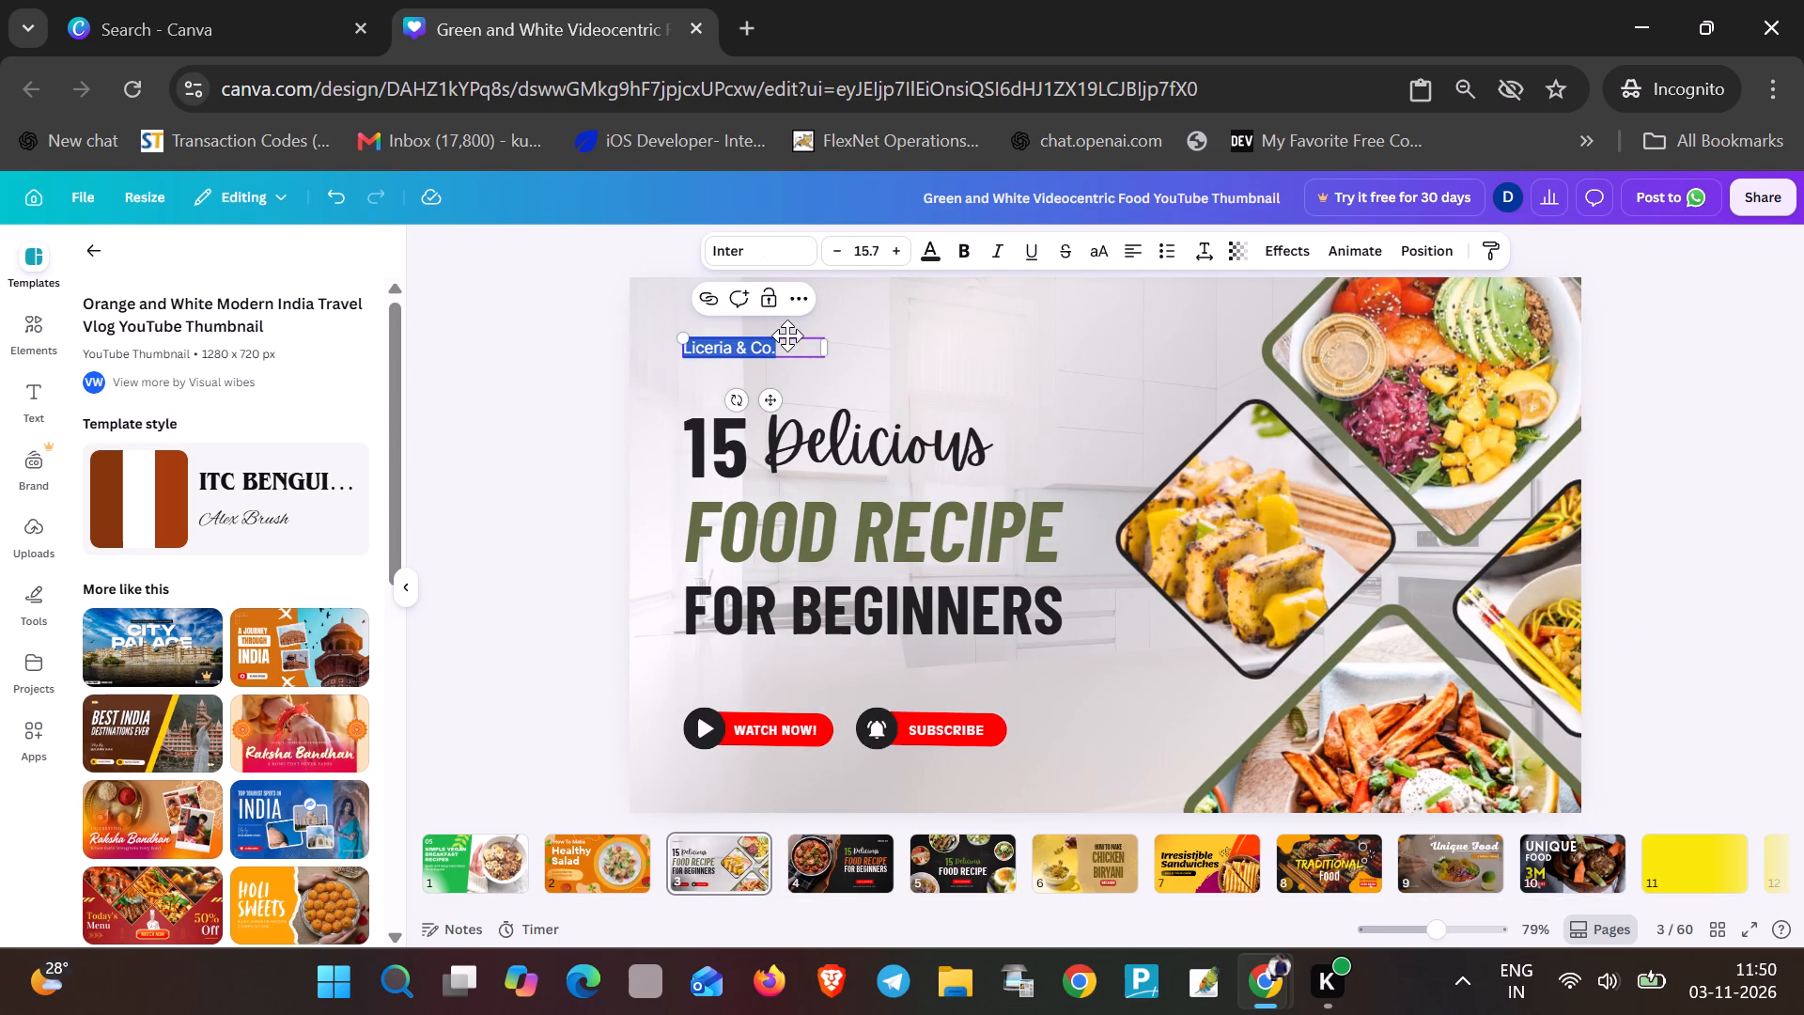
pyautogui.press('BackSpace')
pyautogui.press('BackSpace')
pyautogui.click(874, 367)
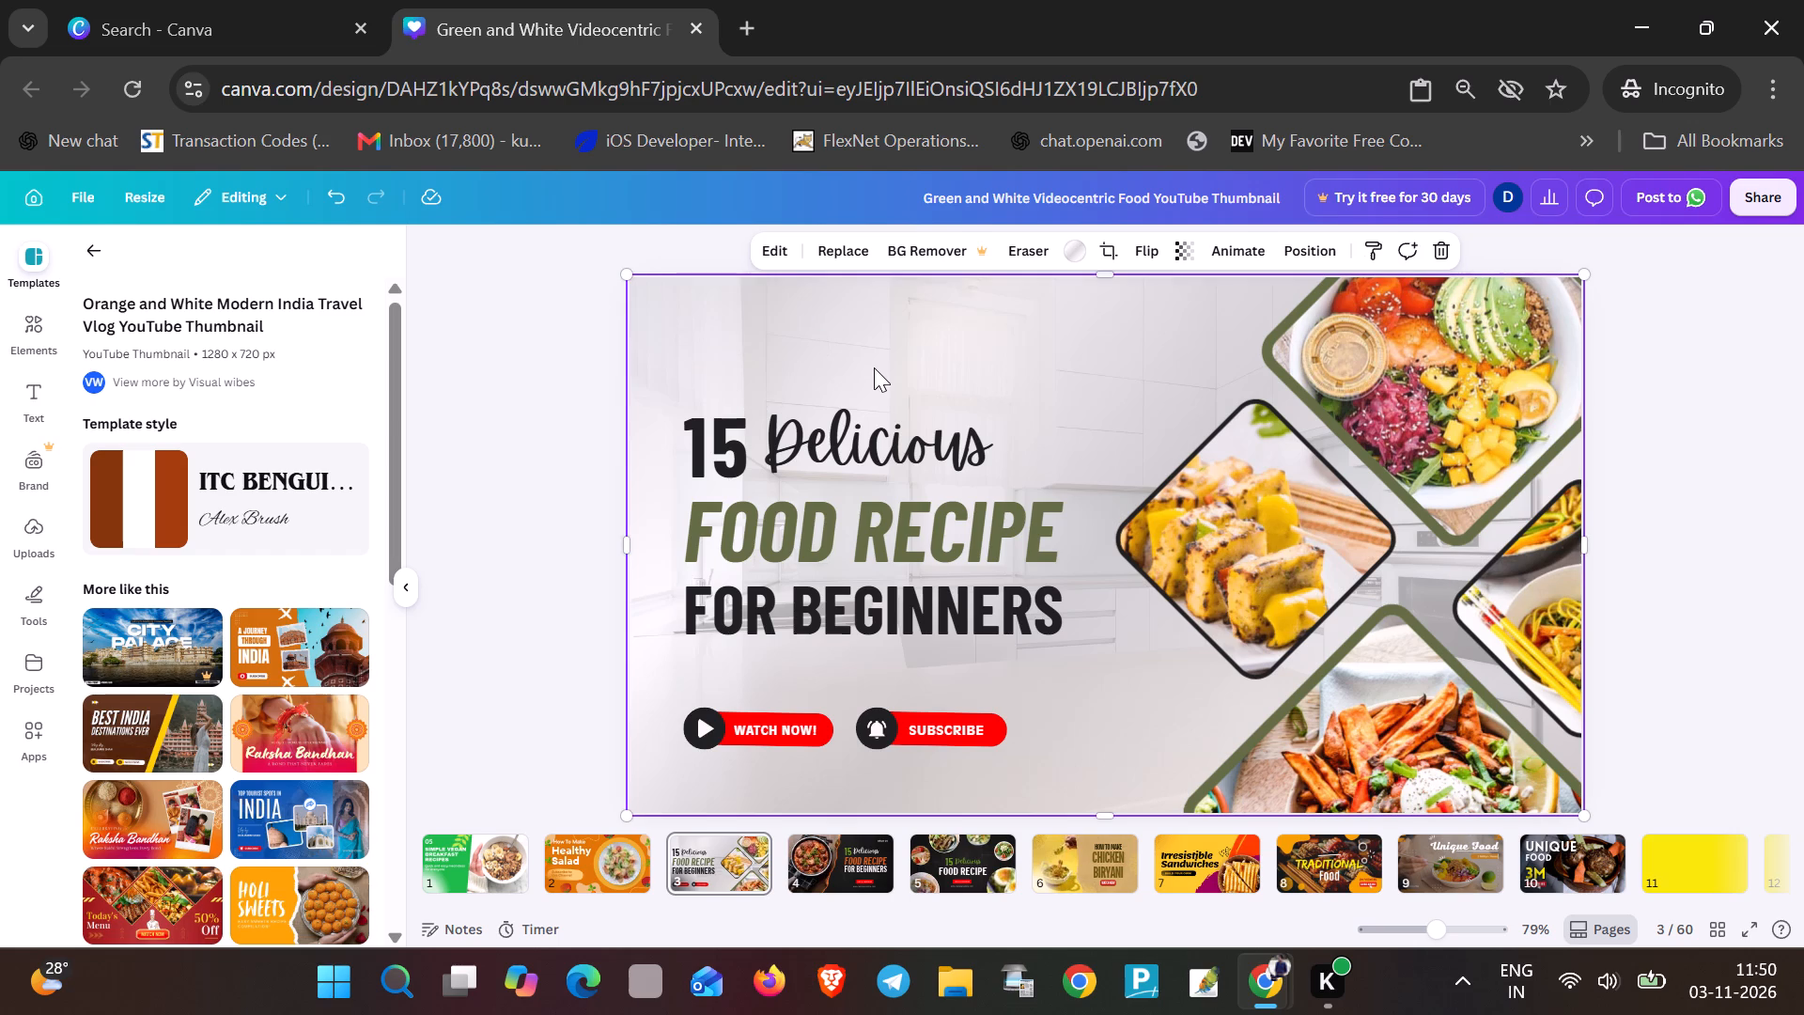
# Recolor the "FOR BEGINNERS" heading line on page 3 to bright red, using a color already in the design.
pyautogui.click(748, 441)
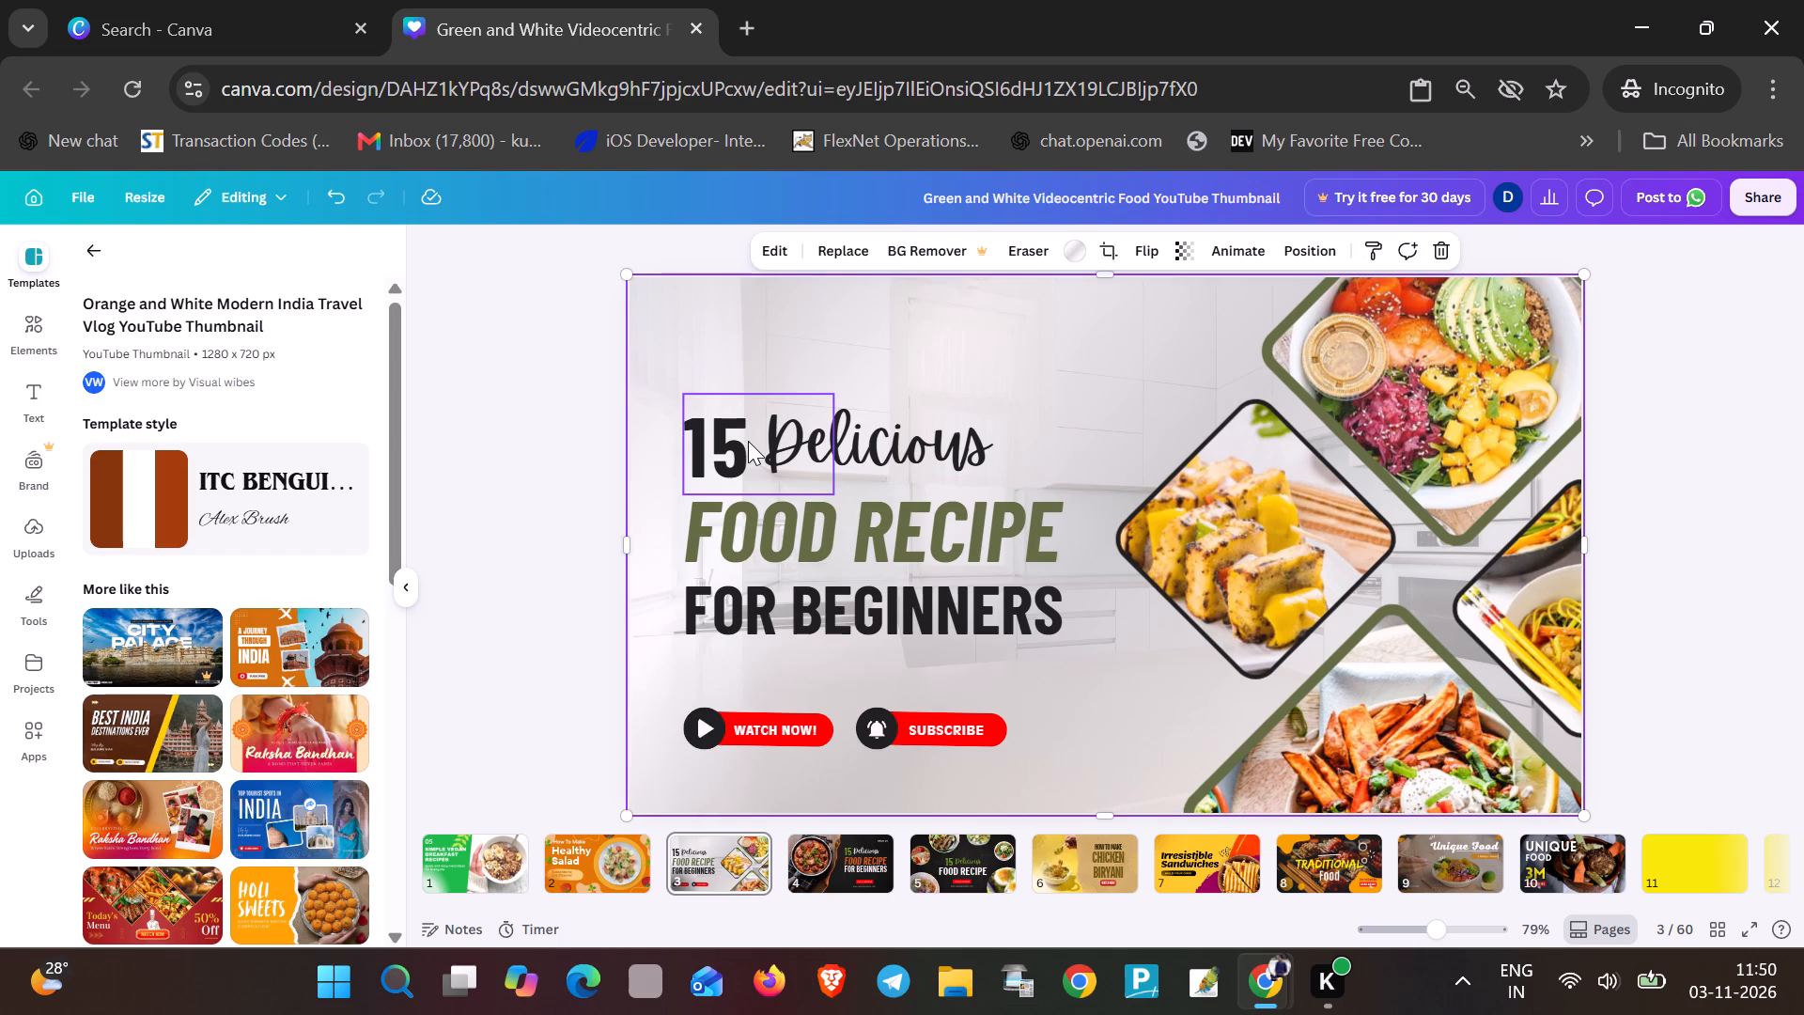
pyautogui.click(859, 439)
pyautogui.tripleClick(801, 514)
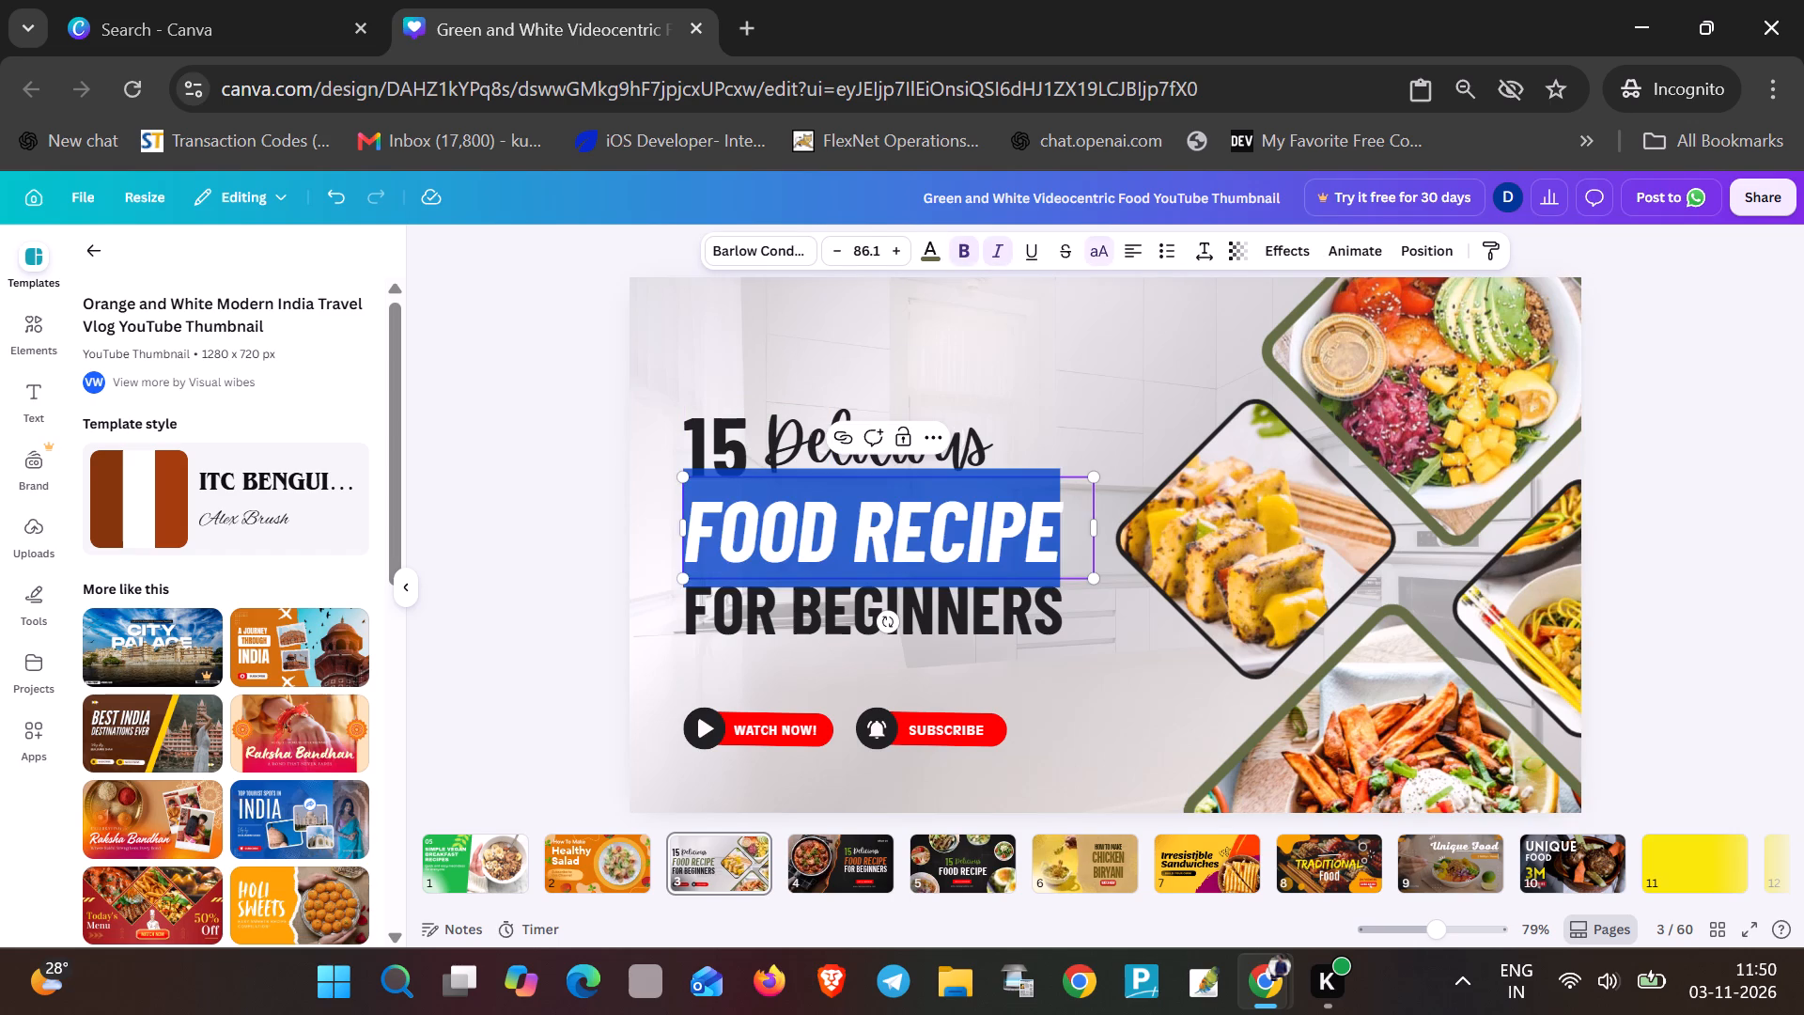
pyautogui.click(800, 514)
pyautogui.click(803, 527)
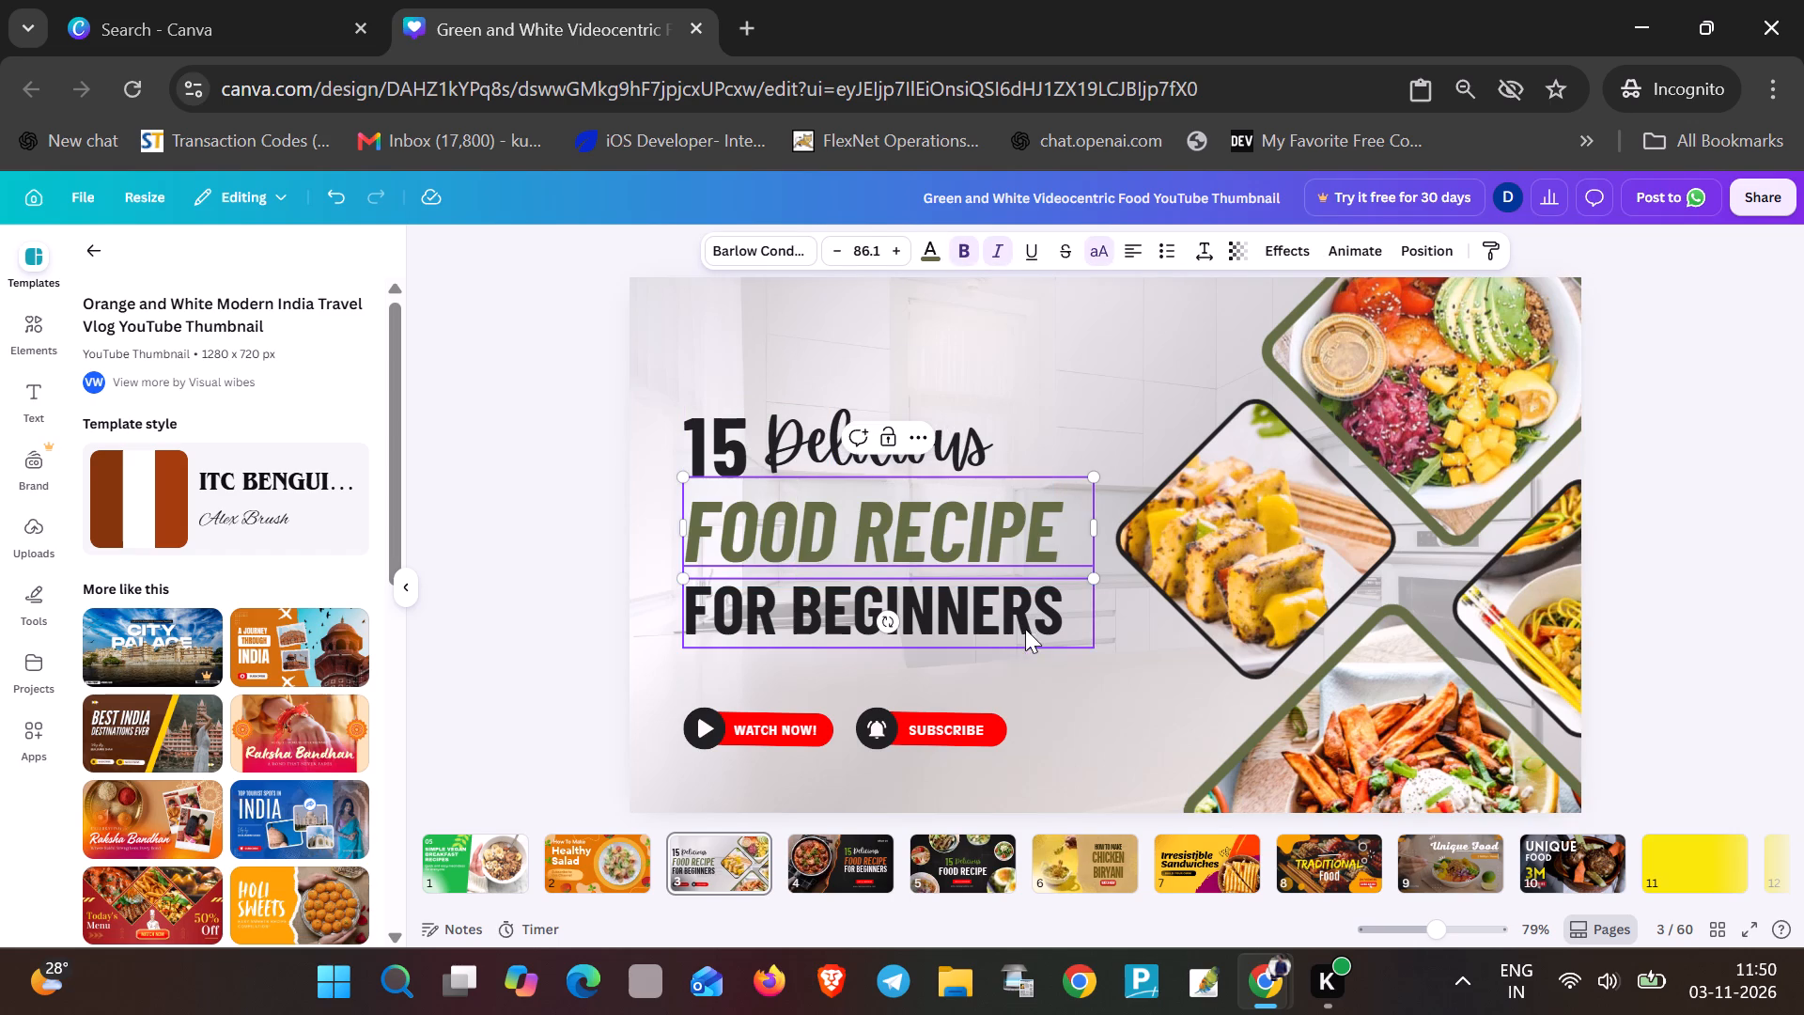
pyautogui.doubleClick(1034, 617)
pyautogui.click(1050, 636)
pyautogui.moveTo(1071, 623); pyautogui.dragTo(696, 643)
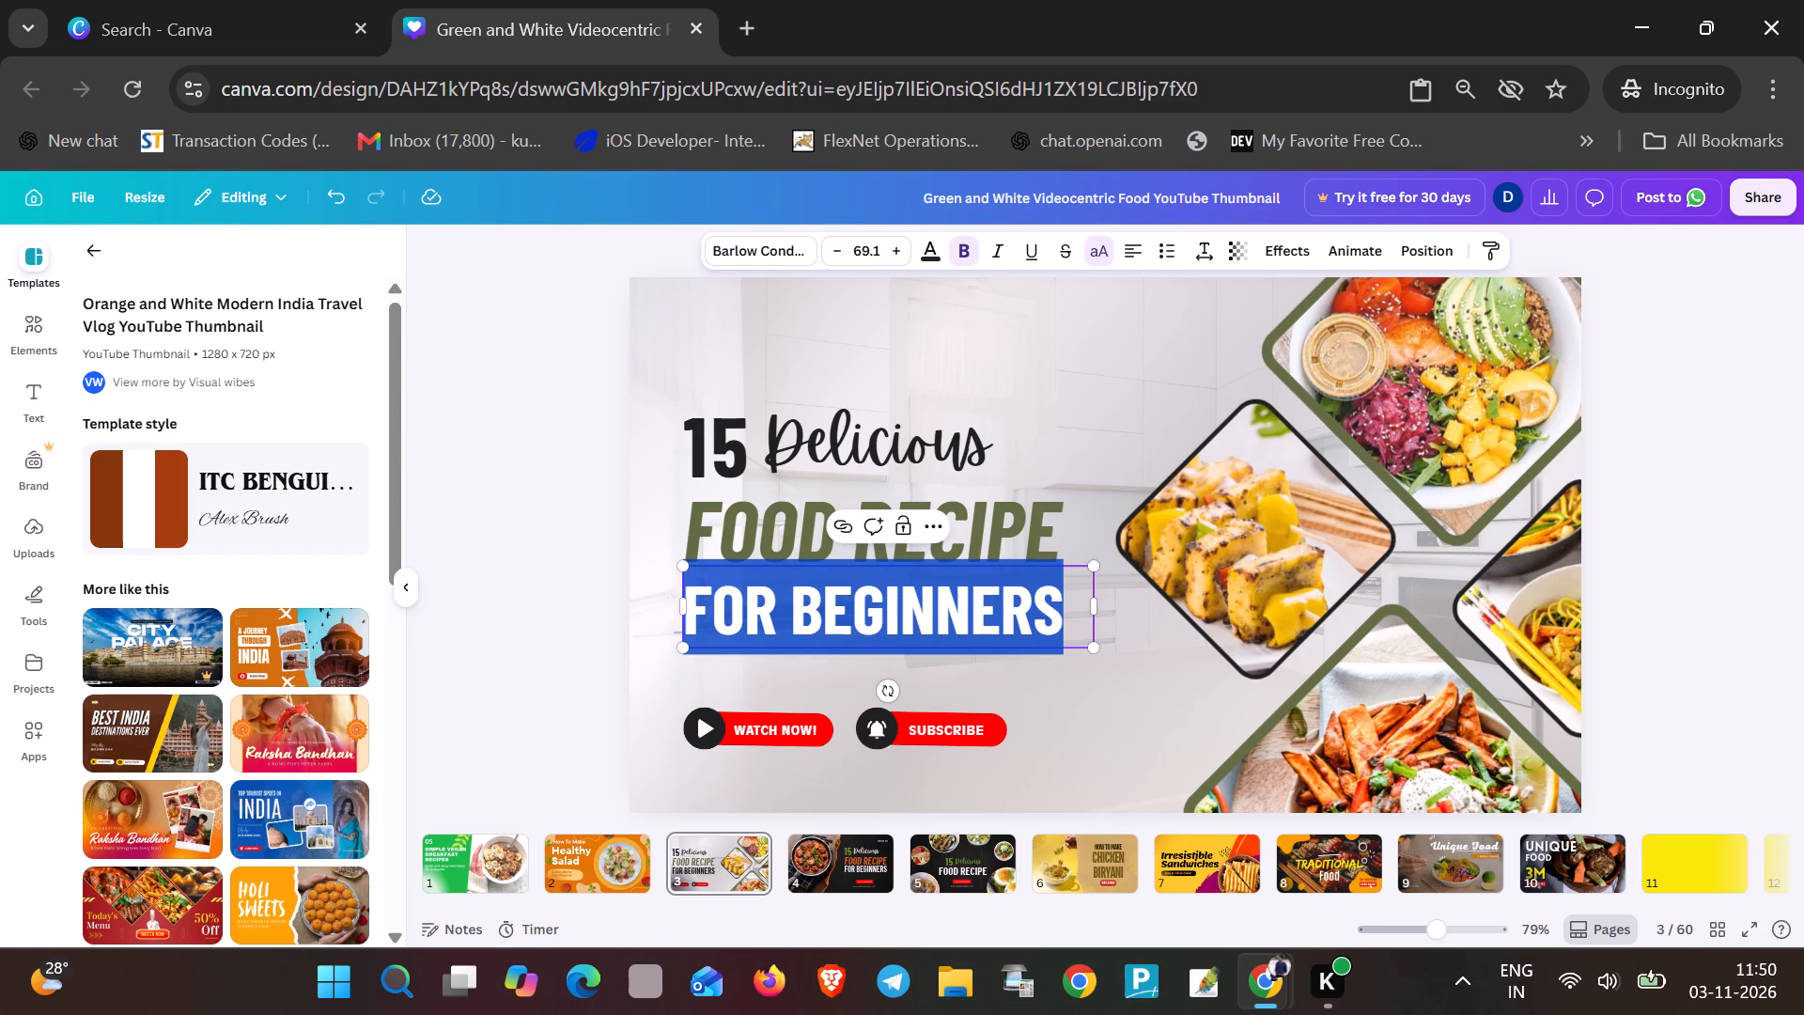
pyautogui.click(932, 259)
pyautogui.click(352, 681)
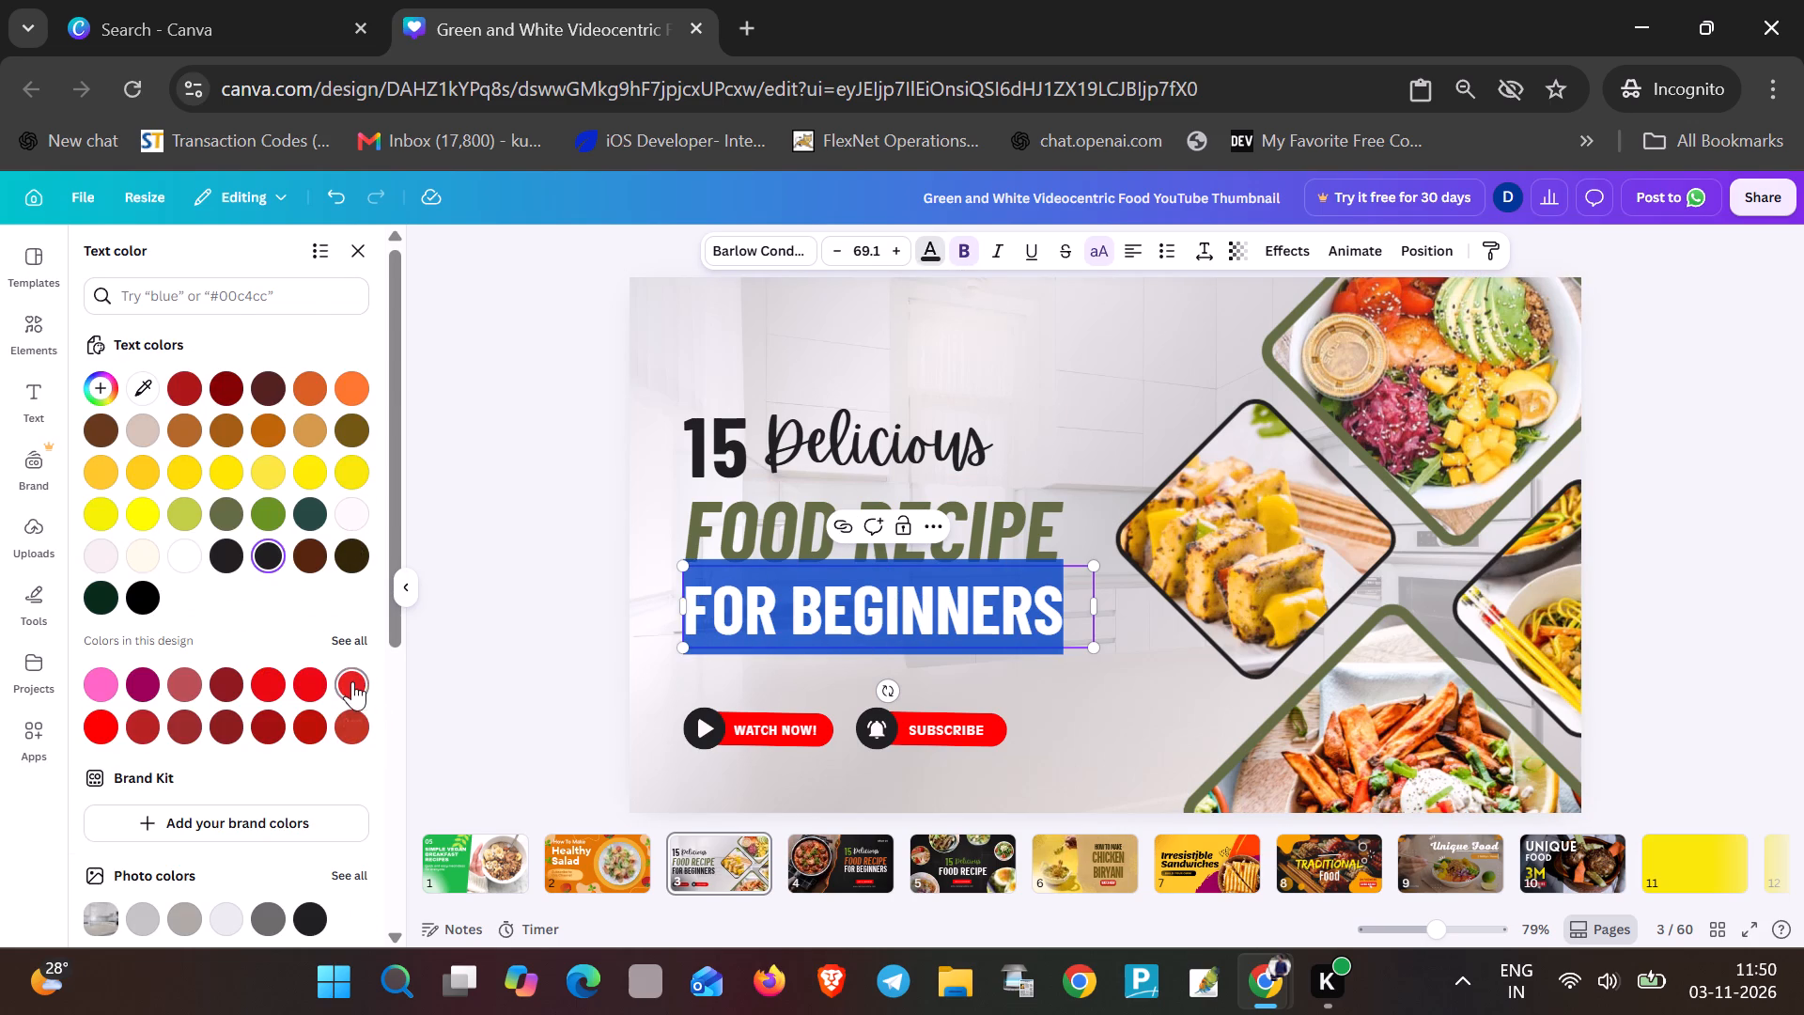
pyautogui.click(921, 633)
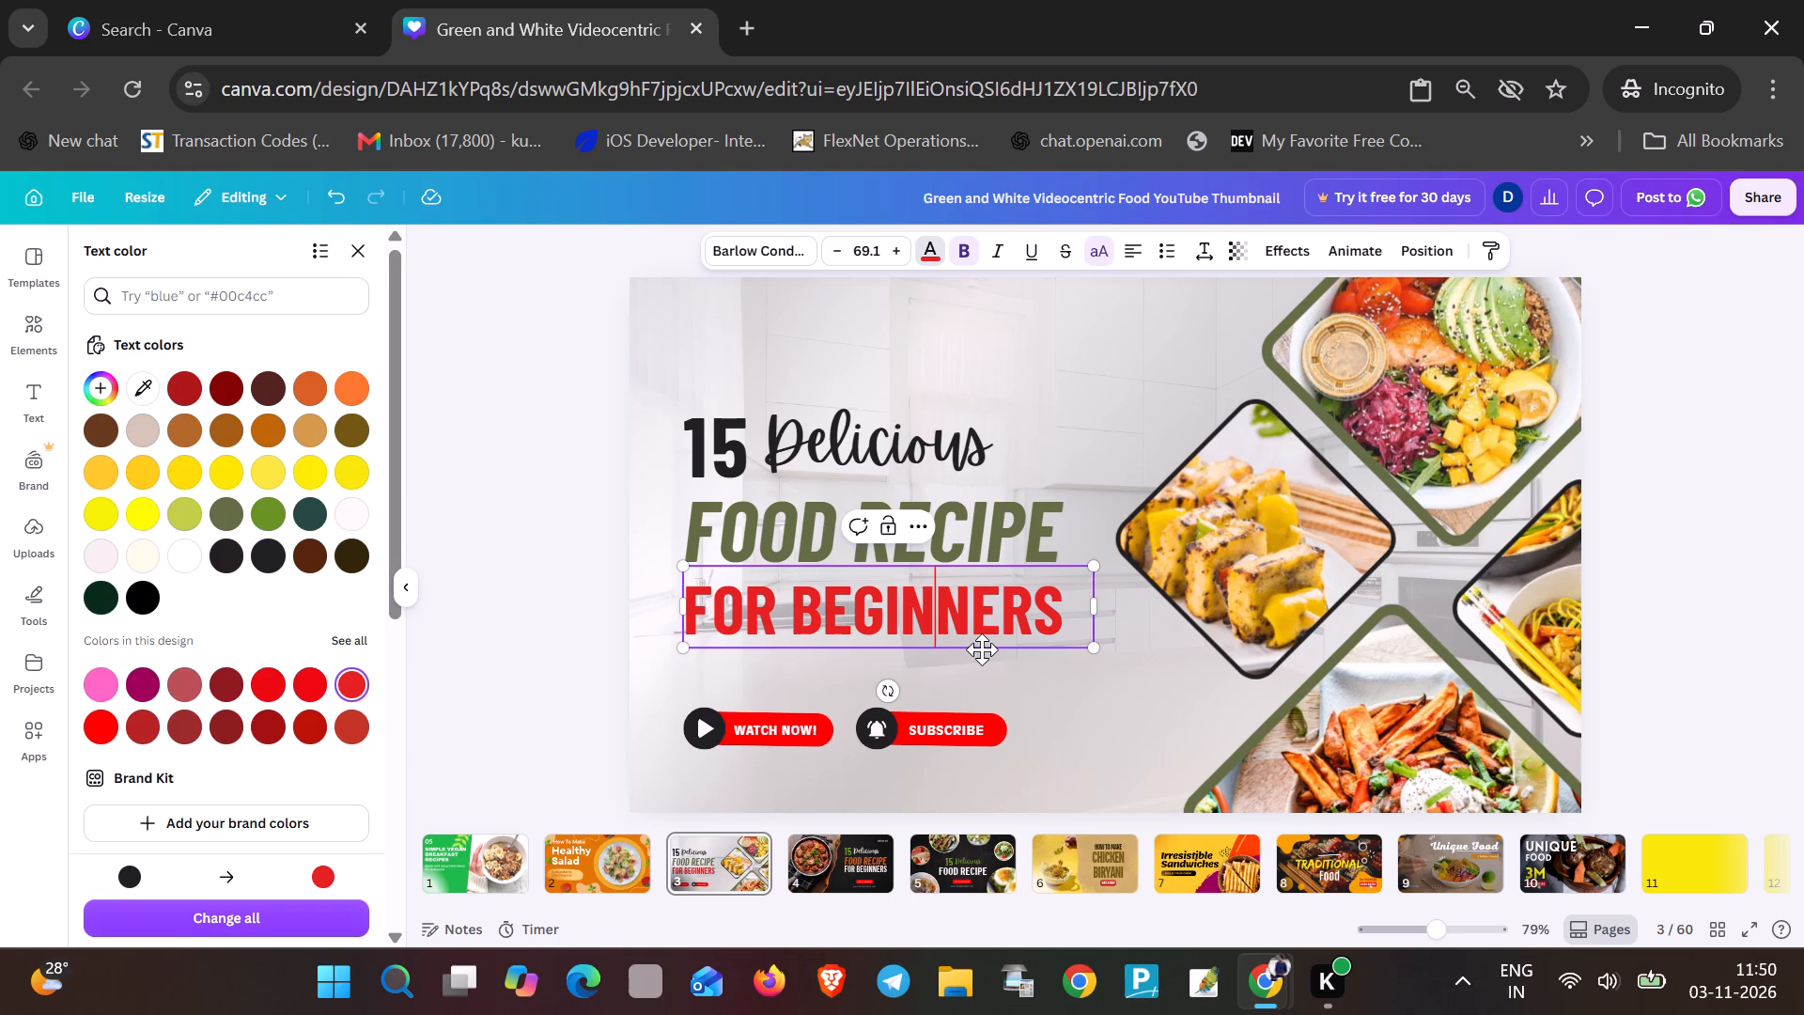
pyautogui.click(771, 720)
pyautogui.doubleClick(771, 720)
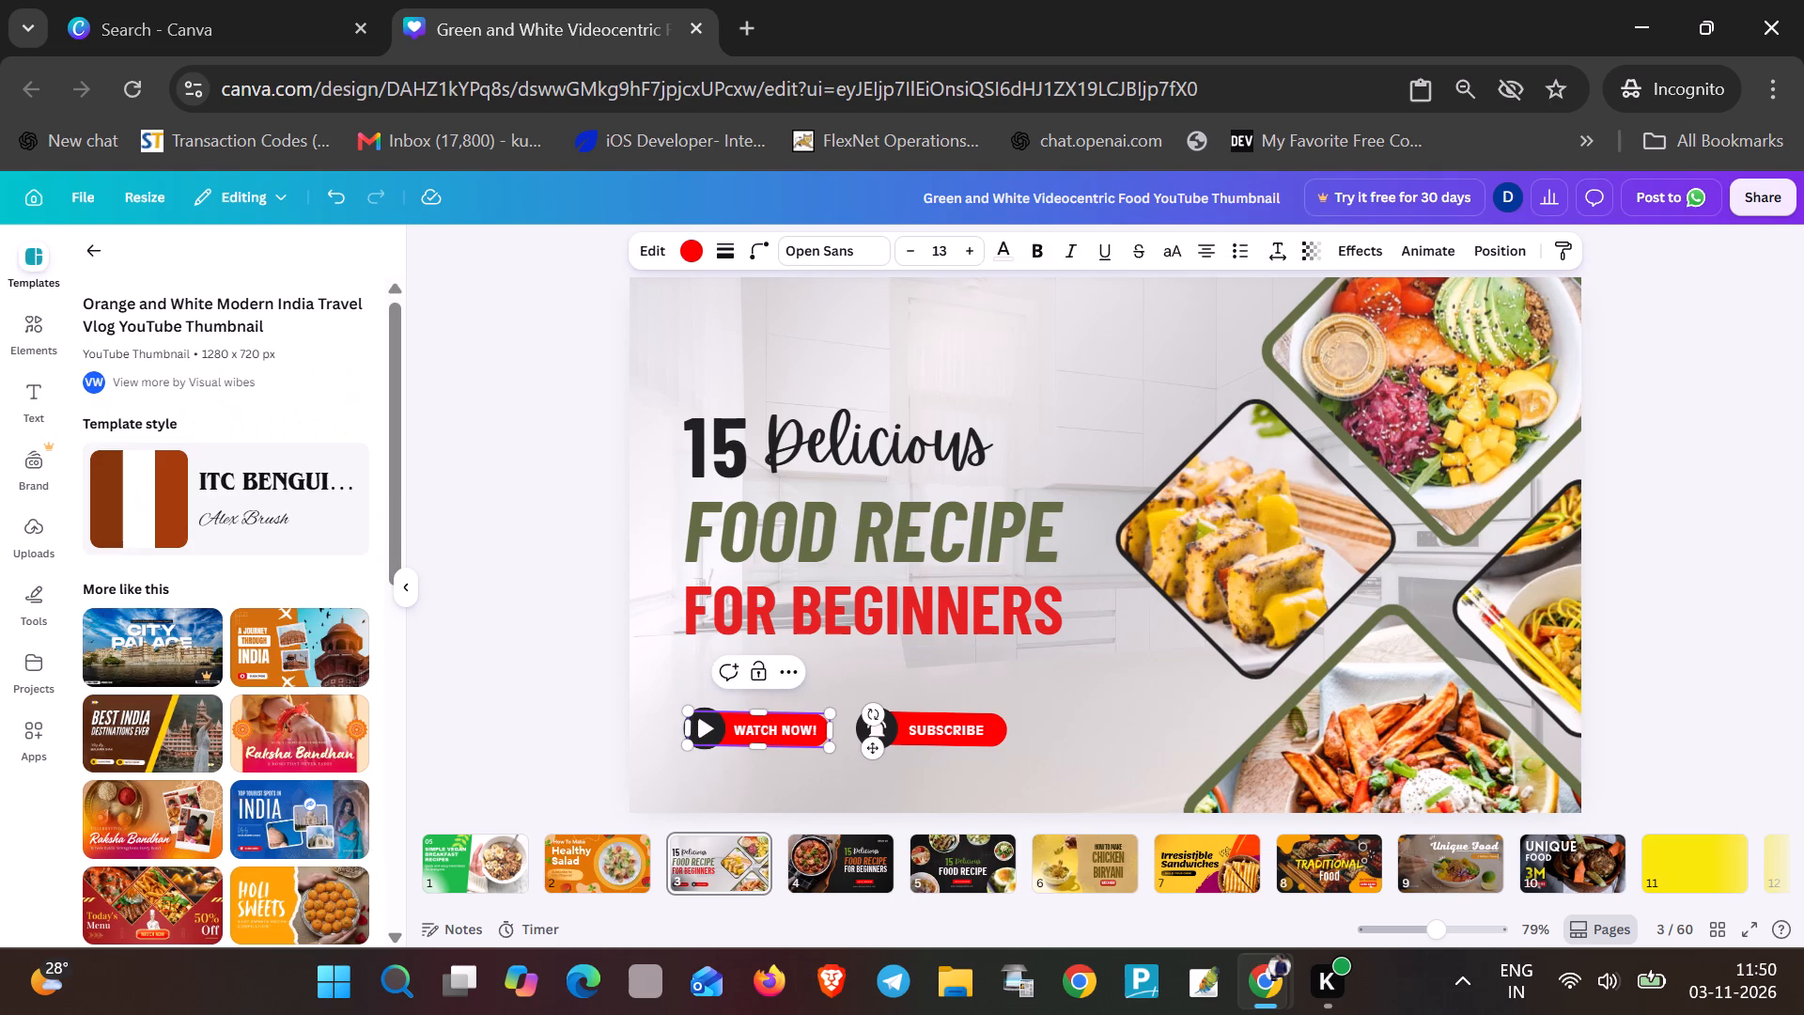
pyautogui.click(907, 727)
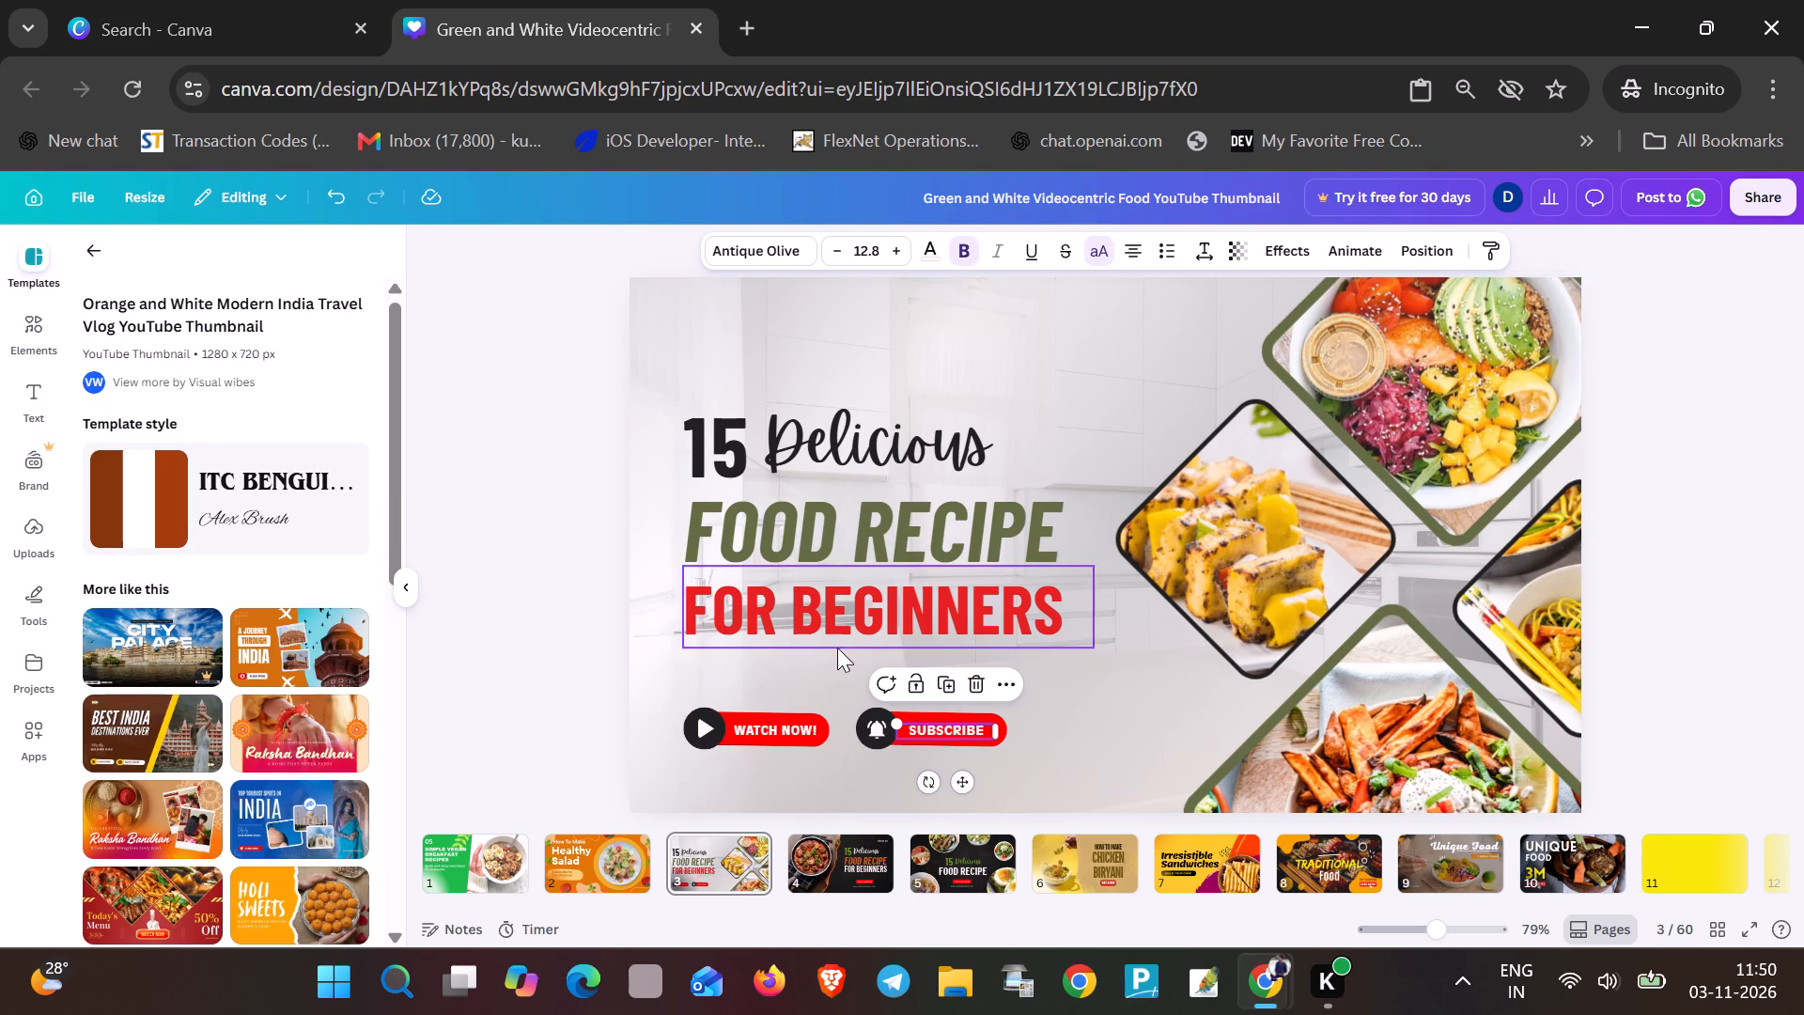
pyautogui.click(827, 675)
# Reposition the diamond food photos: the kebab photo slightly left and up, the salad bowl slightly left and down, the bottom bowl slightly up.
pyautogui.moveTo(1286, 523); pyautogui.dragTo(1259, 524)
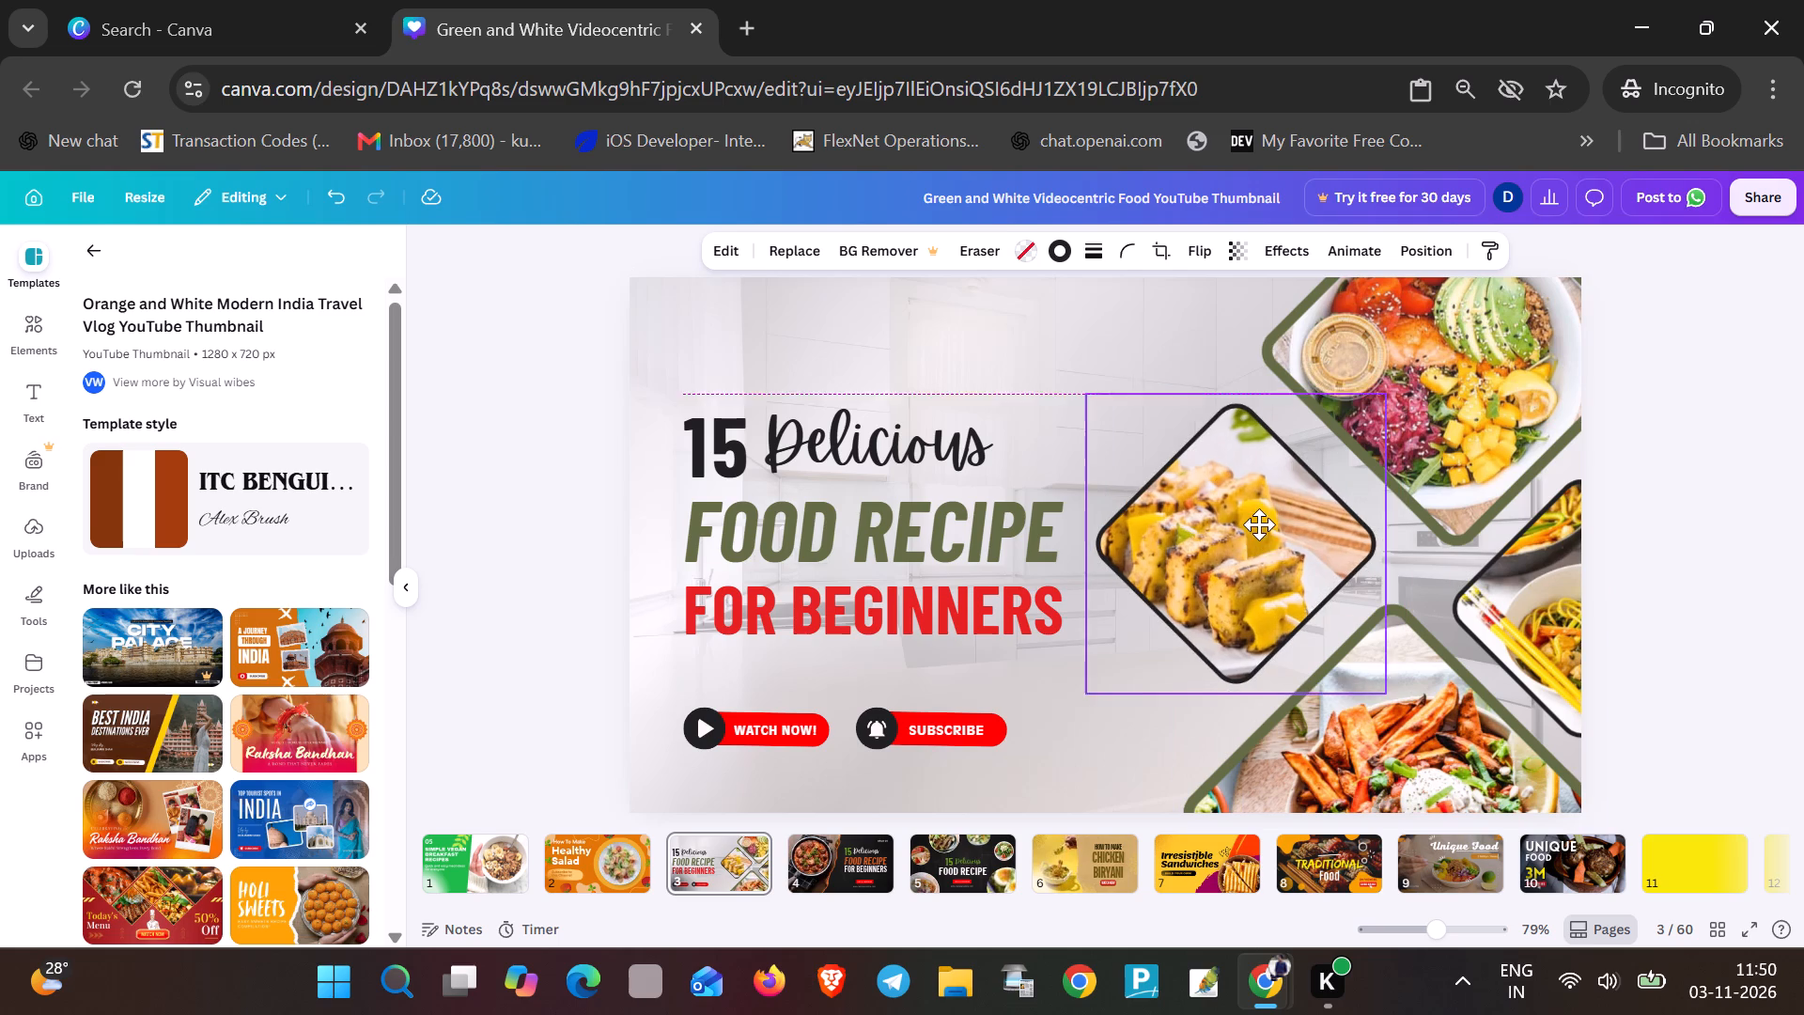
pyautogui.moveTo(1259, 524); pyautogui.dragTo(1267, 507)
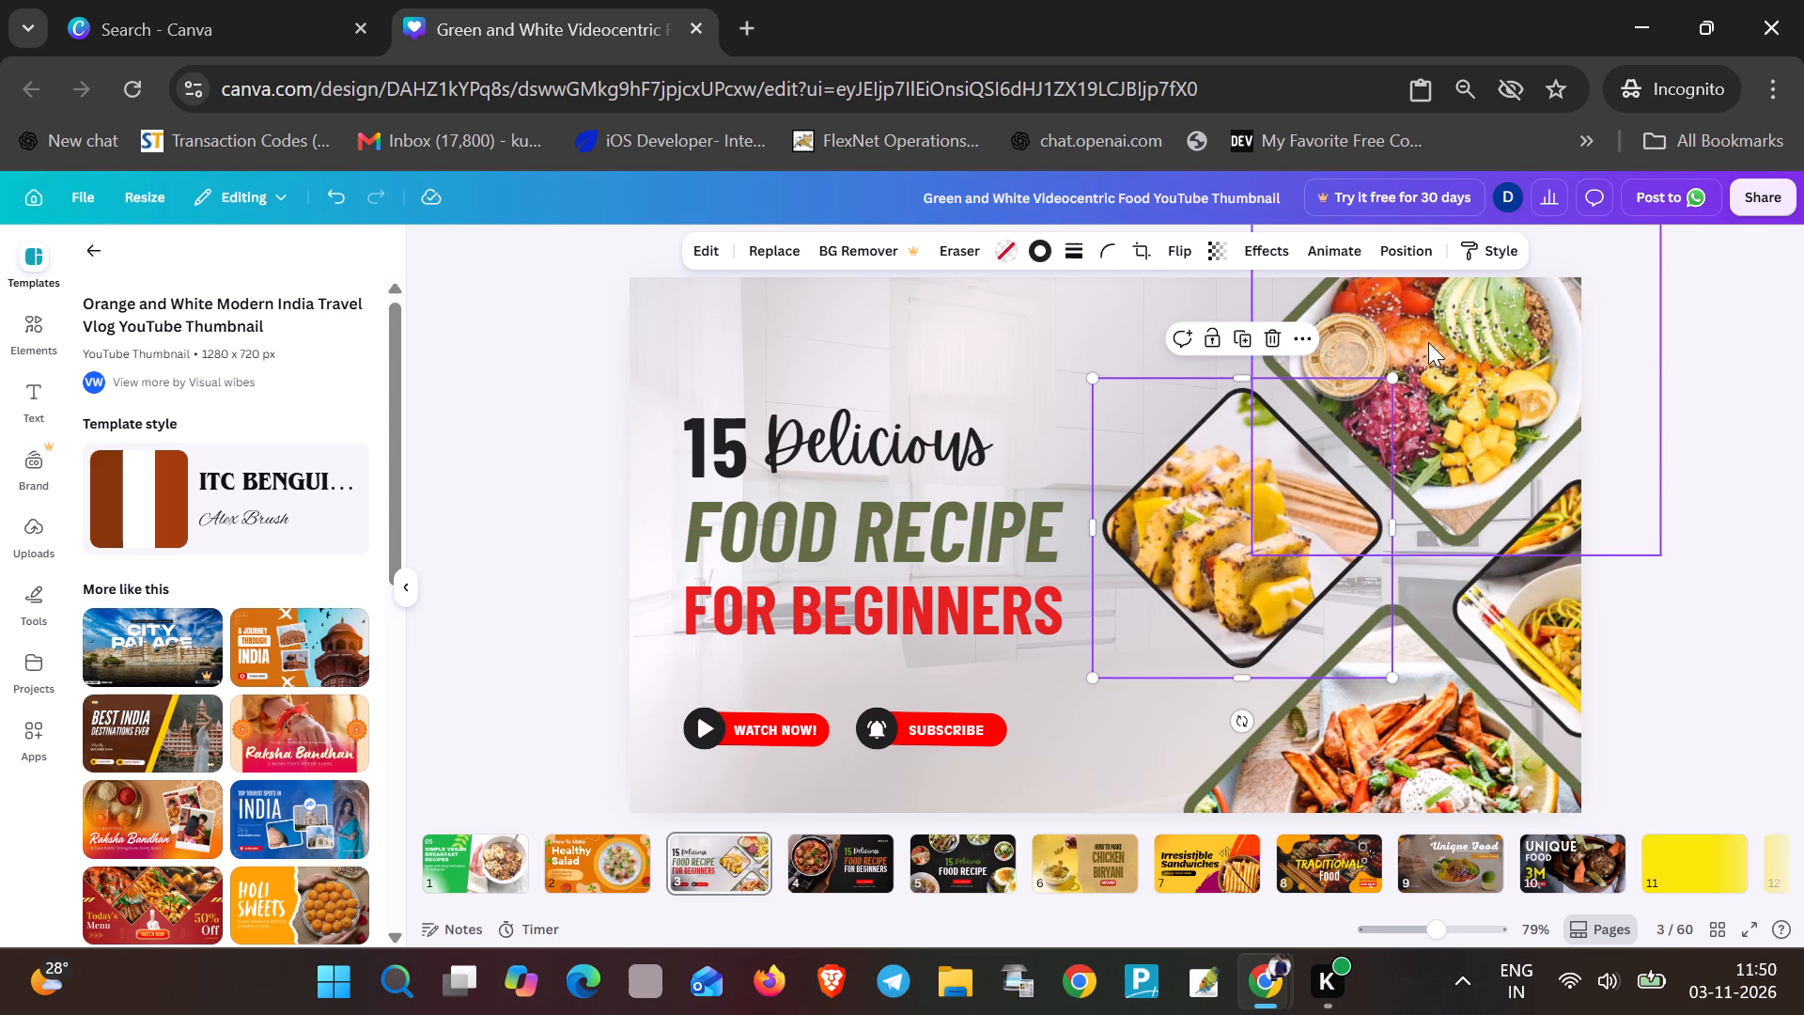
pyautogui.moveTo(1430, 341); pyautogui.dragTo(1416, 348)
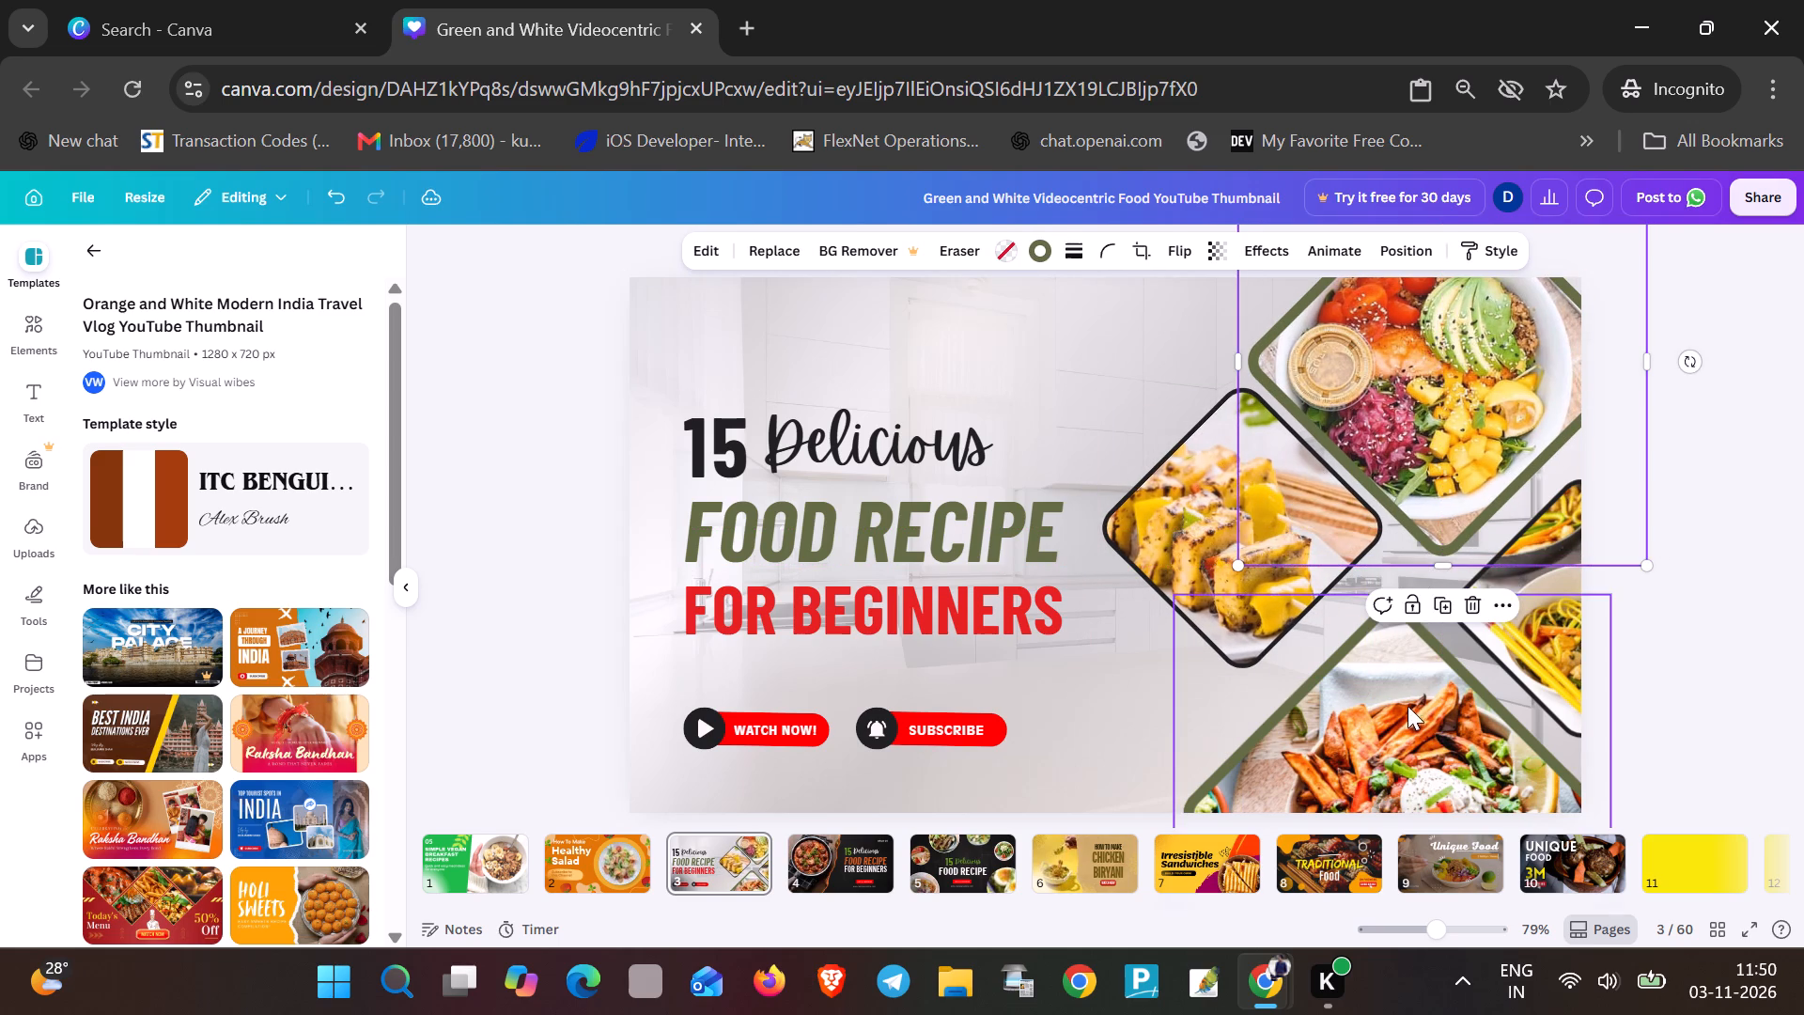
pyautogui.moveTo(1407, 706); pyautogui.dragTo(1405, 684)
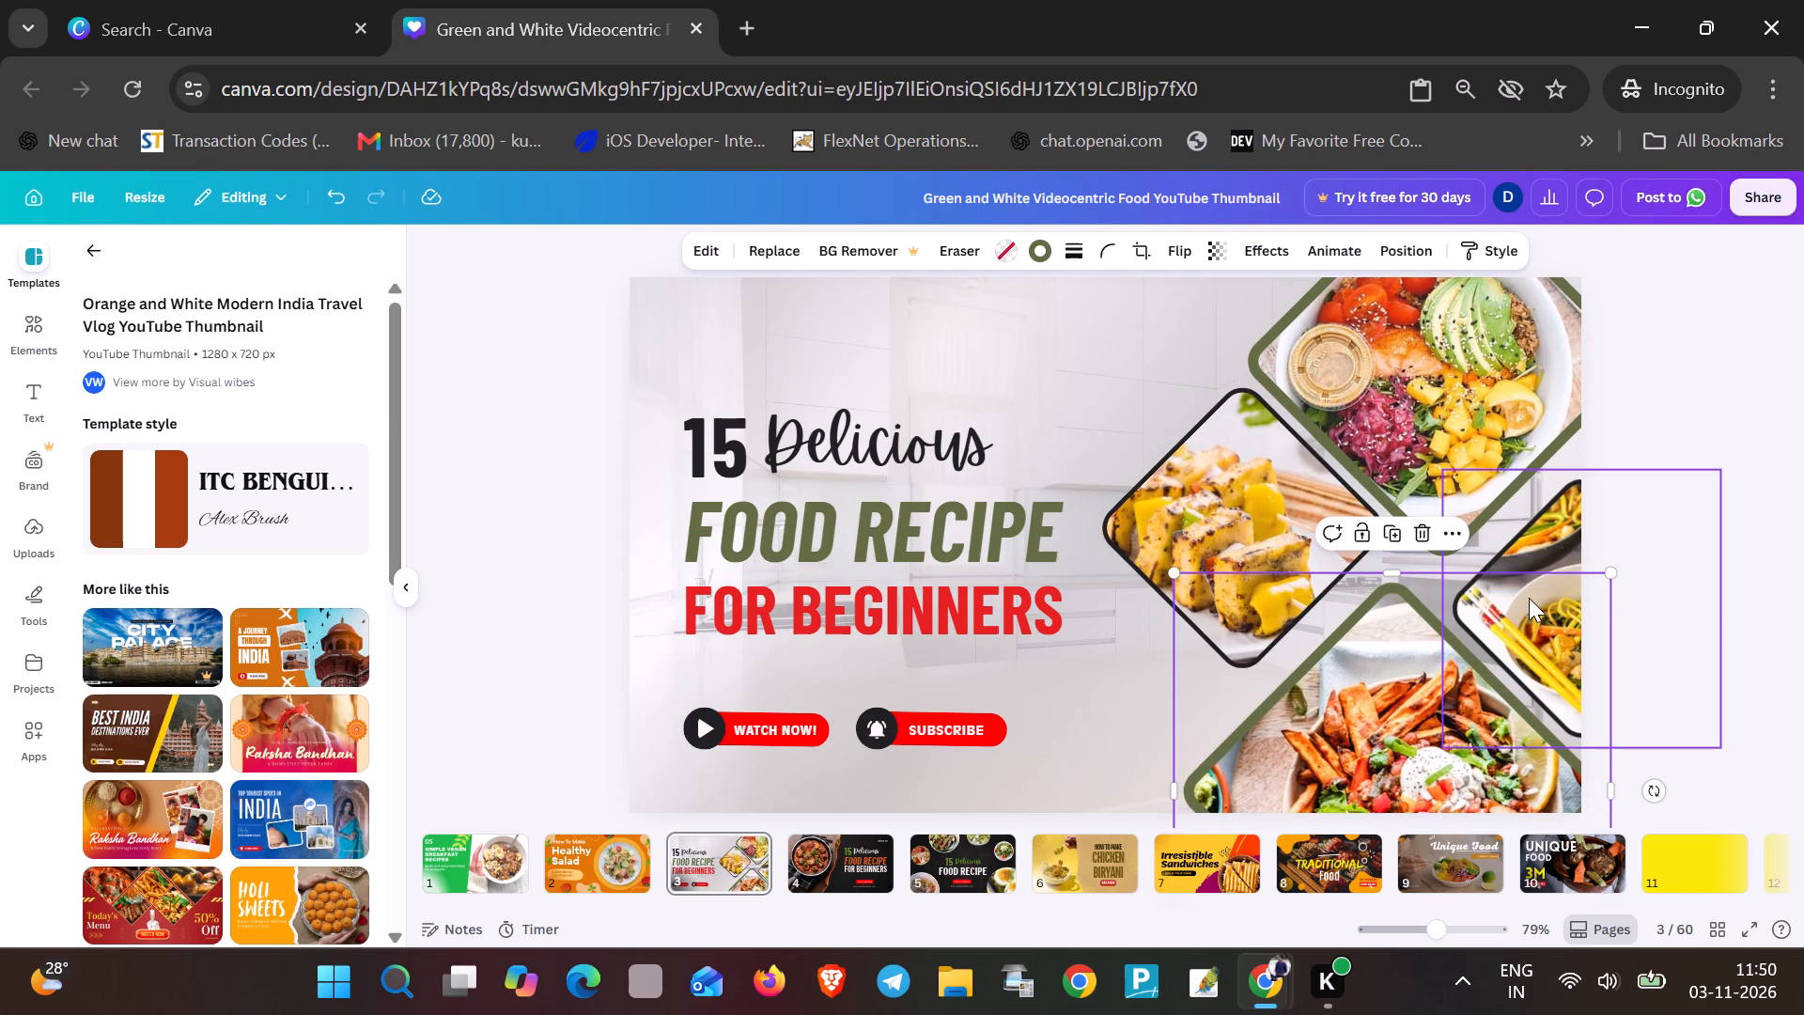
pyautogui.moveTo(1529, 598); pyautogui.dragTo(1535, 588)
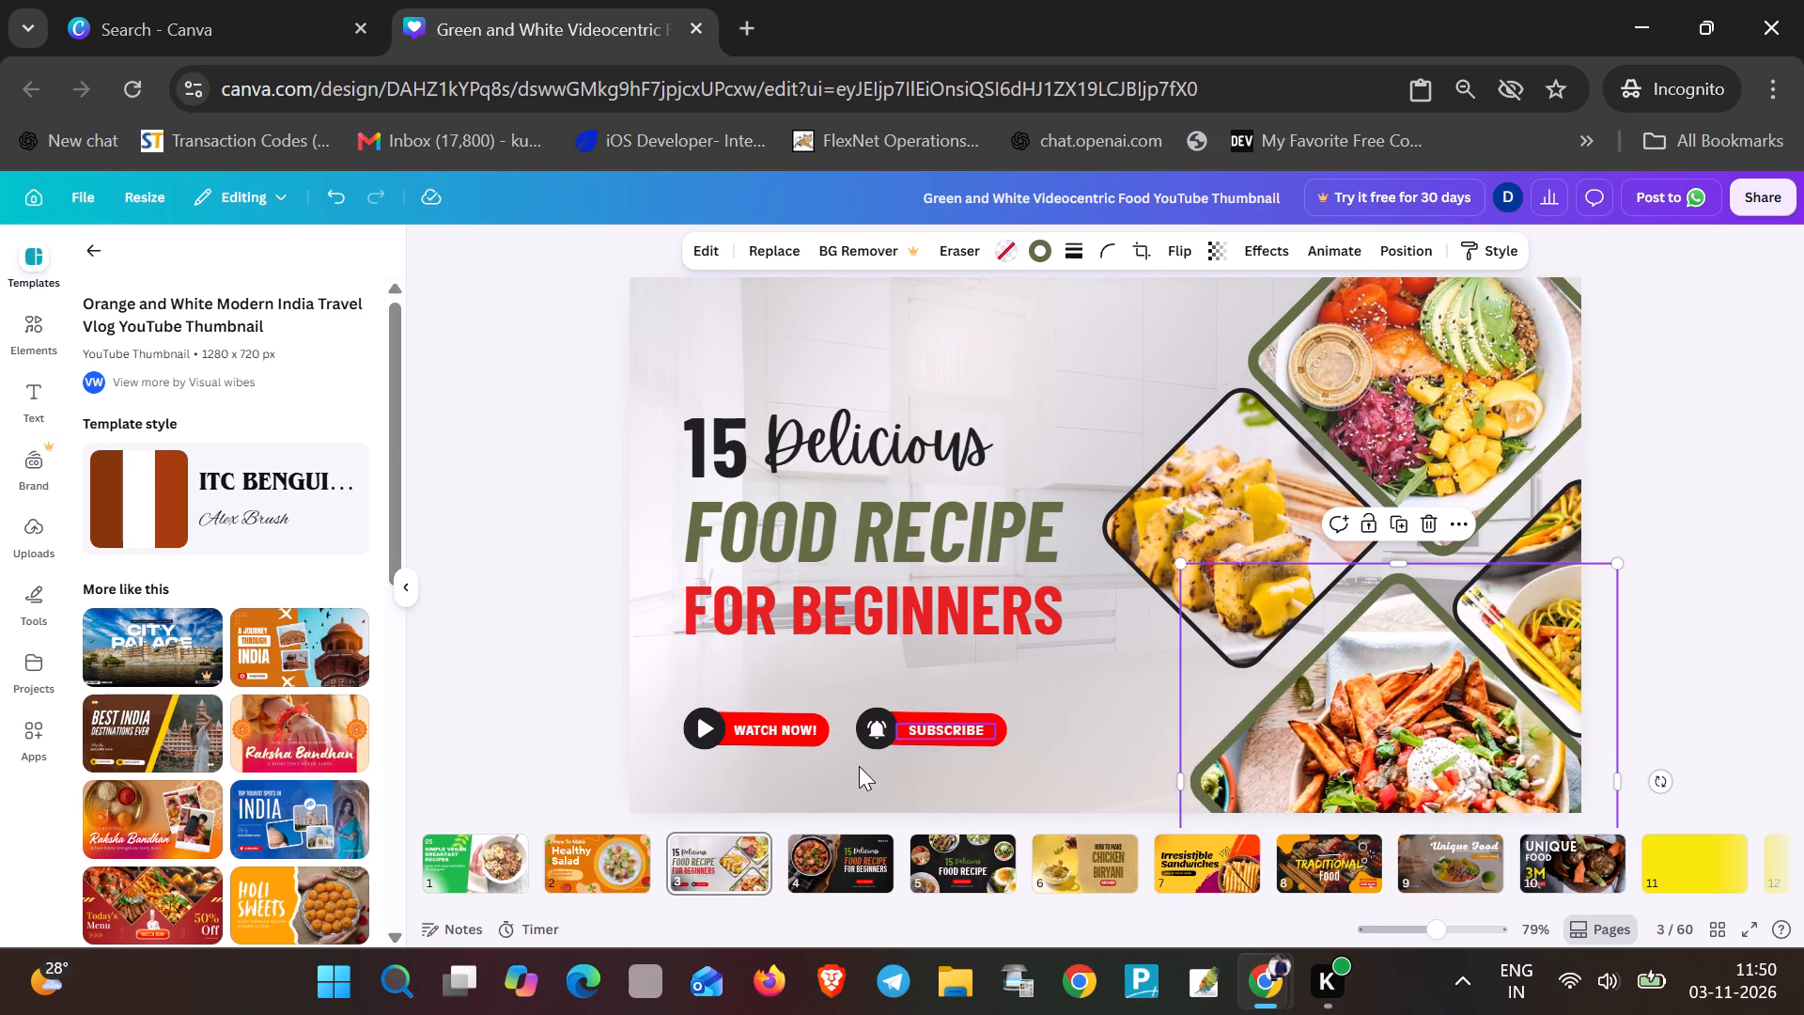
# Nudge the complete "WATCH NOW!" button, including its play icon, up closer to the heading and slightly left.
pyautogui.click(768, 733)
pyautogui.click(650, 714)
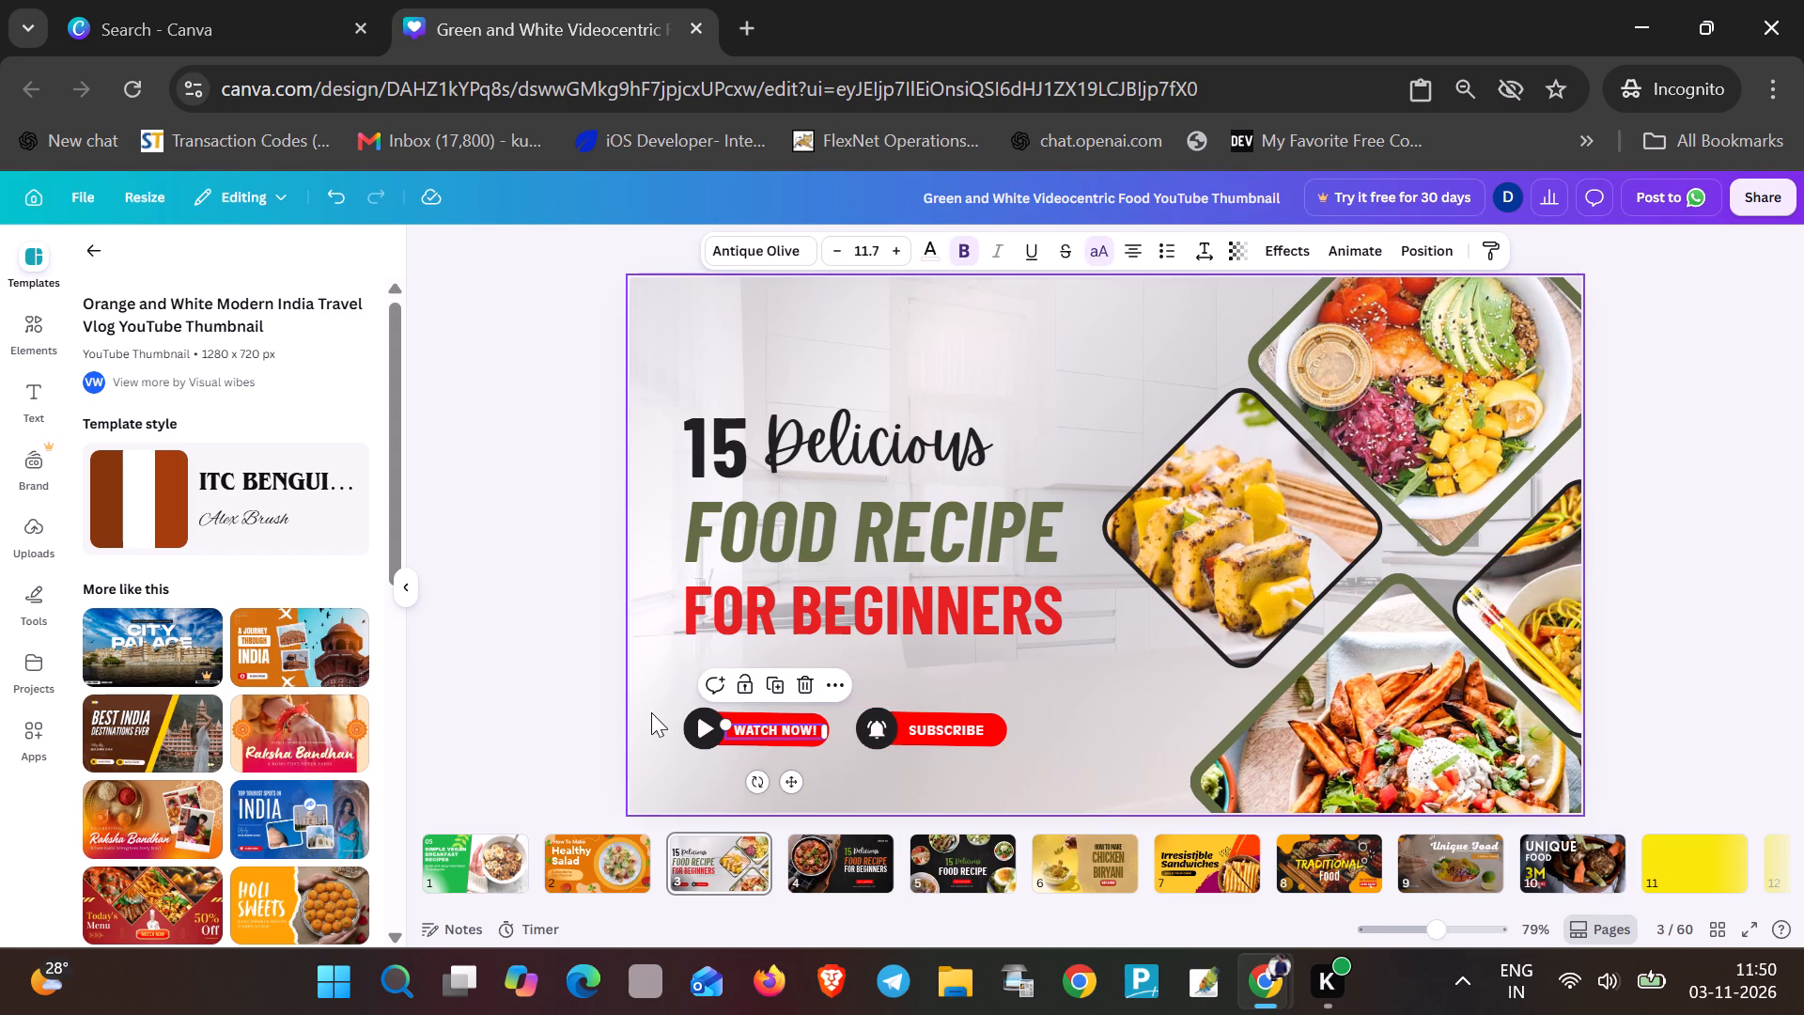
pyautogui.moveTo(678, 690); pyautogui.dragTo(801, 739)
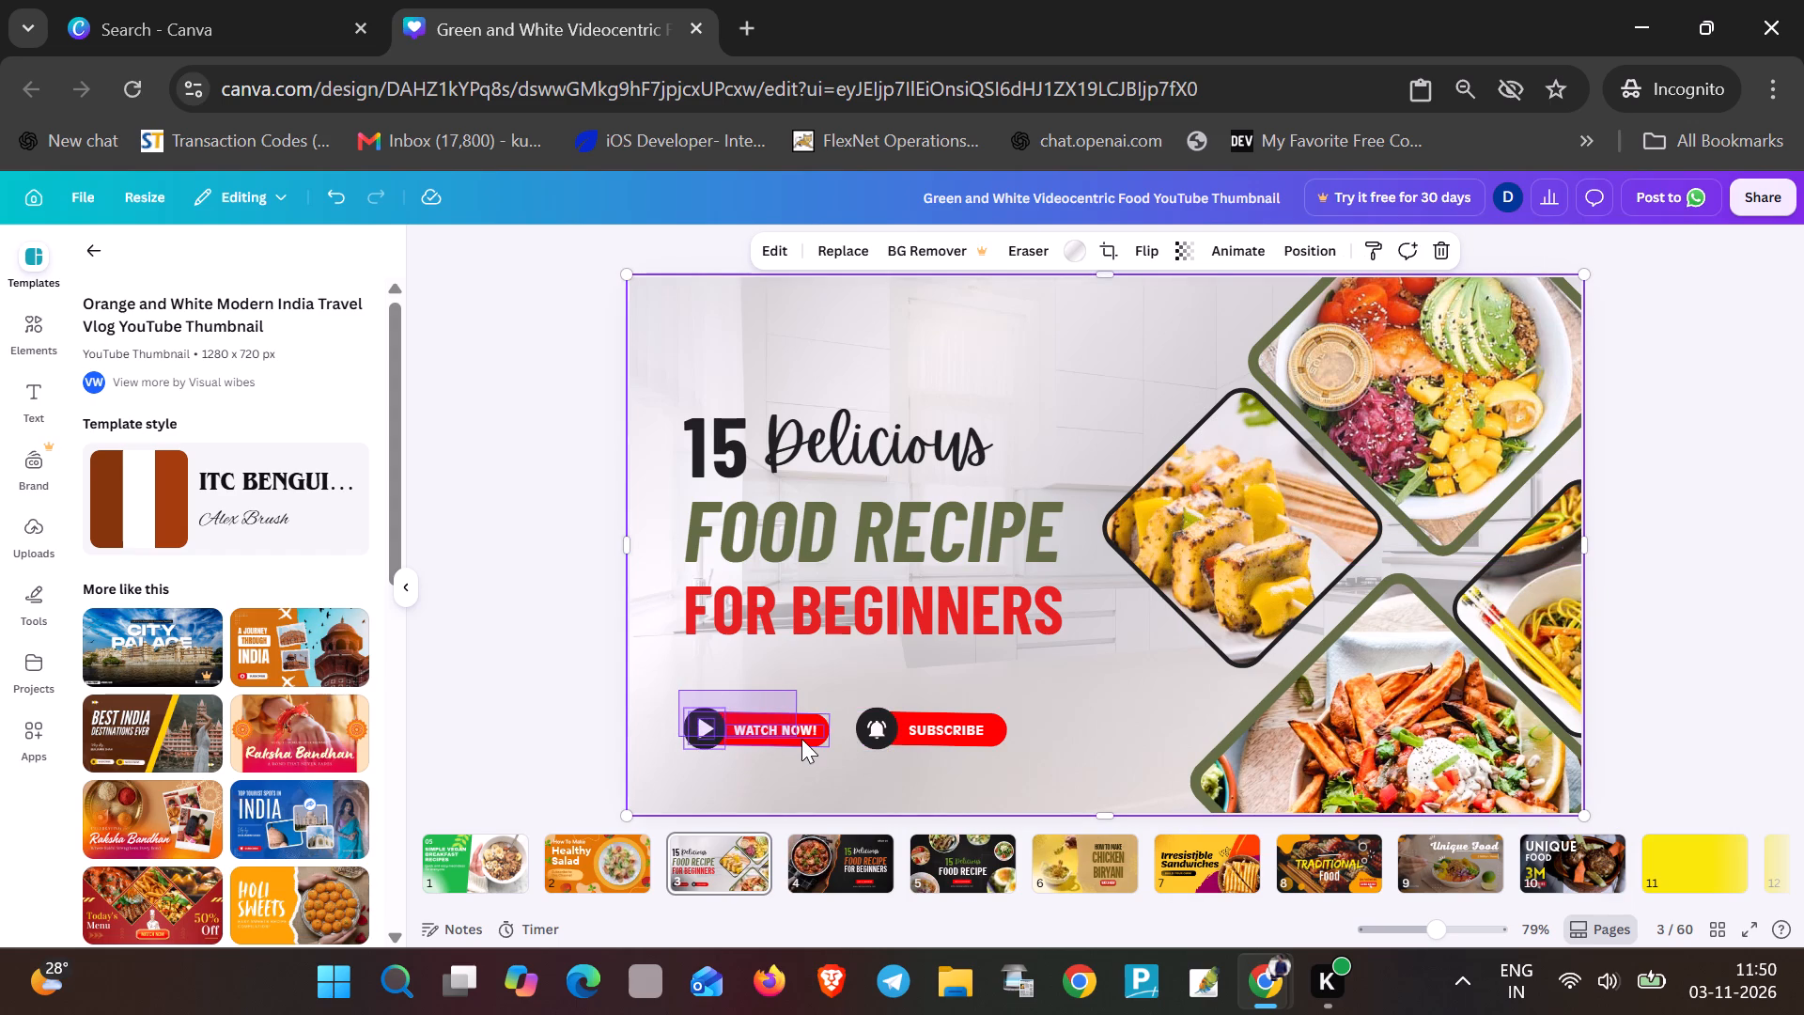
pyautogui.moveTo(801, 739); pyautogui.dragTo(808, 742)
pyautogui.press('Up')
pyautogui.press('Up')
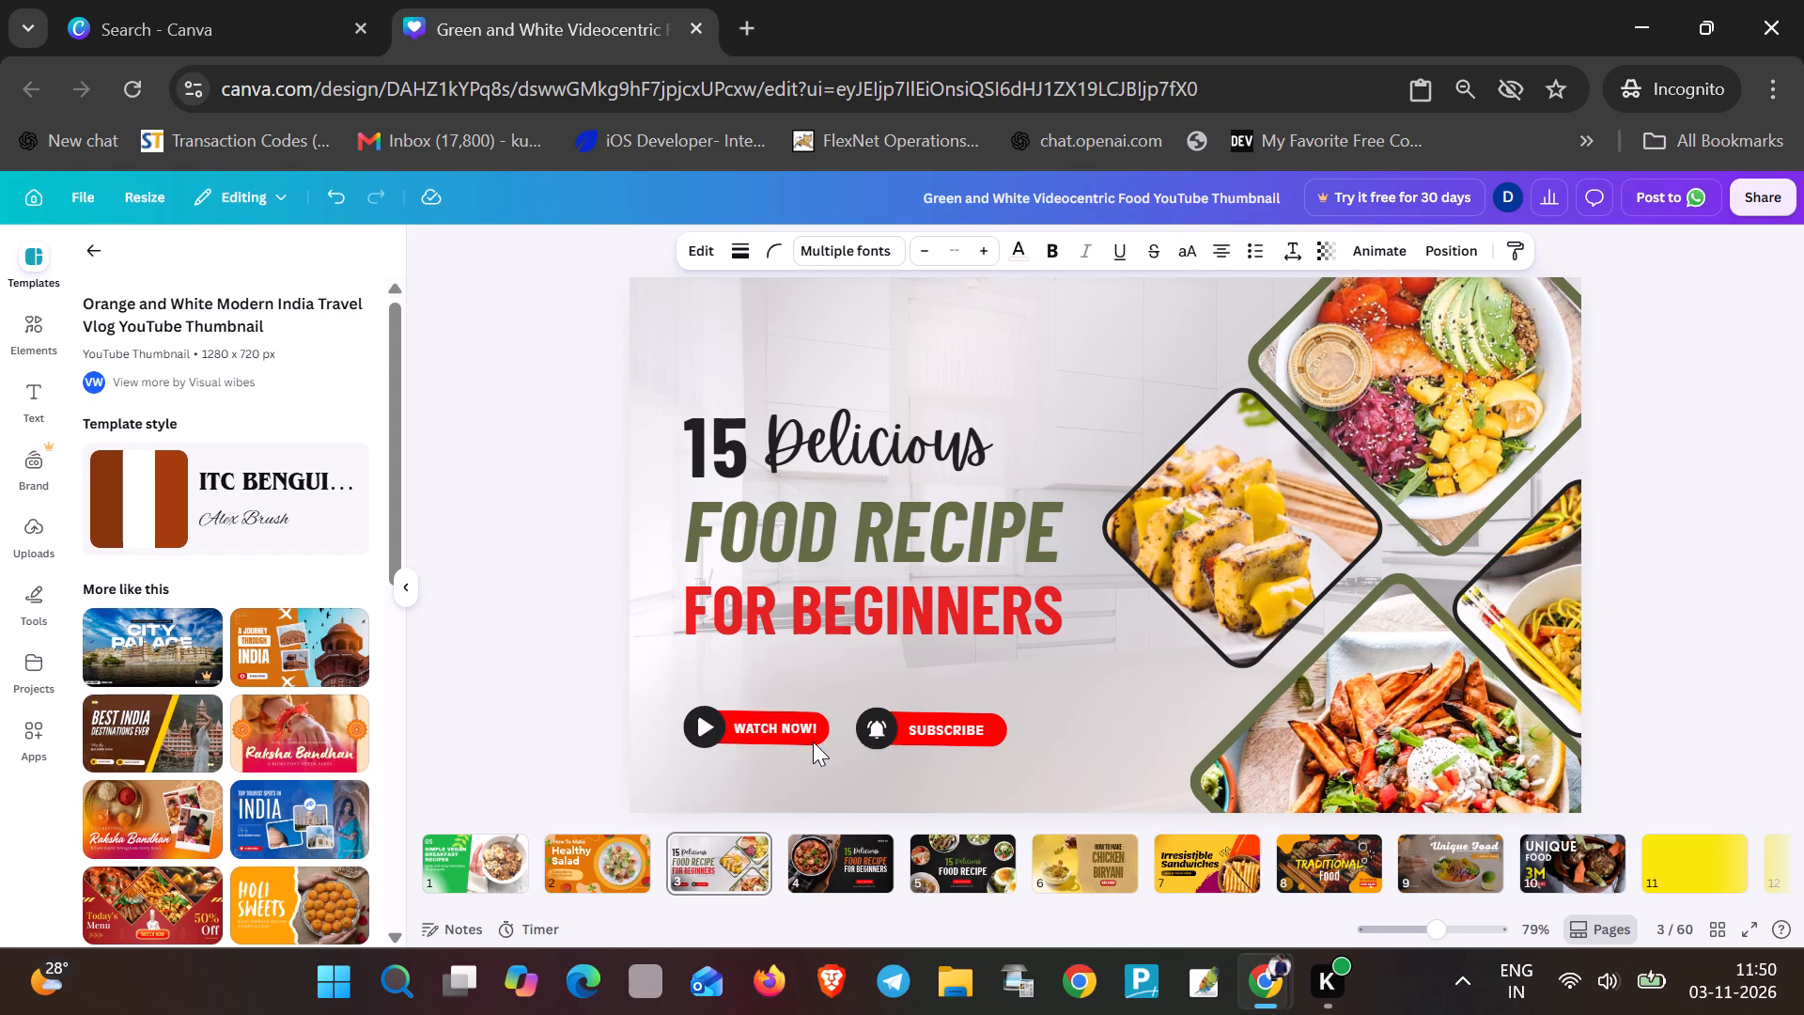
pyautogui.press('Up')
pyautogui.press('Up')
pyautogui.press('Up')
pyautogui.press('Up')
pyautogui.press('Up')
pyautogui.press('Up')
pyautogui.press('Up')
pyautogui.press('Up')
pyautogui.press('Up')
pyautogui.press('Up')
pyautogui.press('Up')
pyautogui.press('Up')
pyautogui.press('Up')
pyautogui.press('Up')
pyautogui.press('Up')
pyautogui.press('Up')
pyautogui.press('Up')
pyautogui.press('Up')
pyautogui.press('Up')
pyautogui.press('Up')
pyautogui.press('Up')
pyautogui.press('Up')
pyautogui.press('Up')
pyautogui.press('Up')
pyautogui.press('Up')
pyautogui.press('Up')
pyautogui.press('Up')
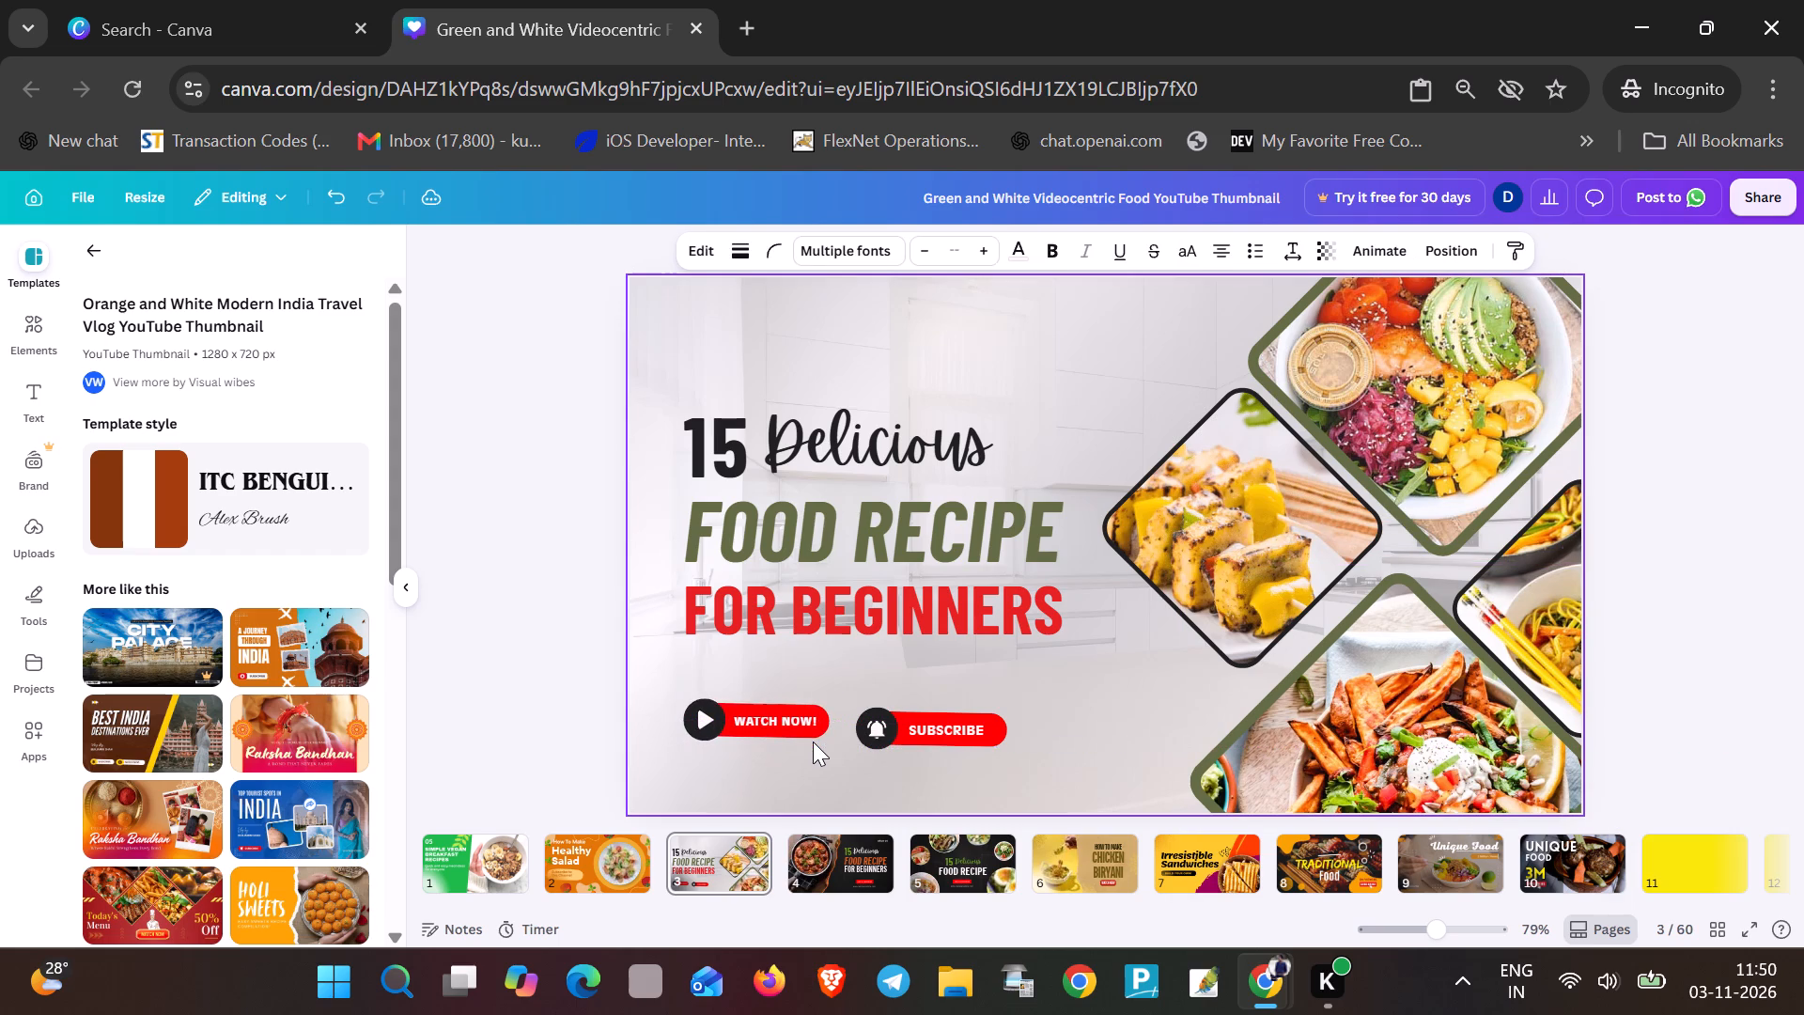
pyautogui.press('Left')
pyautogui.press('Left')
pyautogui.press('Left')
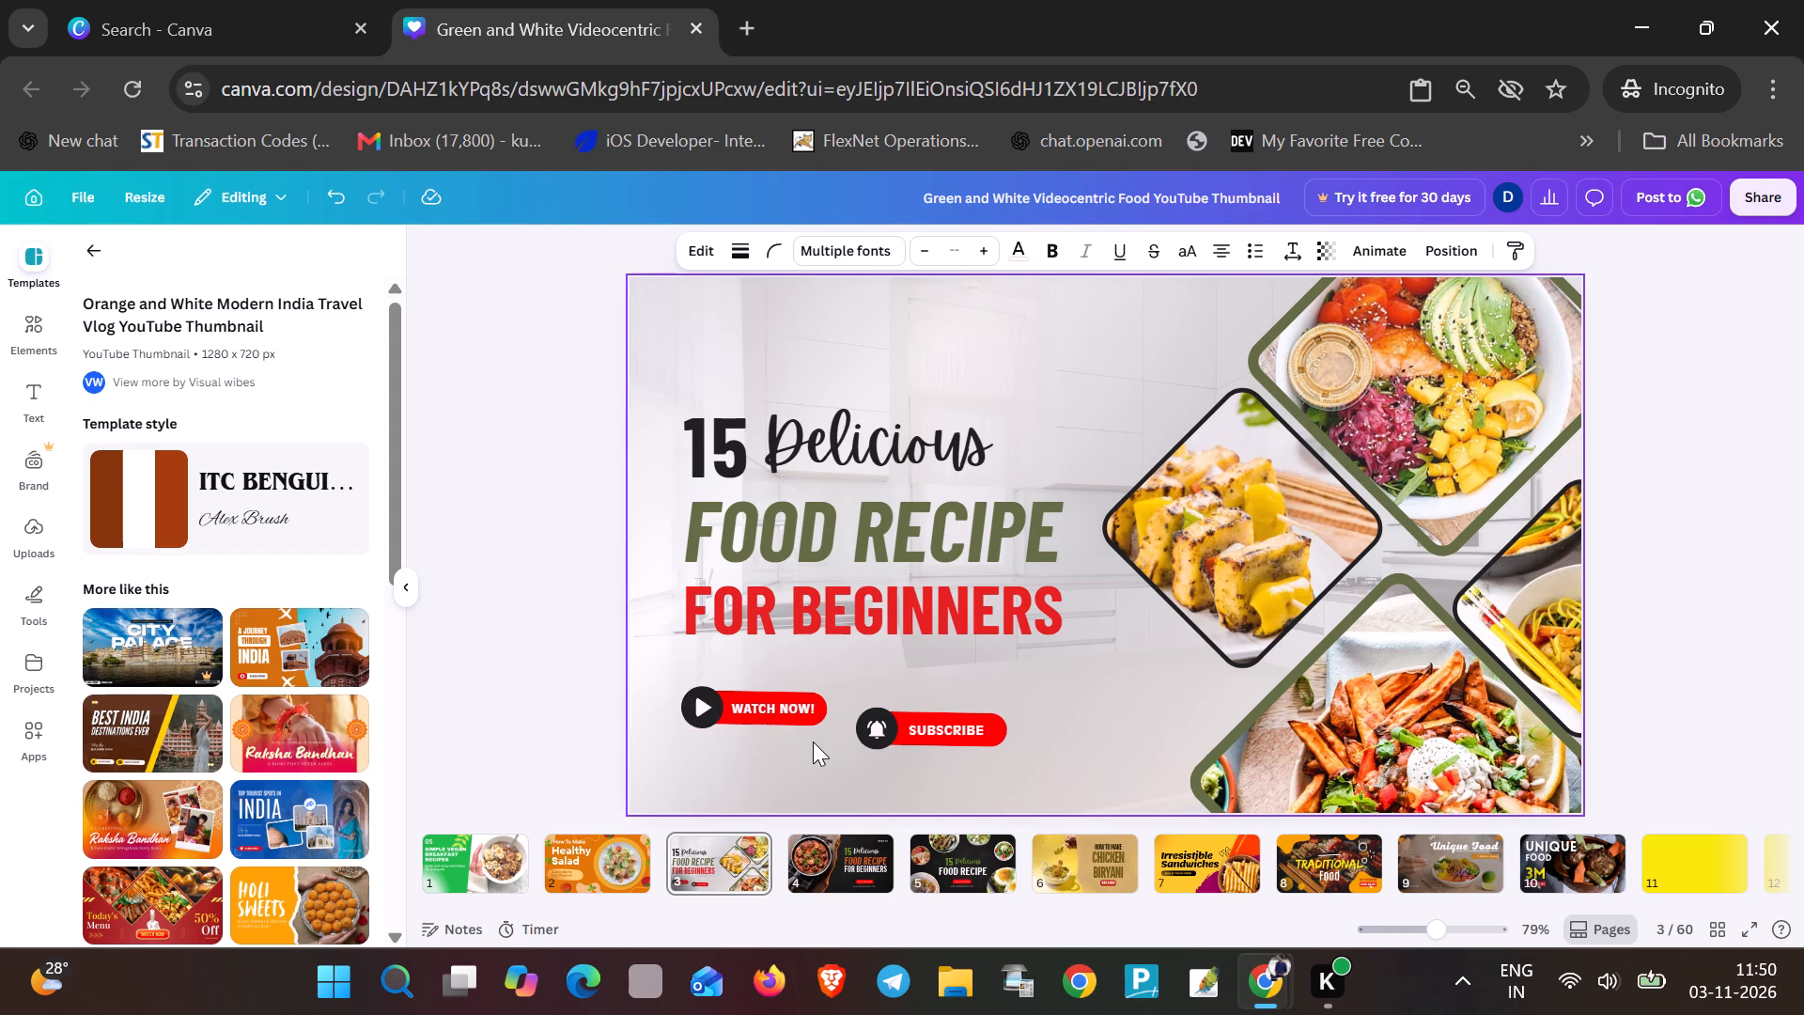
pyautogui.click(798, 785)
# Nudge the "SUBSCRIBE" button's red shape, text and dark circle up level with "WATCH NOW!" and further right.
pyautogui.moveTo(897, 679); pyautogui.dragTo(901, 683)
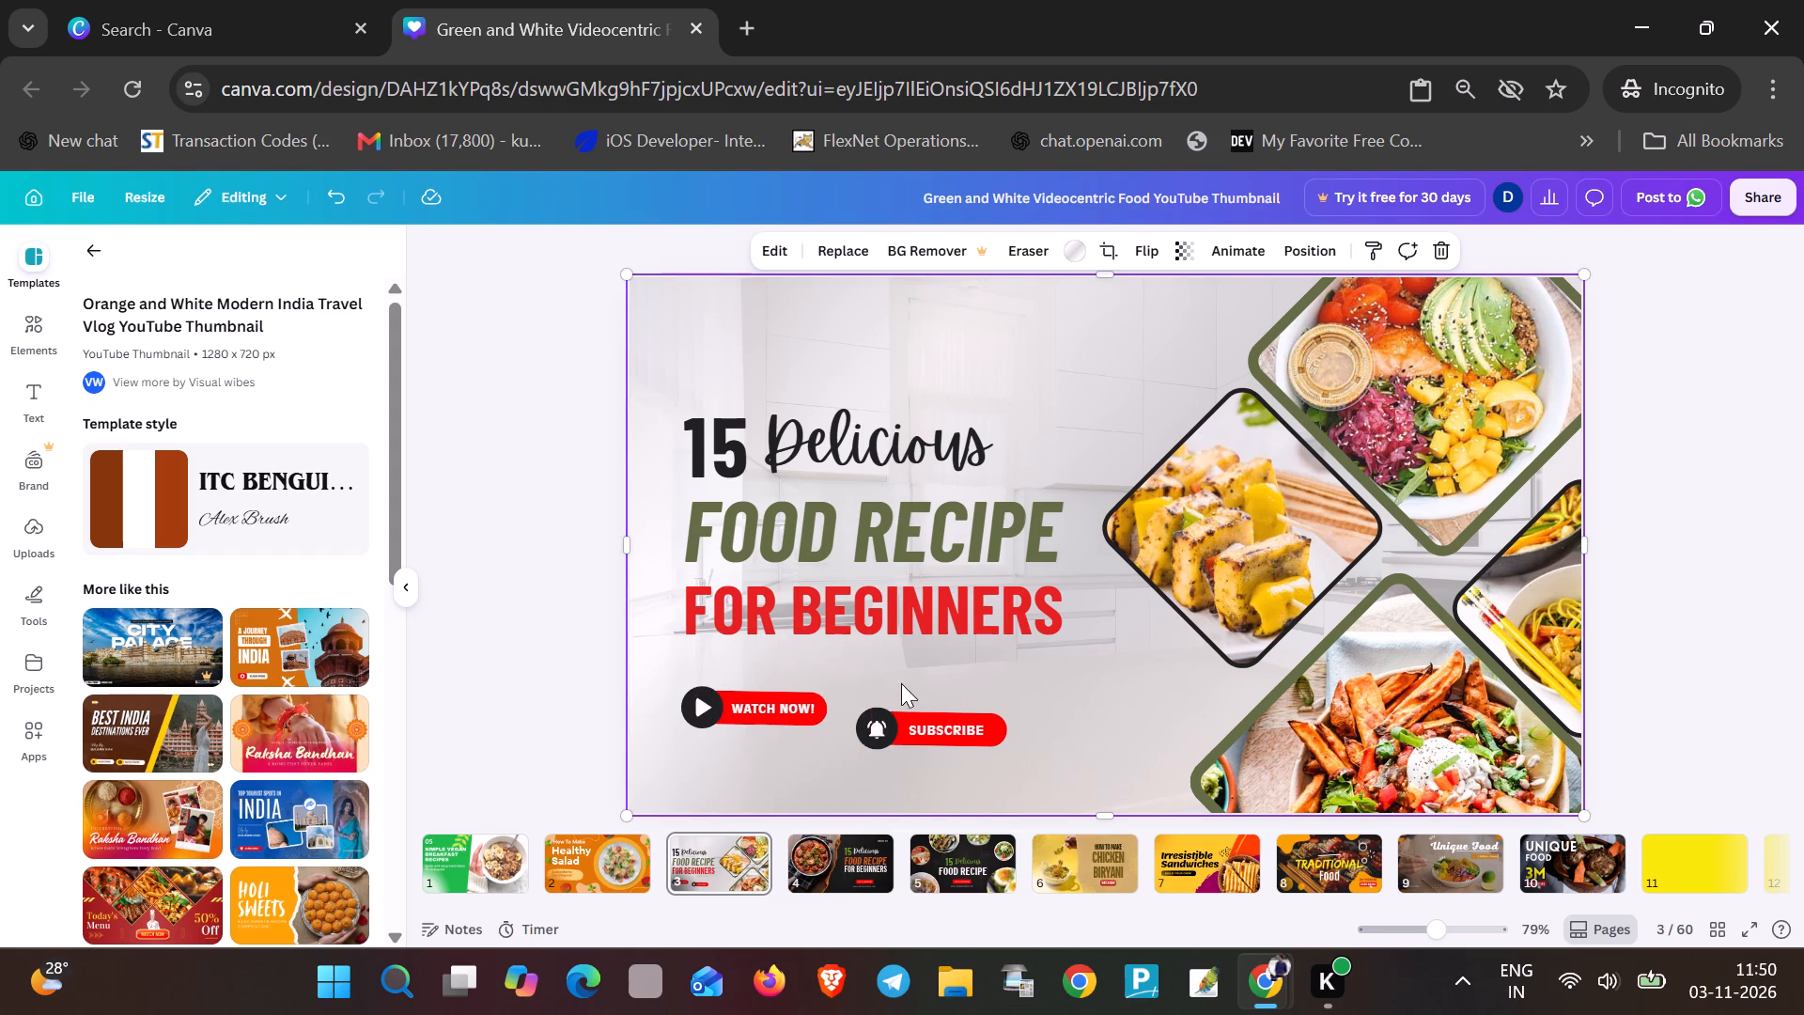
pyautogui.moveTo(901, 683); pyautogui.dragTo(949, 743)
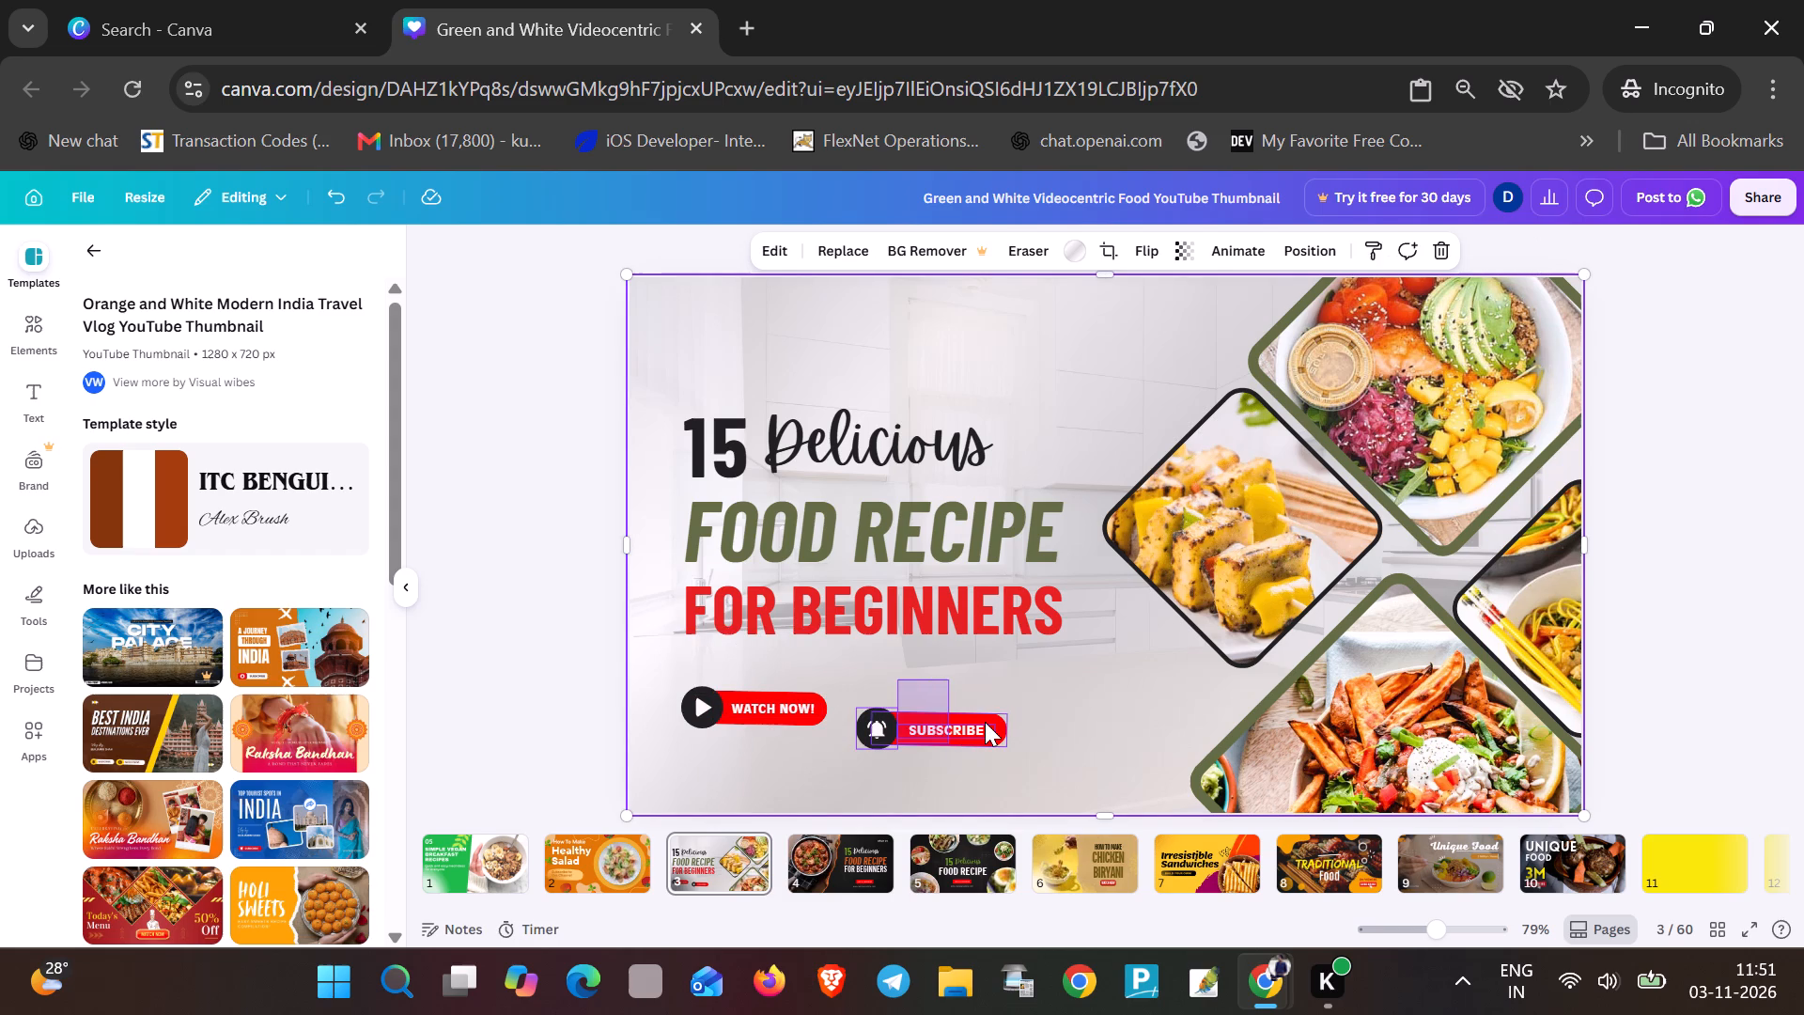
pyautogui.press('Up')
pyautogui.press('Up')
pyautogui.press('Up')
pyautogui.press('Up')
pyautogui.press('Up')
pyautogui.press('Up')
pyautogui.press('Up')
pyautogui.press('Up')
pyautogui.press('Up')
pyautogui.press('Up')
pyautogui.press('Up')
pyautogui.press('Up')
pyautogui.press('Up')
pyautogui.press('Up')
pyautogui.press('Up')
pyautogui.press('Up')
pyautogui.press('Up')
pyautogui.press('Up')
pyautogui.press('Up')
pyautogui.press('Up')
pyautogui.press('Right')
pyautogui.press('Right')
pyautogui.press('Right')
pyautogui.press('Right')
pyautogui.press('Right')
pyautogui.press('Right')
pyautogui.press('Right')
pyautogui.press('Right')
pyautogui.press('Right')
pyautogui.press('Right')
pyautogui.press('Right')
pyautogui.press('Right')
pyautogui.press('Right')
pyautogui.press('Right')
pyautogui.press('Right')
pyautogui.press('Right')
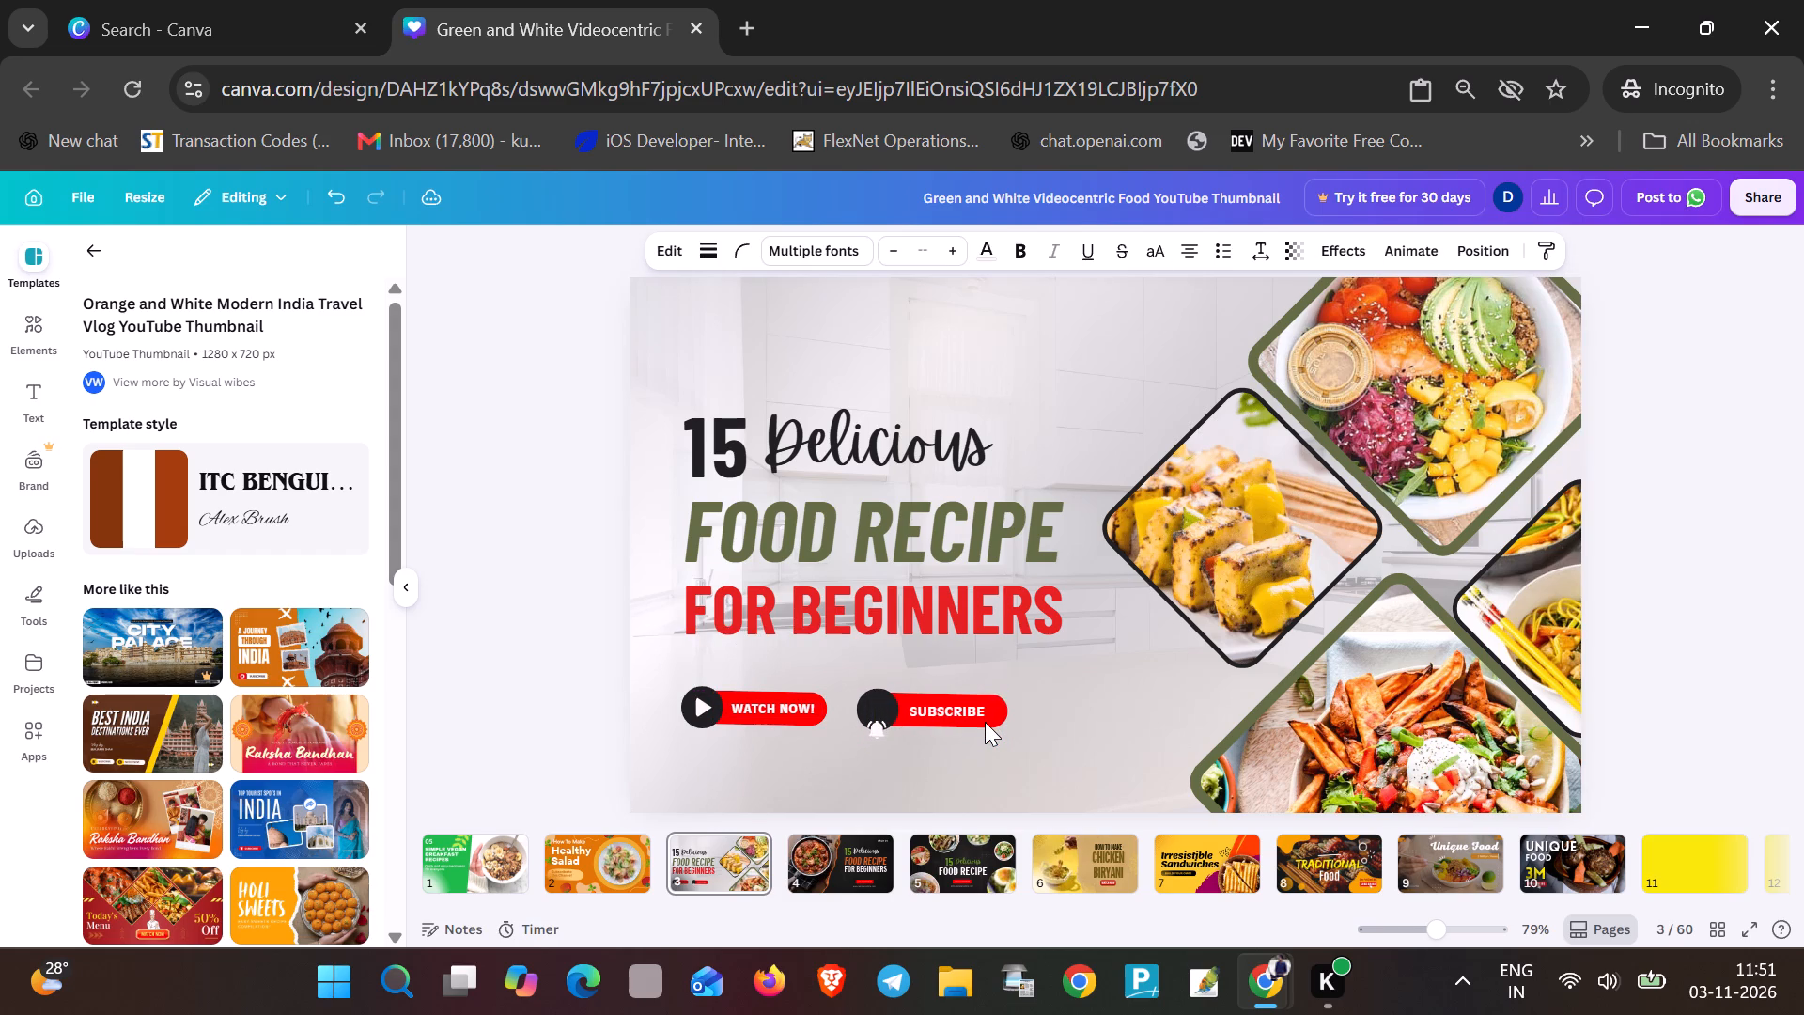
pyautogui.press('Right')
pyautogui.press('Right')
pyautogui.press('Right')
pyautogui.press('Right')
pyautogui.press('Right')
pyautogui.press('Right')
pyautogui.press('Right')
pyautogui.press('Right')
pyautogui.press('Right')
pyautogui.press('Right')
pyautogui.press('Right')
pyautogui.press('Right')
pyautogui.press('Right')
pyautogui.press('Right')
pyautogui.press('Right')
pyautogui.press('Right')
pyautogui.press('Right')
pyautogui.press('Right')
pyautogui.press('Right')
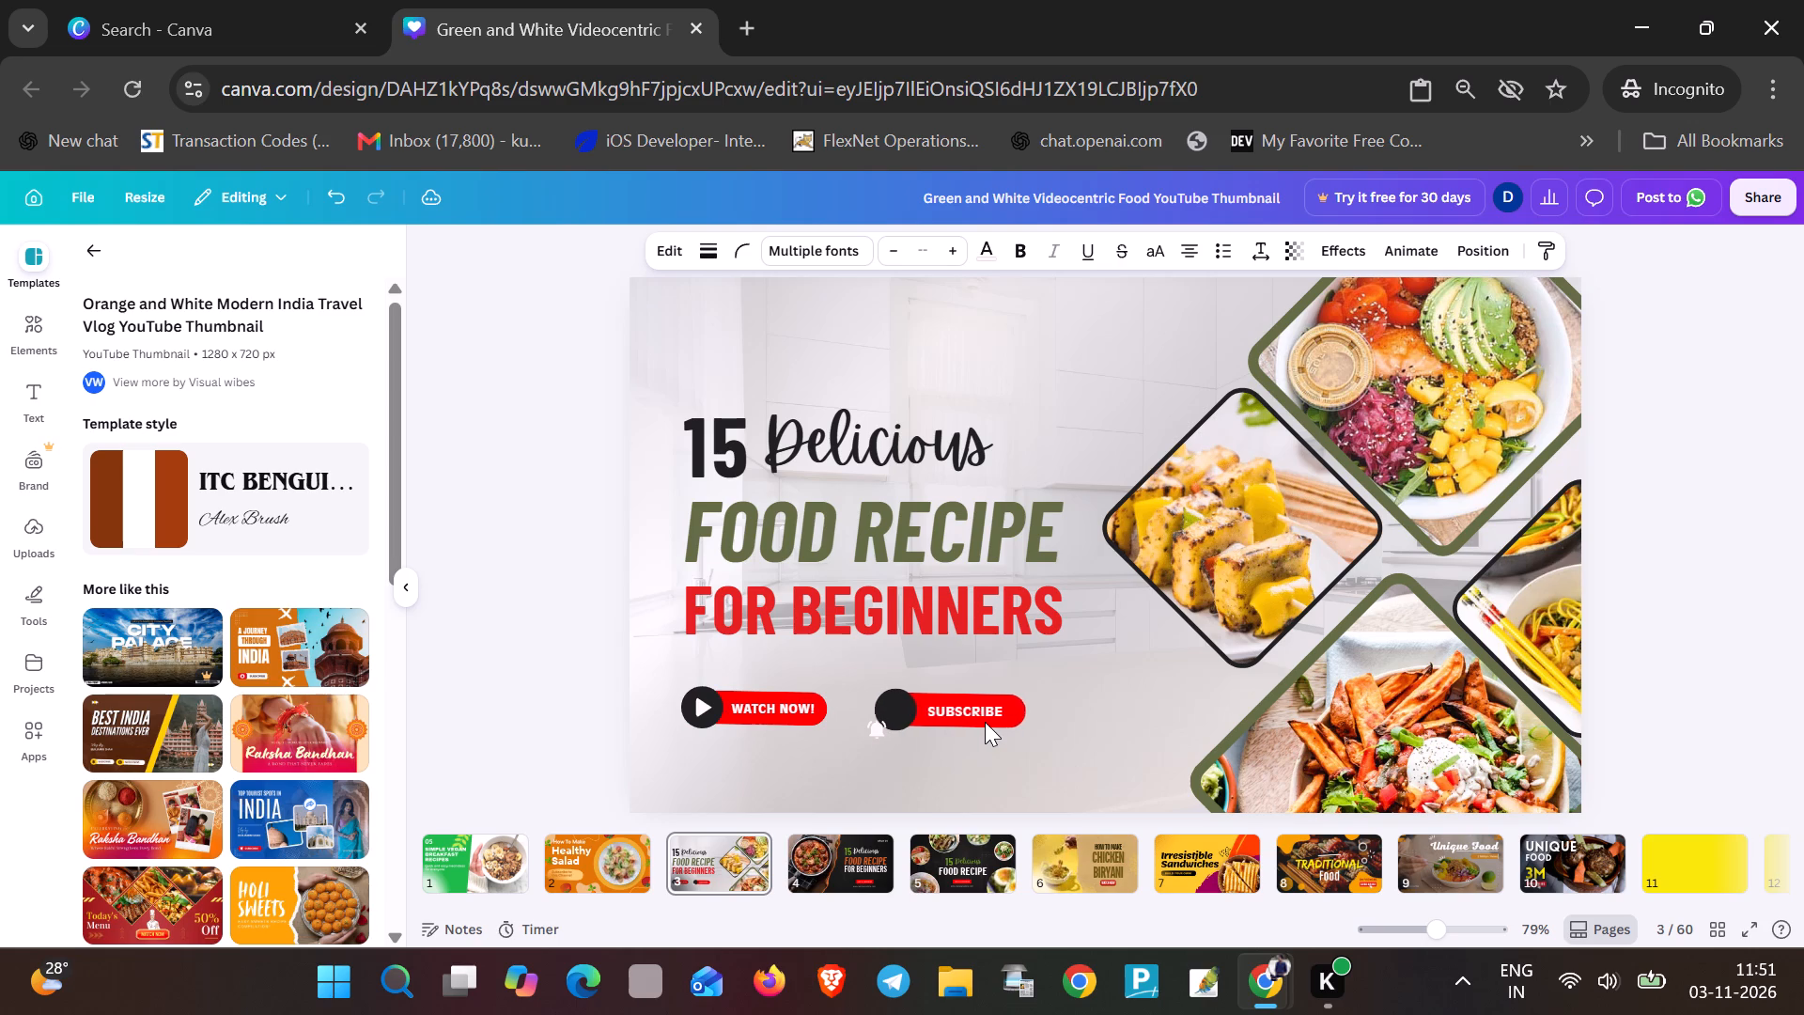
# Add a line break after "WATCH NOW!" in the button text.
pyautogui.doubleClick(778, 710)
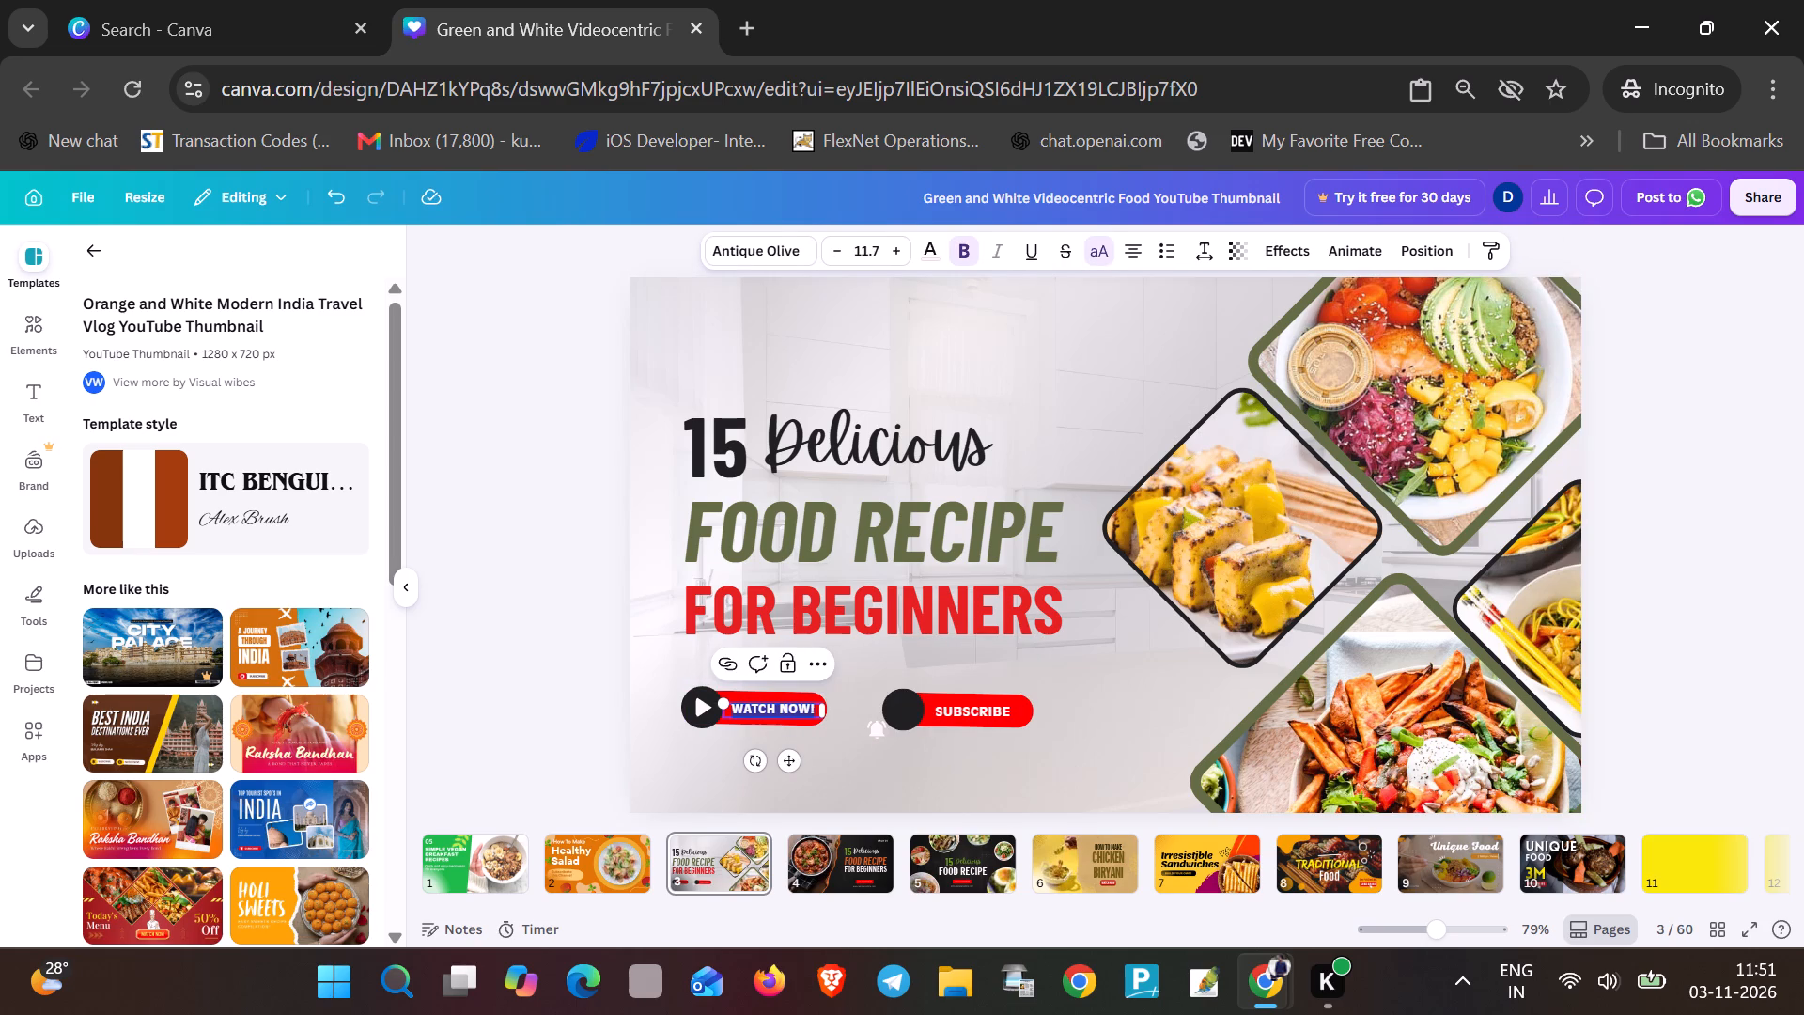
pyautogui.click(814, 713)
pyautogui.press('Return')
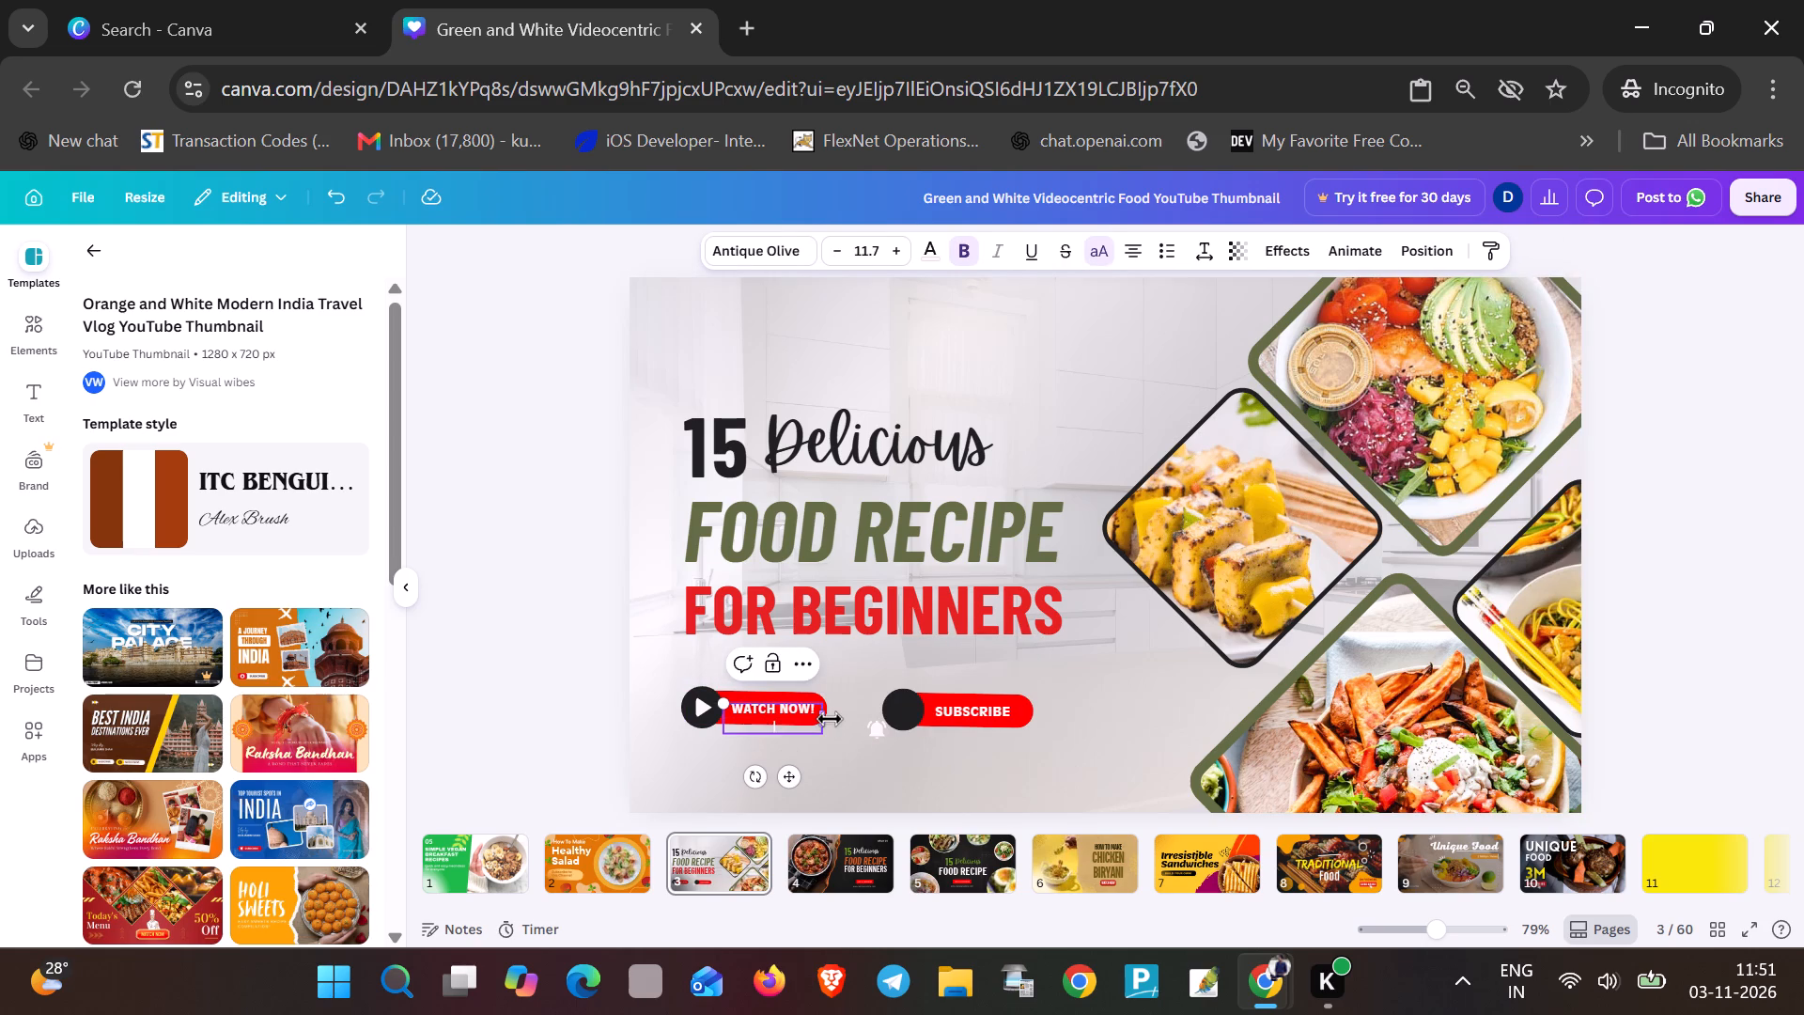
# Enlarge the red shape behind "WATCH NOW!", extending it mainly downward and slightly to the right.
pyautogui.click(661, 750)
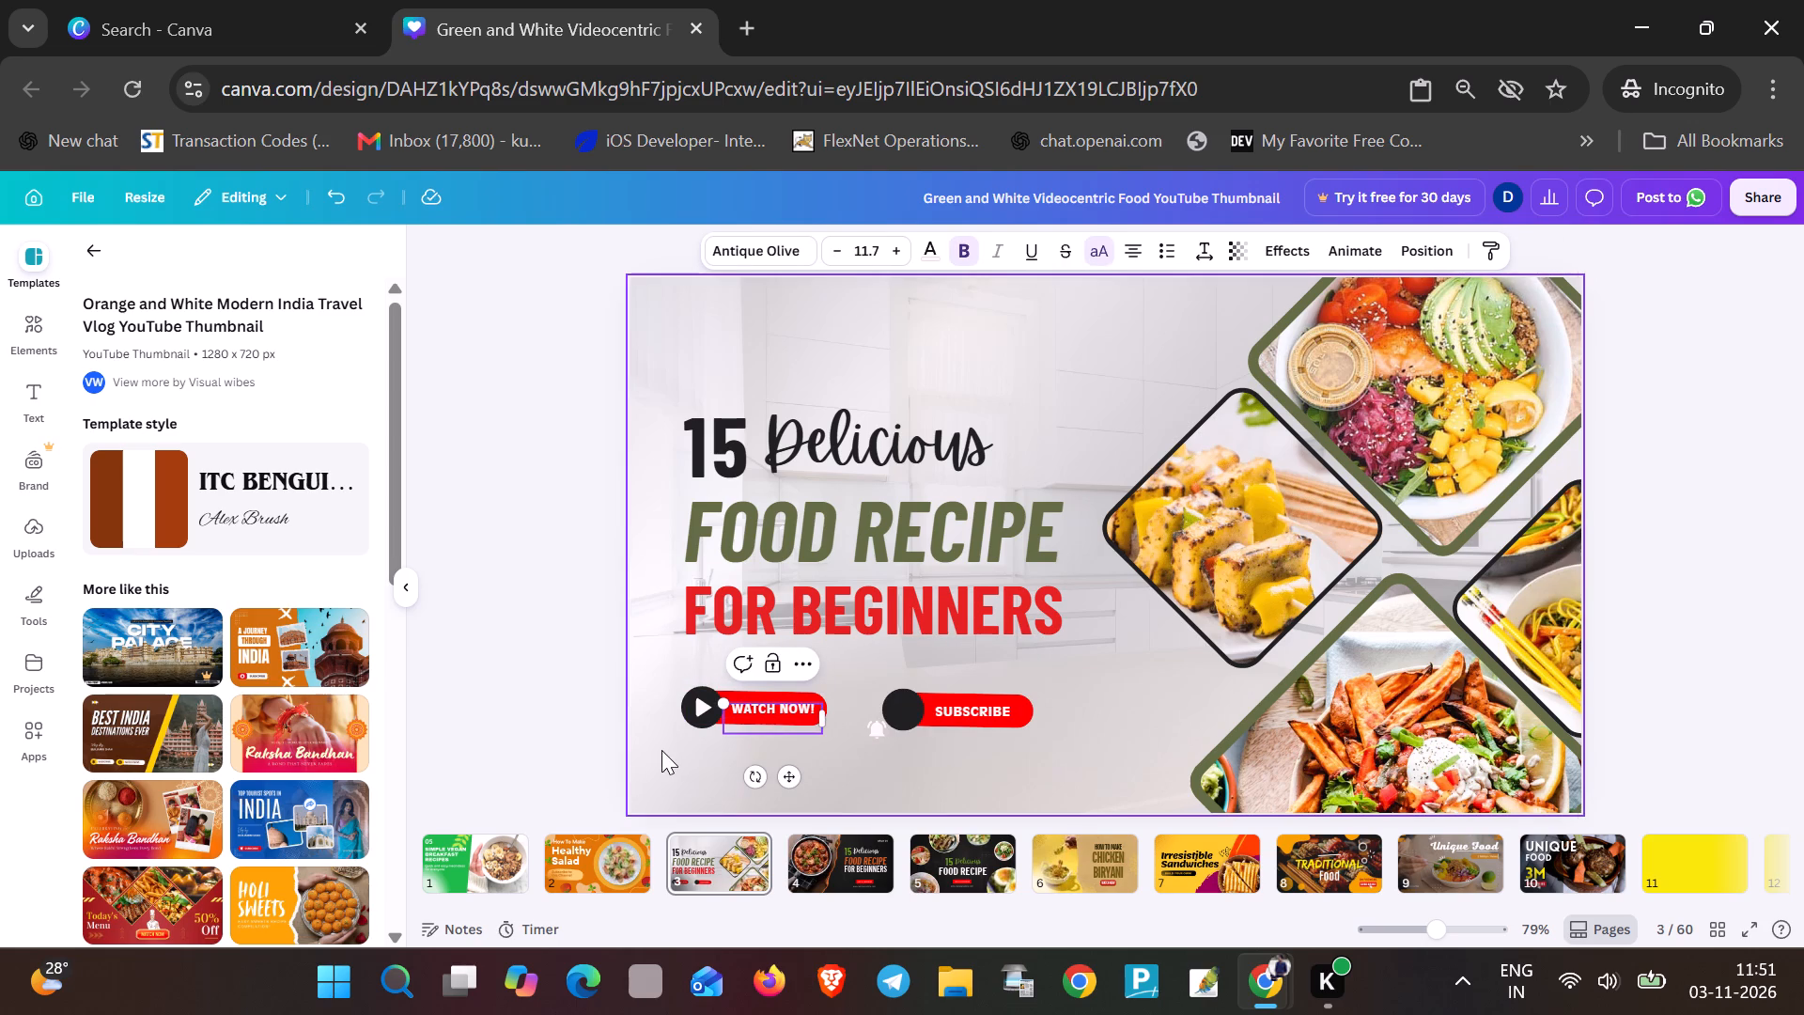
pyautogui.moveTo(675, 675); pyautogui.dragTo(741, 706)
pyautogui.click(793, 794)
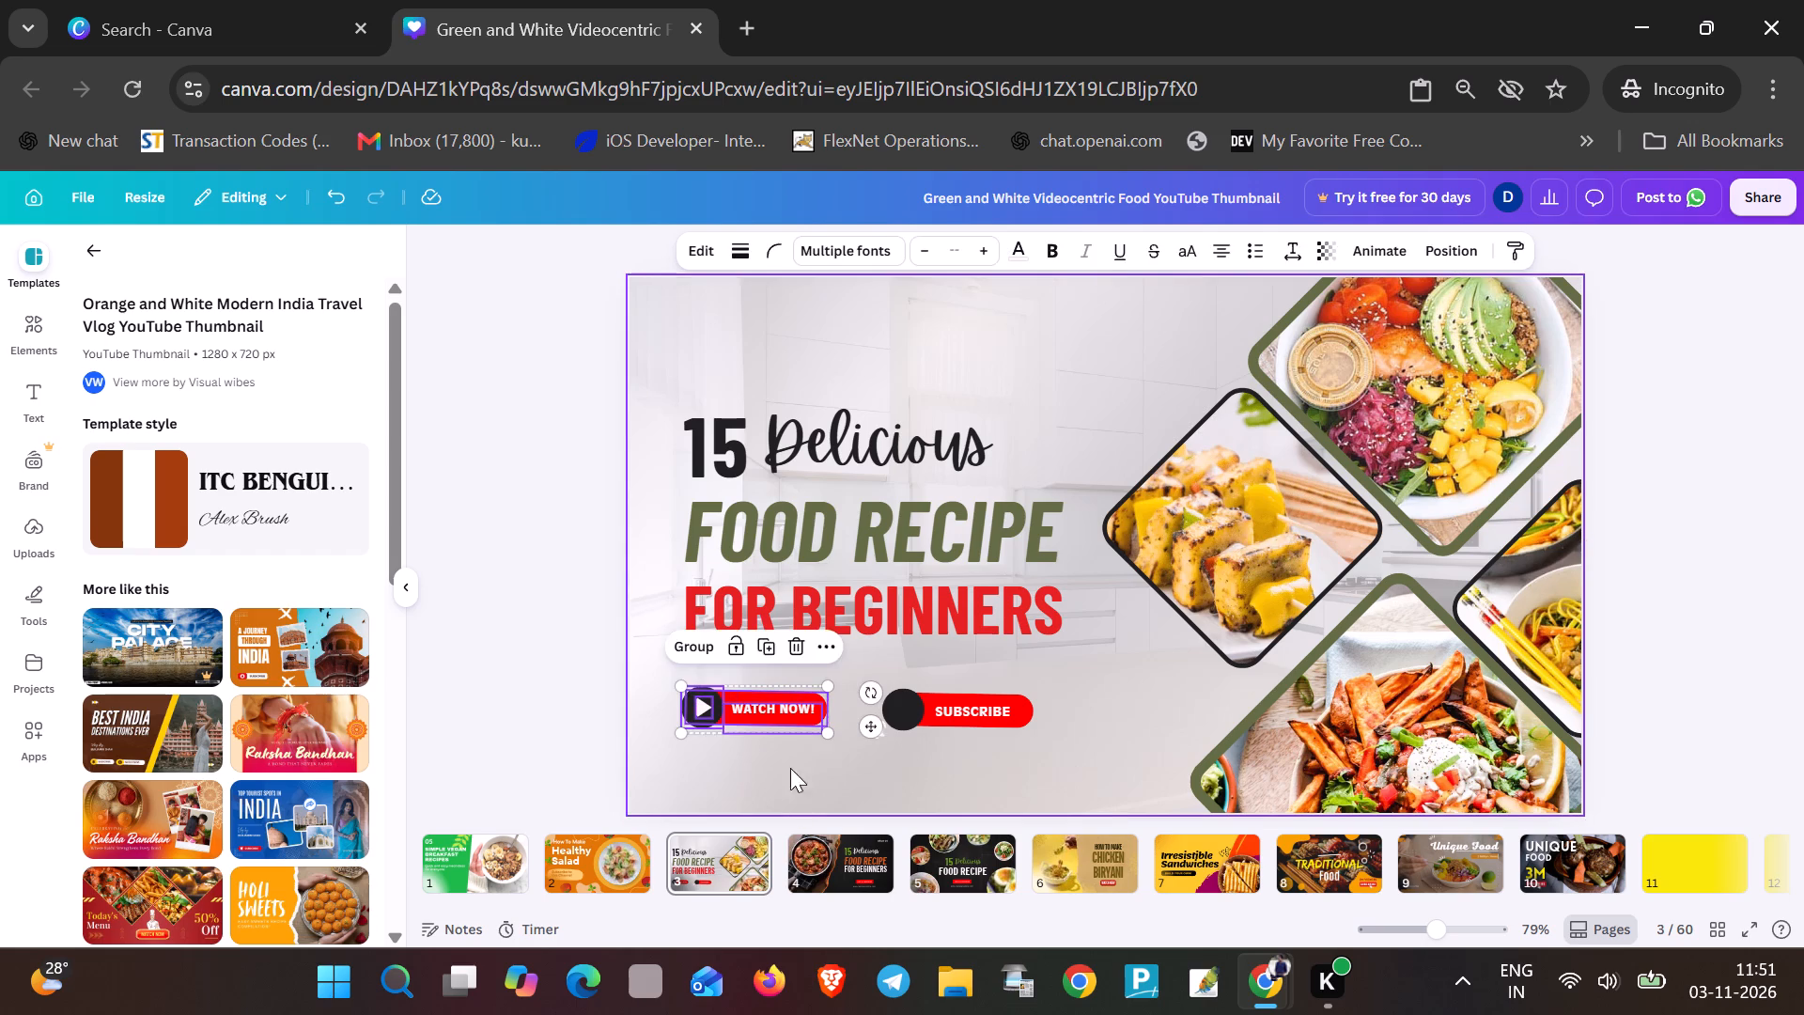
pyautogui.click(789, 699)
pyautogui.moveTo(824, 725); pyautogui.dragTo(832, 744)
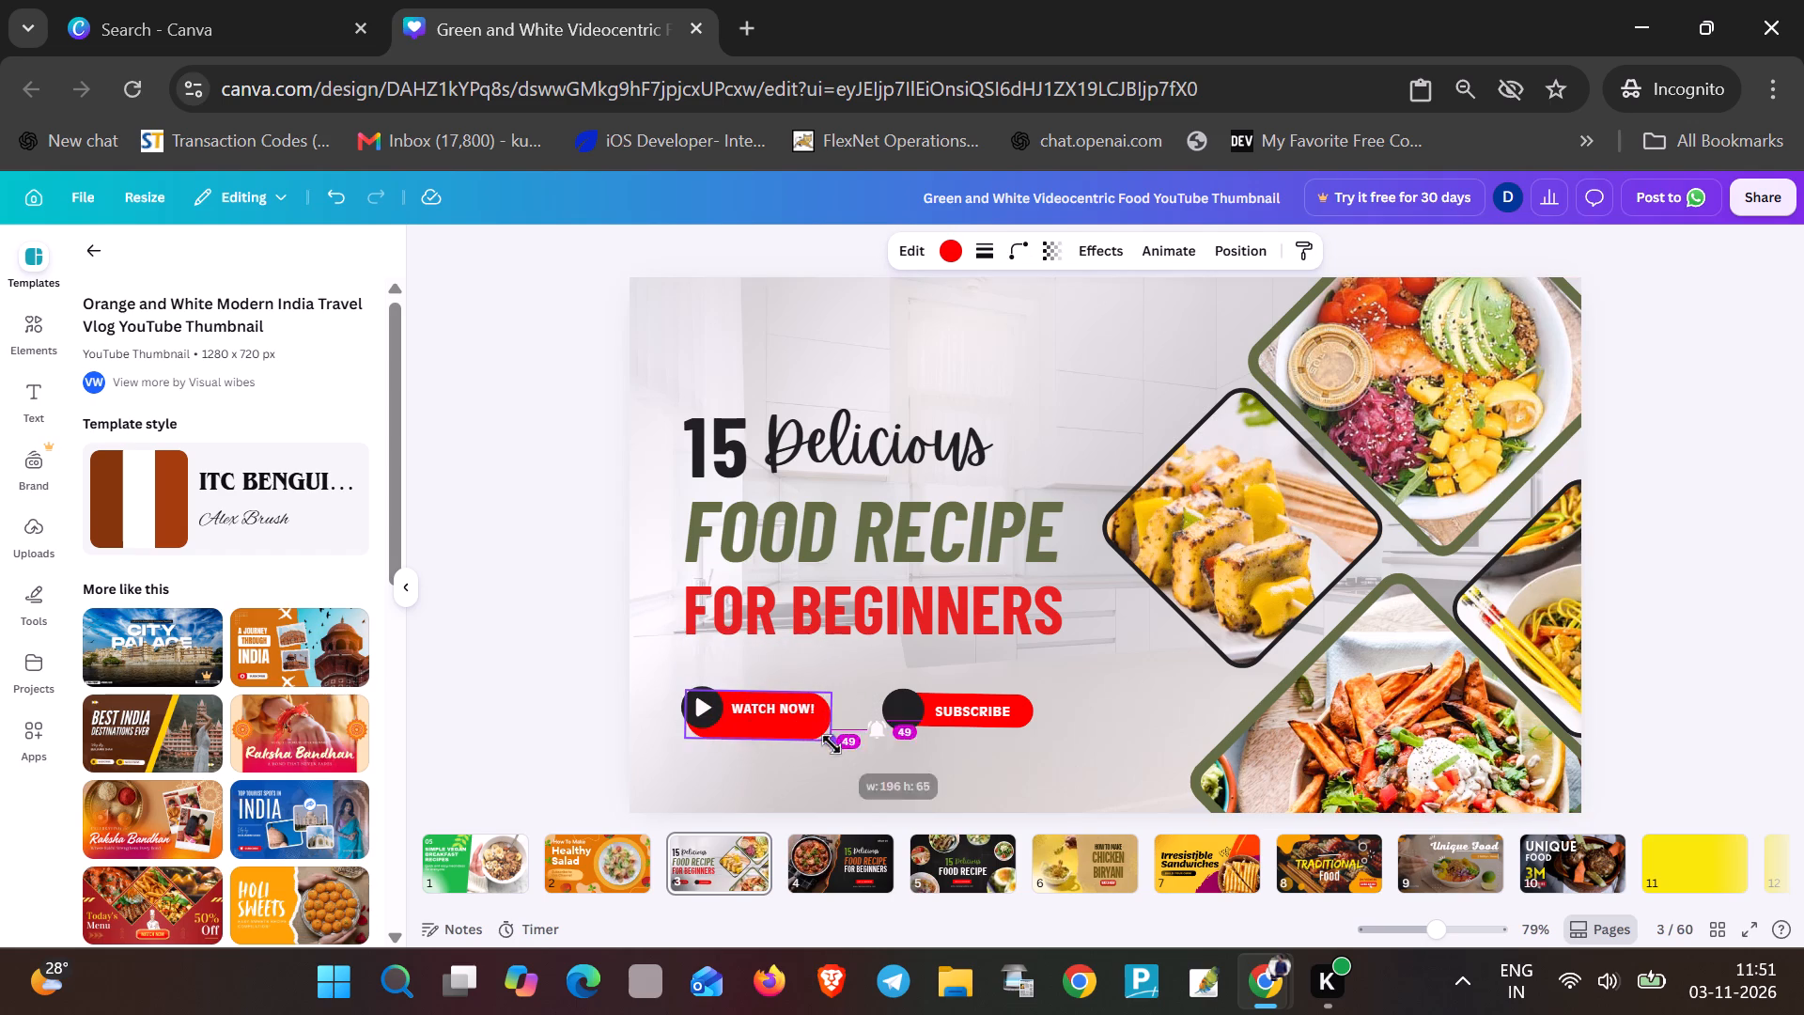
pyautogui.moveTo(832, 744); pyautogui.dragTo(847, 773)
# Add "YOUTUBE" as a second line beneath "WATCH NOW!" in the button text.
pyautogui.doubleClick(781, 729)
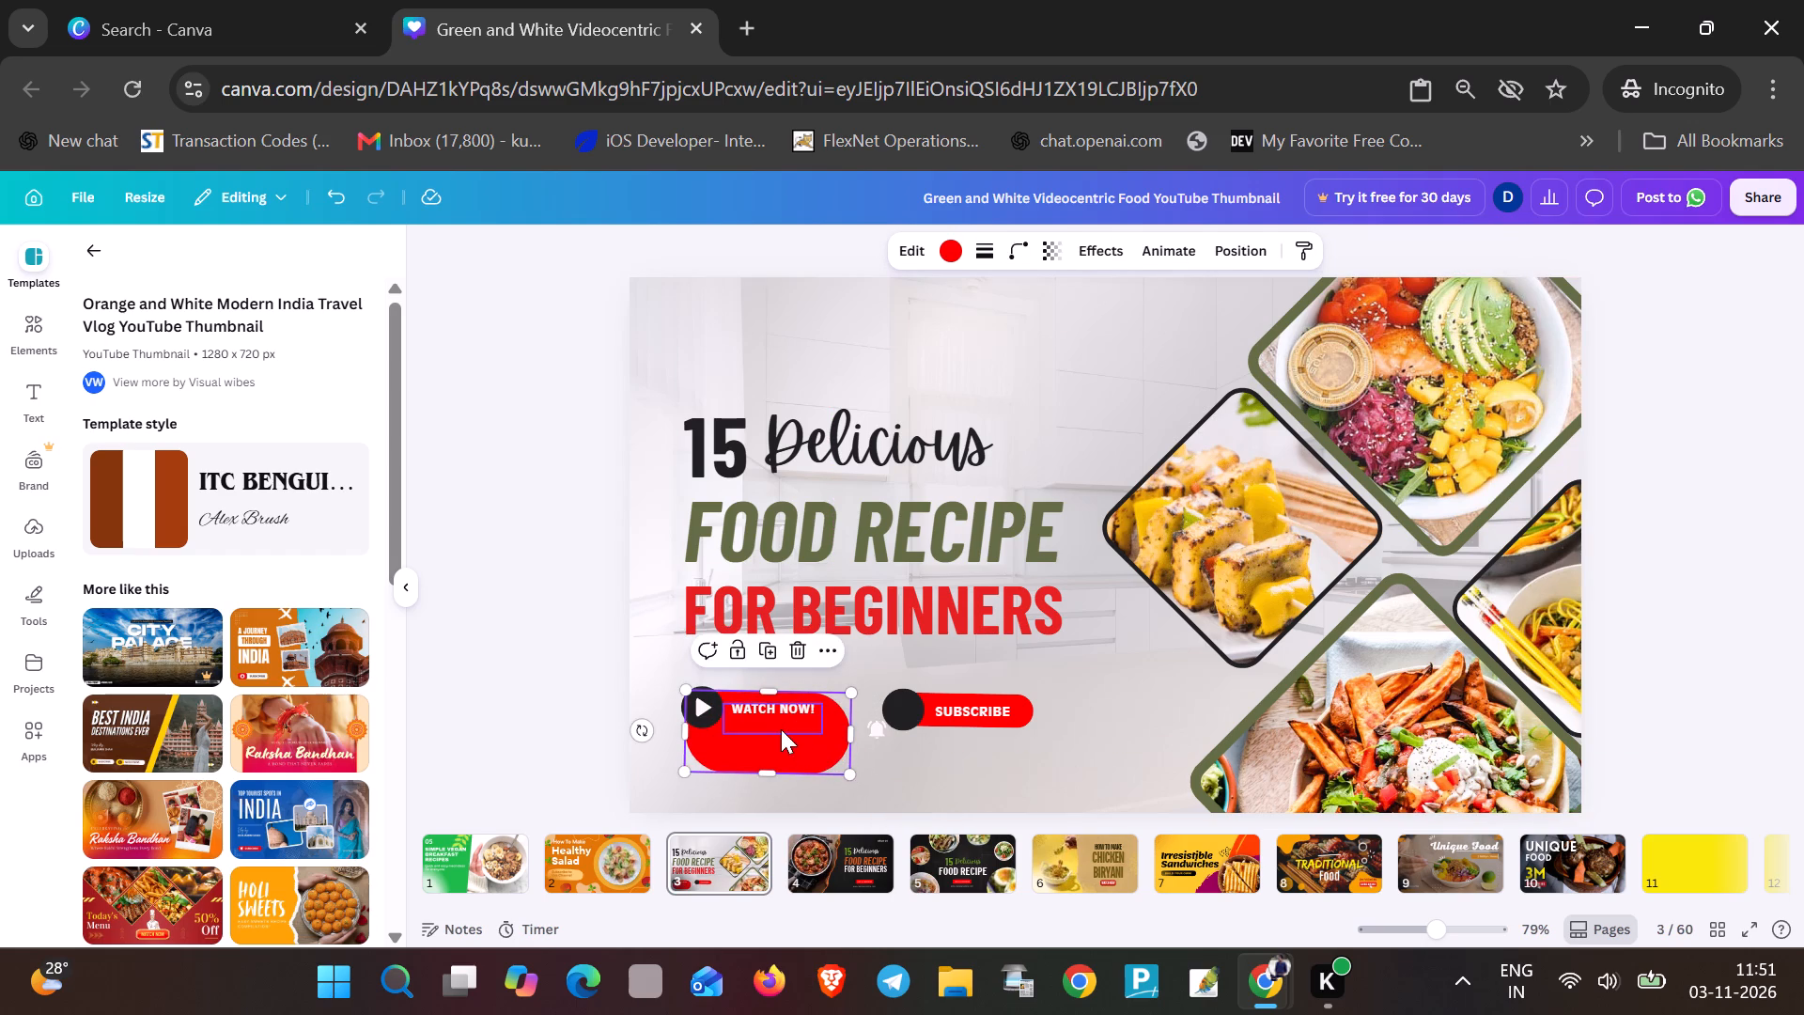
pyautogui.click(816, 712)
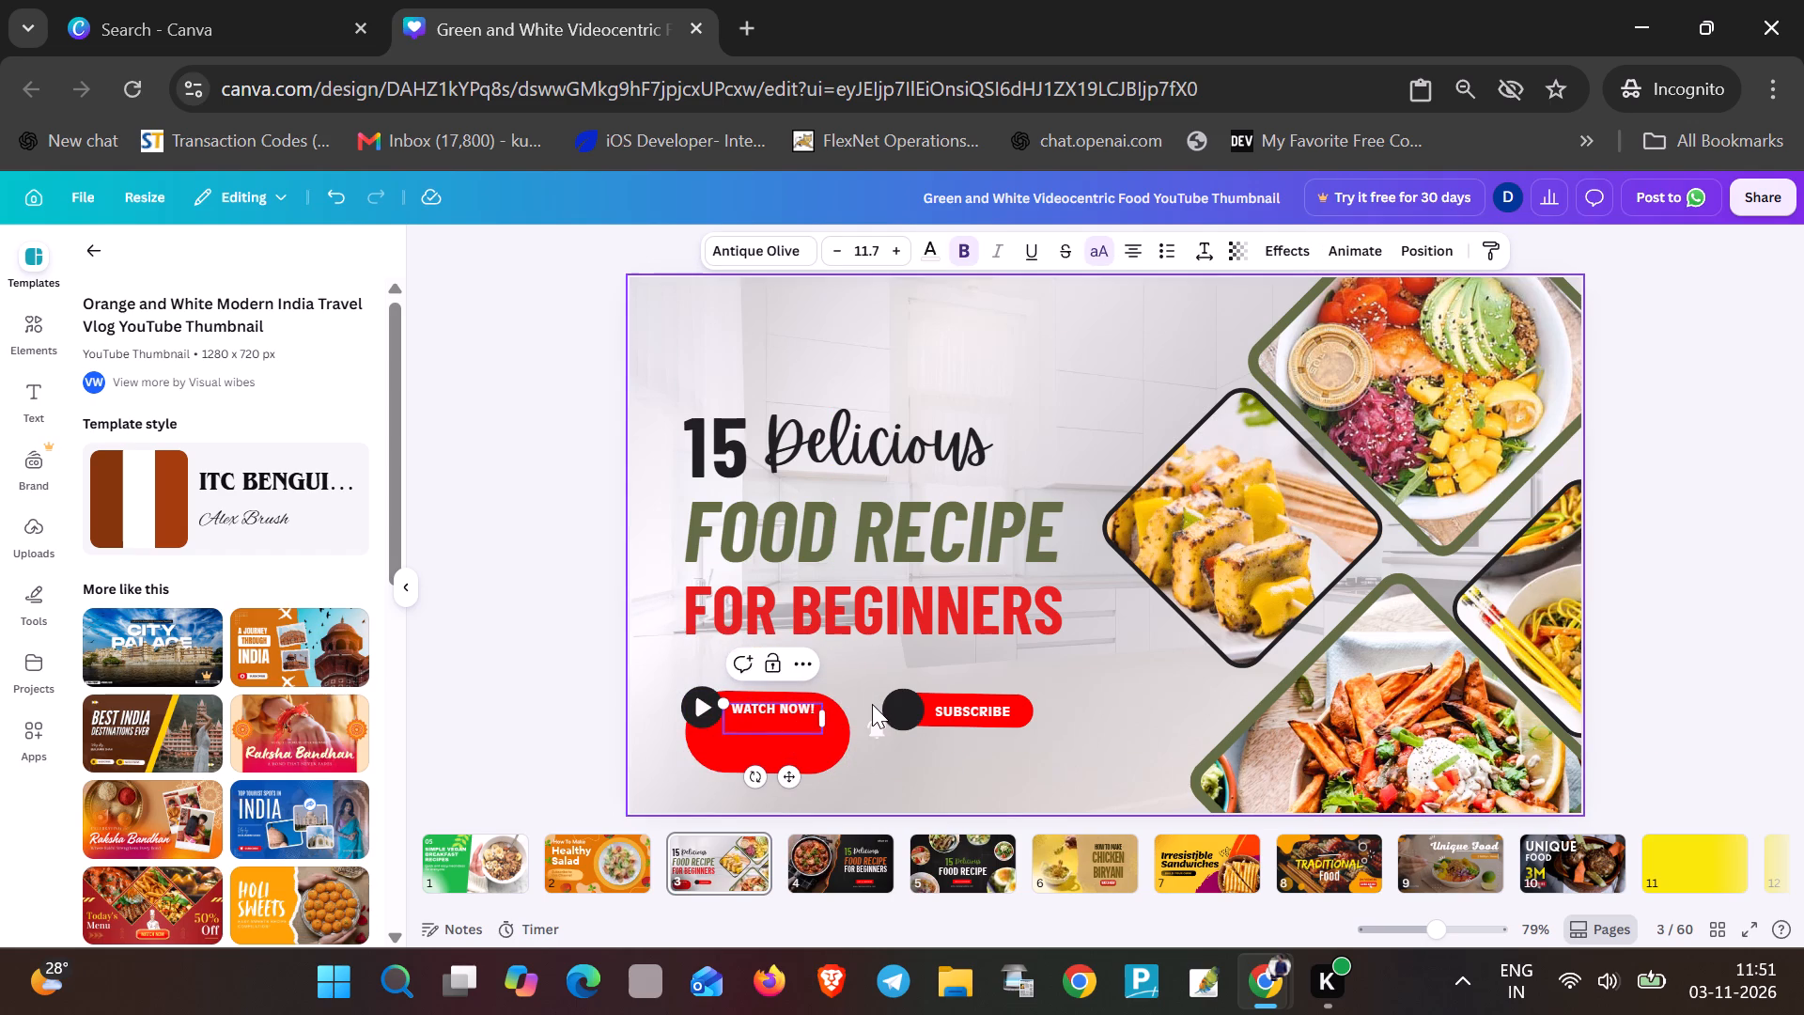
pyautogui.press('Return')
pyautogui.write('YOUTUBE')
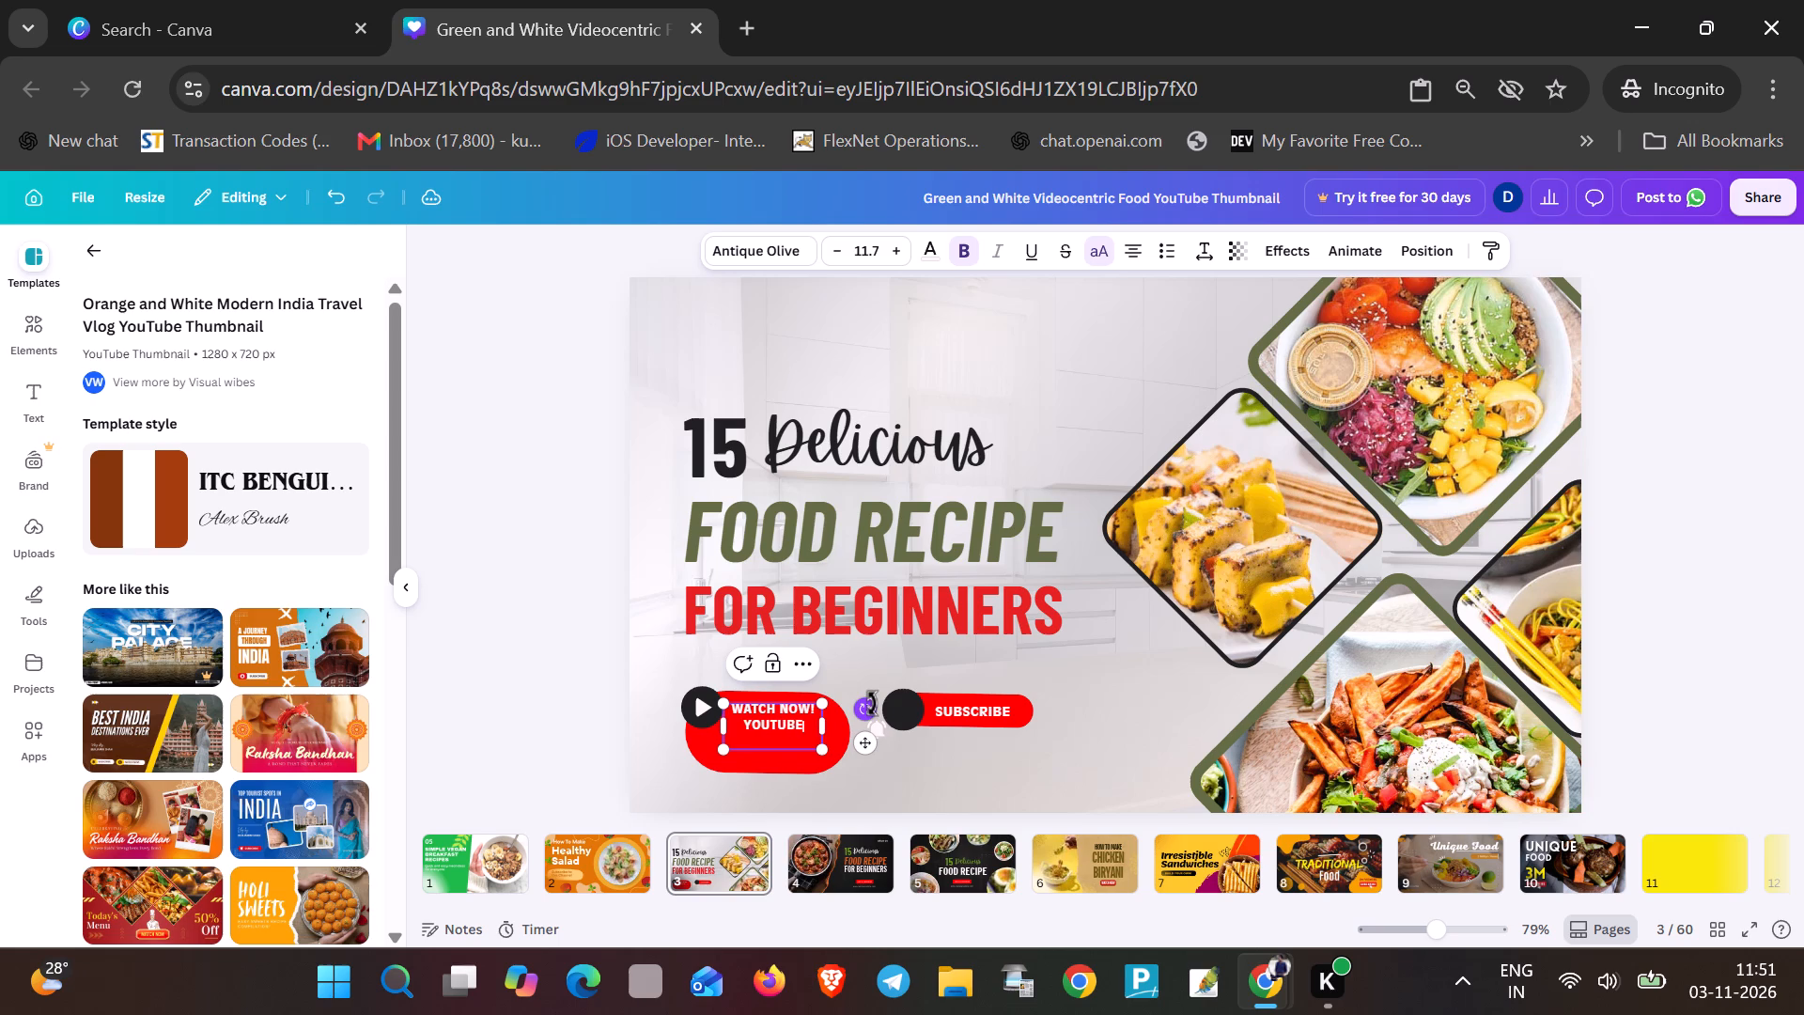
pyautogui.click(872, 777)
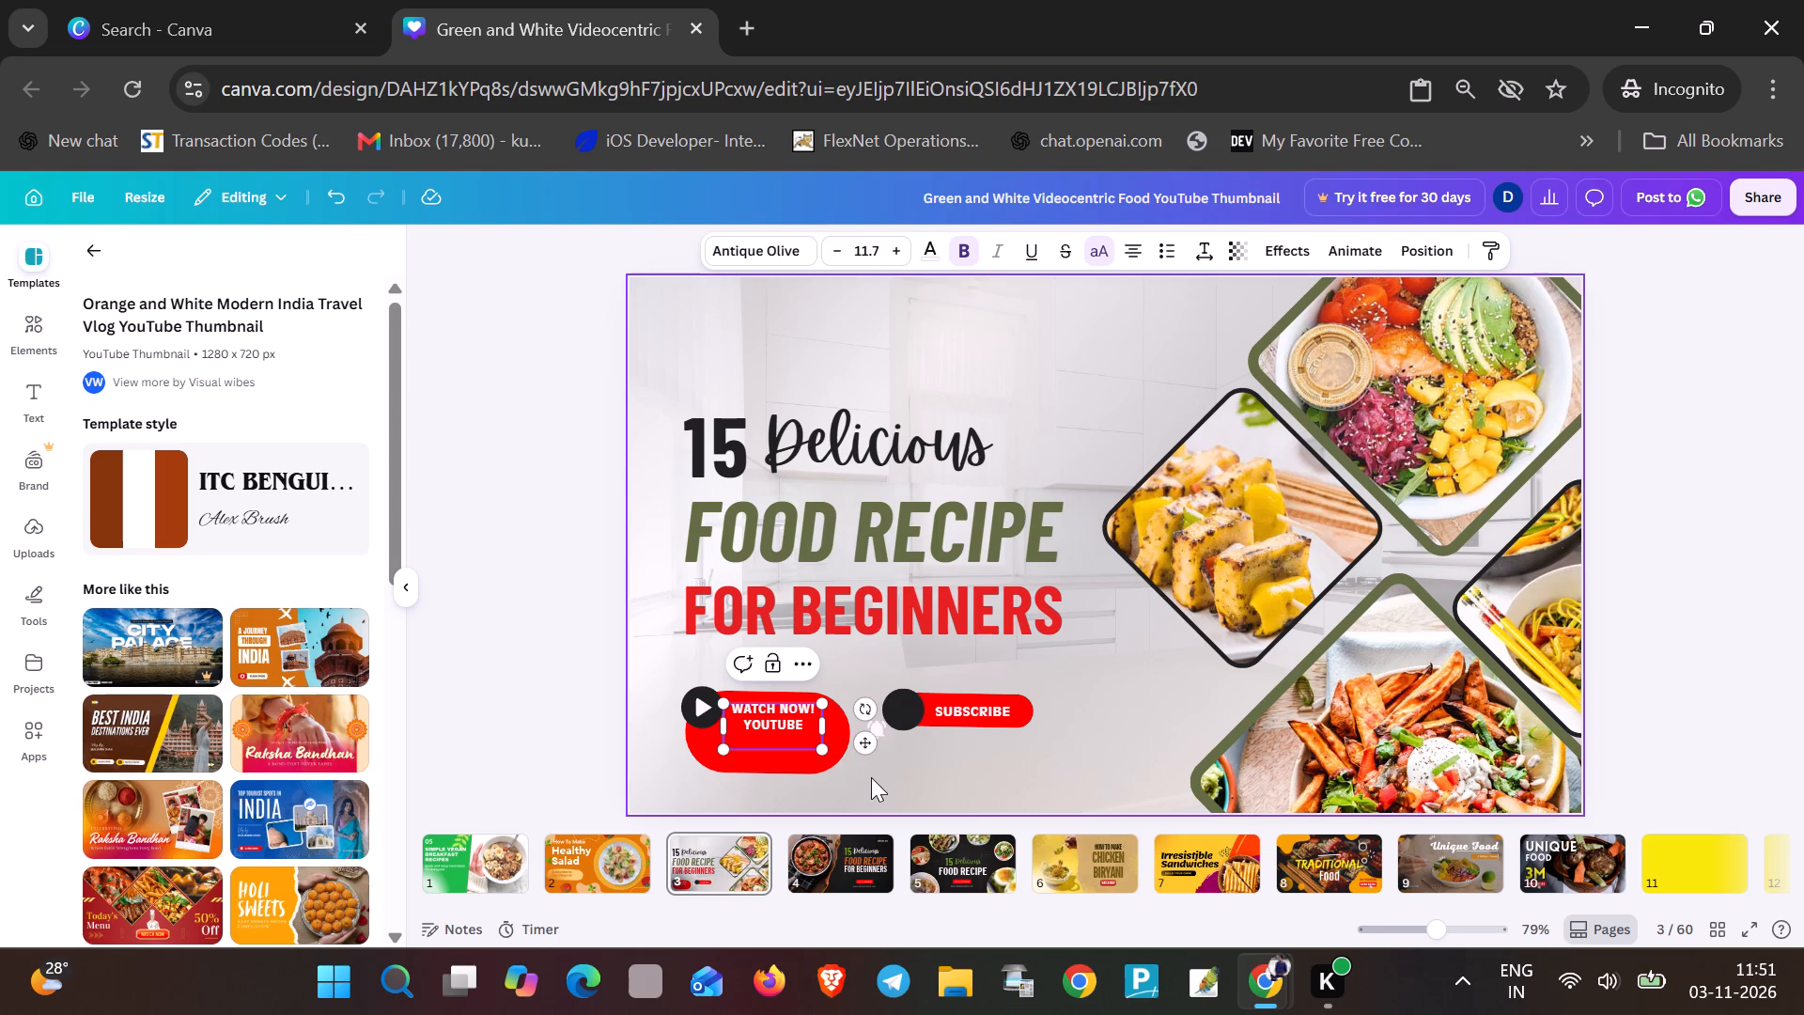
# Shrink the red button shape so it fits closely around the two lines "WATCH NOW!" and "YOUTUBE".
pyautogui.click(757, 737)
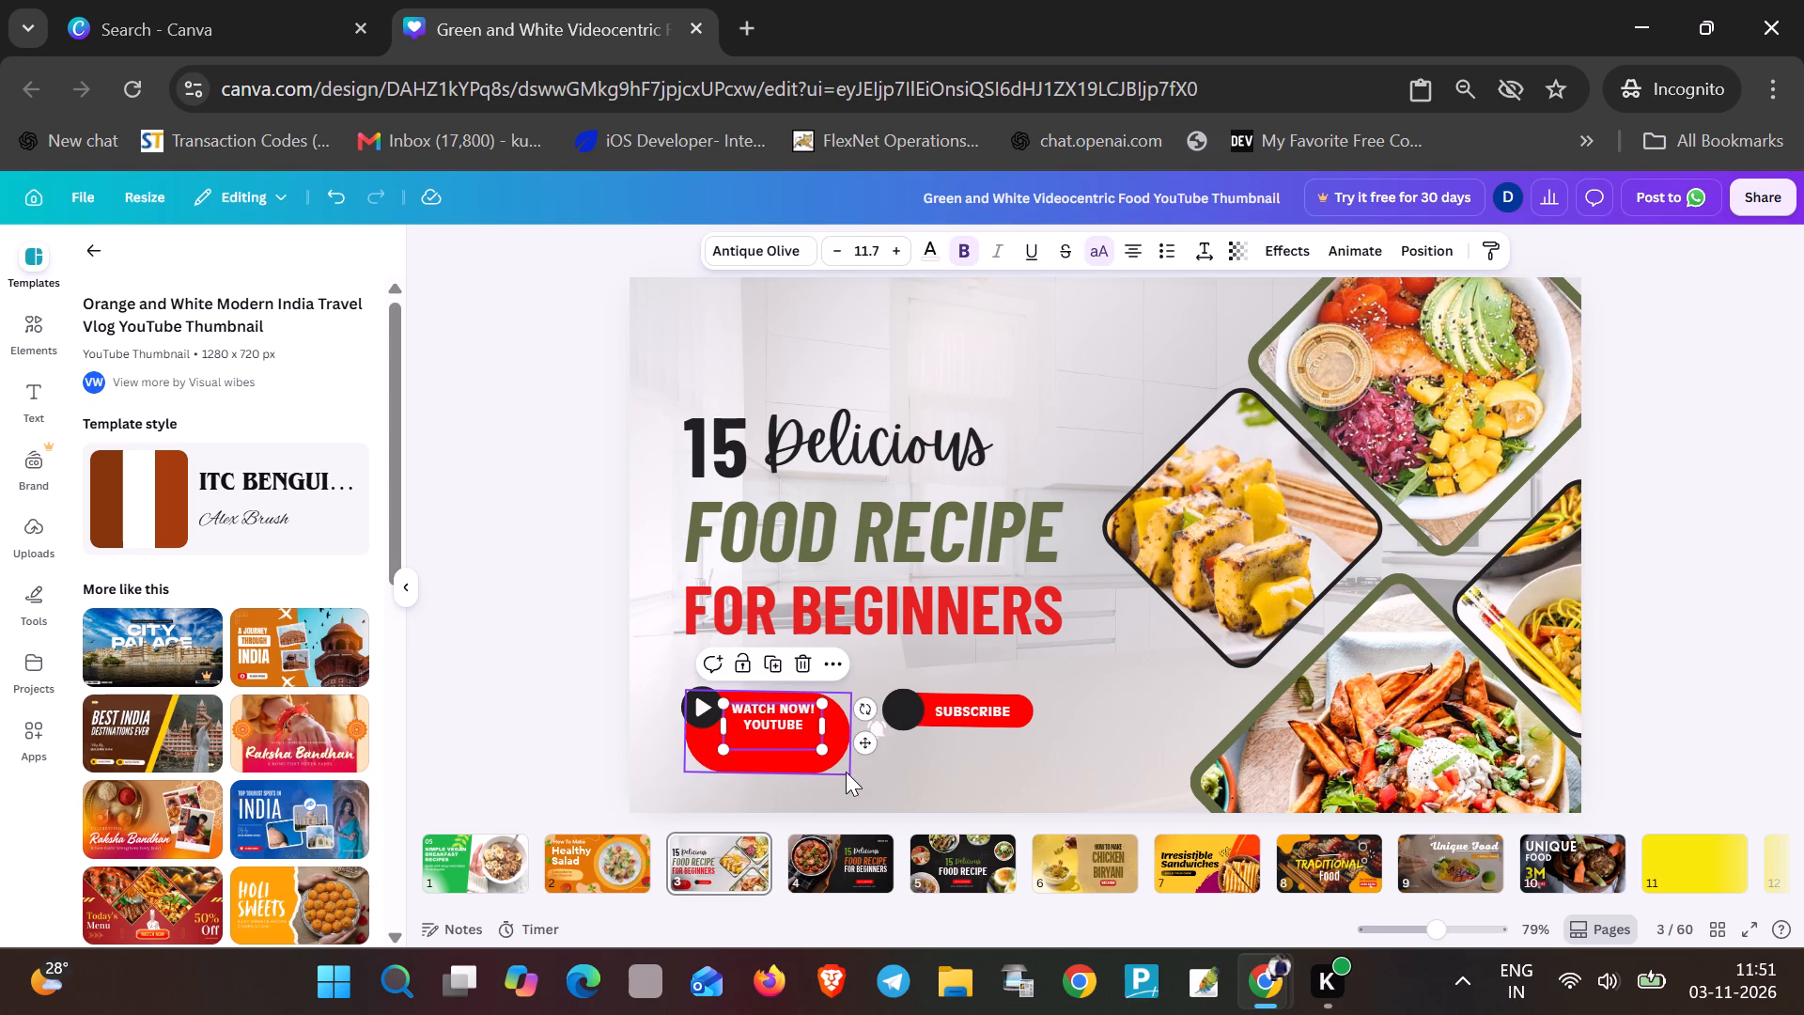
pyautogui.click(833, 768)
pyautogui.moveTo(848, 772); pyautogui.dragTo(849, 772)
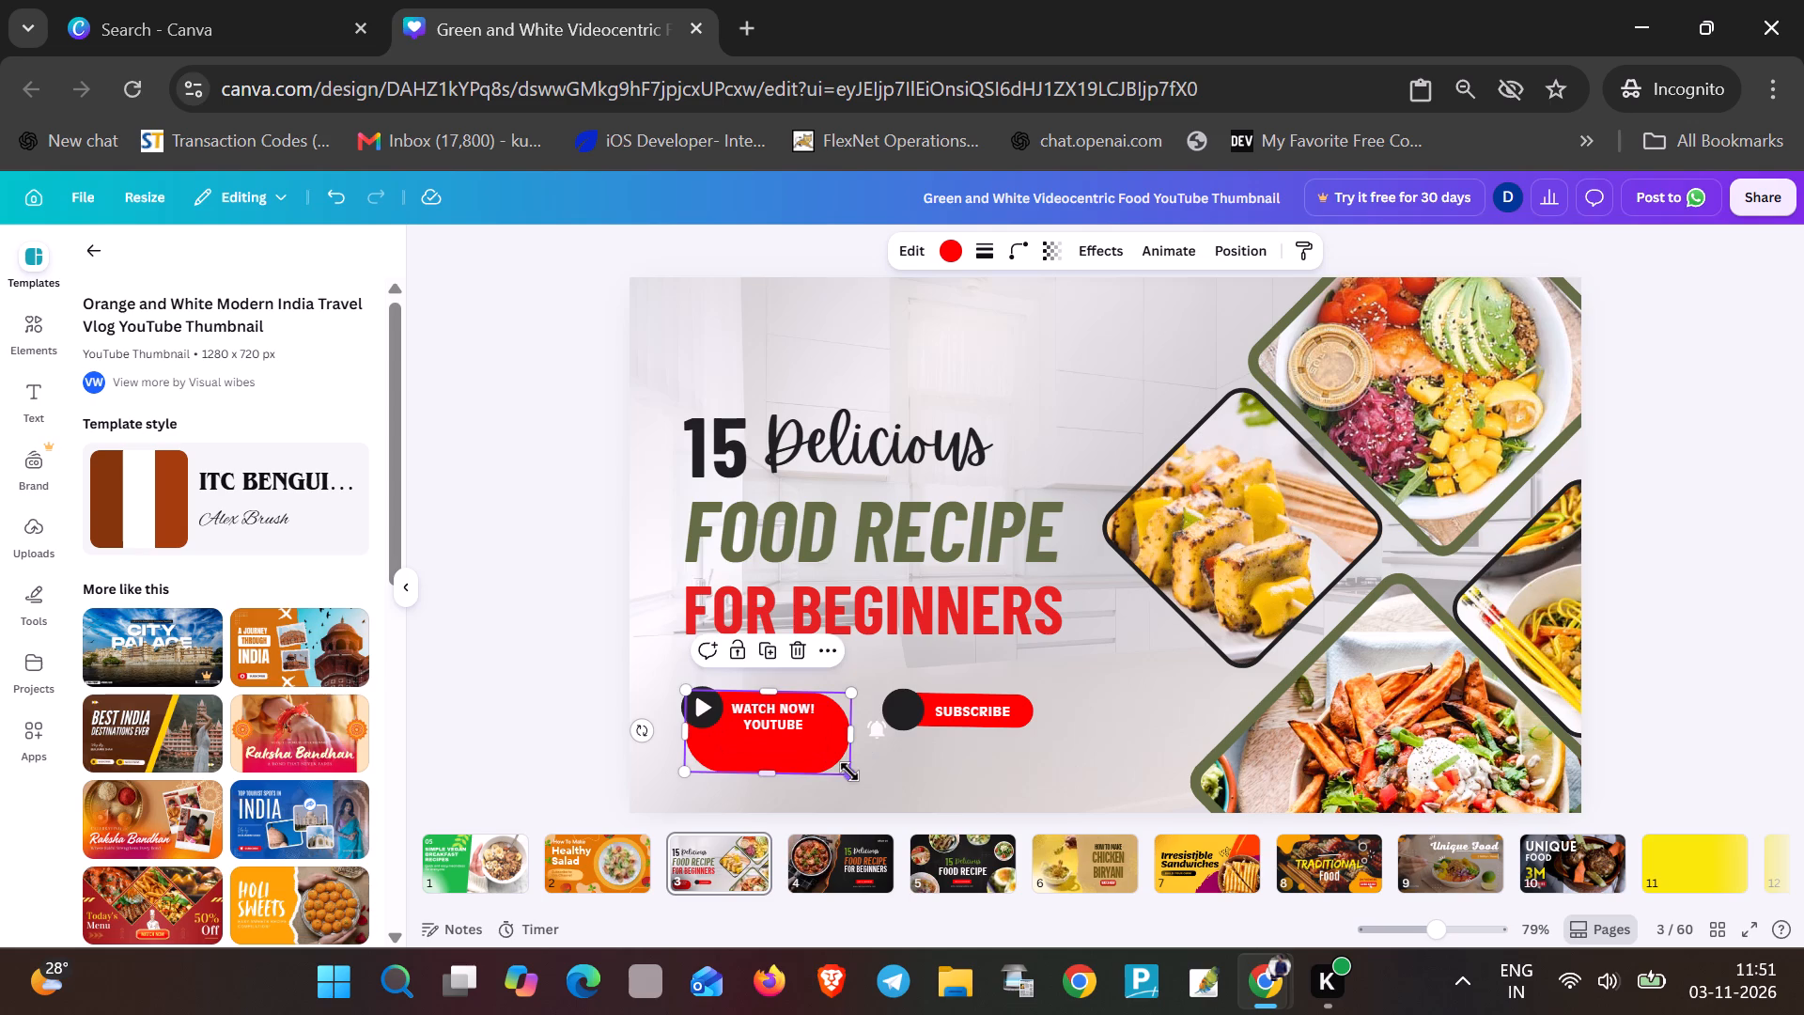
pyautogui.moveTo(849, 772); pyautogui.dragTo(840, 743)
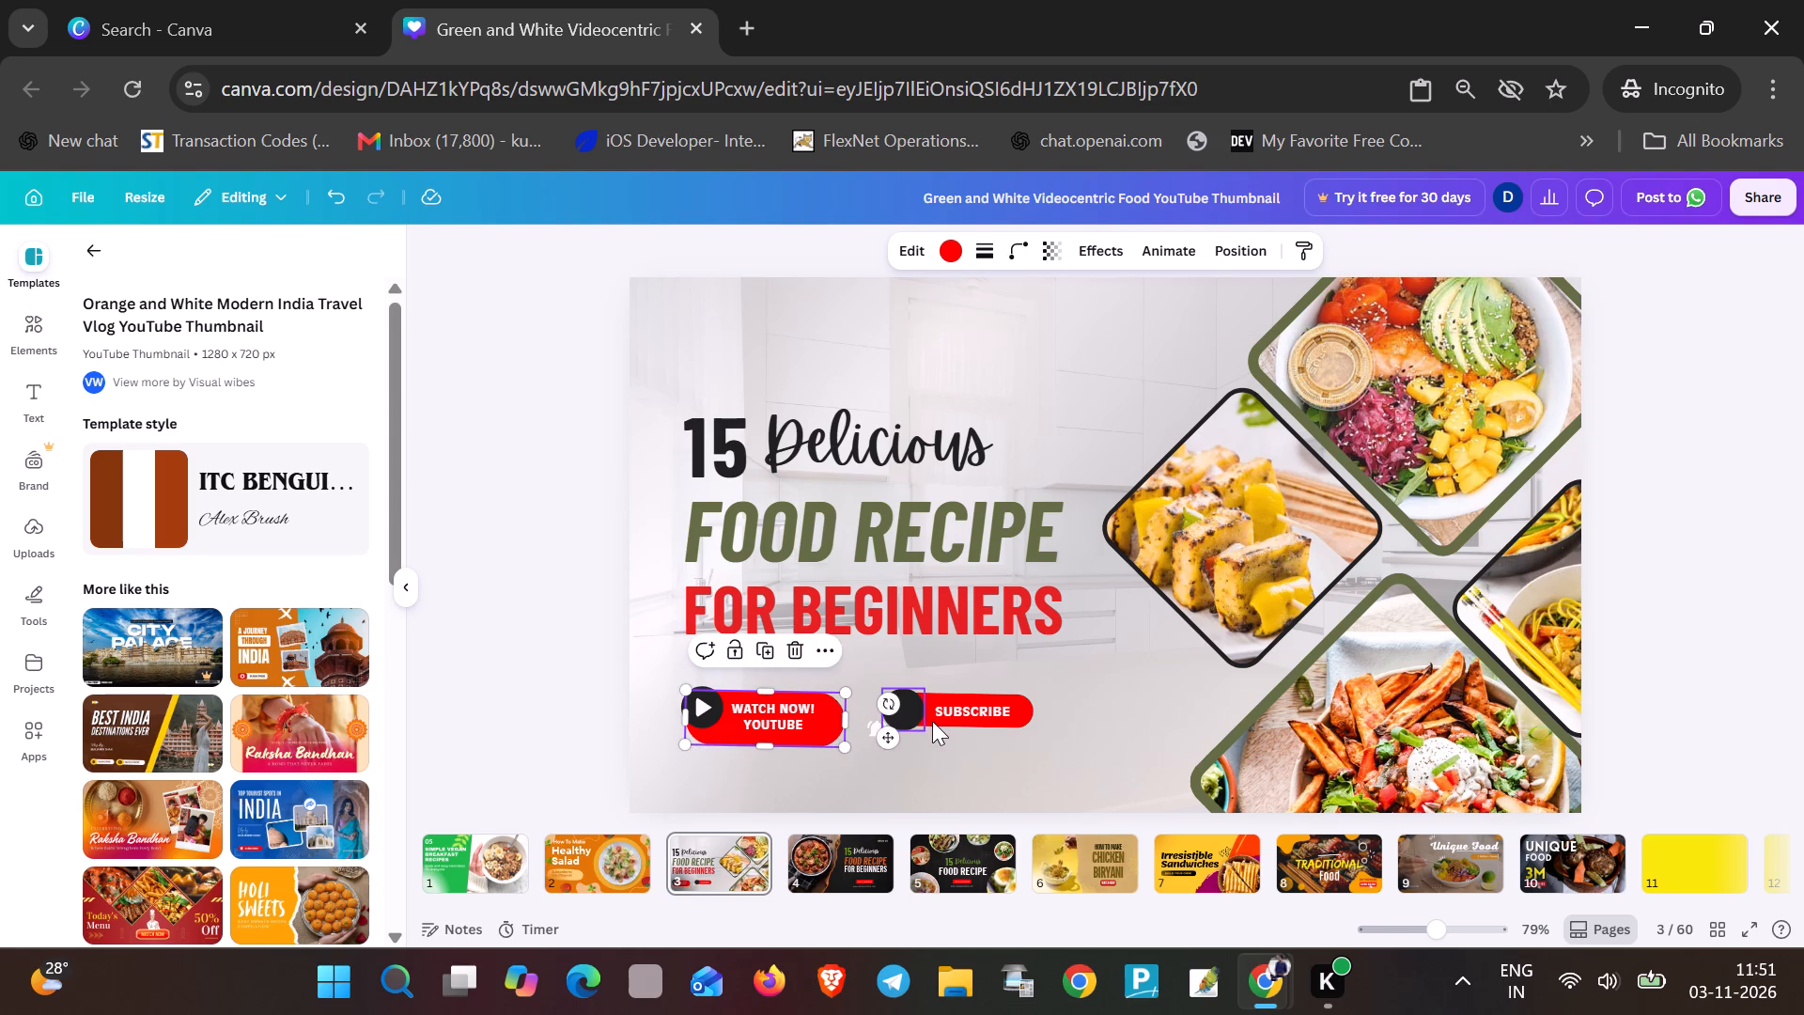
# Enlarge the red shape behind "SUBSCRIBE" downward and to the right to roughly match the neighbouring "WATCH NOW! YOUTUBE" button.
pyautogui.click(934, 721)
pyautogui.click(881, 788)
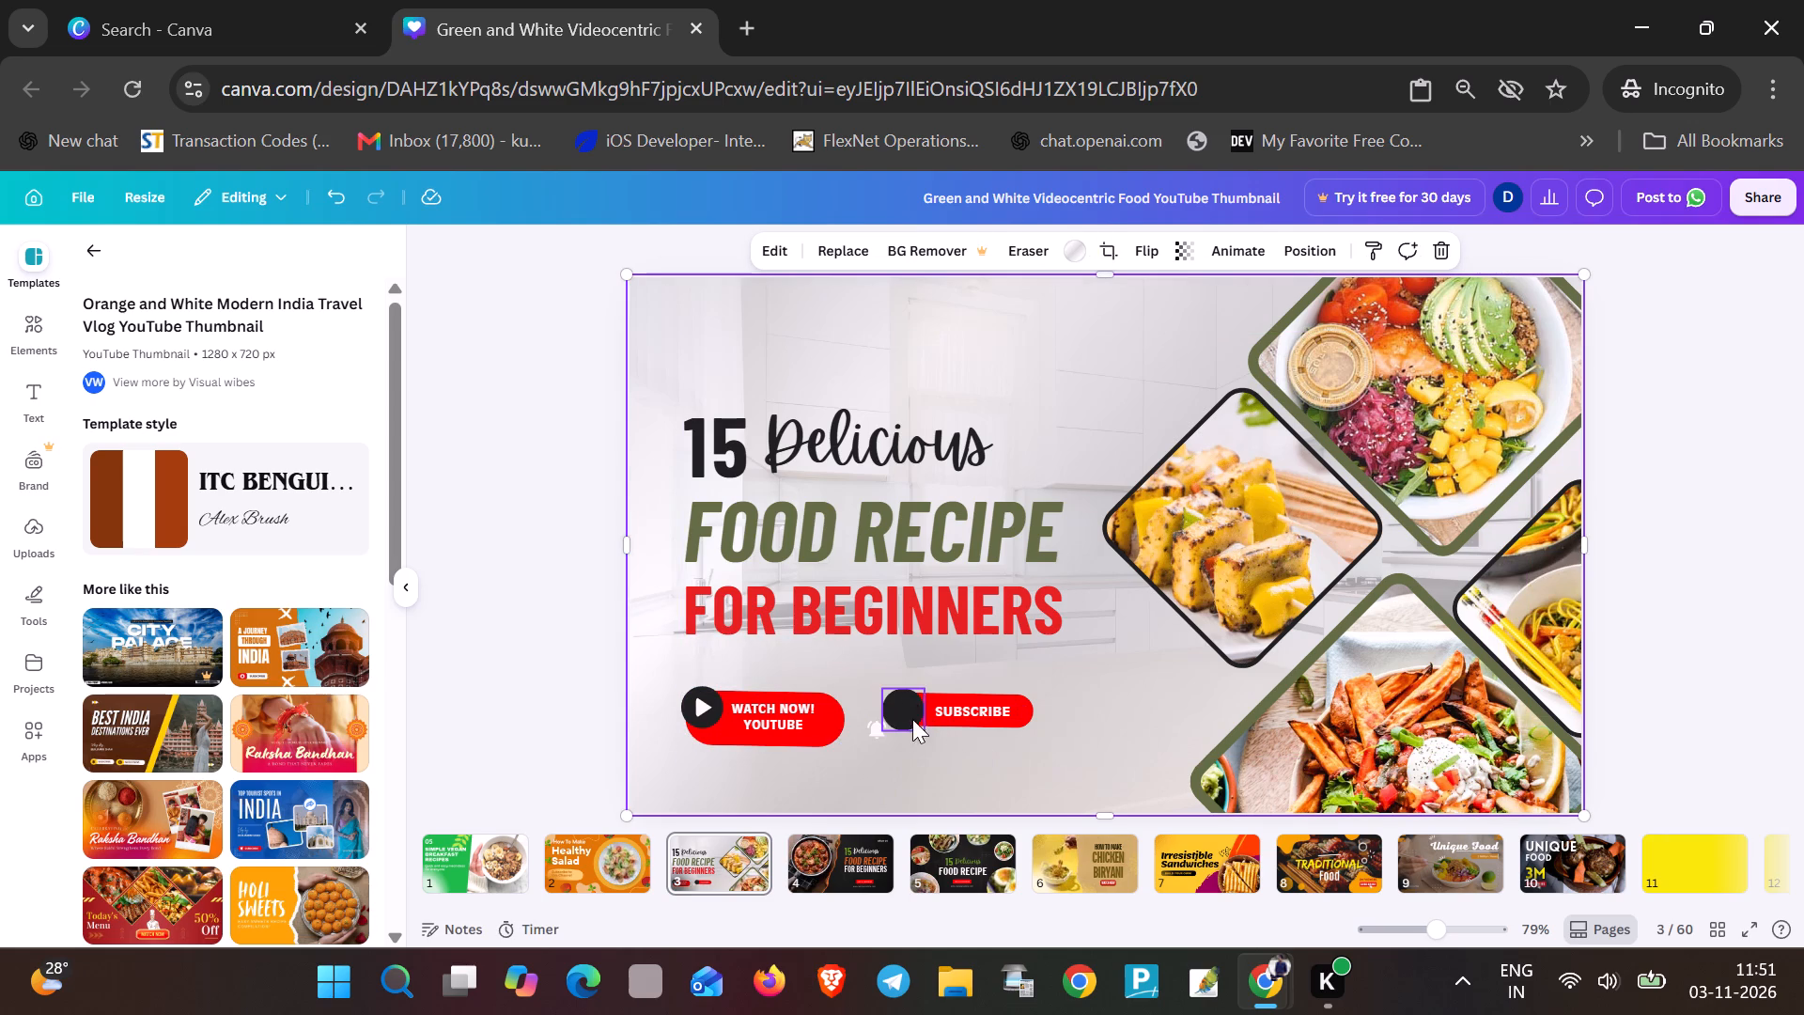
pyautogui.click(923, 680)
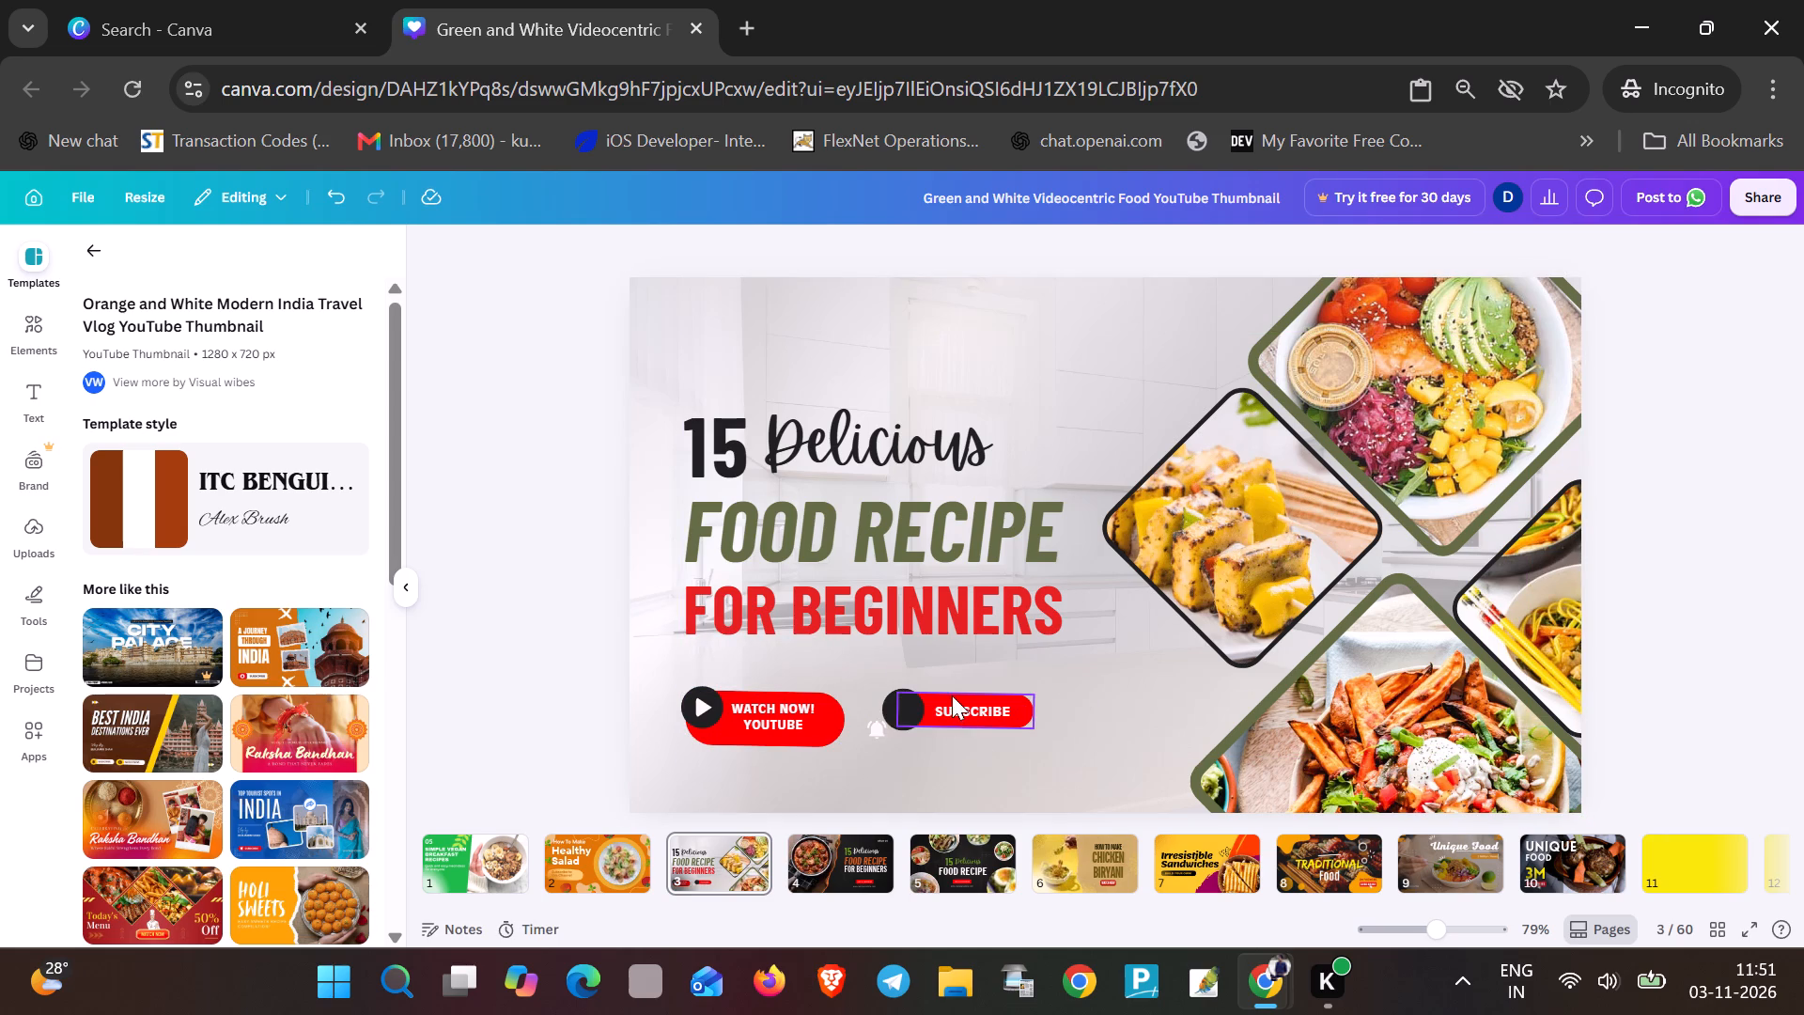
pyautogui.click(952, 695)
pyautogui.moveTo(1031, 731); pyautogui.dragTo(1046, 761)
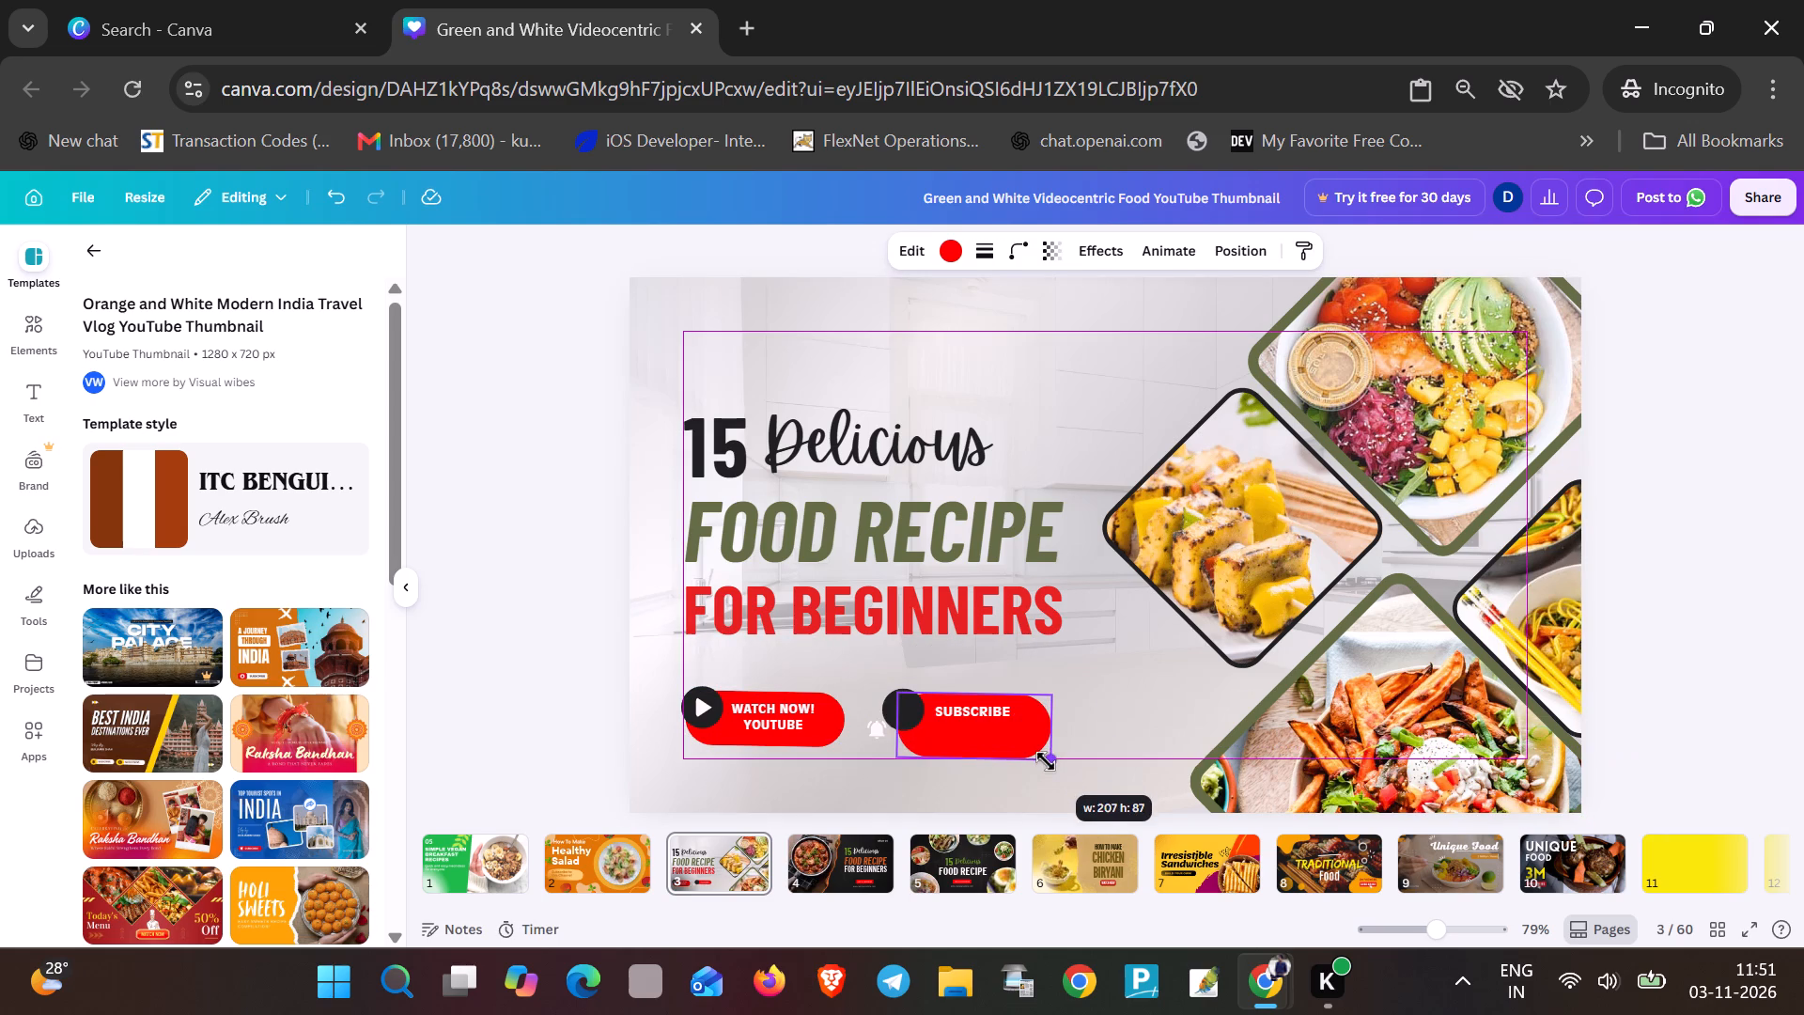
pyautogui.moveTo(1046, 761); pyautogui.dragTo(1049, 751)
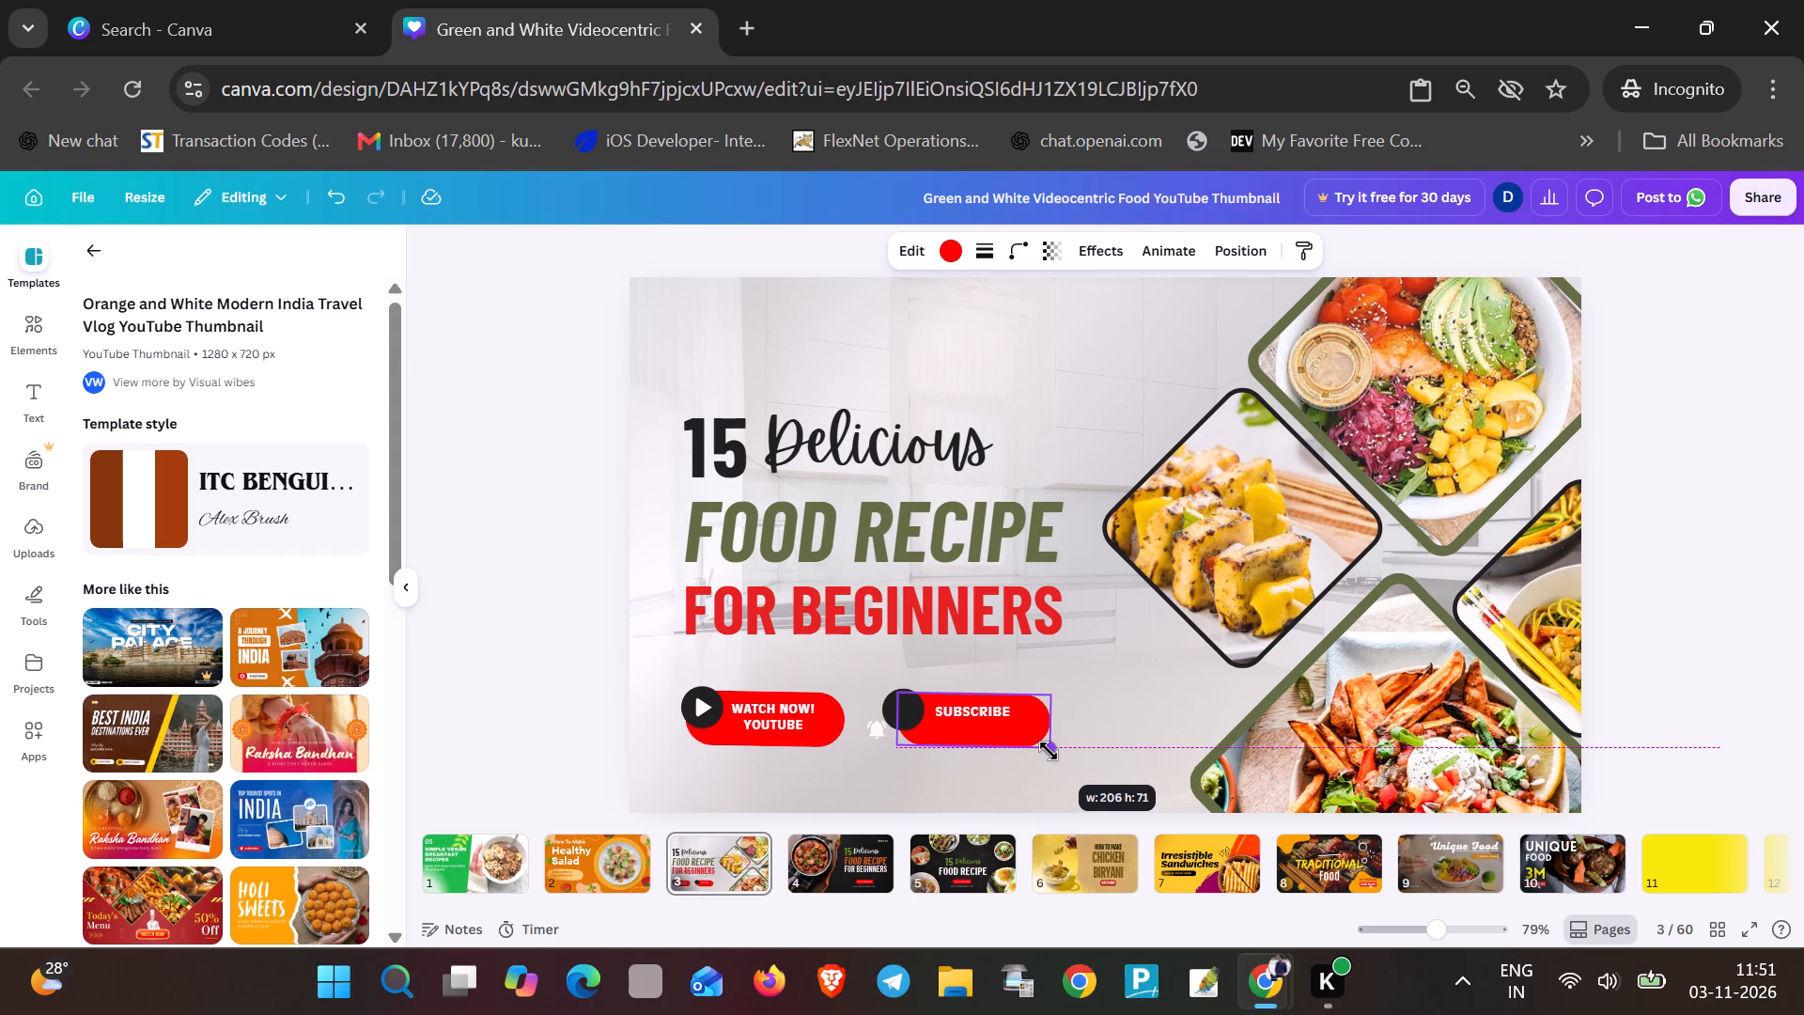
pyautogui.moveTo(1049, 751); pyautogui.dragTo(1052, 749)
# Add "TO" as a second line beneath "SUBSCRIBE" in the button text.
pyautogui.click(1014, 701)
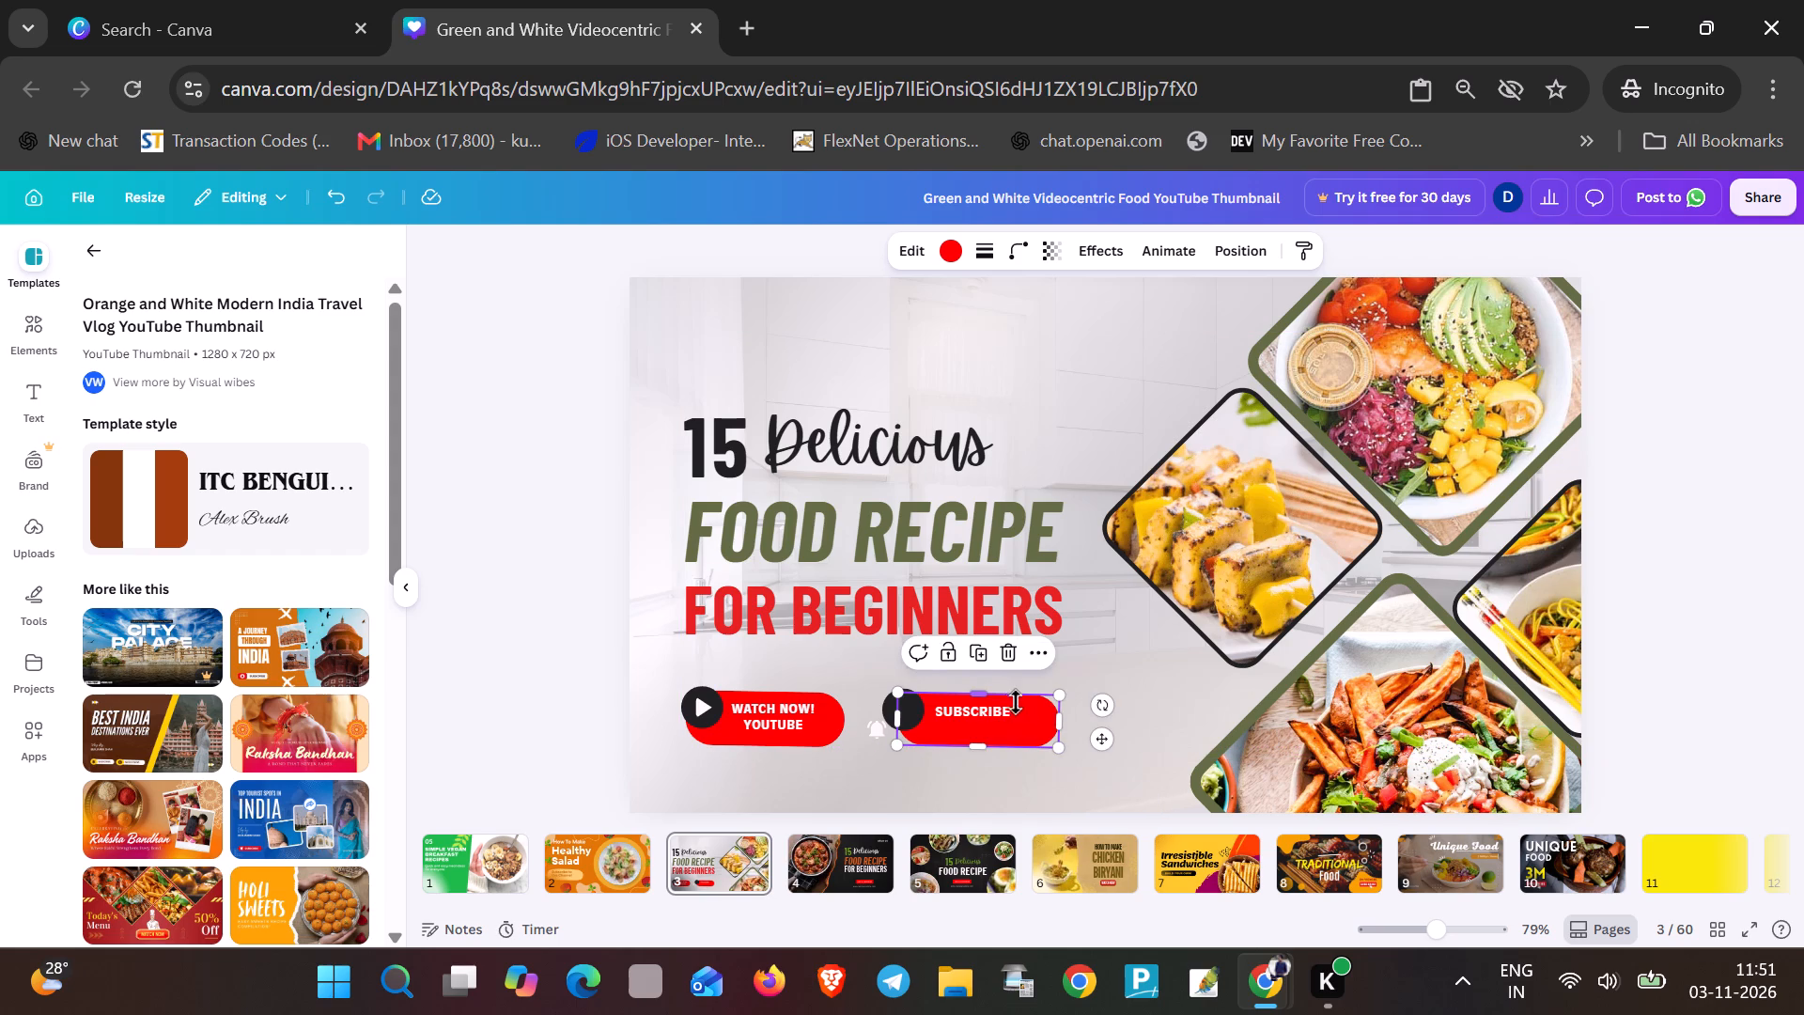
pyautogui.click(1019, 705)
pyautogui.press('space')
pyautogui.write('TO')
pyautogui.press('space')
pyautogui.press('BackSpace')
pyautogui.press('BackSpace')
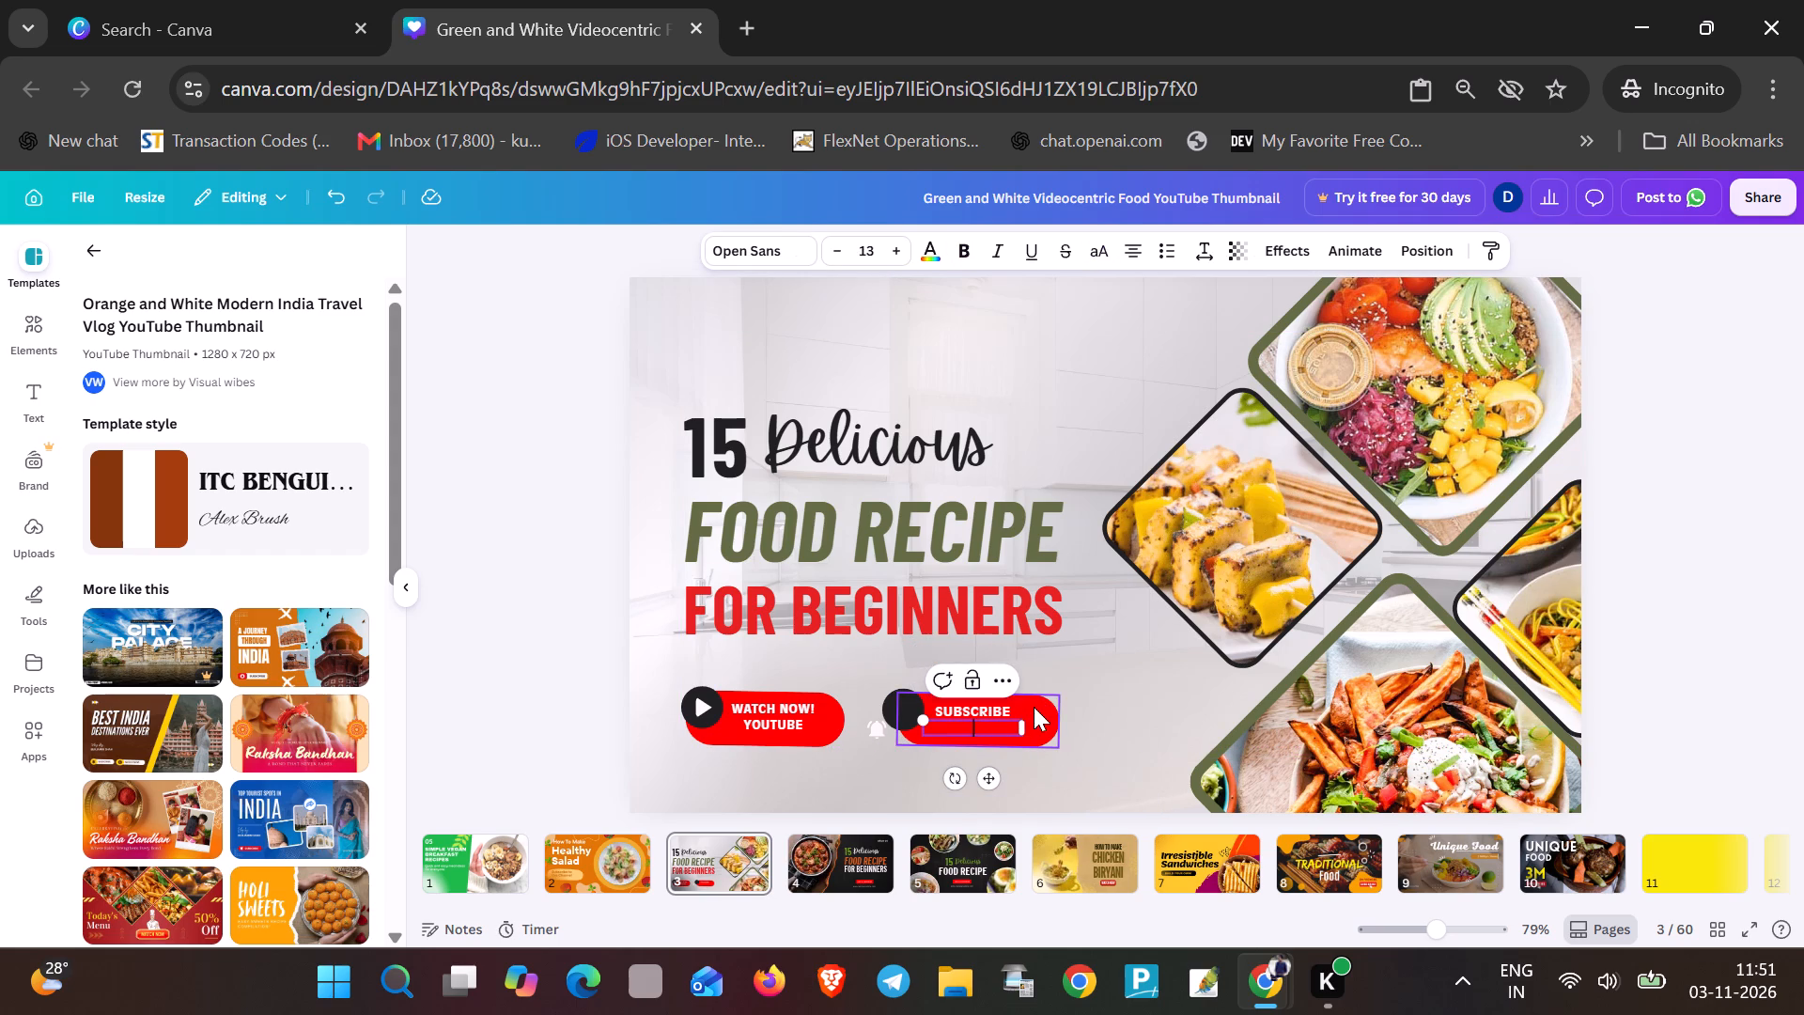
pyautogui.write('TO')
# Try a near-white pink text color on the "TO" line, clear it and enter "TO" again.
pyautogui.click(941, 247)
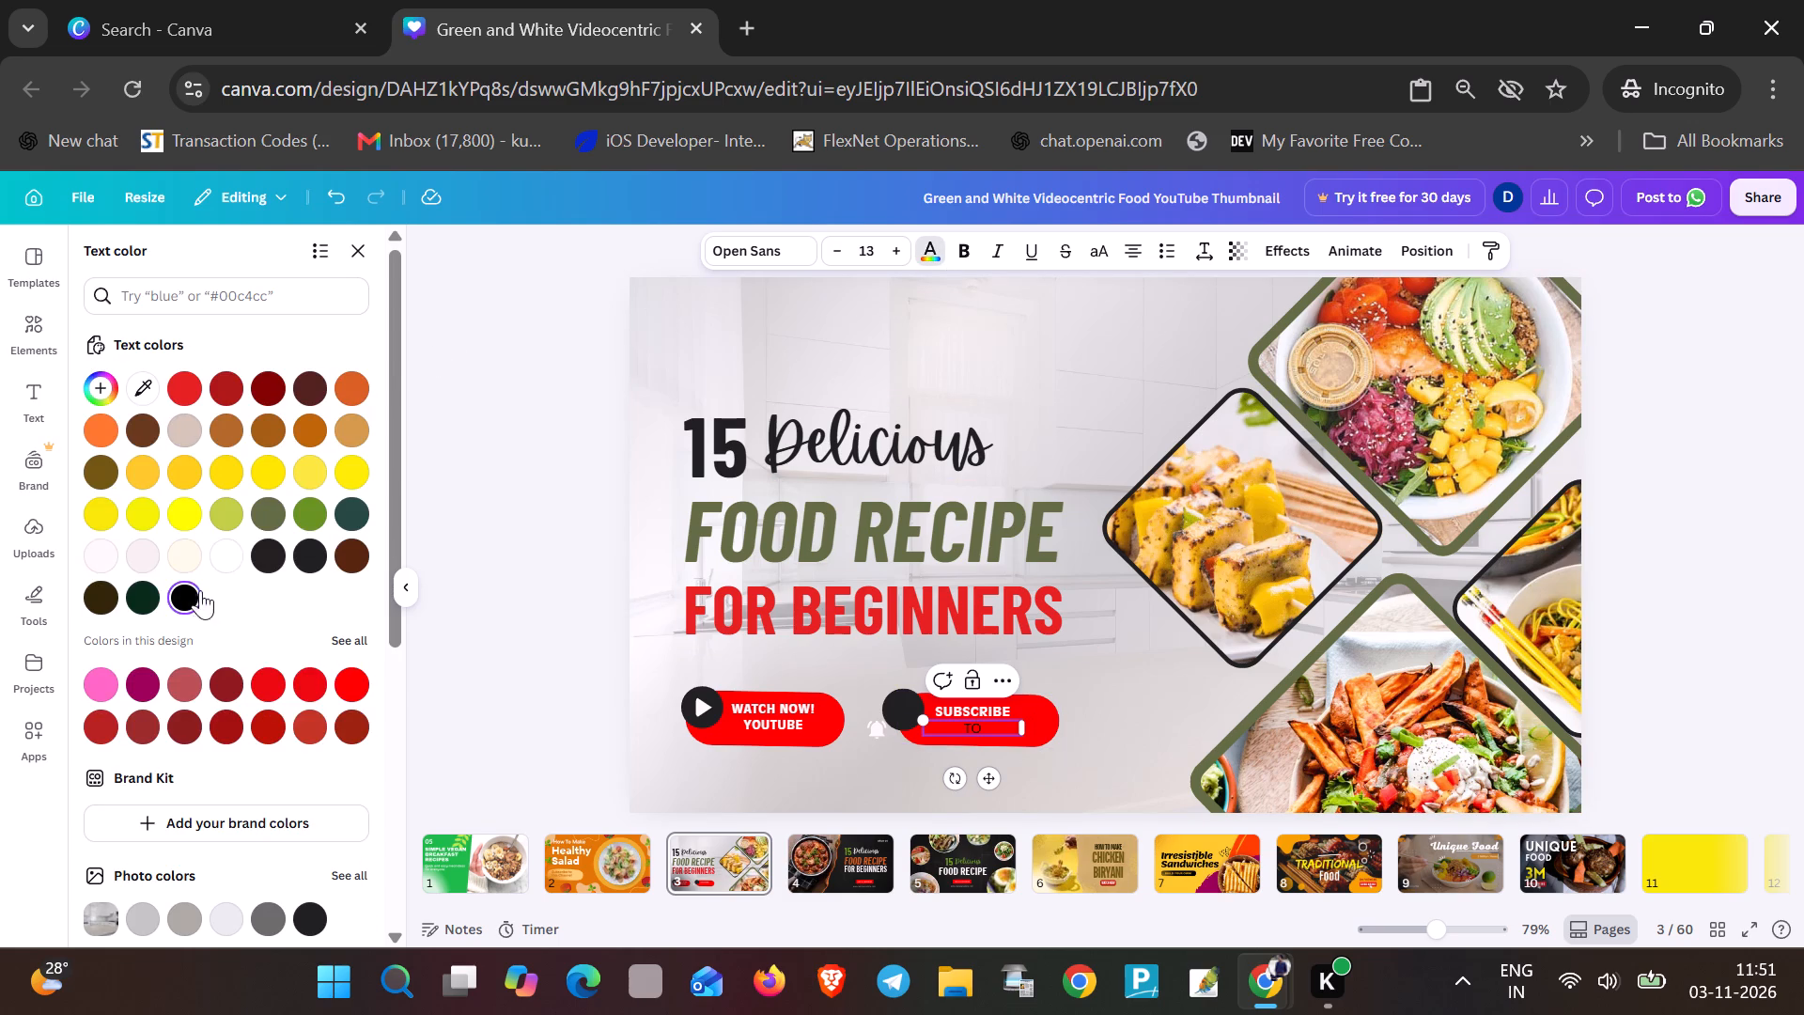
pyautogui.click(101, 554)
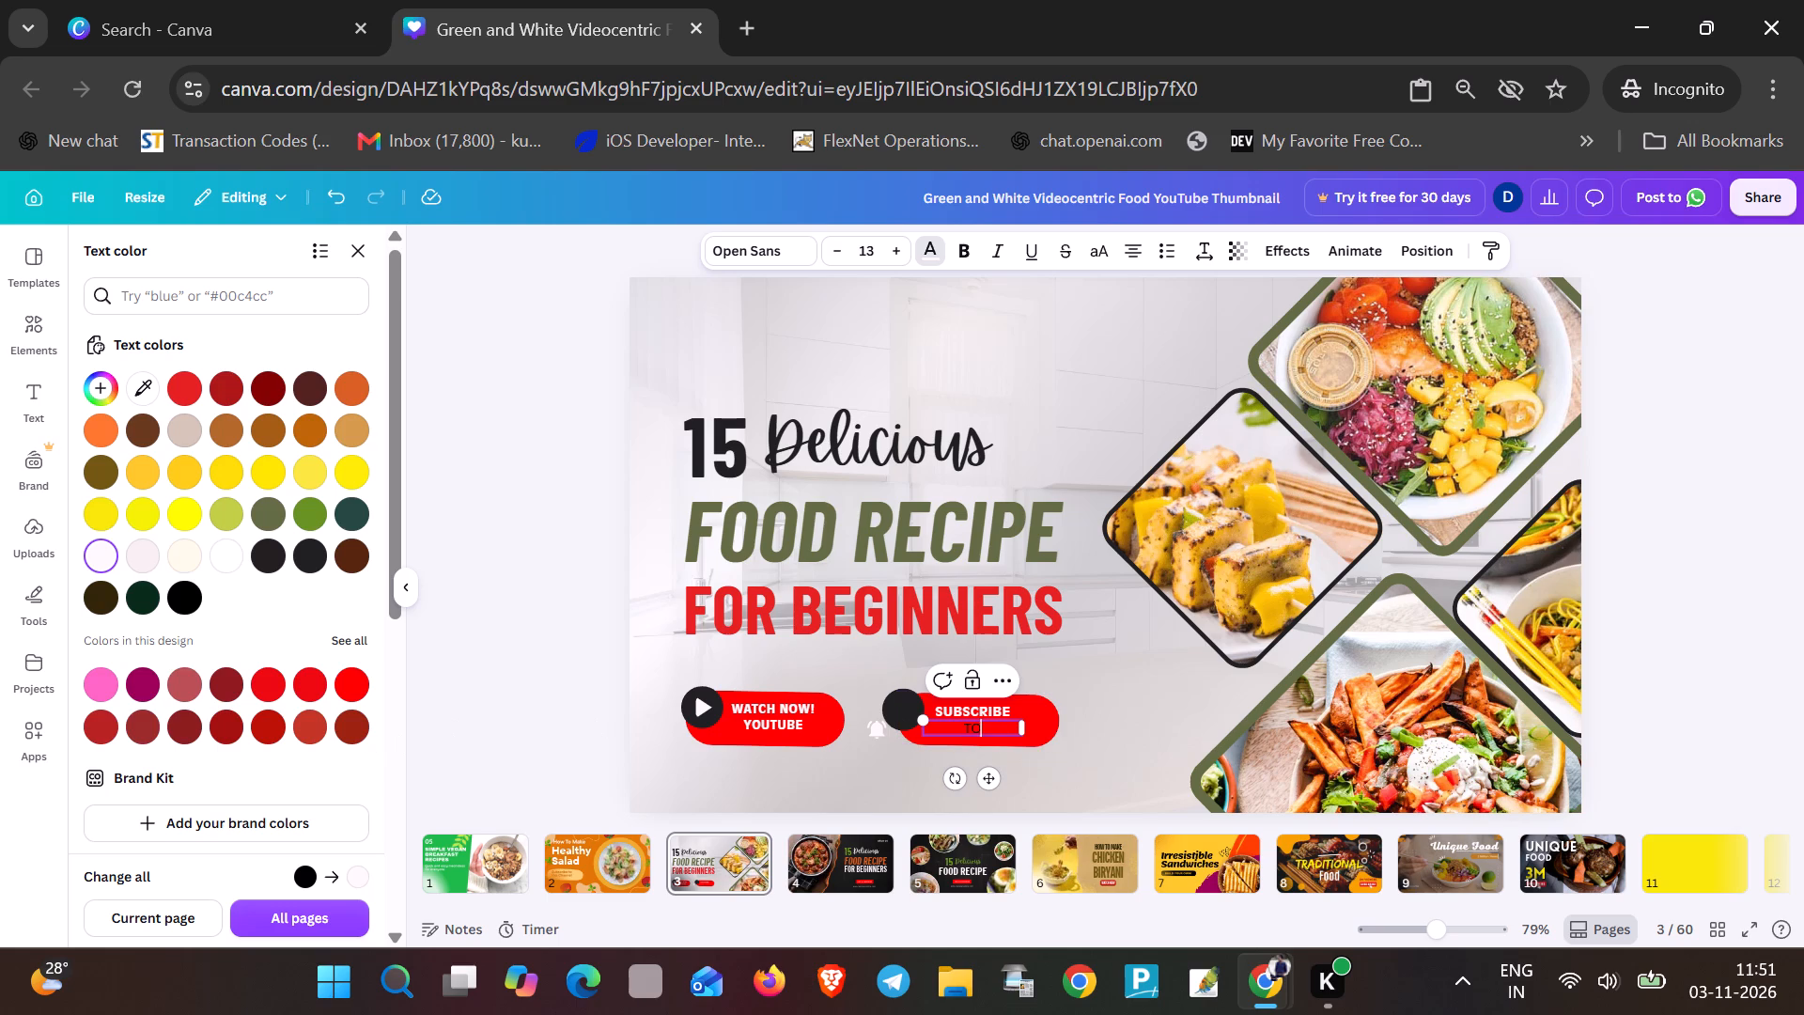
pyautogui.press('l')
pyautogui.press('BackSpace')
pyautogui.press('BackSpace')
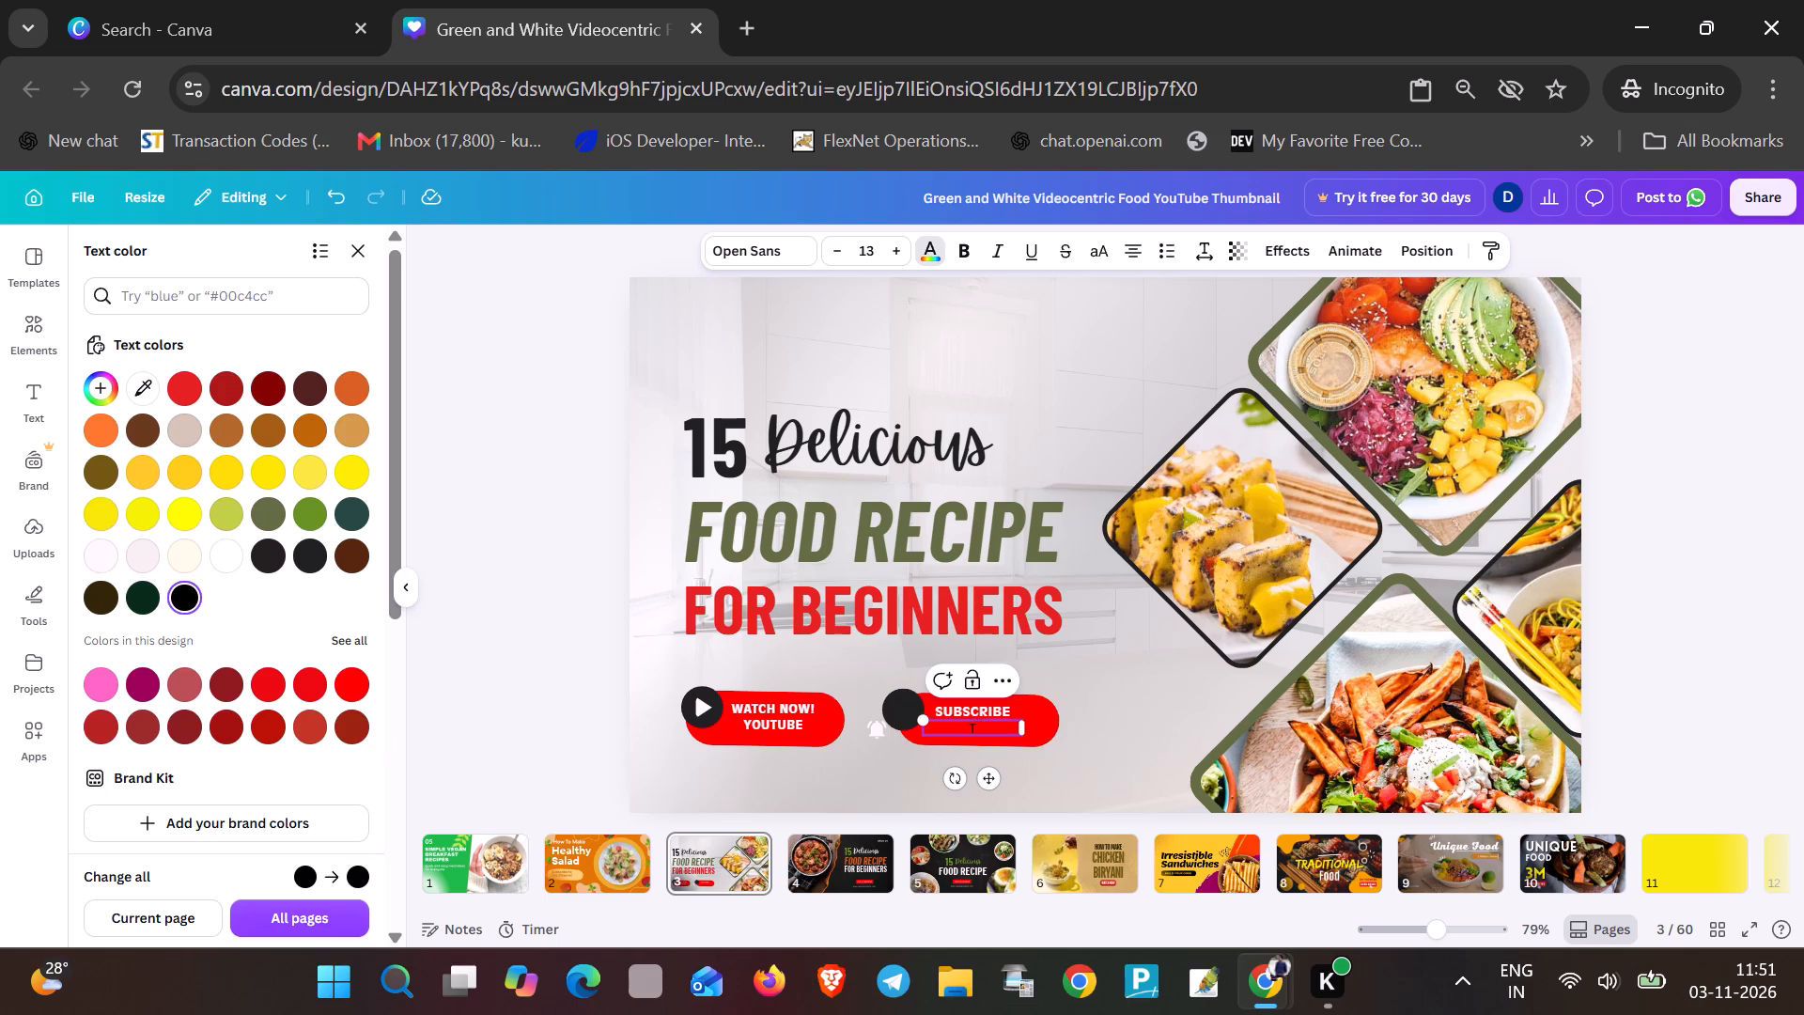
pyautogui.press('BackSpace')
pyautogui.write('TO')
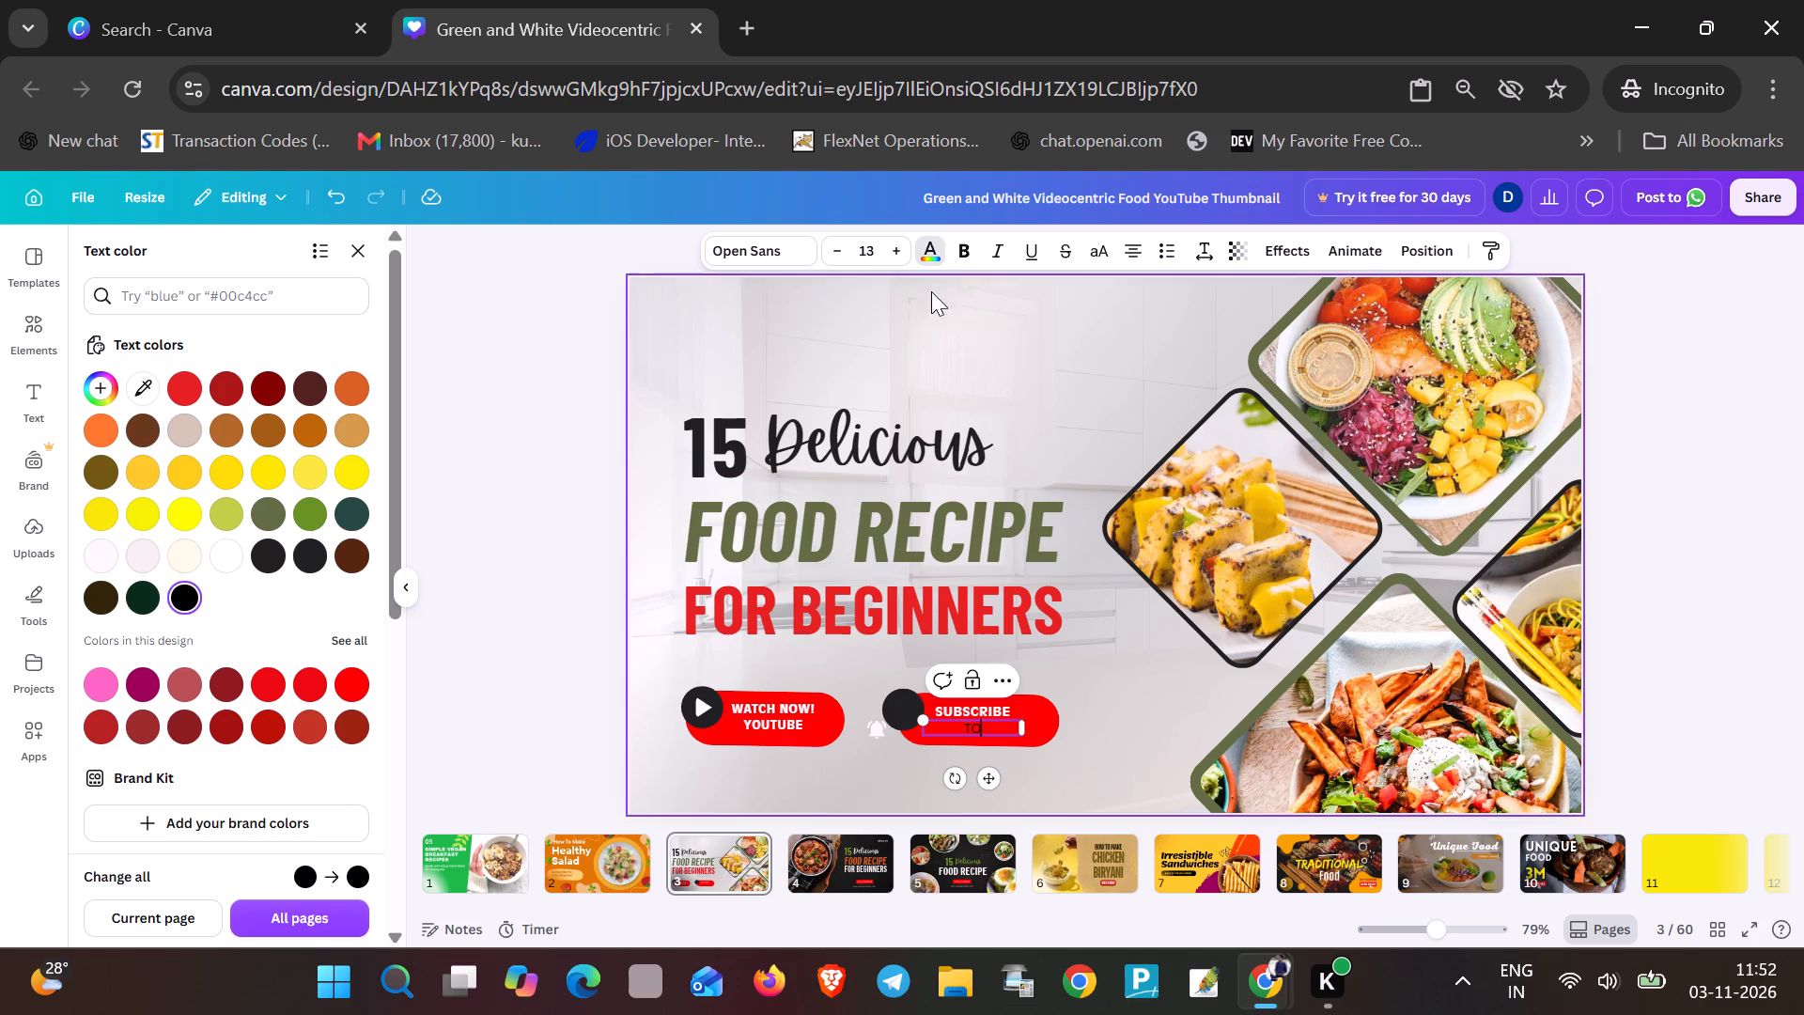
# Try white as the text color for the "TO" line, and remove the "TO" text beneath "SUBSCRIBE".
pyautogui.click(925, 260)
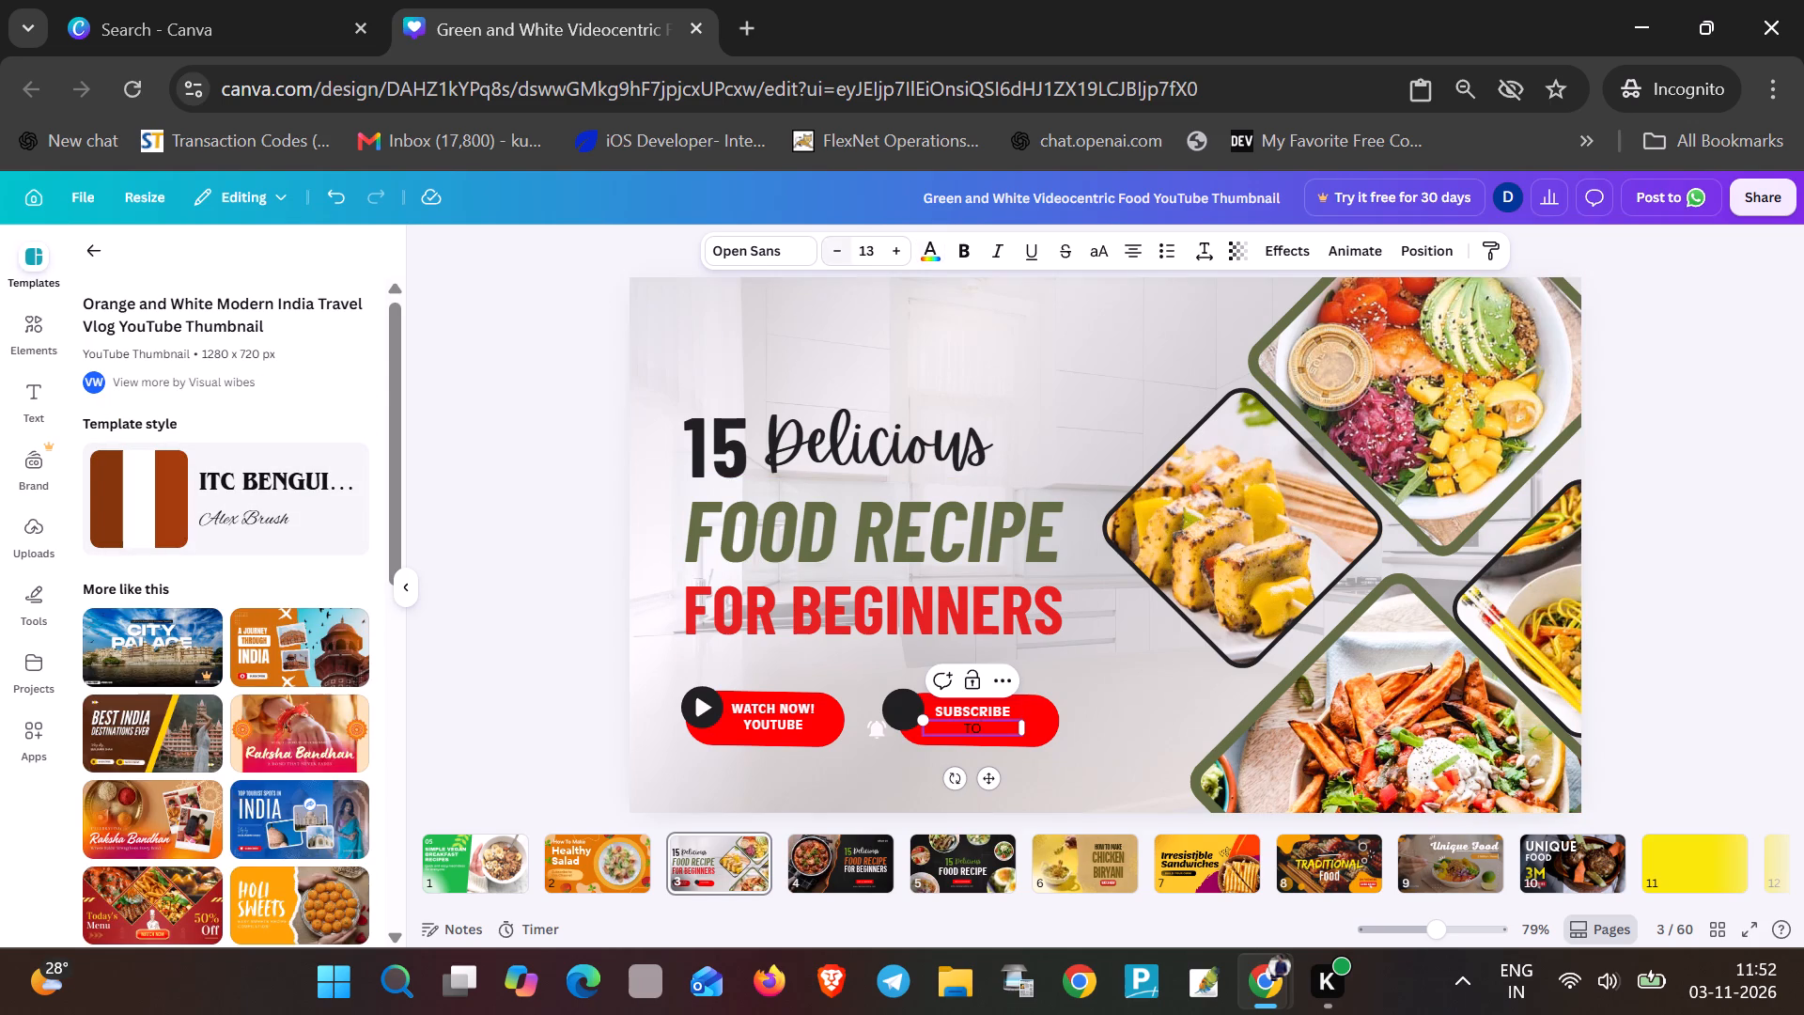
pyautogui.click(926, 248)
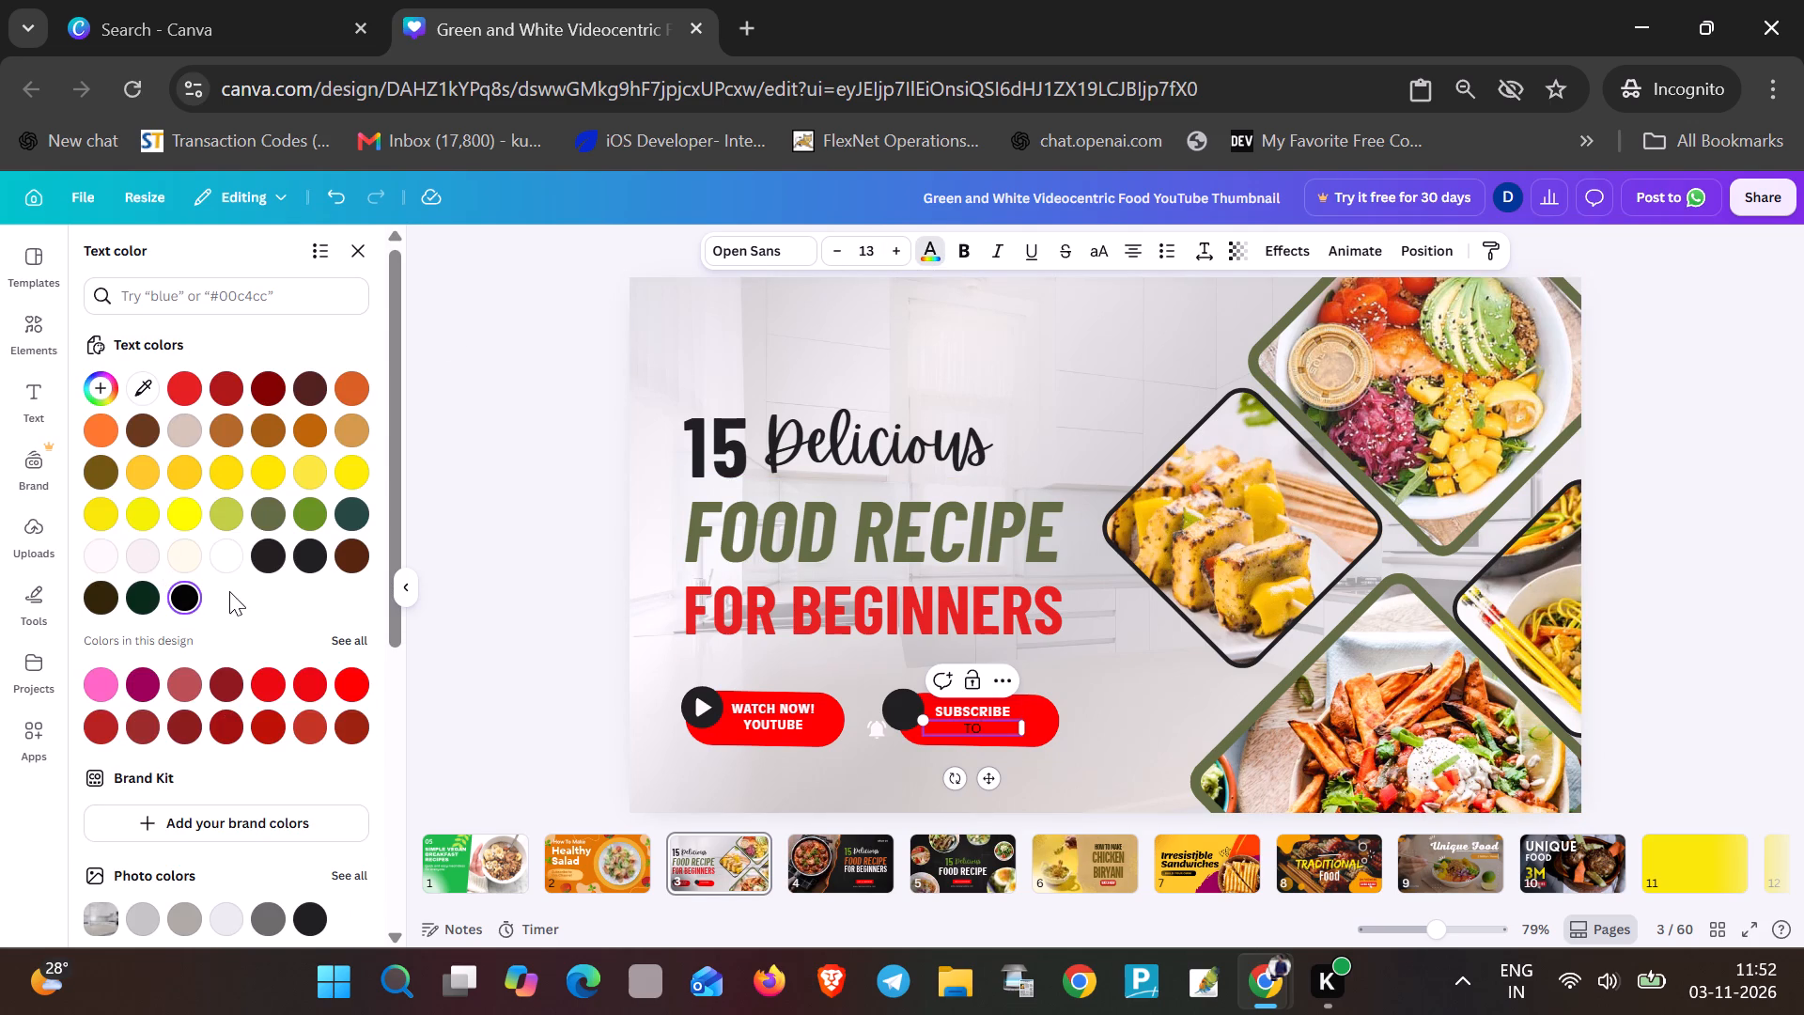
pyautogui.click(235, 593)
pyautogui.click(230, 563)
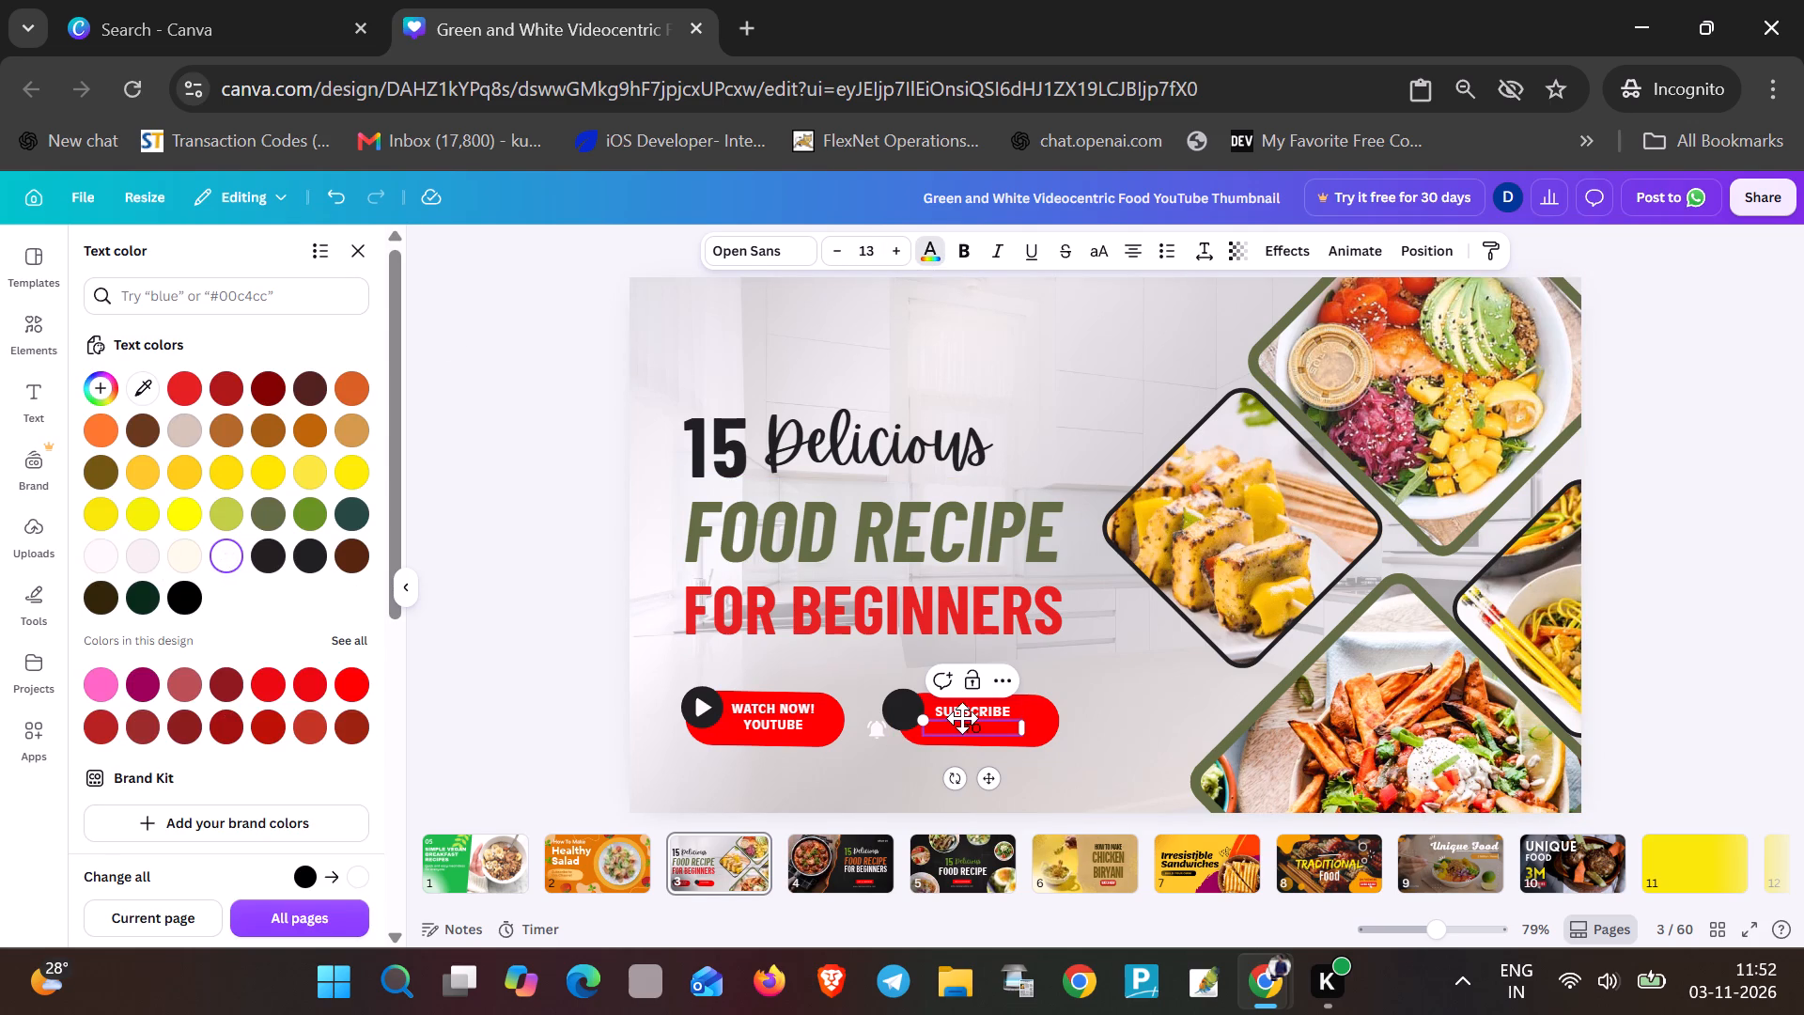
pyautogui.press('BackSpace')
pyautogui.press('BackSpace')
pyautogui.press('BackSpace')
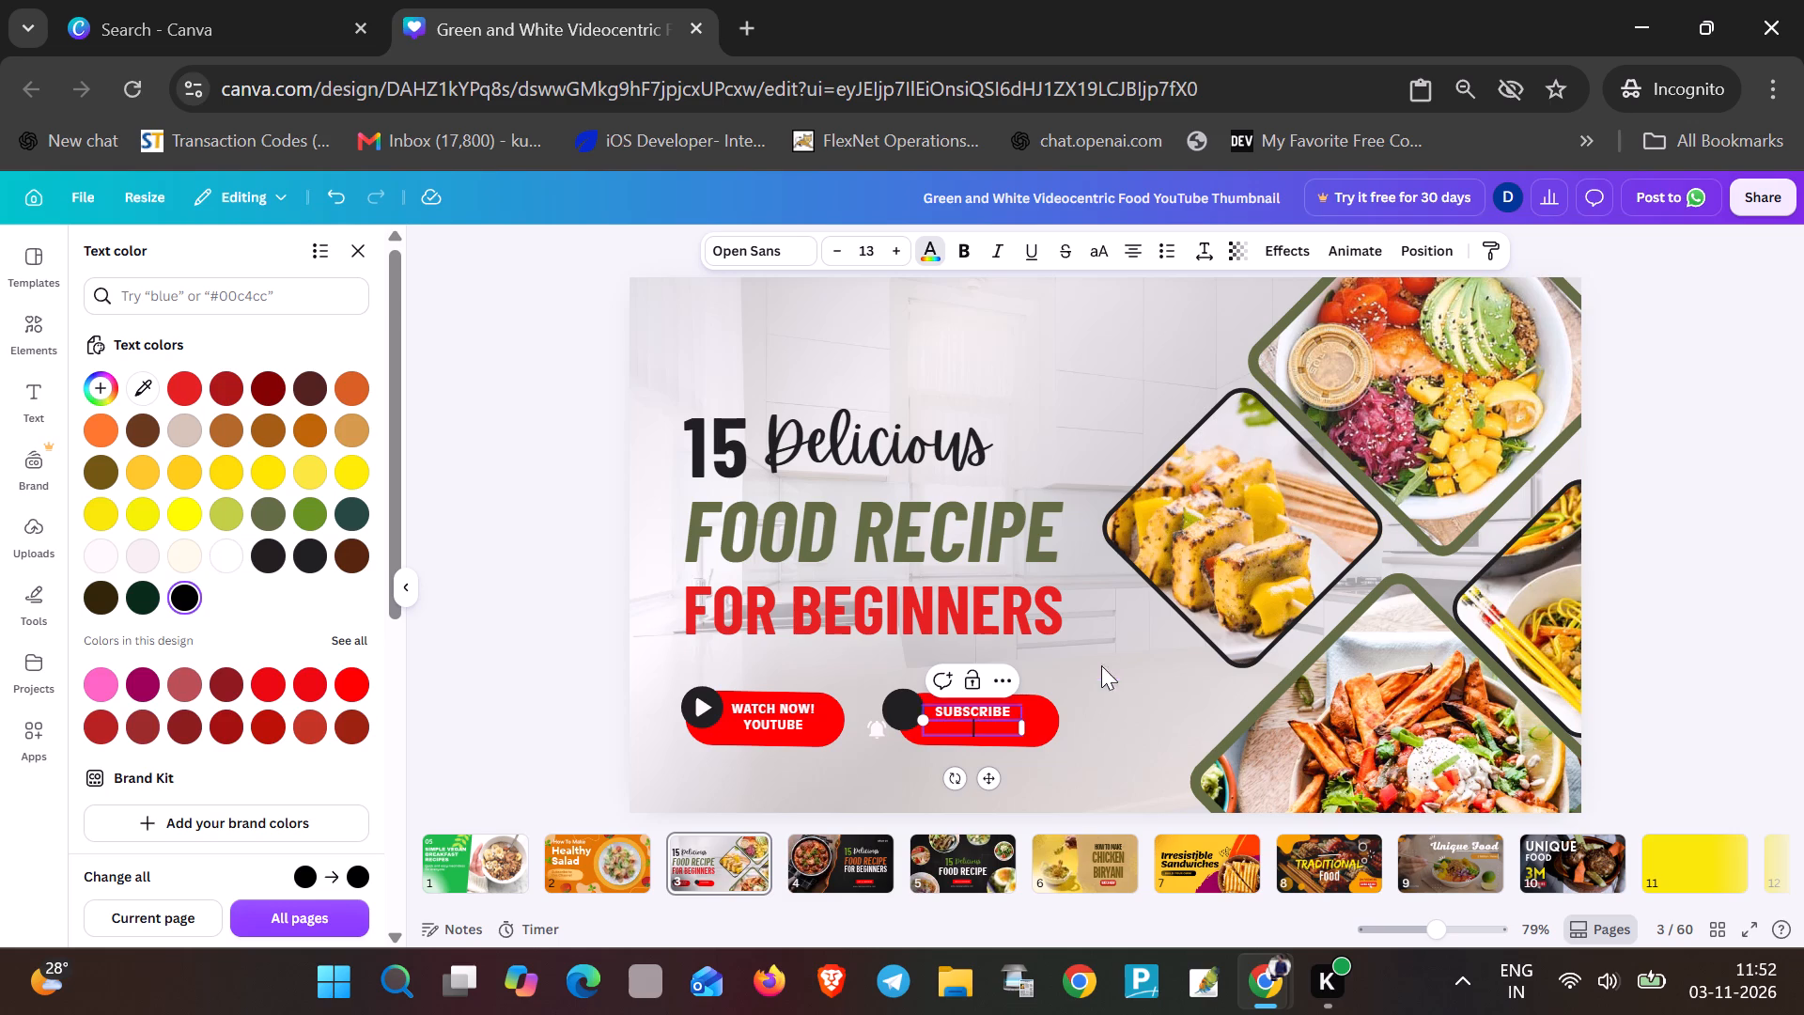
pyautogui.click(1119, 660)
# Narrow the red shape behind "SUBSCRIBE" slightly and shift it a little to the left beneath the black circle.
pyautogui.click(1000, 726)
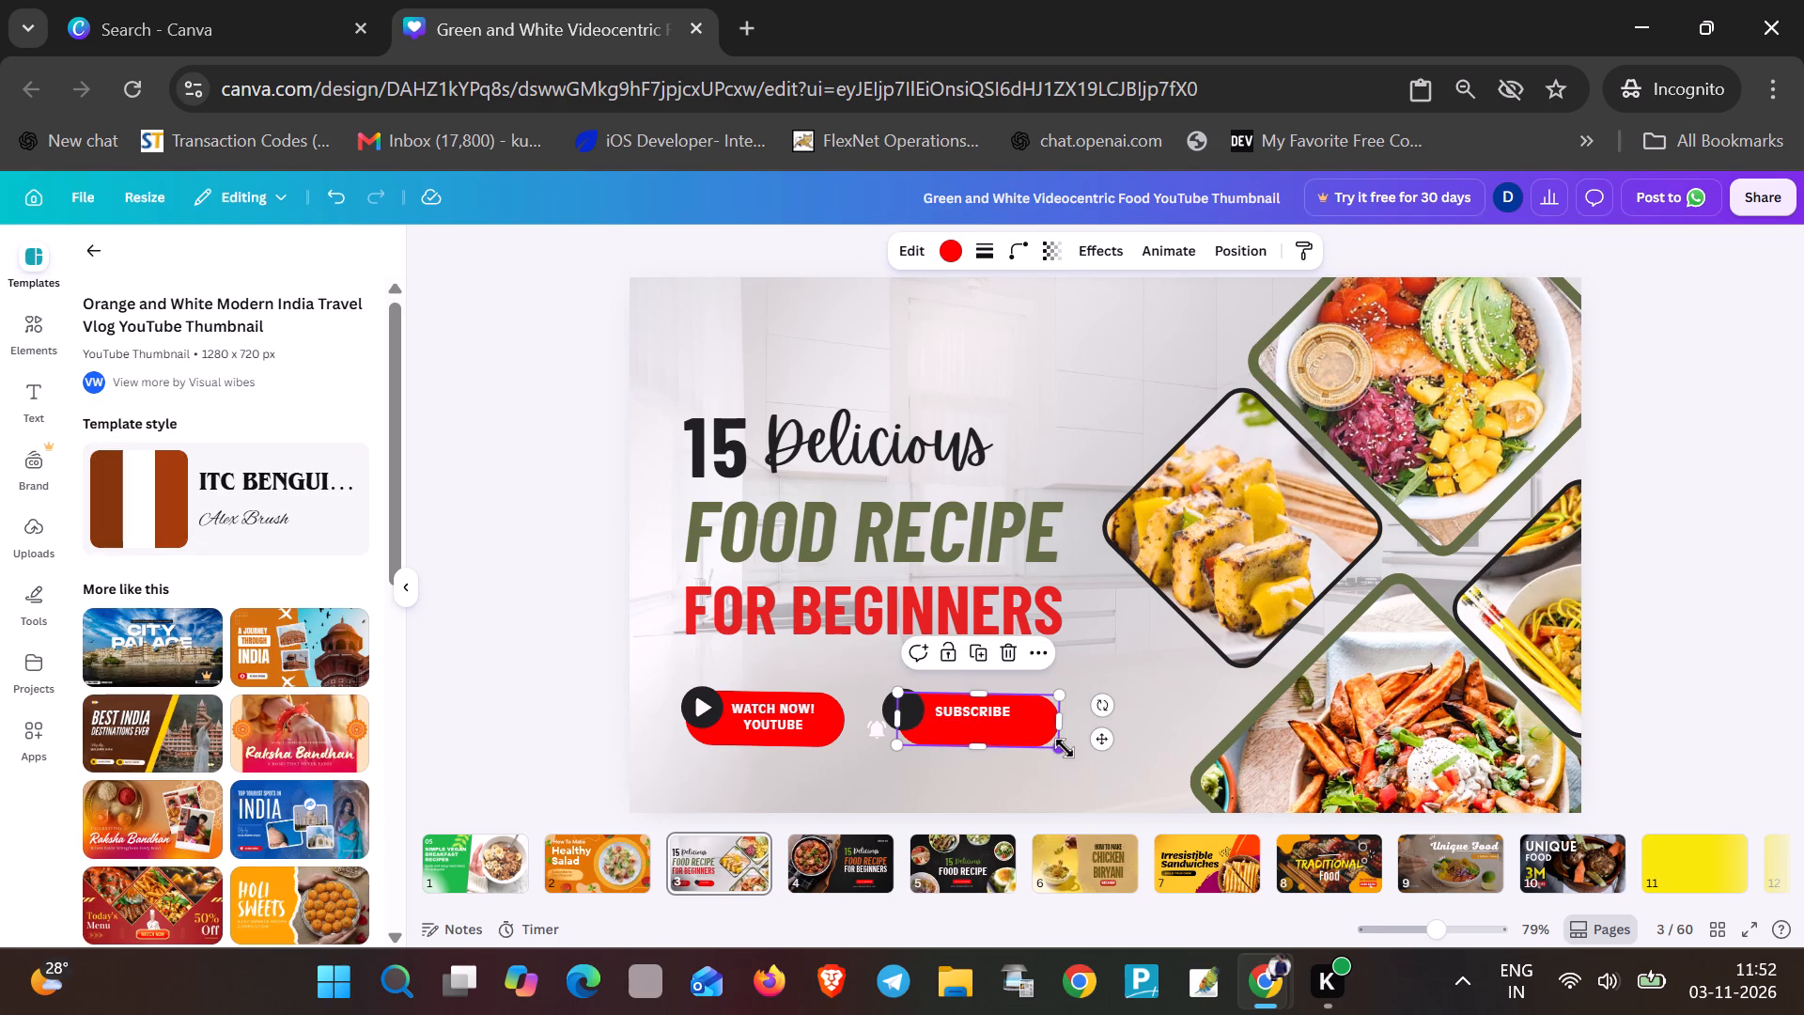
pyautogui.moveTo(1062, 749); pyautogui.dragTo(1052, 747)
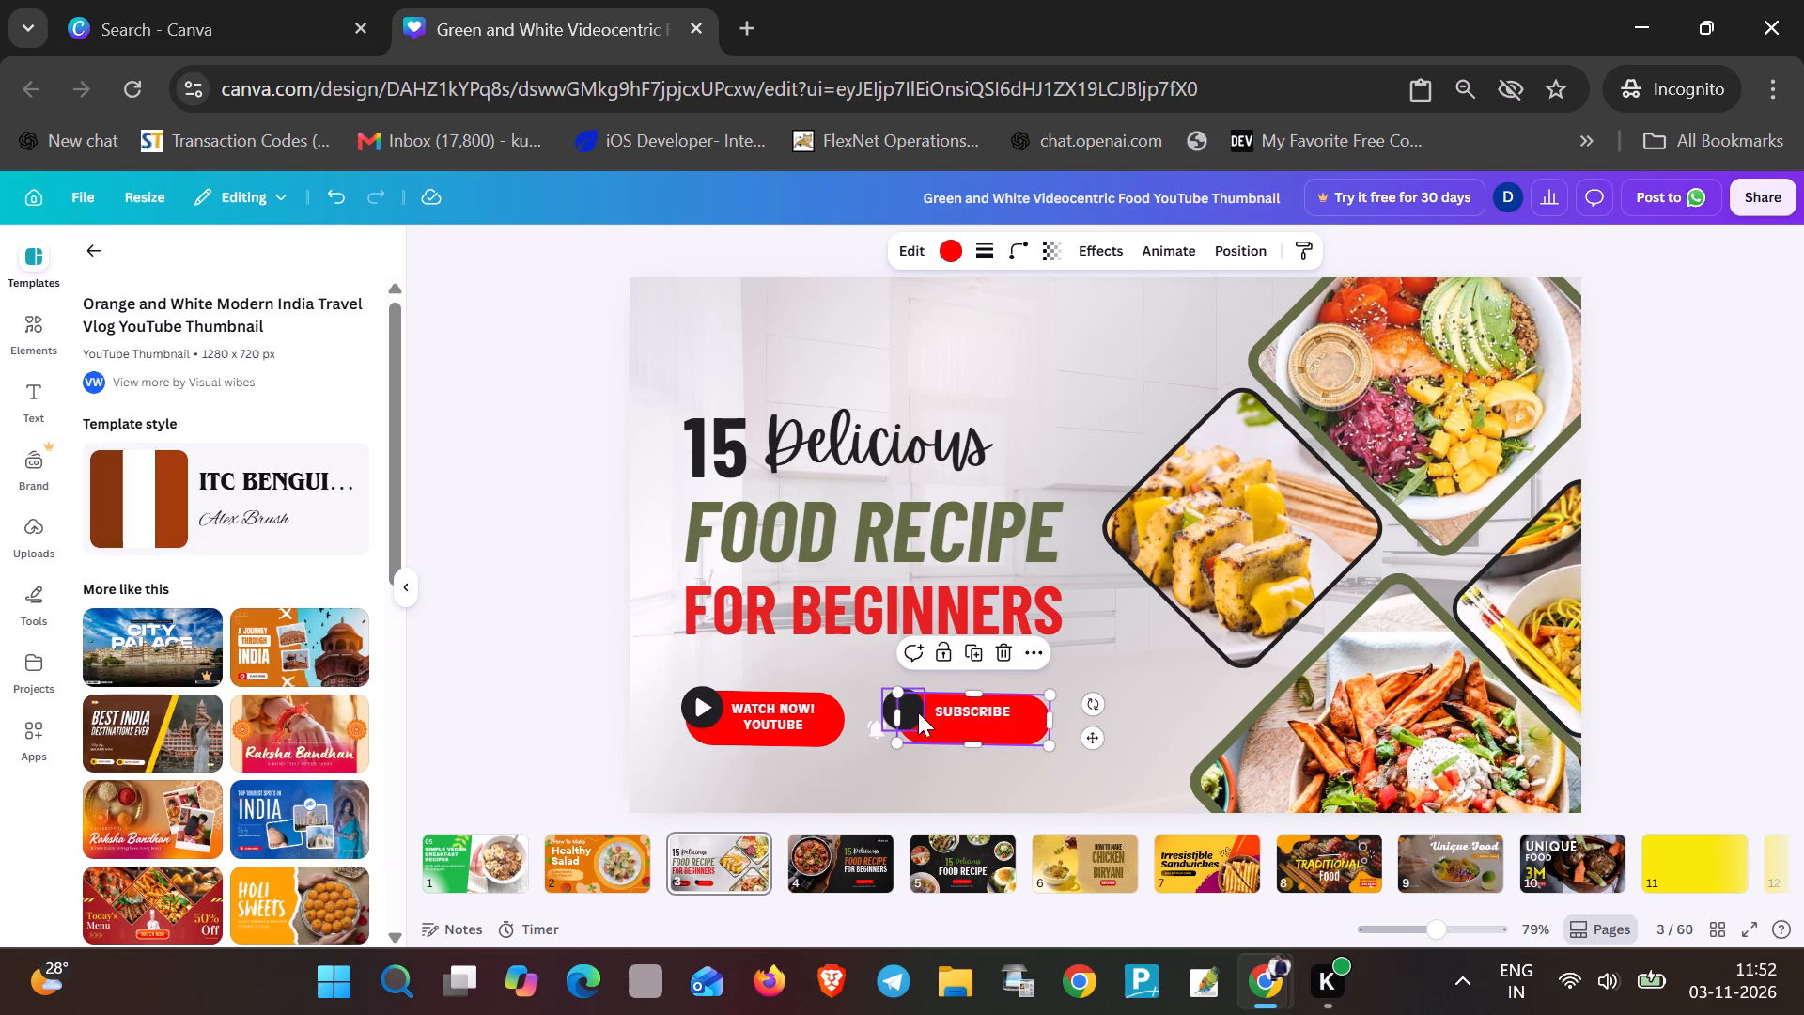
pyautogui.moveTo(916, 711); pyautogui.dragTo(910, 711)
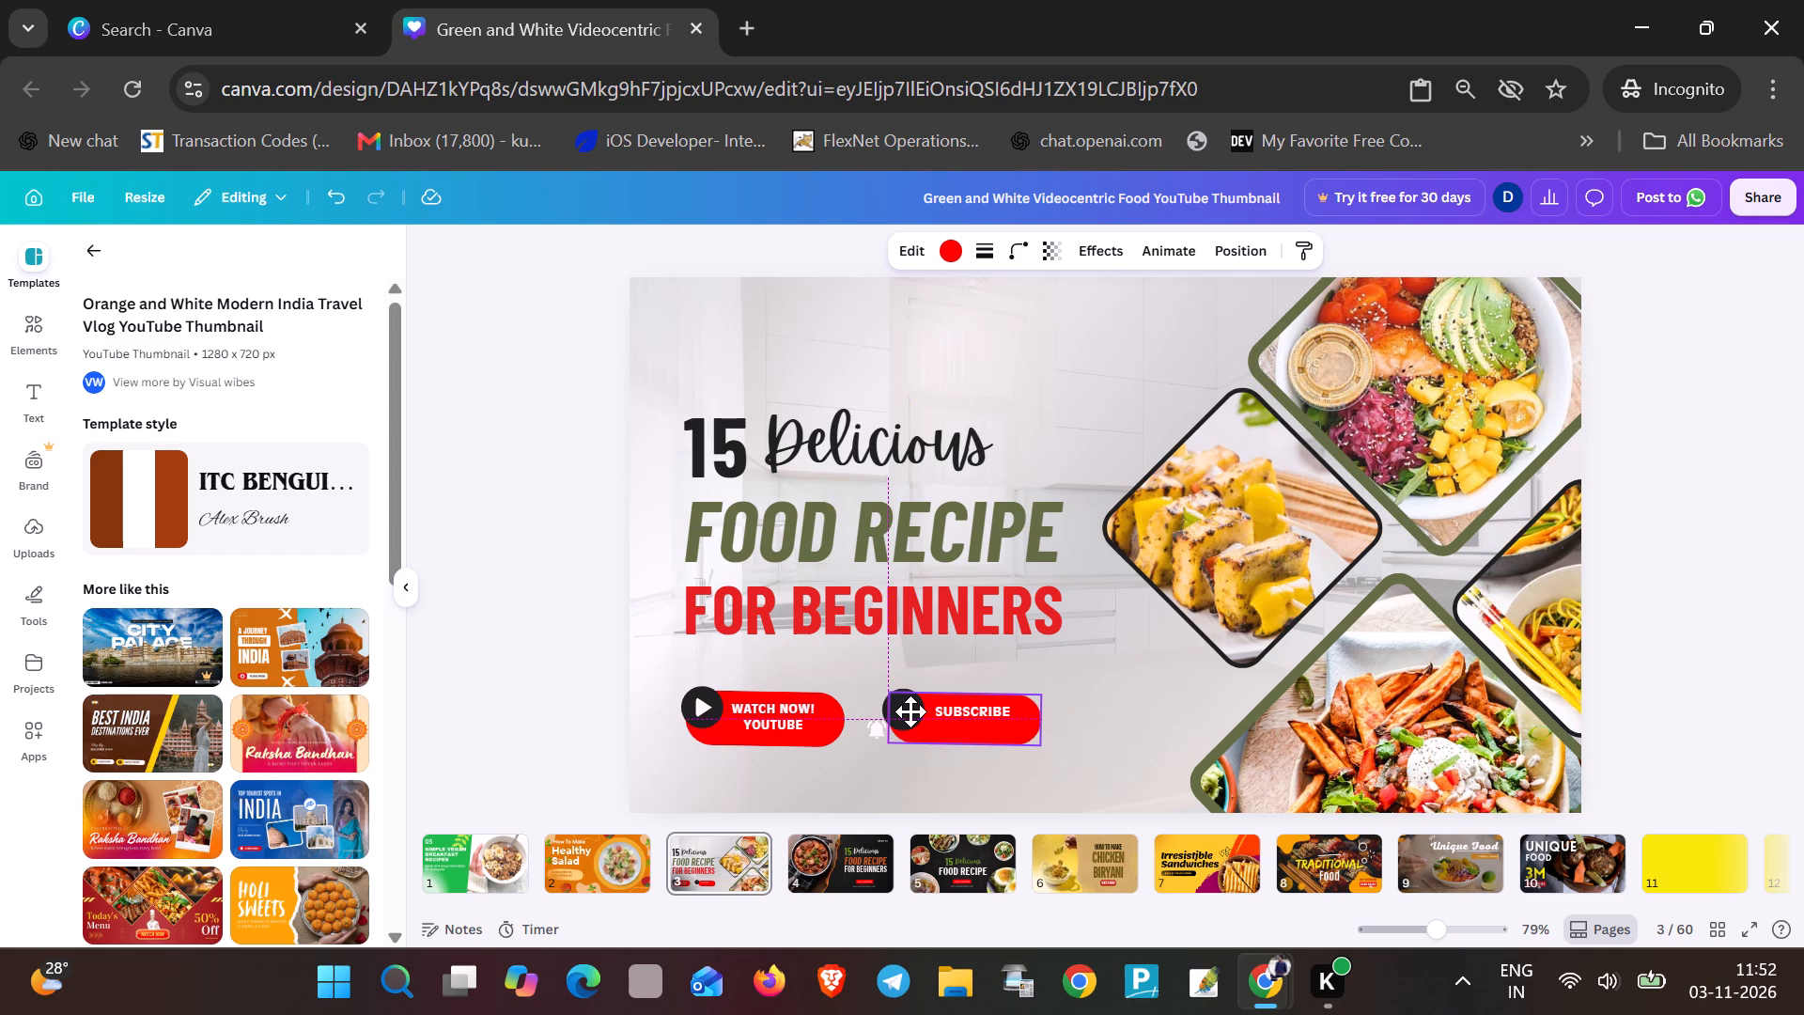
pyautogui.moveTo(910, 711); pyautogui.dragTo(907, 710)
pyautogui.click(1181, 680)
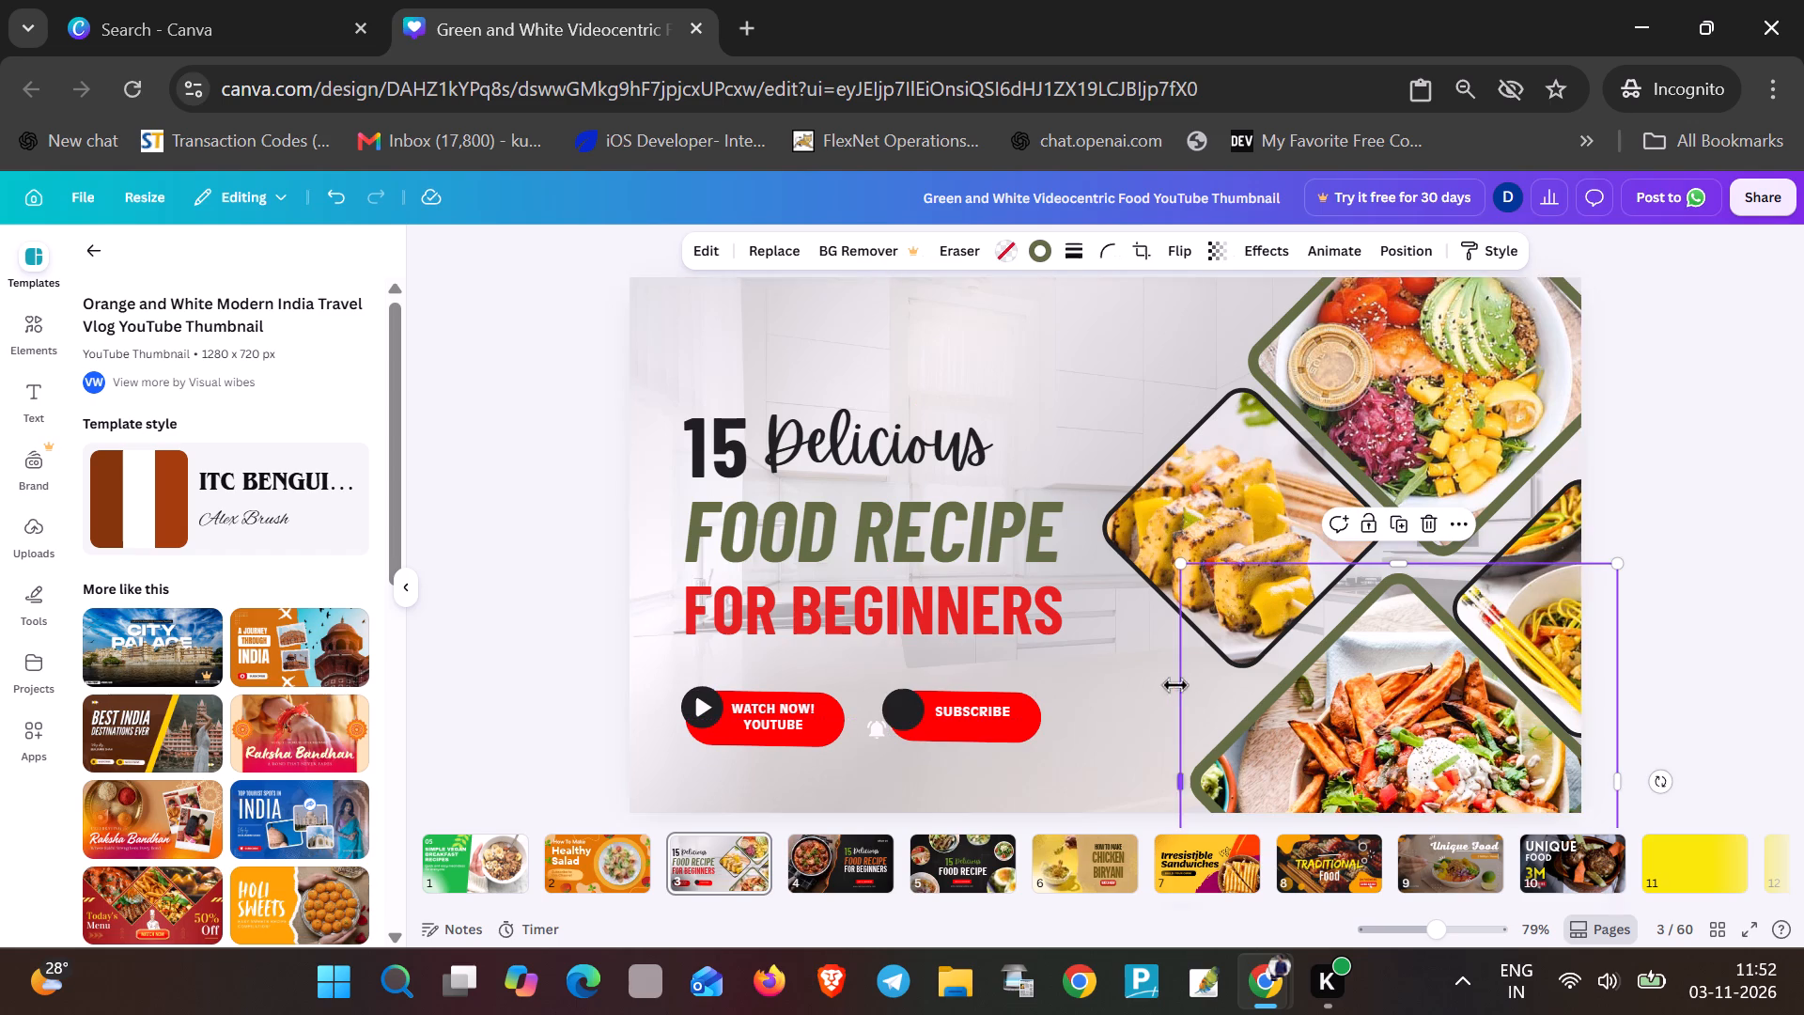
# On page 4, shift the meatball pan photo slightly to the right.
pyautogui.click(731, 875)
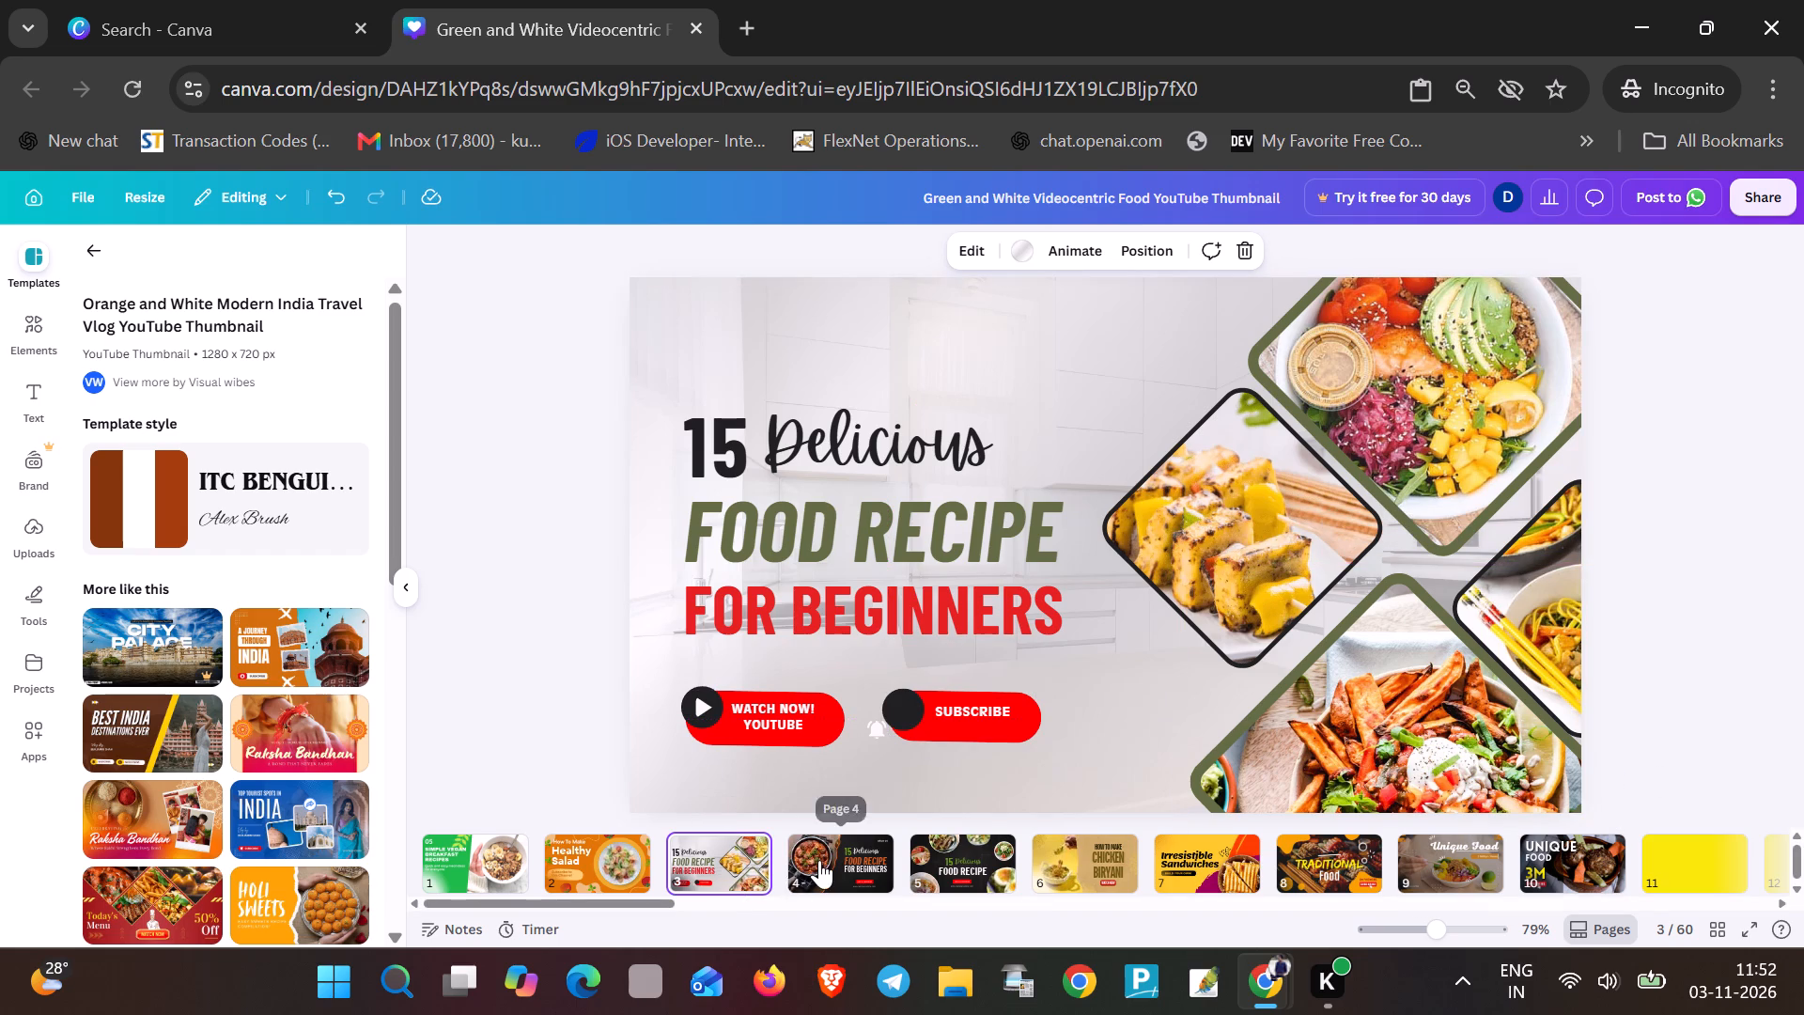
pyautogui.click(819, 860)
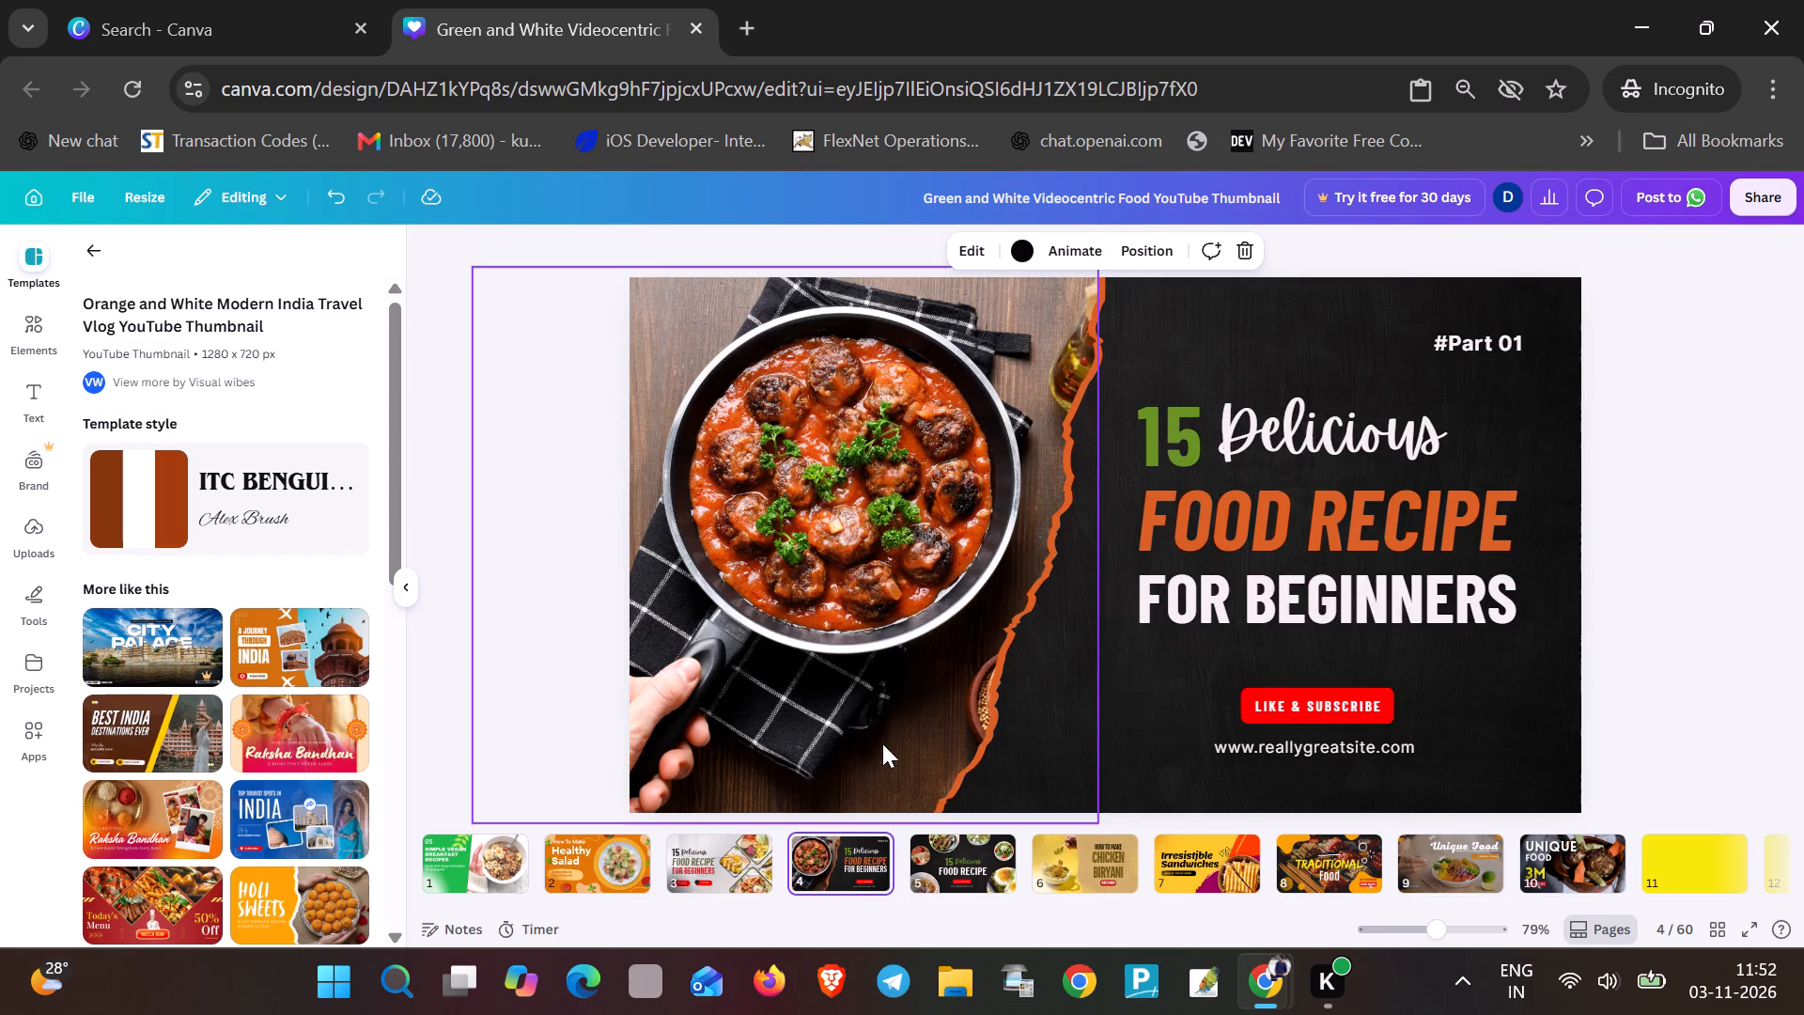
pyautogui.click(868, 469)
pyautogui.moveTo(868, 471); pyautogui.dragTo(873, 486)
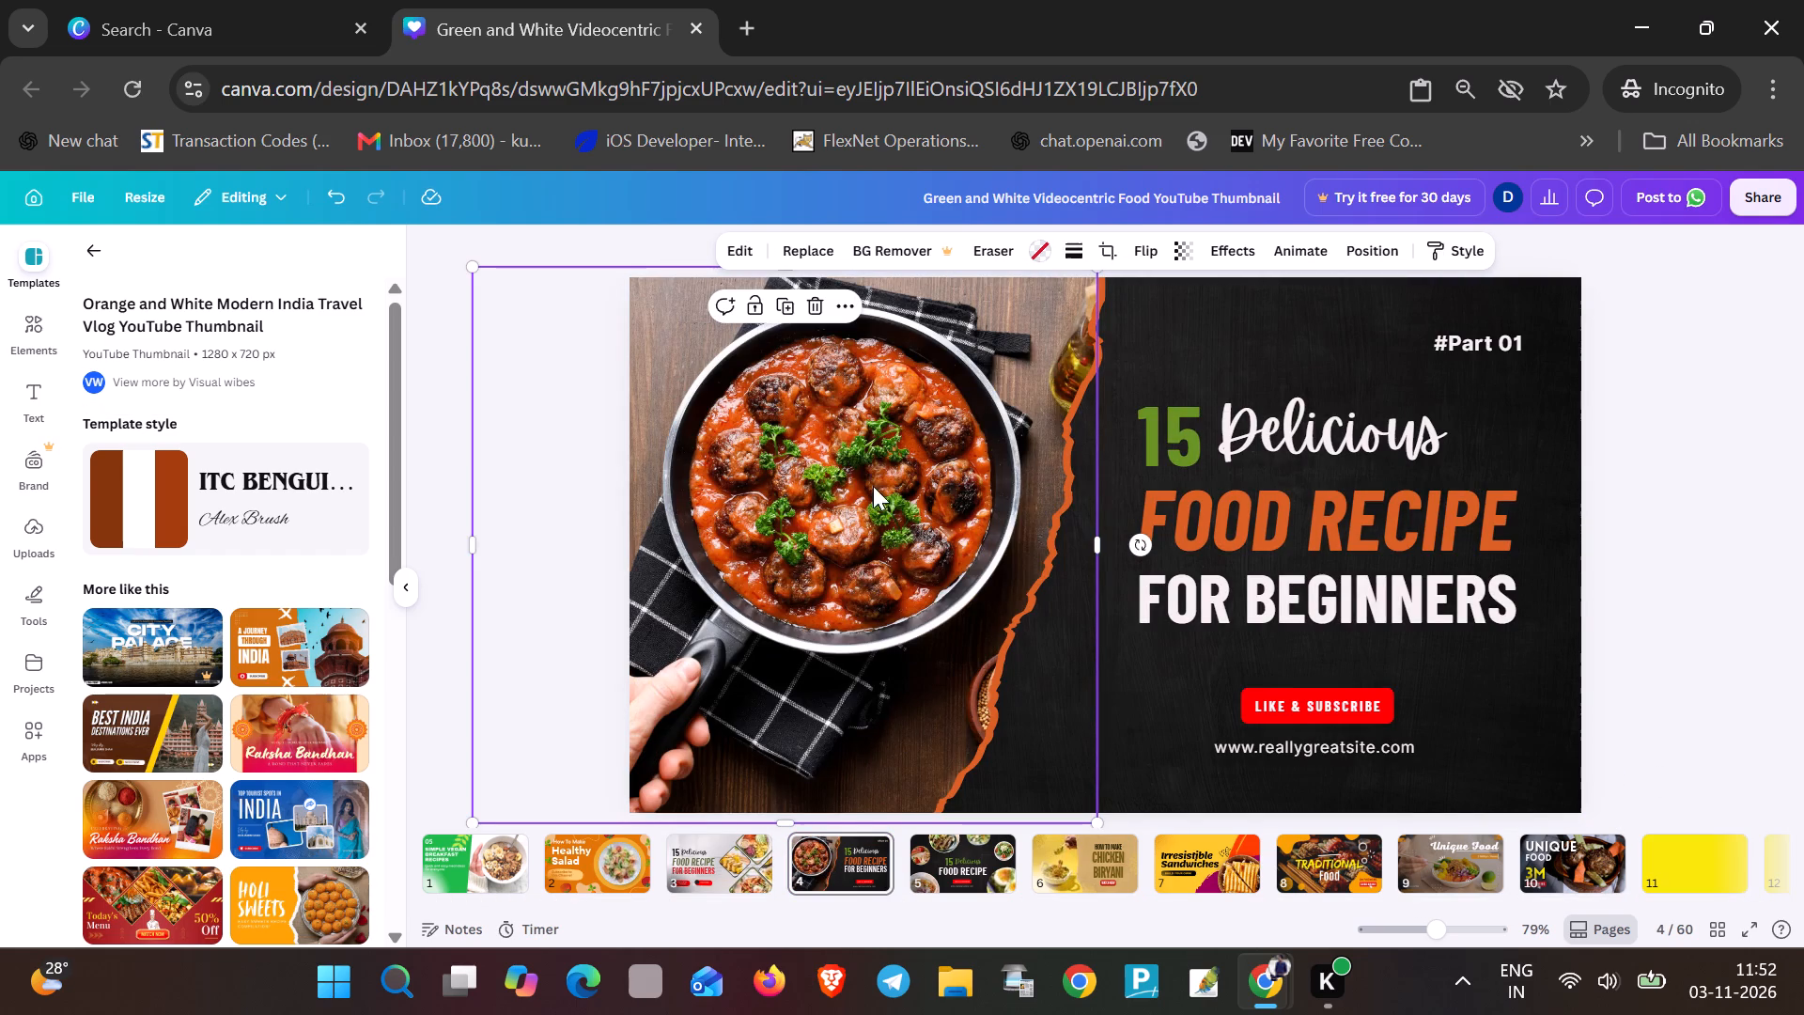
pyautogui.moveTo(873, 486); pyautogui.dragTo(878, 475)
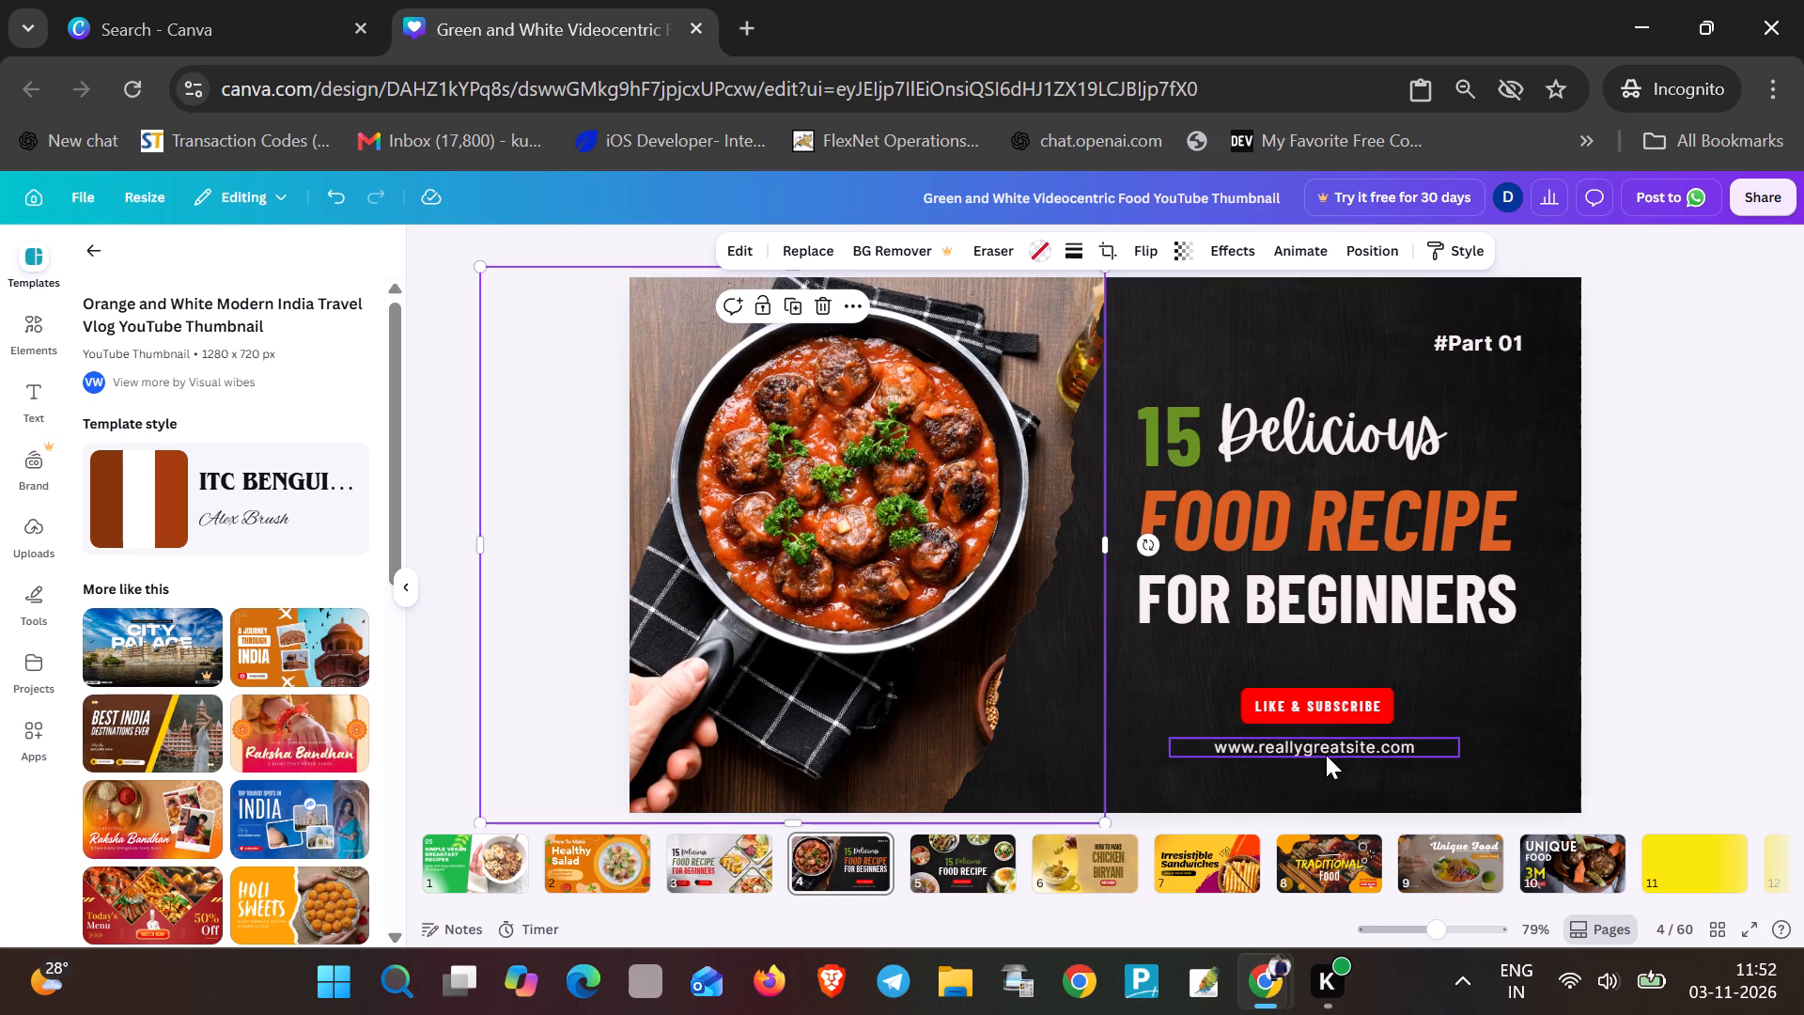
# Delete the website address beneath the "LIKE & SUBSCRIBE" button and the "#Part 01" label above the heading.
pyautogui.tripleClick(1326, 755)
pyautogui.press('BackSpace')
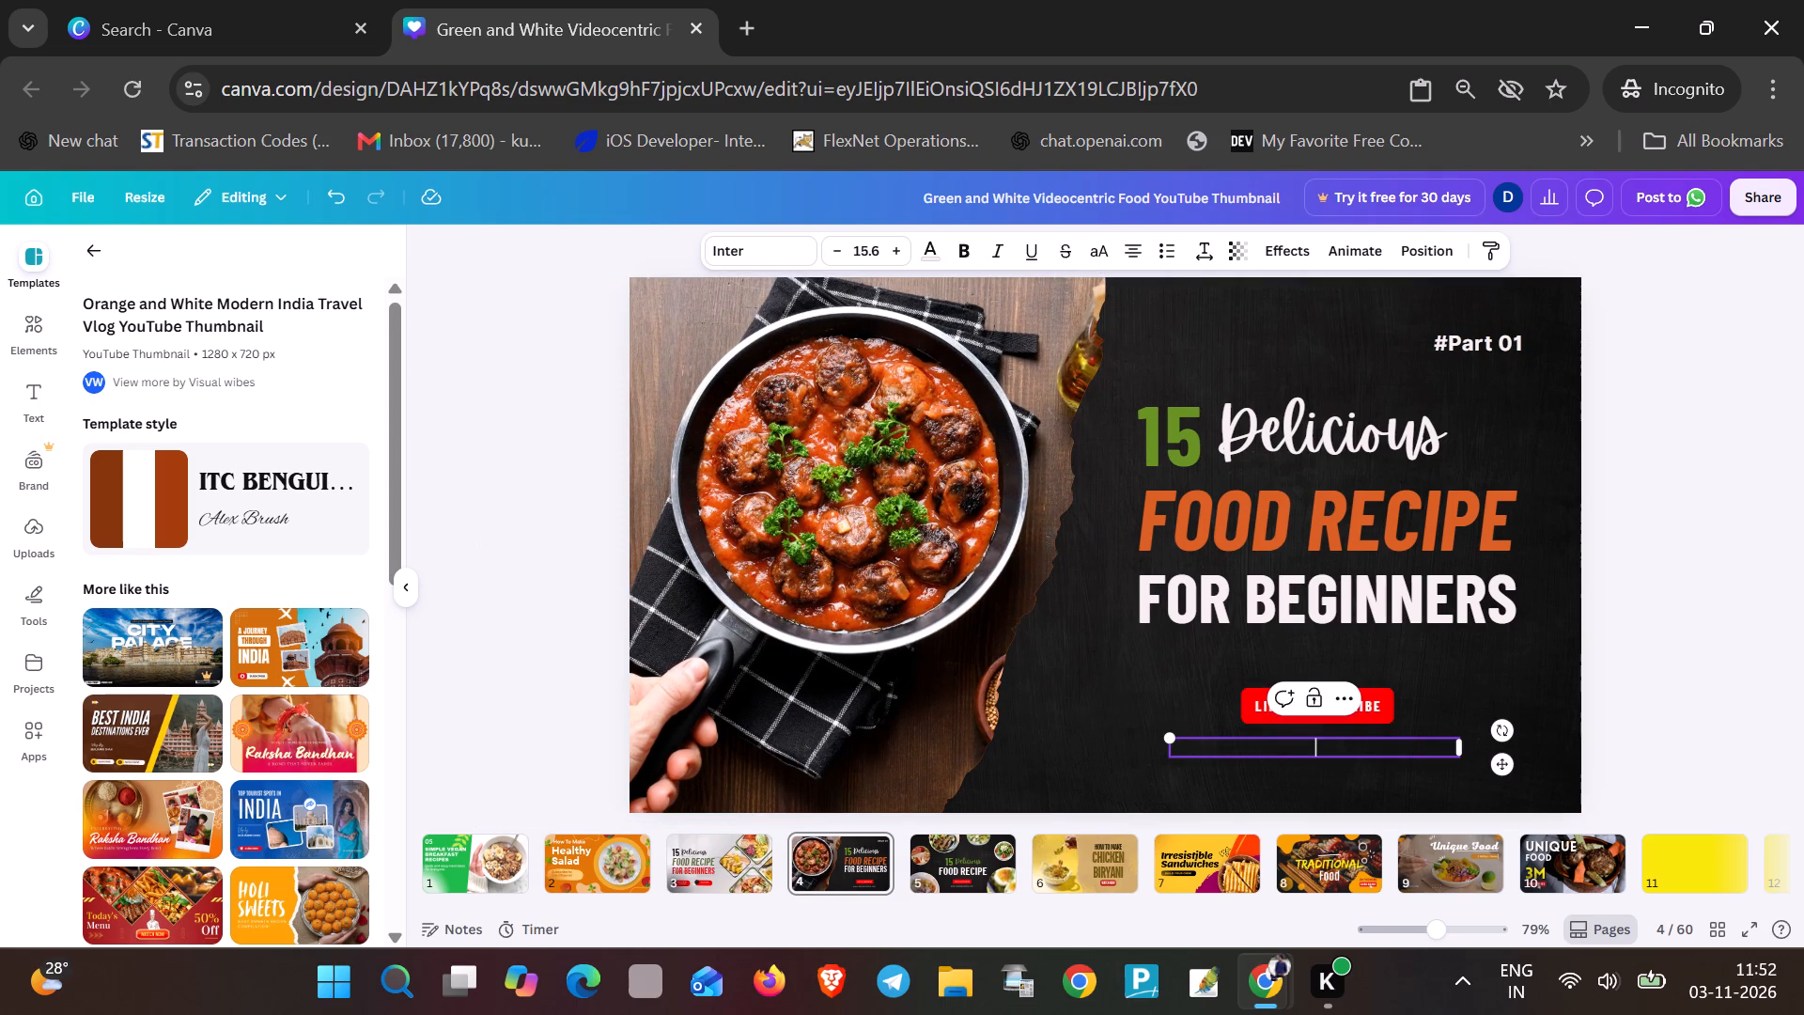
pyautogui.click(1174, 687)
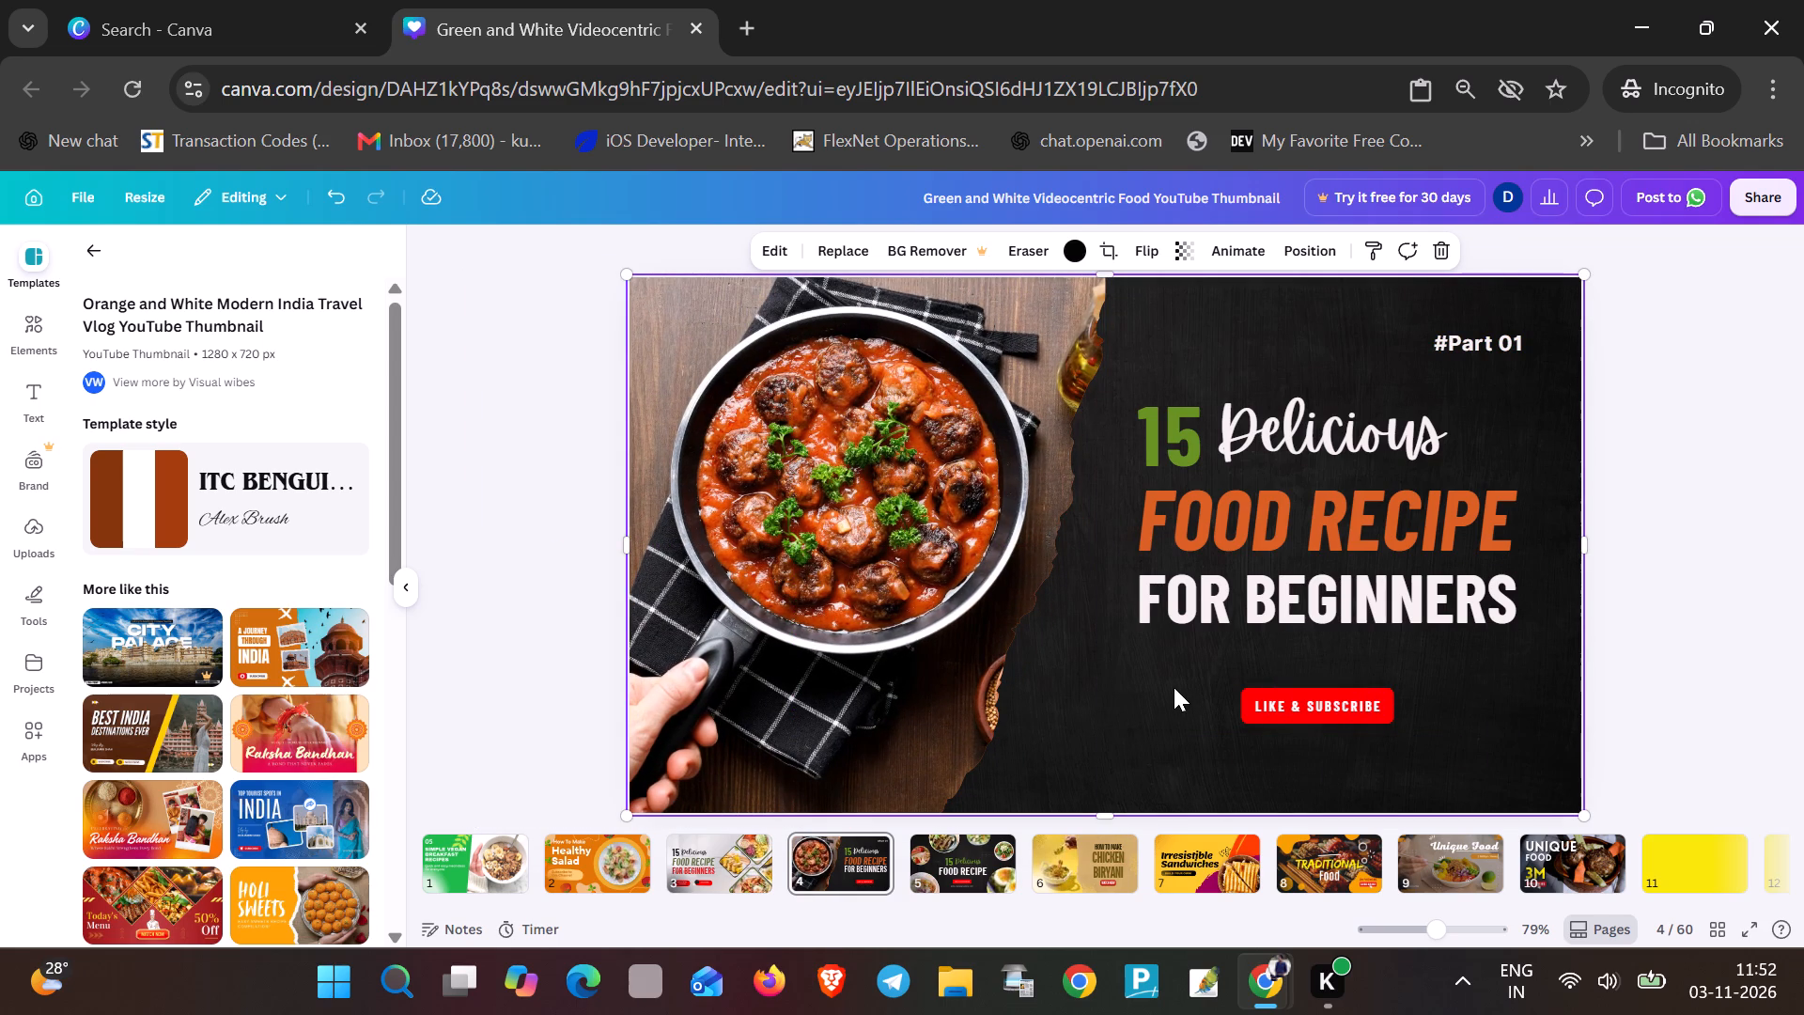
pyautogui.doubleClick(1505, 337)
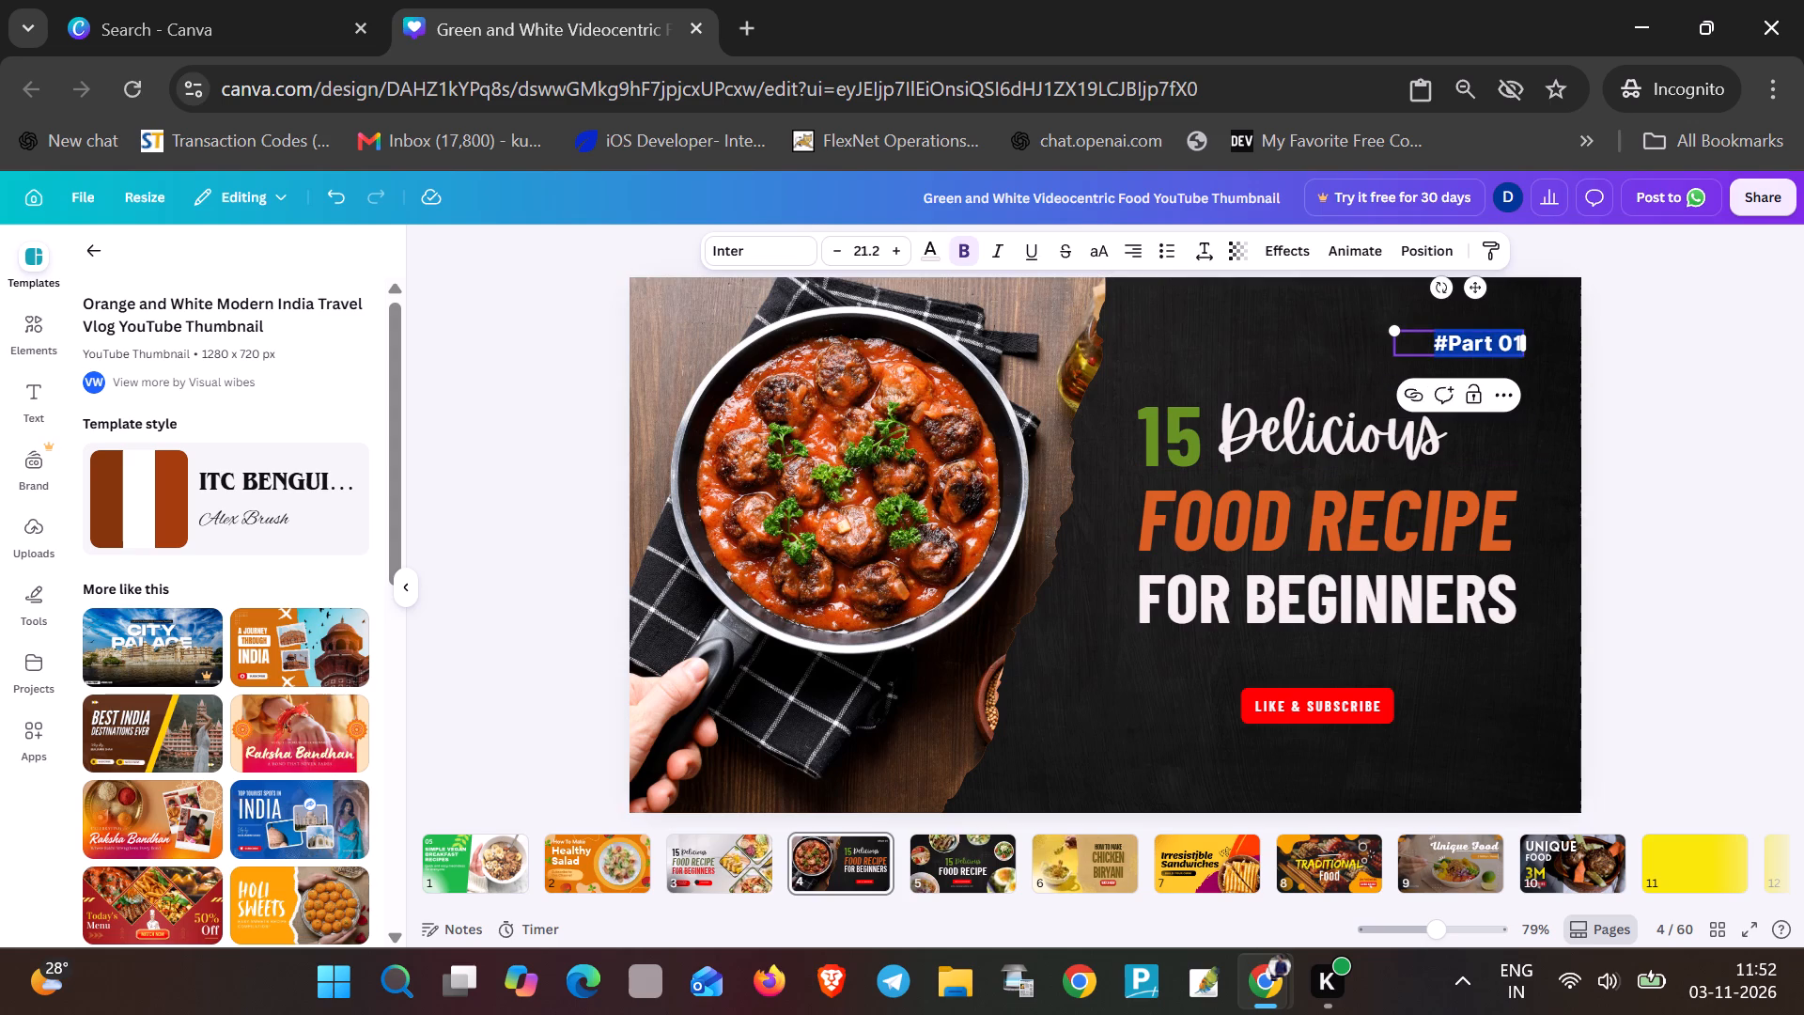
pyautogui.press('BackSpace')
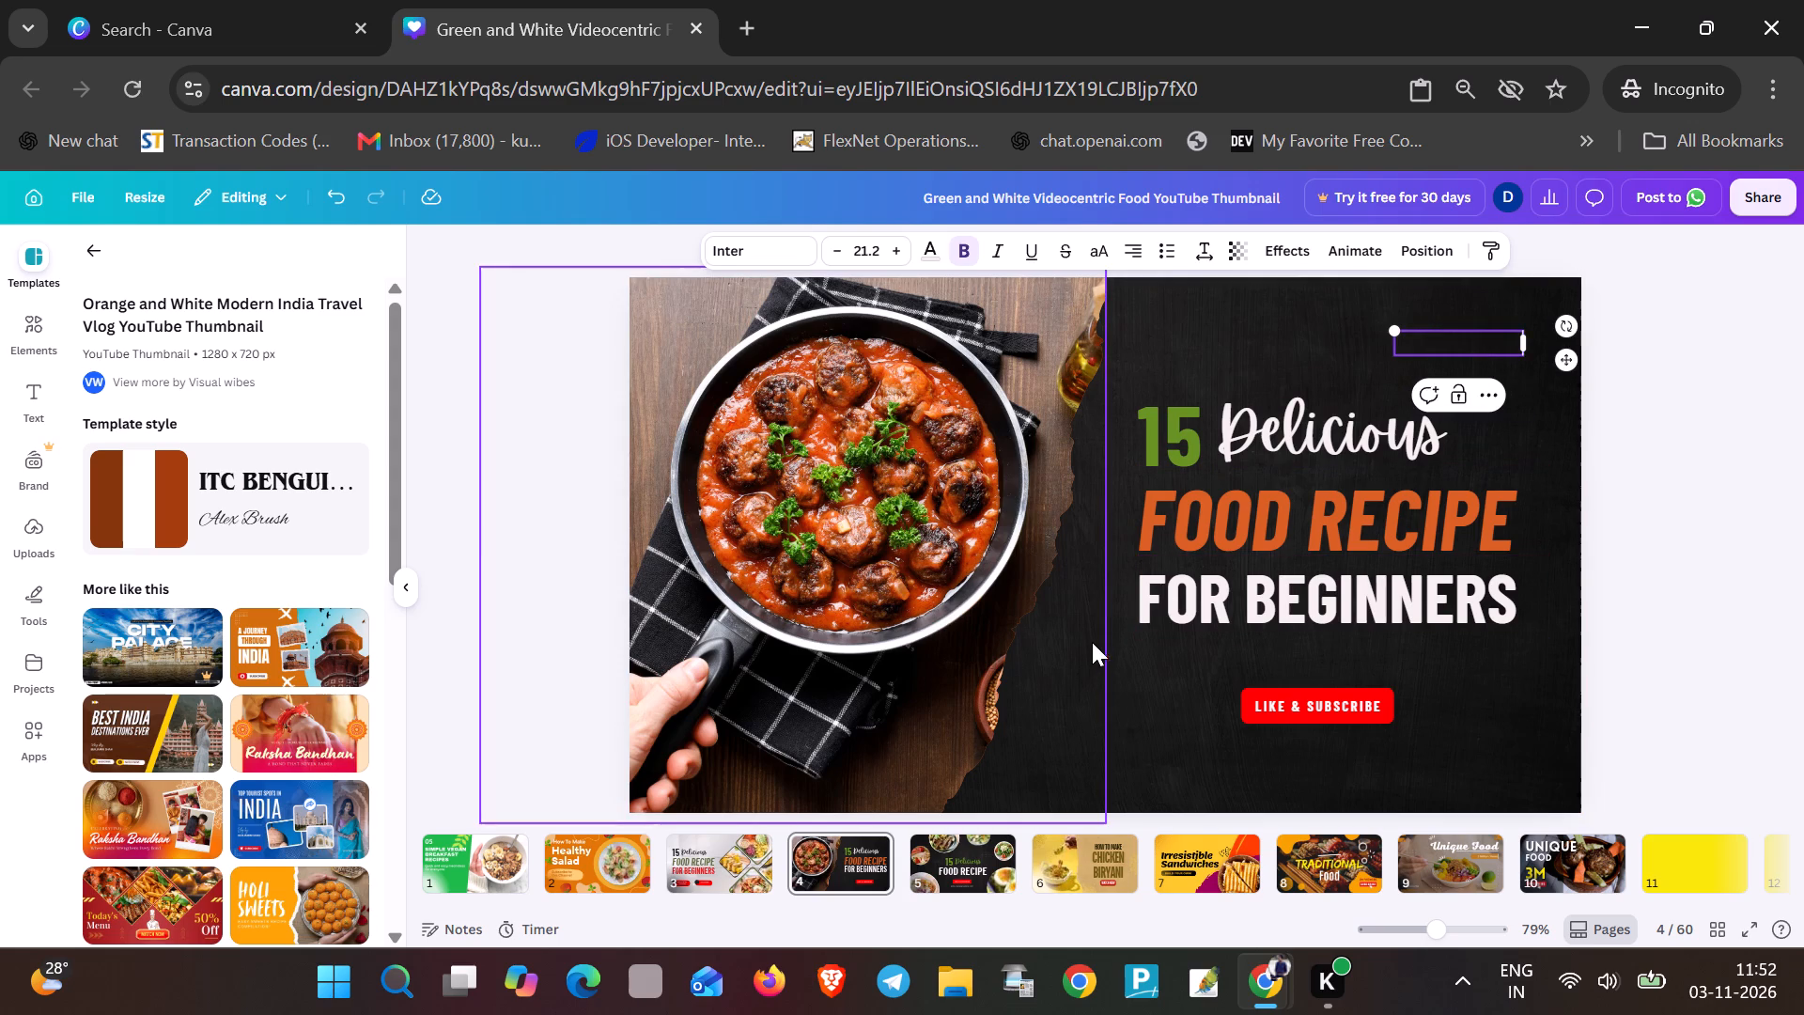
pyautogui.click(1089, 647)
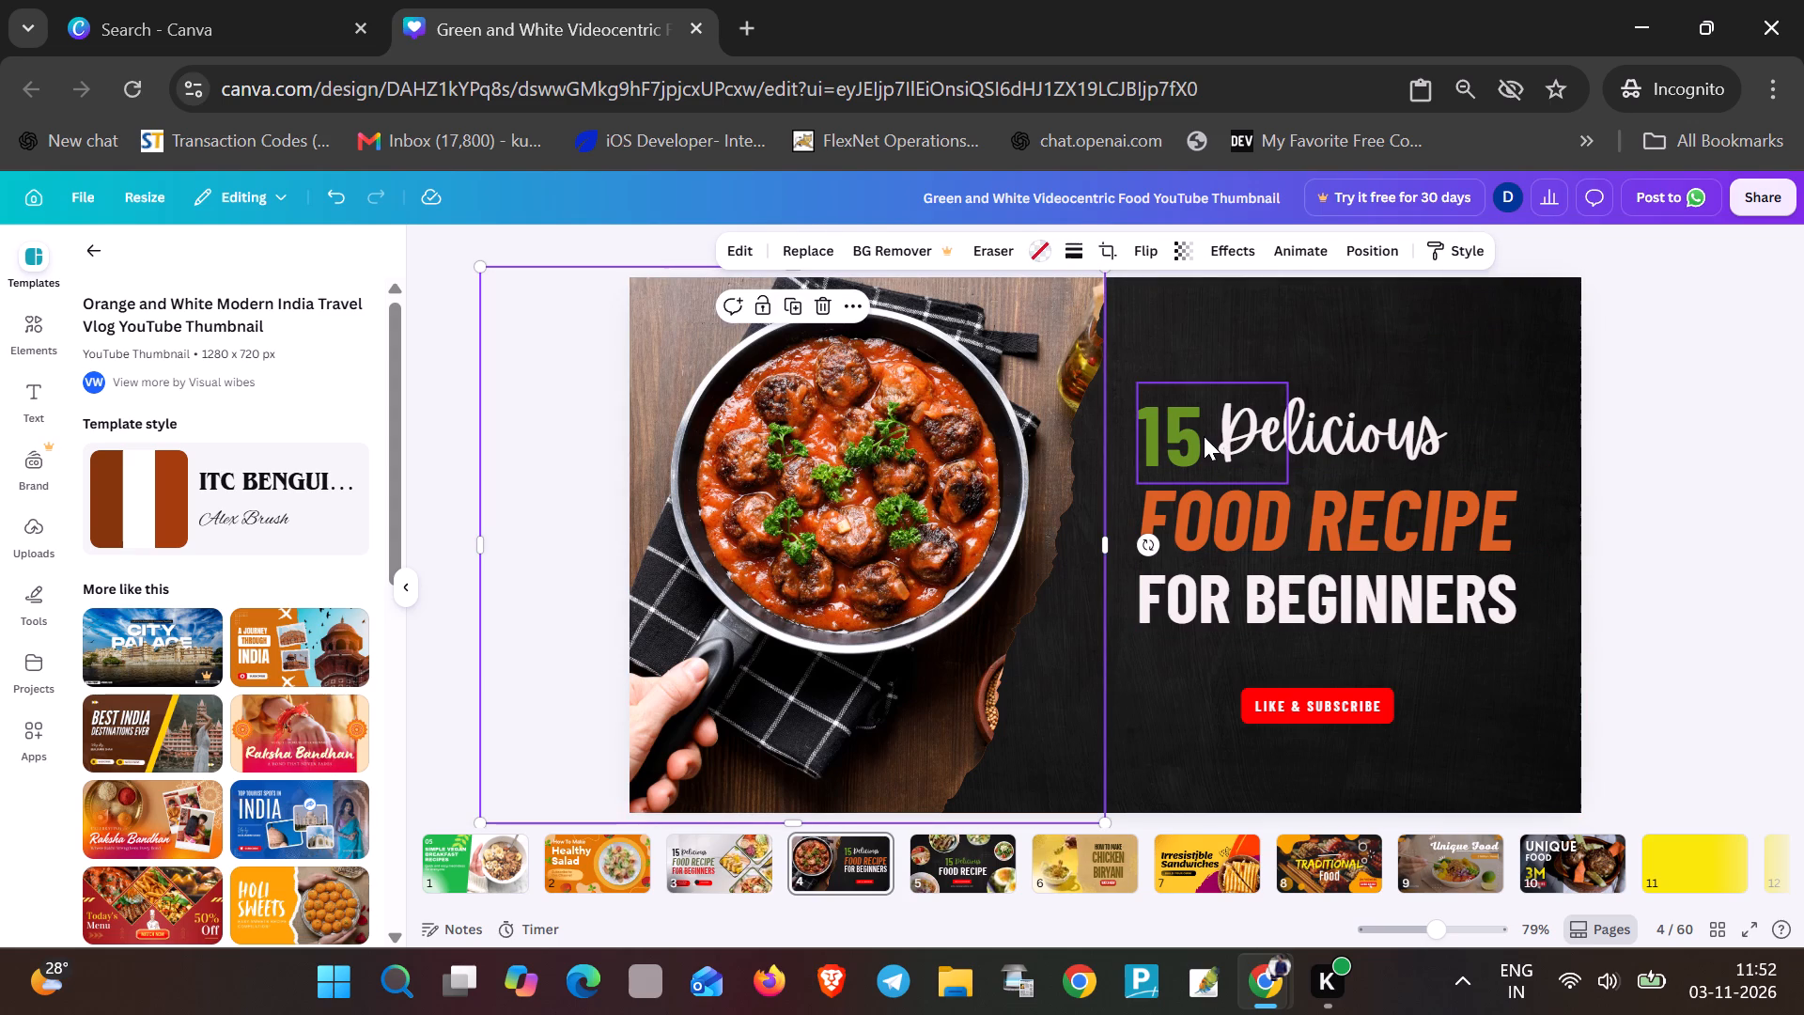
# Move the heading texts "15", "Delicious", "FOOD RECIPE" and "FOR BEGINNERS" upward, keeping their order and left alignment.
pyautogui.moveTo(1204, 436); pyautogui.dragTo(1205, 379)
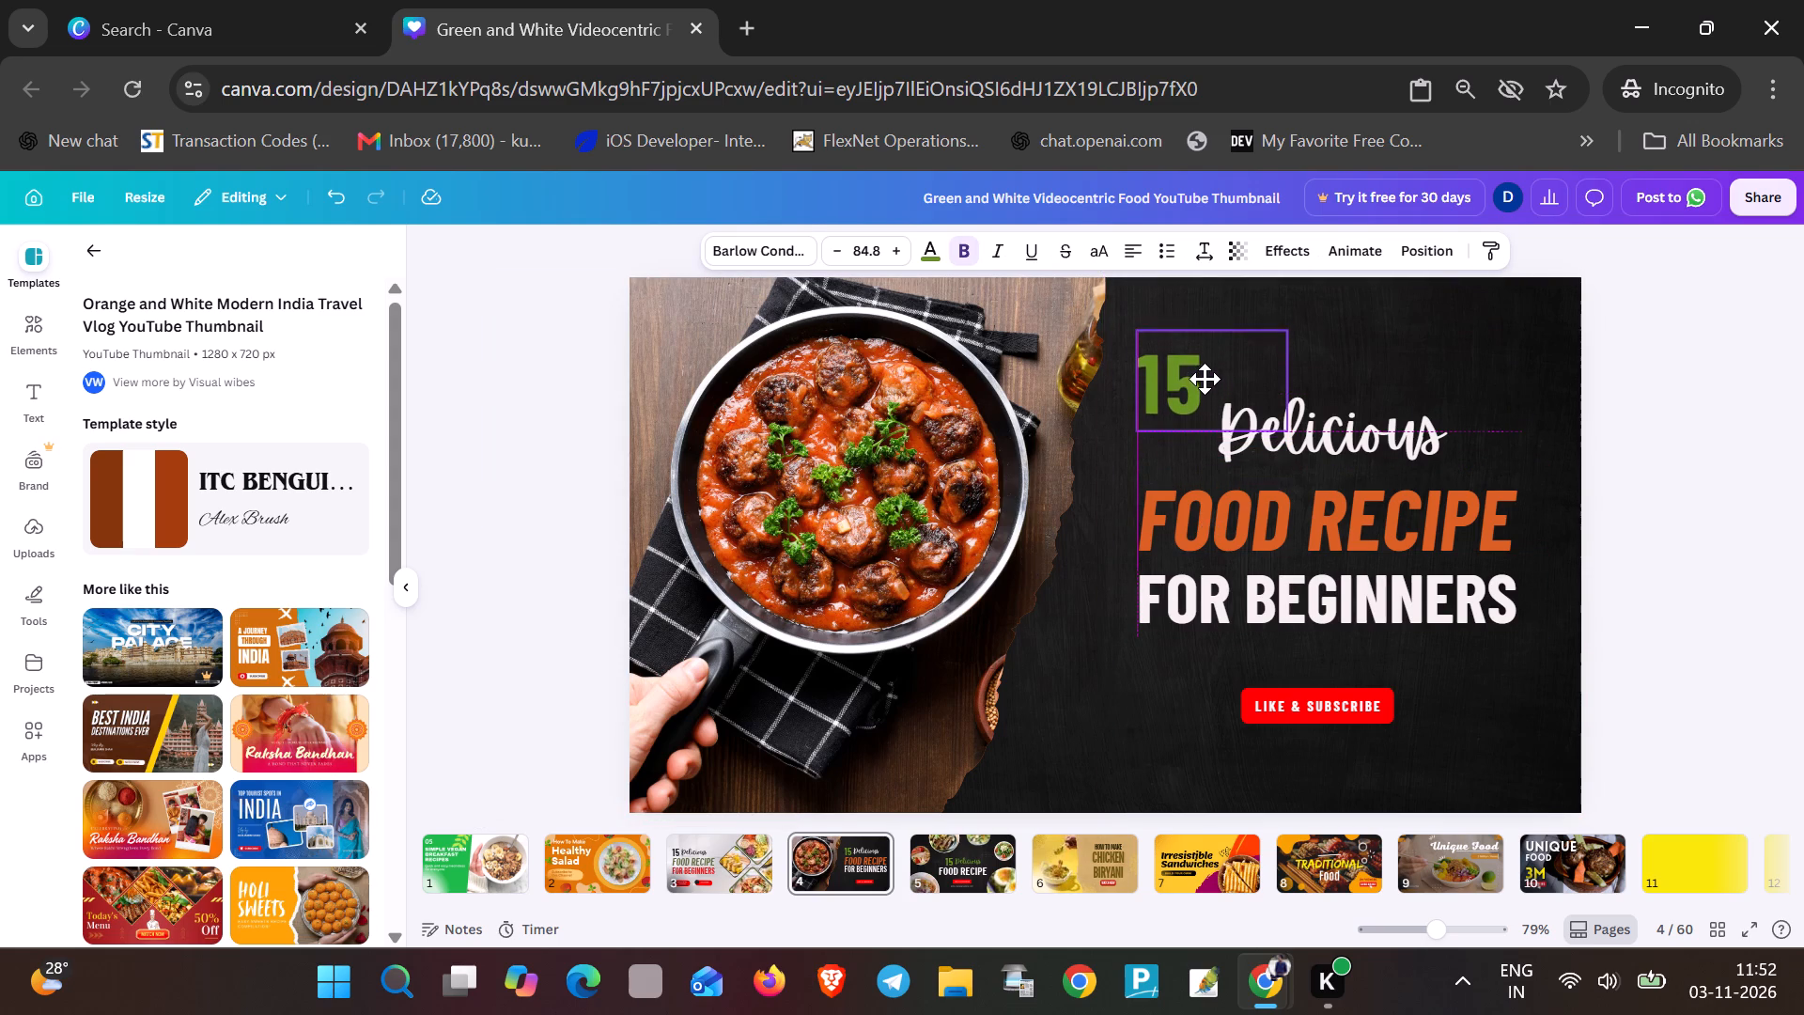
pyautogui.moveTo(1205, 379); pyautogui.dragTo(1205, 372)
pyautogui.moveTo(1301, 432); pyautogui.dragTo(1299, 384)
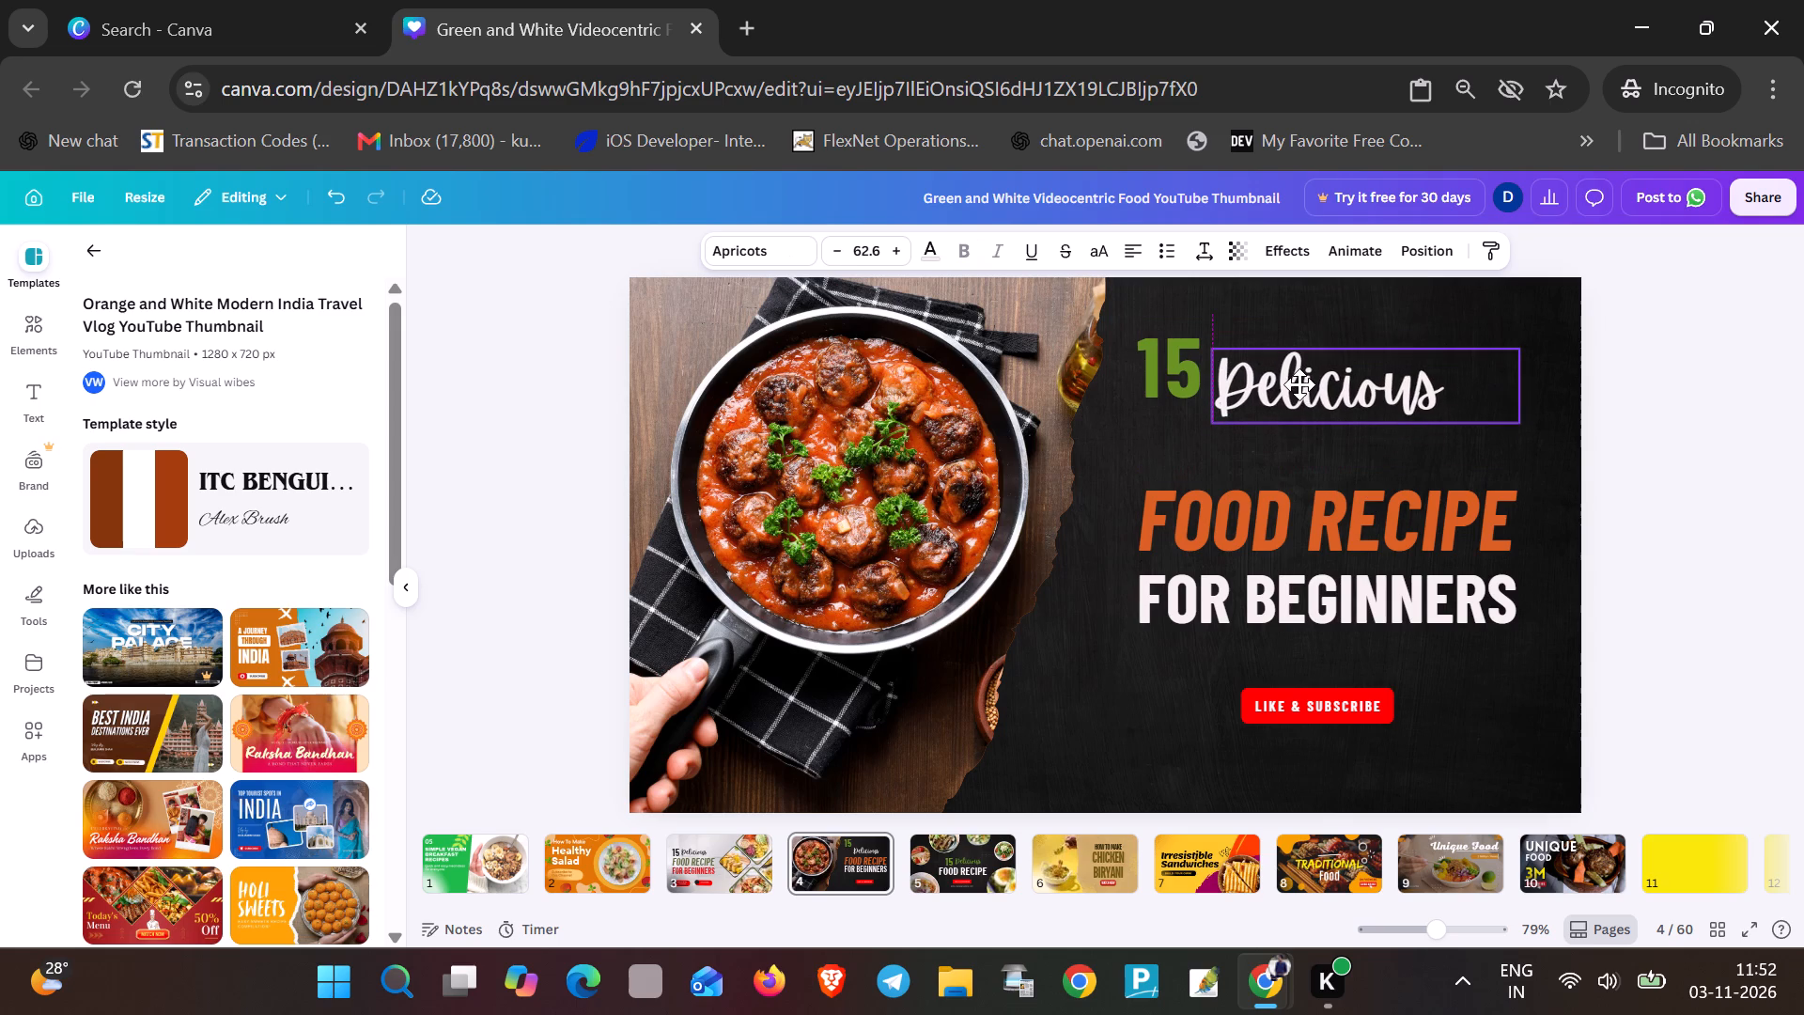
pyautogui.moveTo(1299, 384); pyautogui.dragTo(1303, 367)
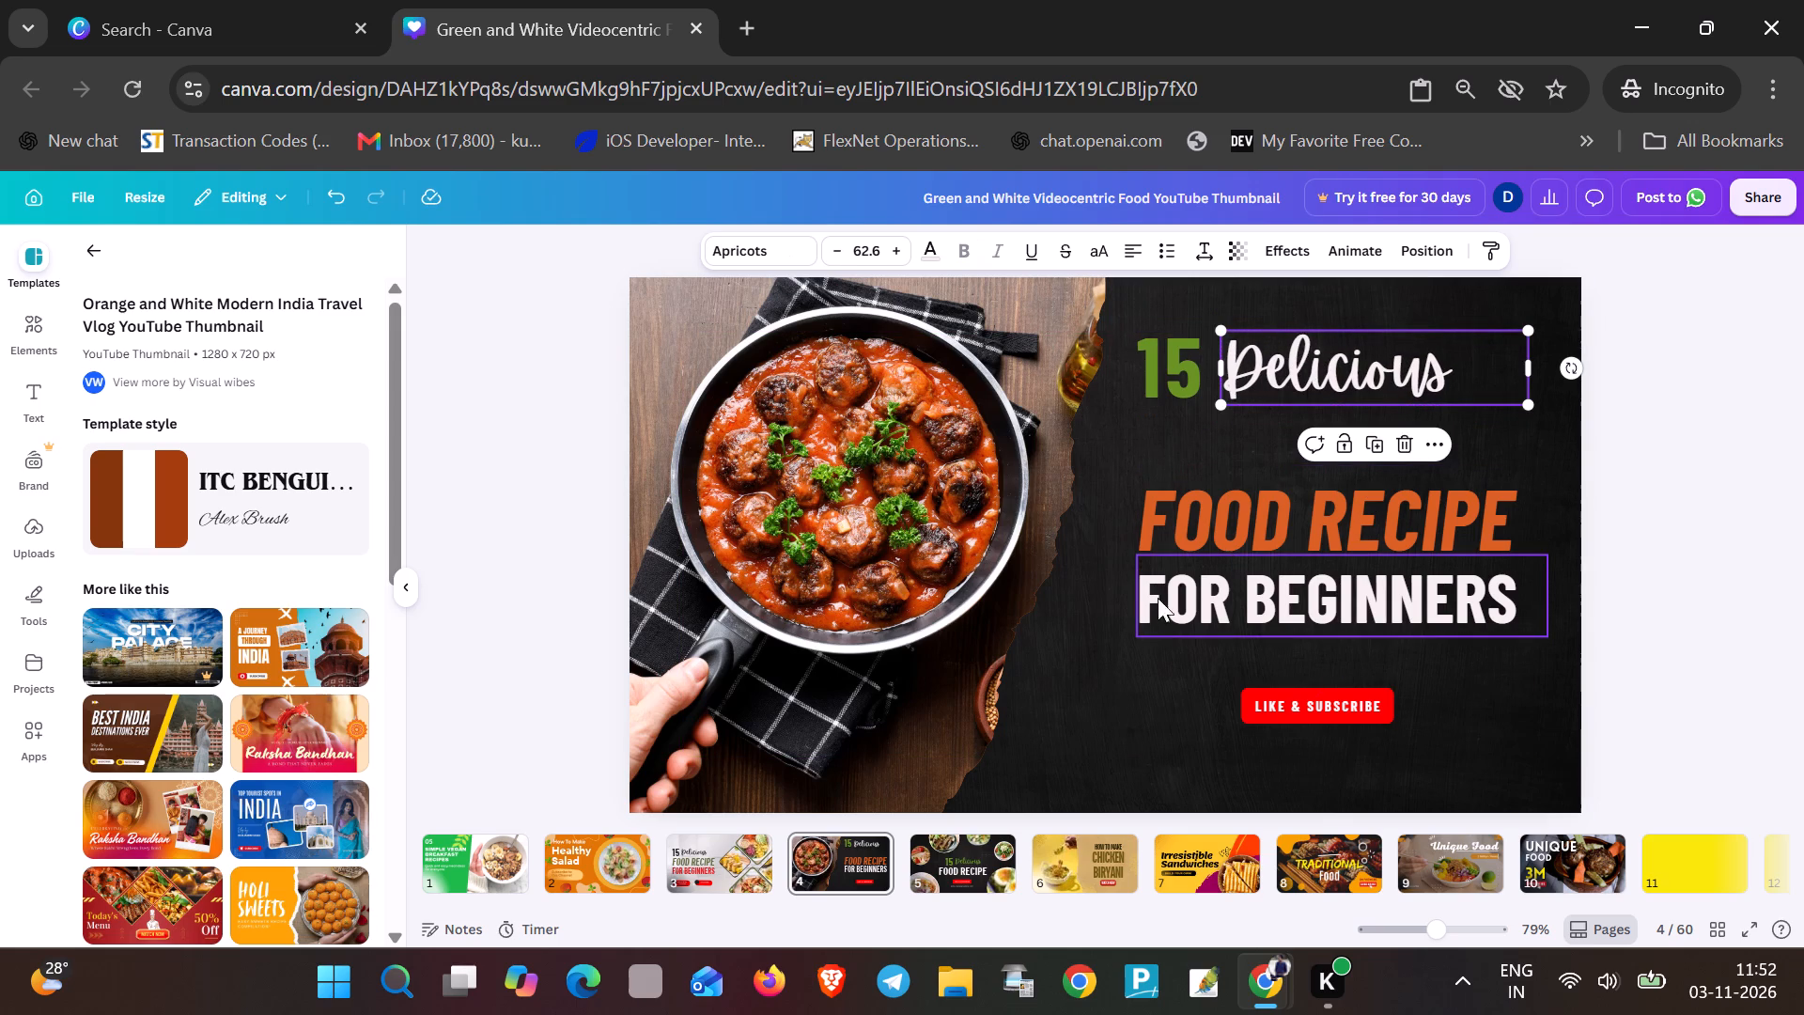
pyautogui.moveTo(1202, 539); pyautogui.dragTo(1199, 476)
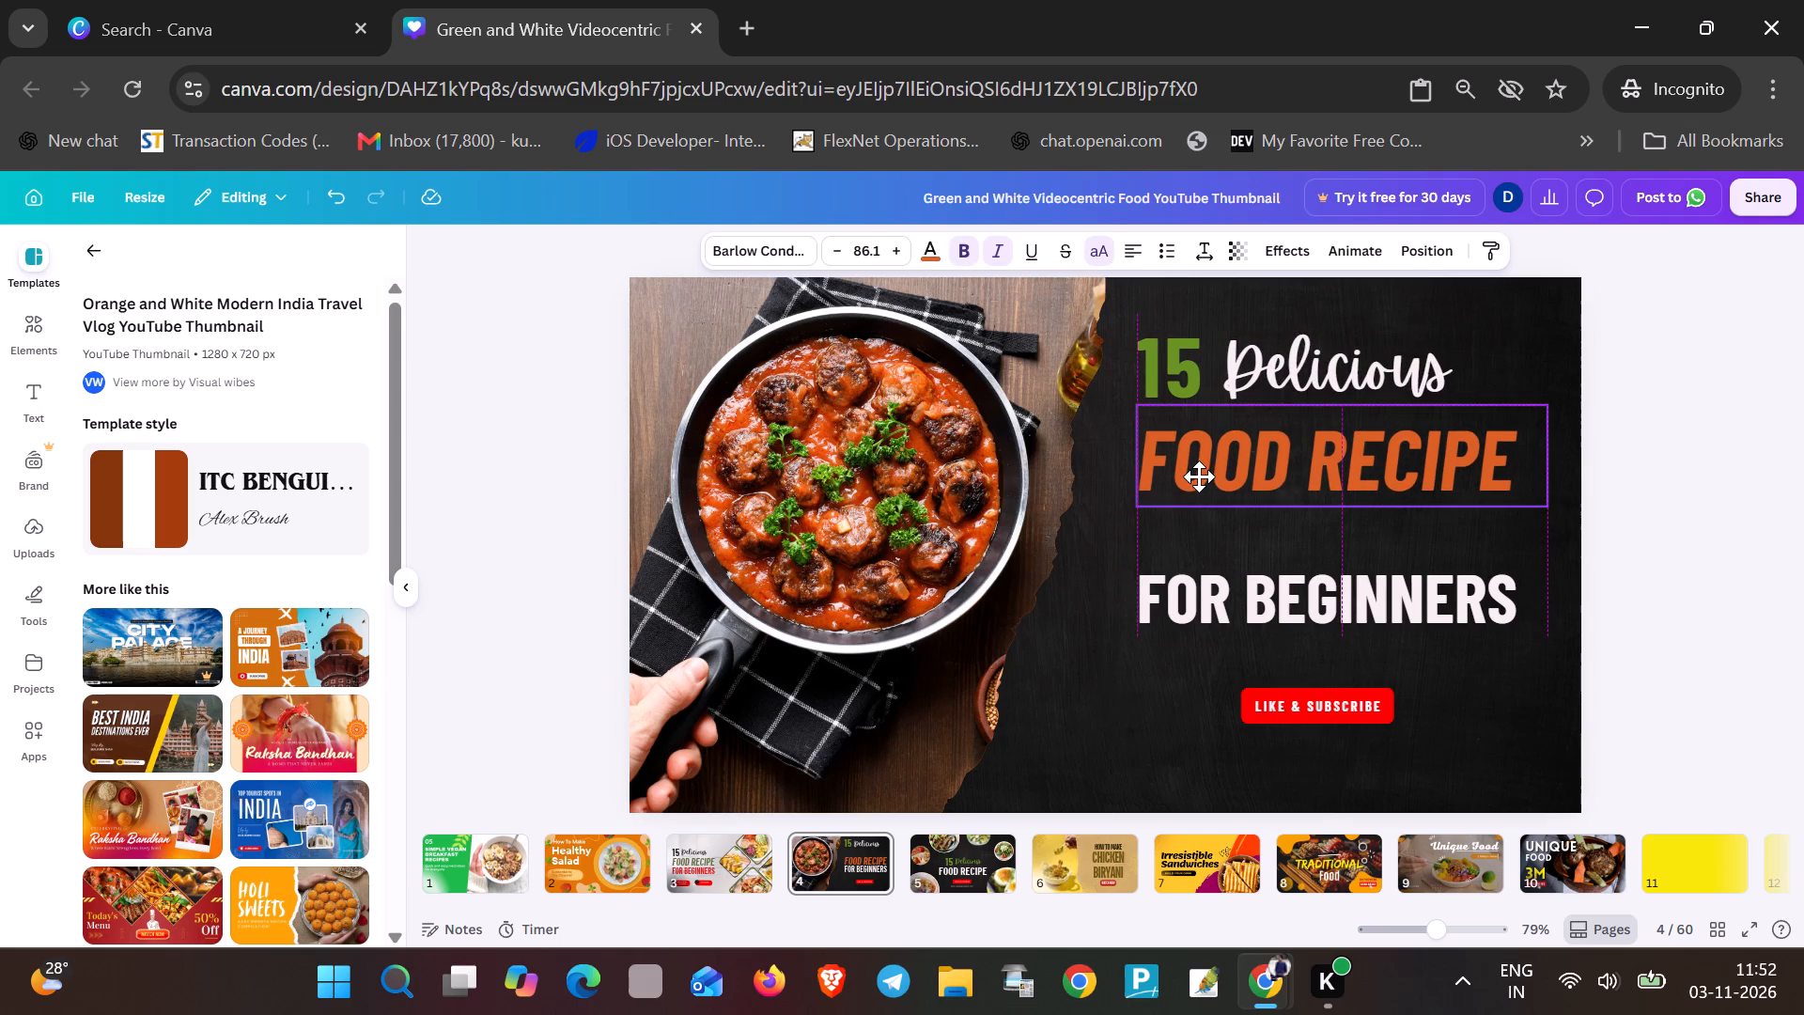
pyautogui.moveTo(1199, 476); pyautogui.dragTo(1200, 475)
pyautogui.moveTo(1229, 612); pyautogui.dragTo(1226, 566)
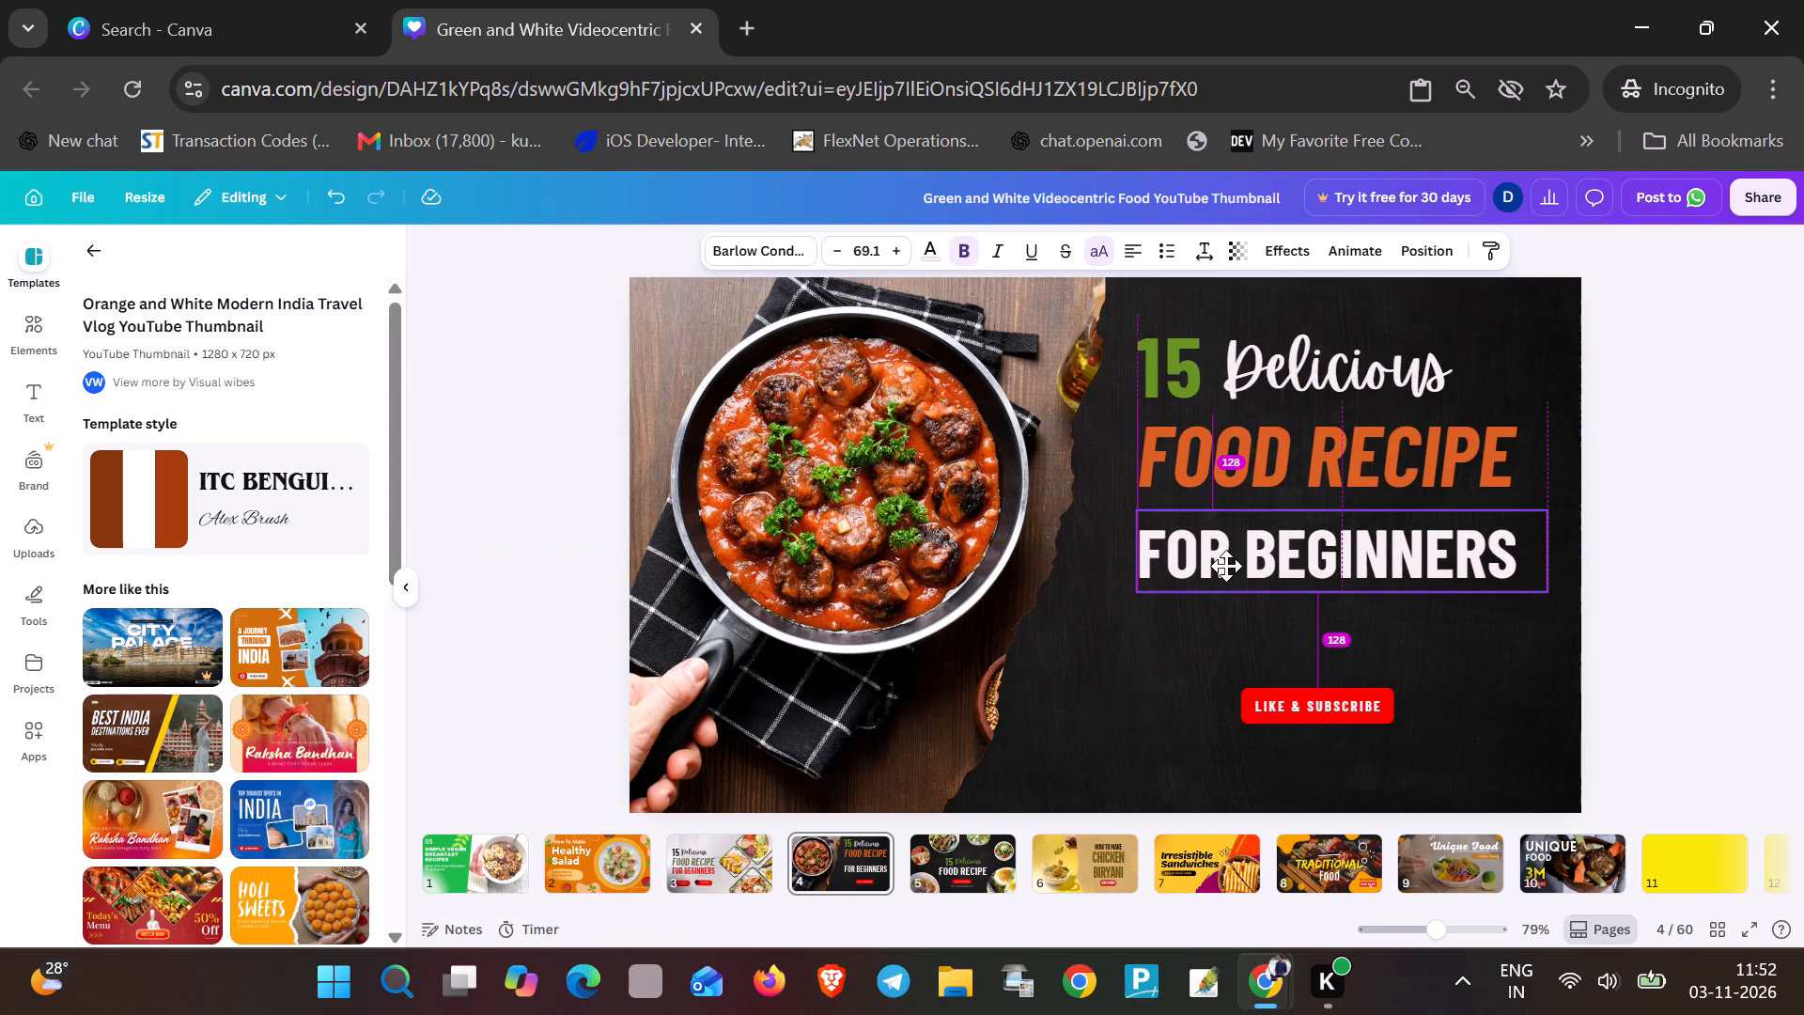
pyautogui.moveTo(1226, 566); pyautogui.dragTo(1227, 558)
# Move the "LIKE & SUBSCRIBE" text slightly up toward the upper edge of its red button.
pyautogui.moveTo(1299, 706); pyautogui.dragTo(1290, 683)
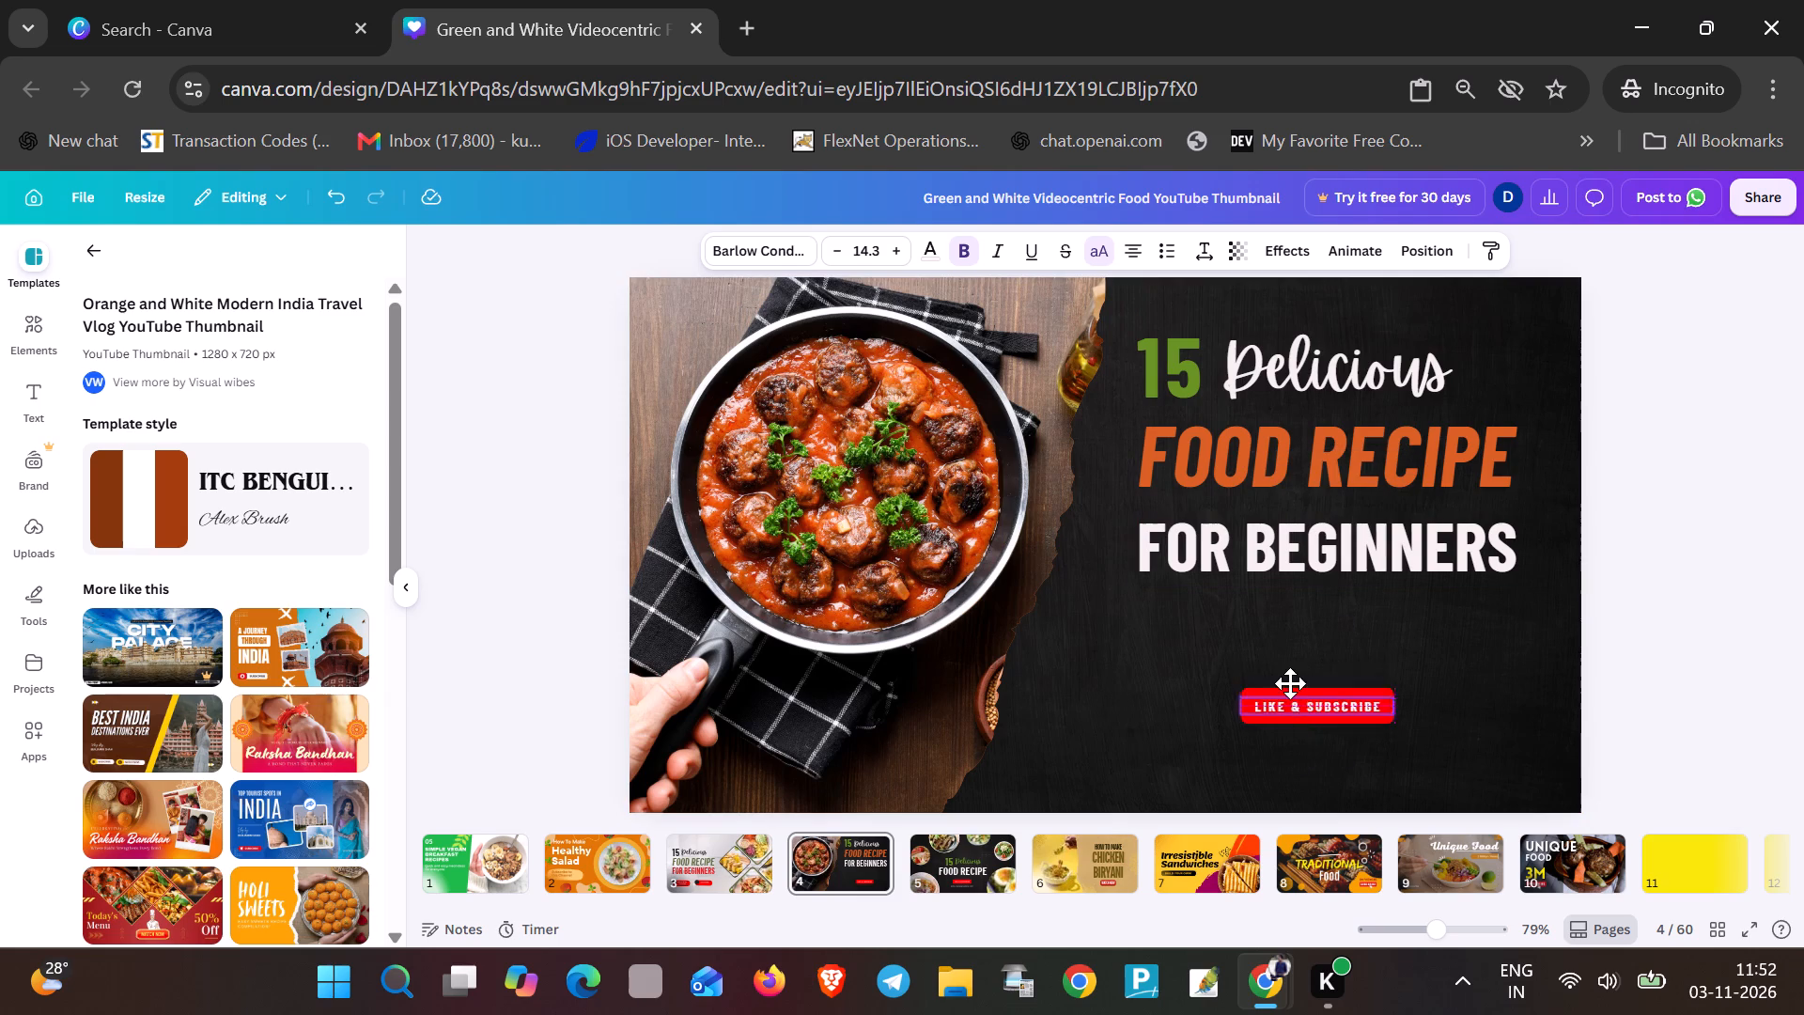
pyautogui.moveTo(1290, 683); pyautogui.dragTo(1299, 697)
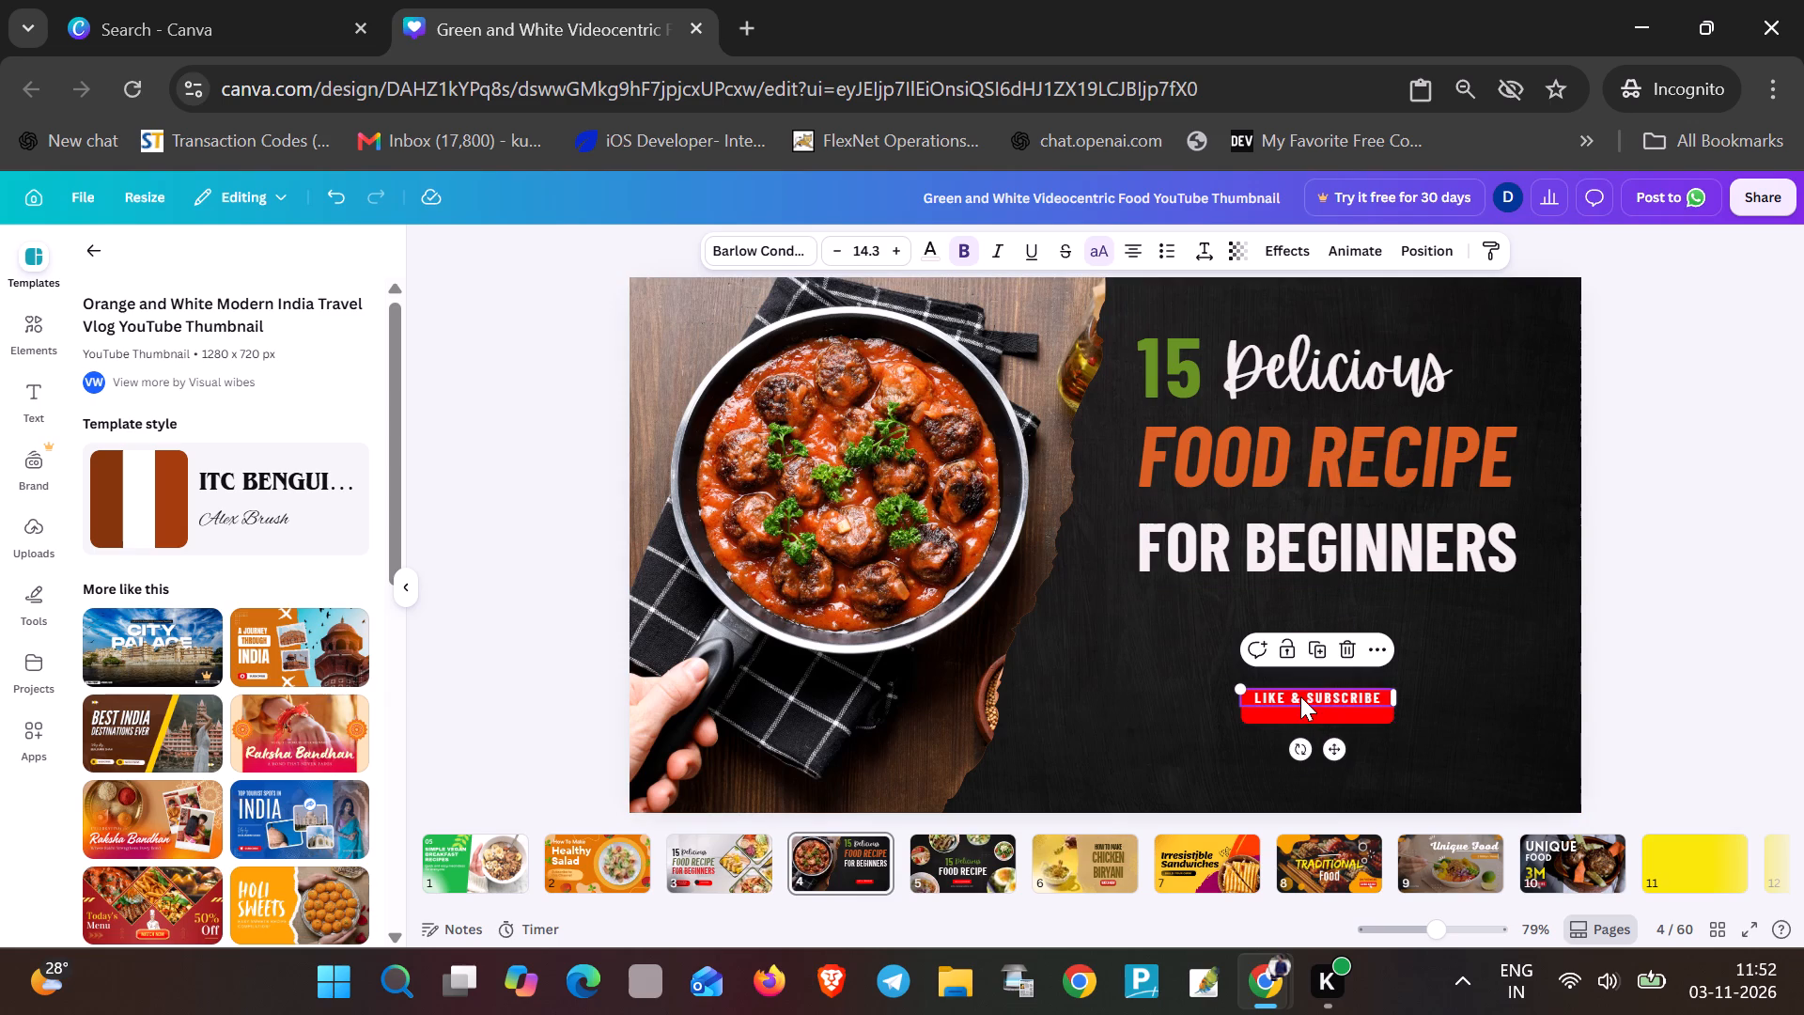
# Undo the last text move, then move the red button together with its "LIKE & SUBSCRIBE" text up to just beneath "FOR BEGINNERS".
pyautogui.hotkey('ctrl', 'z')
pyautogui.click(1436, 771)
pyautogui.moveTo(1435, 771); pyautogui.dragTo(1374, 707)
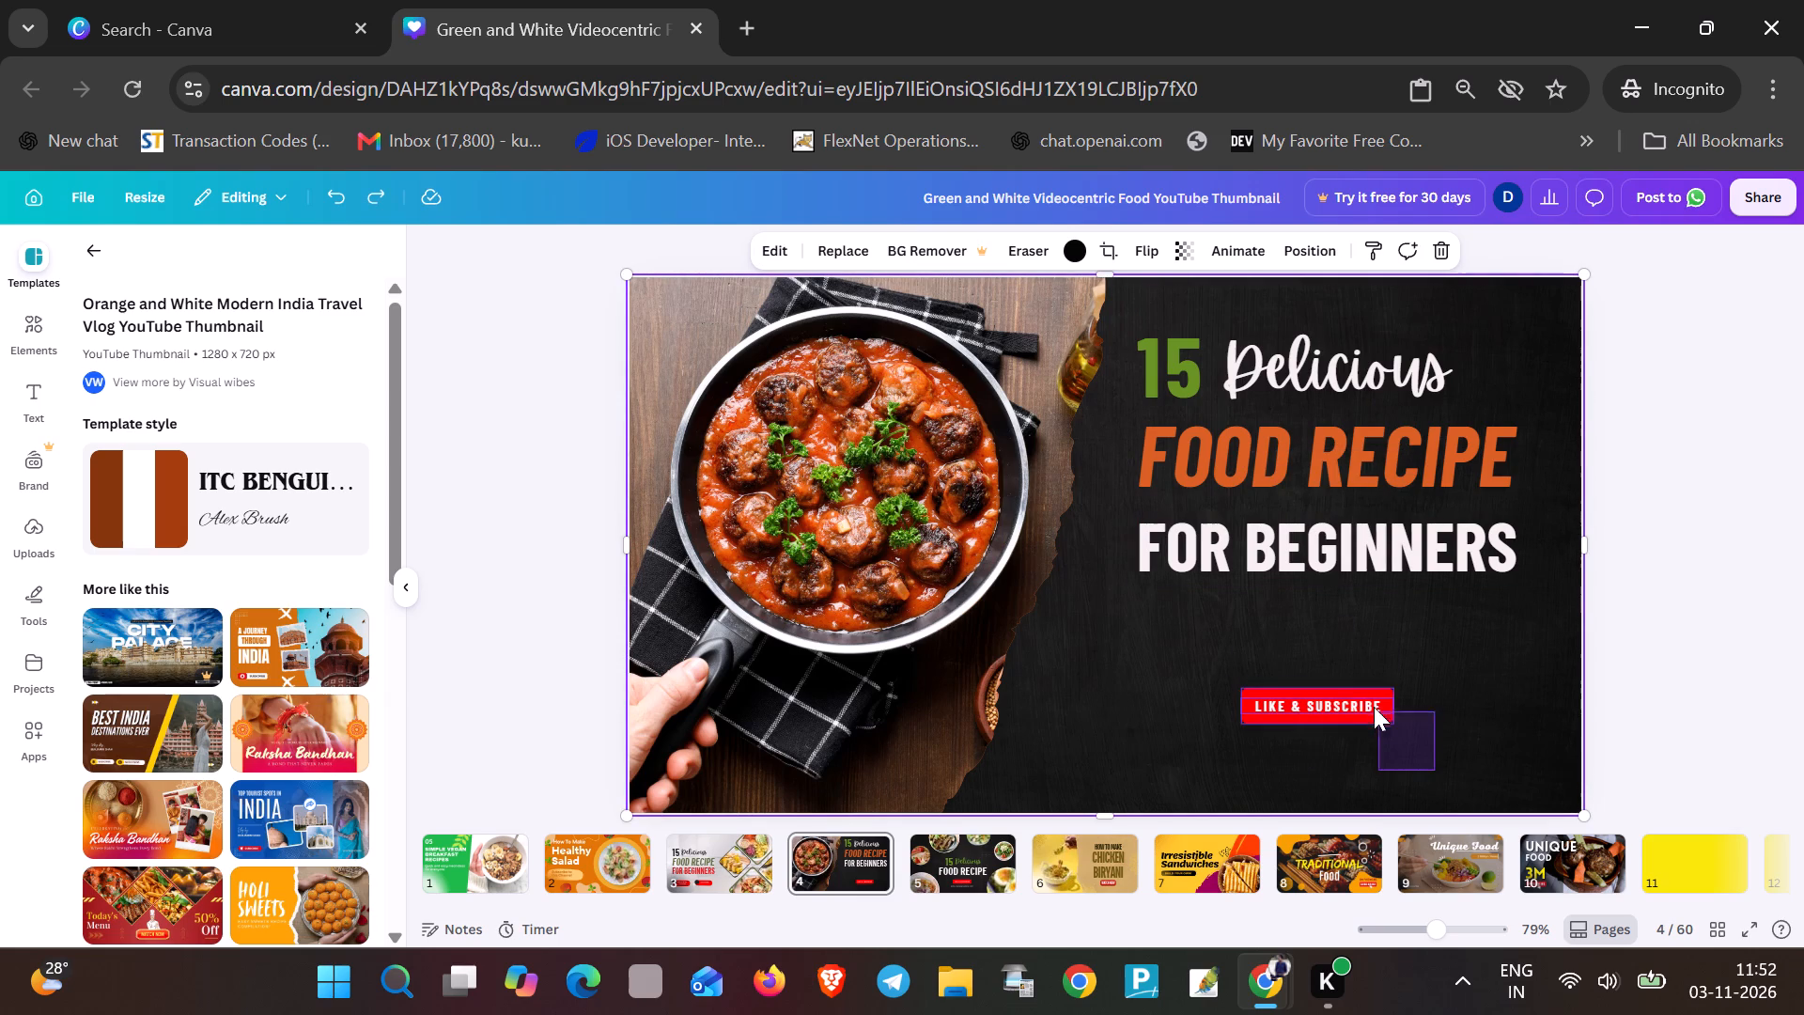
pyautogui.moveTo(1374, 707); pyautogui.dragTo(1256, 652)
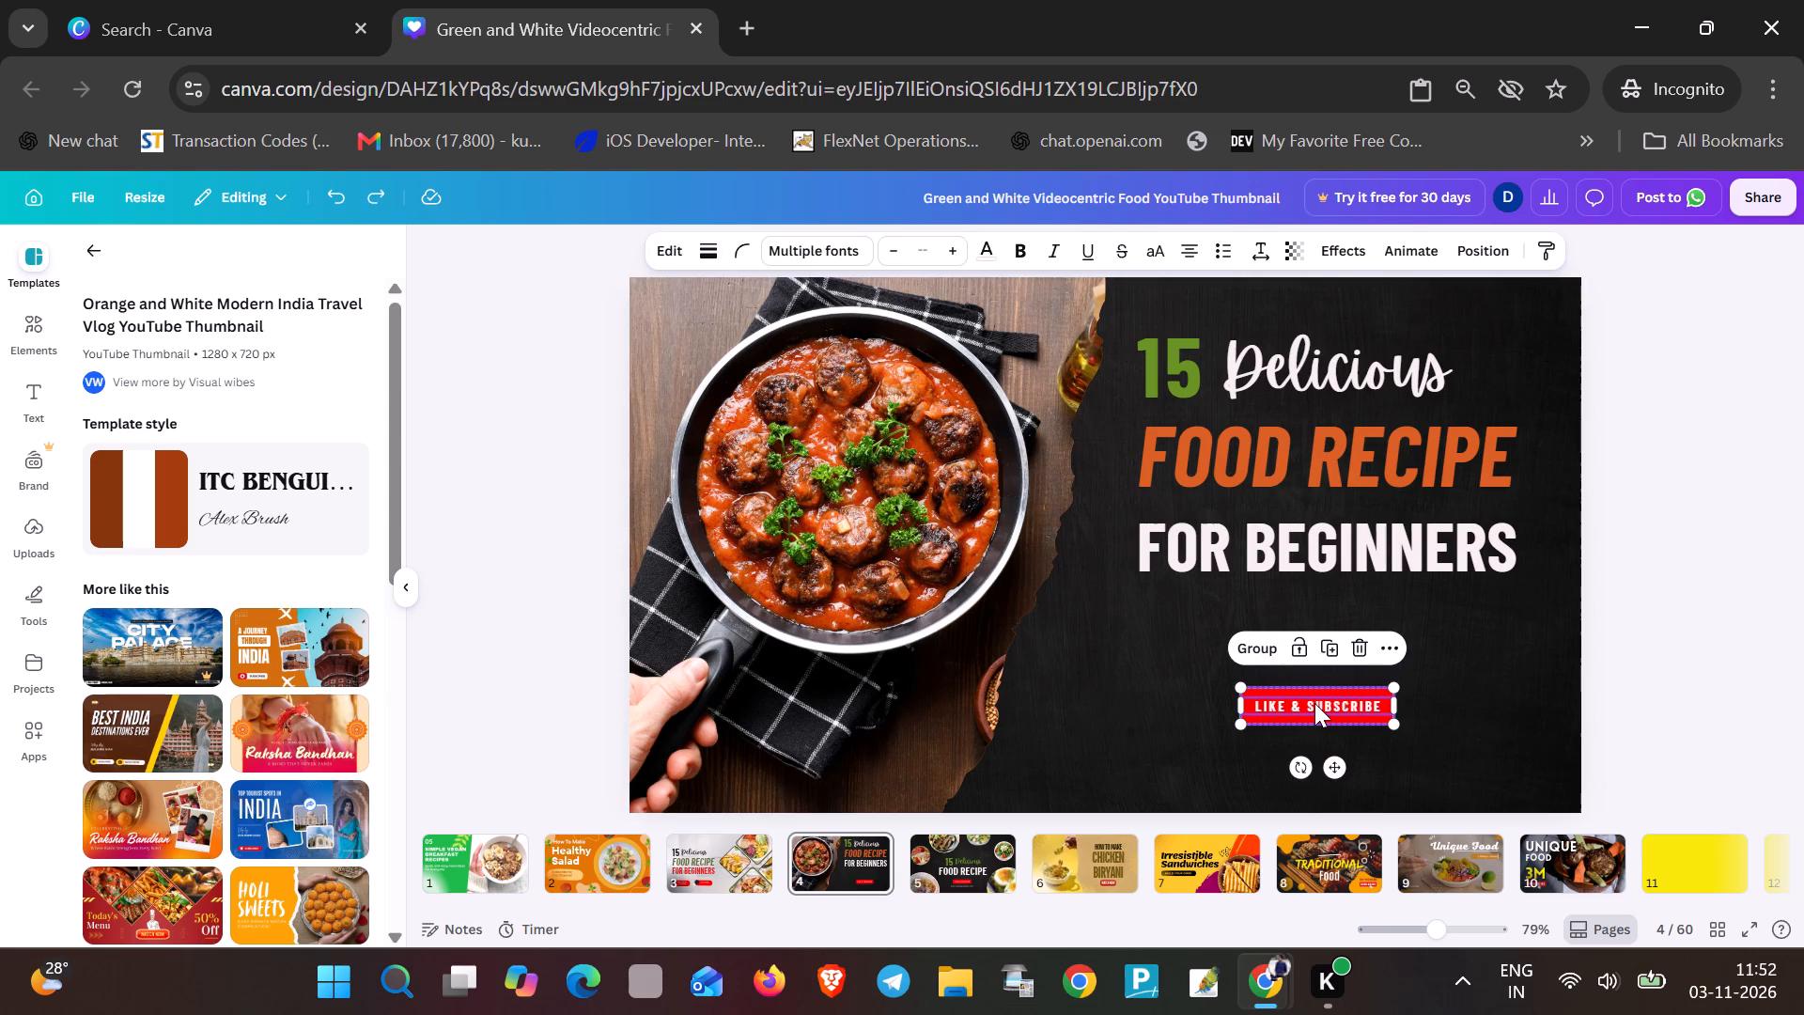
pyautogui.moveTo(1314, 703); pyautogui.dragTo(1313, 618)
pyautogui.click(1336, 739)
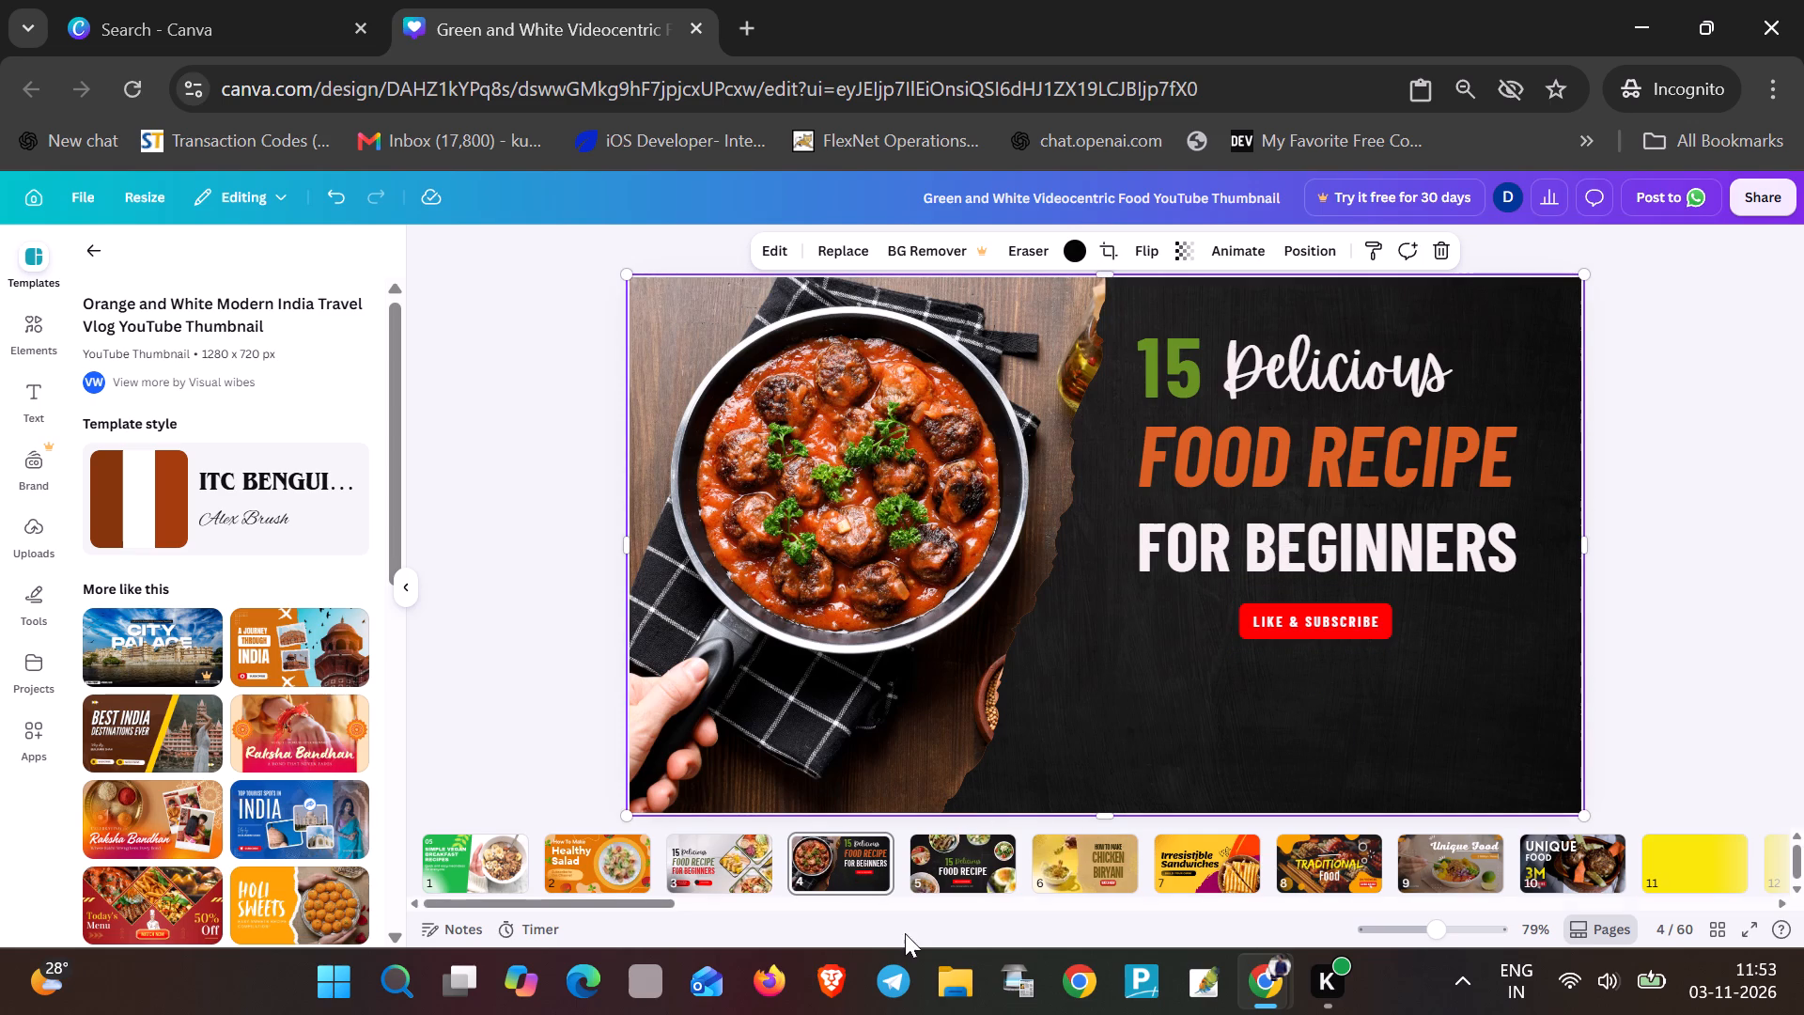
# Nudge the "FOR BEGINNERS" heading slightly upward.
pyautogui.click(1184, 545)
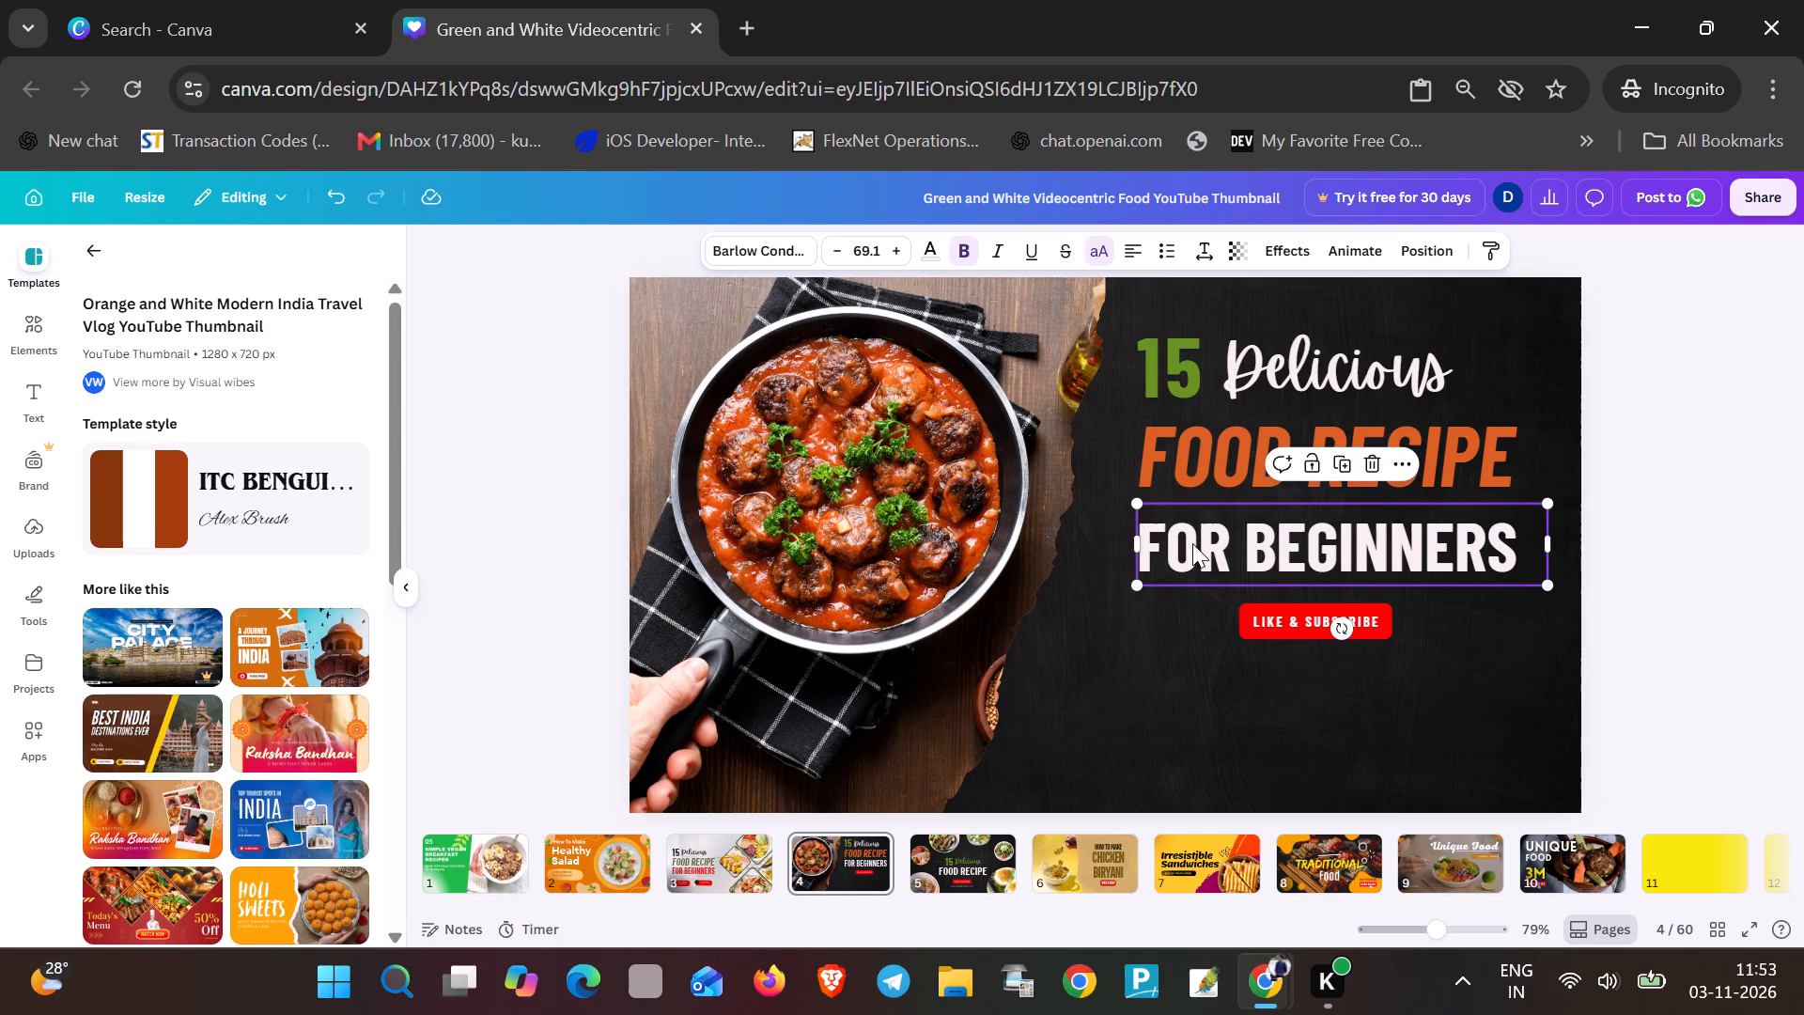
pyautogui.press('Up')
pyautogui.press('Up')
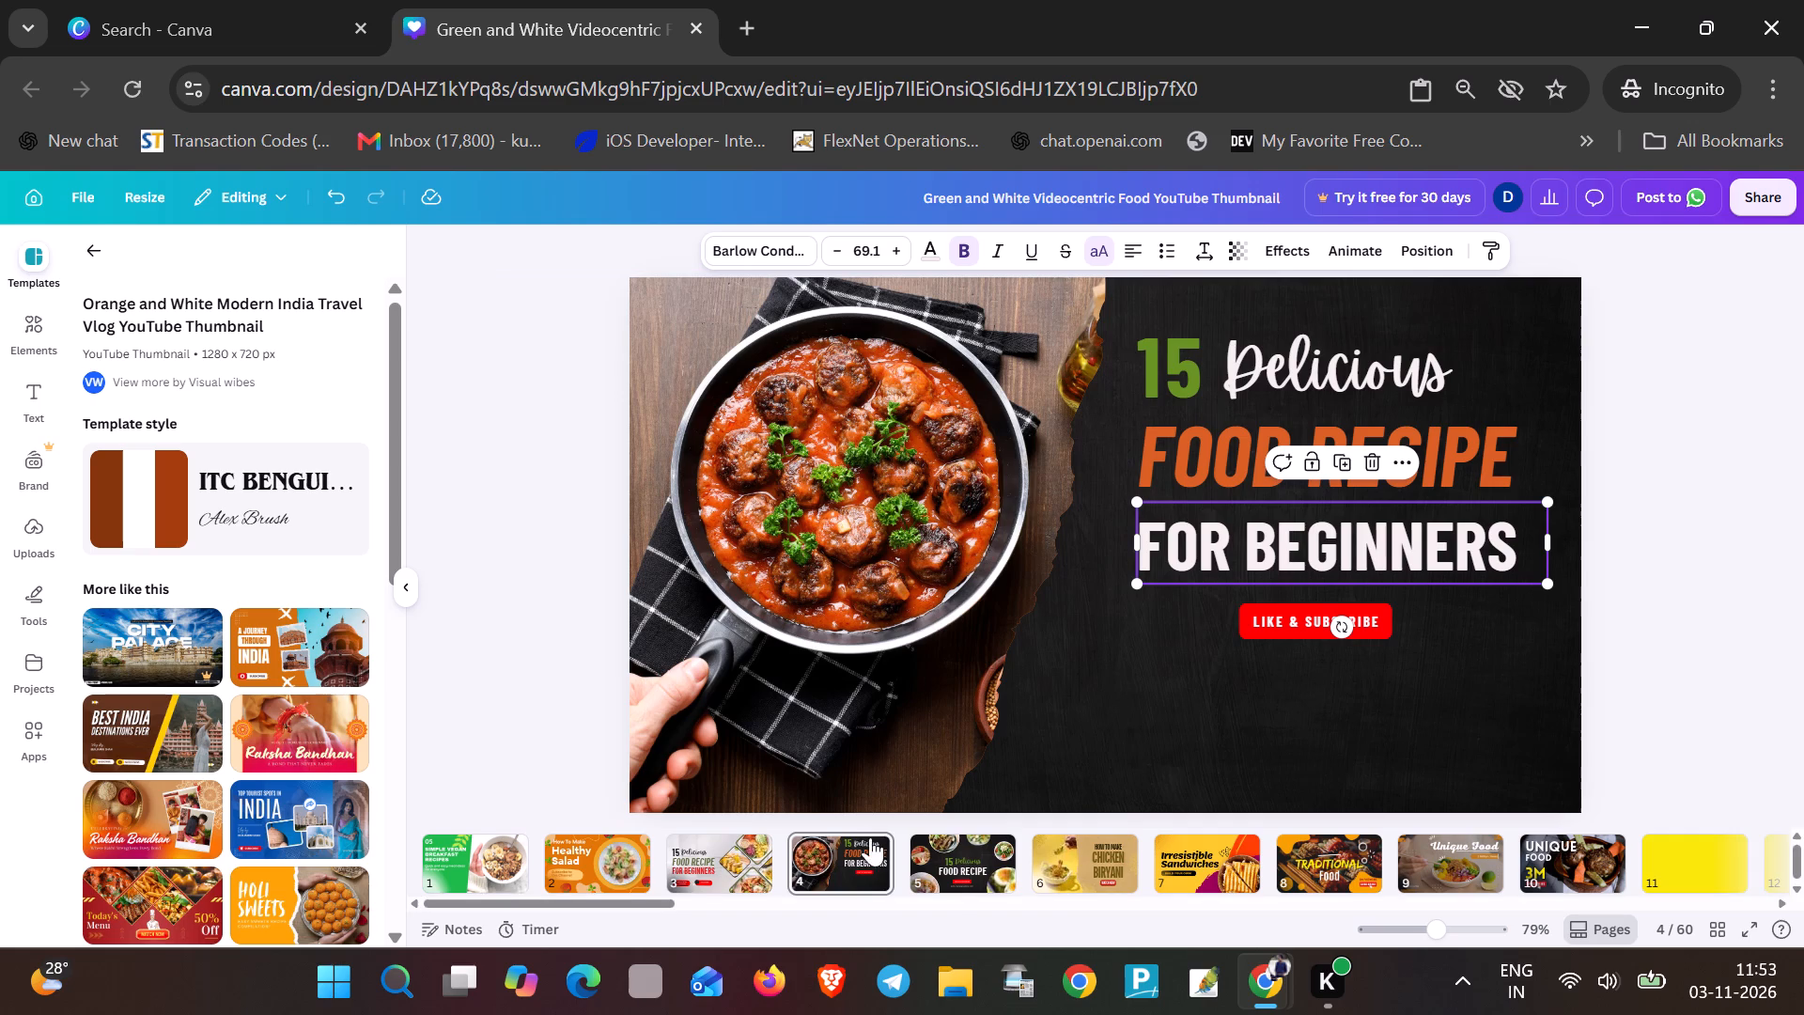
# On page 5, move the dot pattern beside the tomato salad plate to above "Delicious" and nudge the other dot pattern slightly down.
pyautogui.click(951, 873)
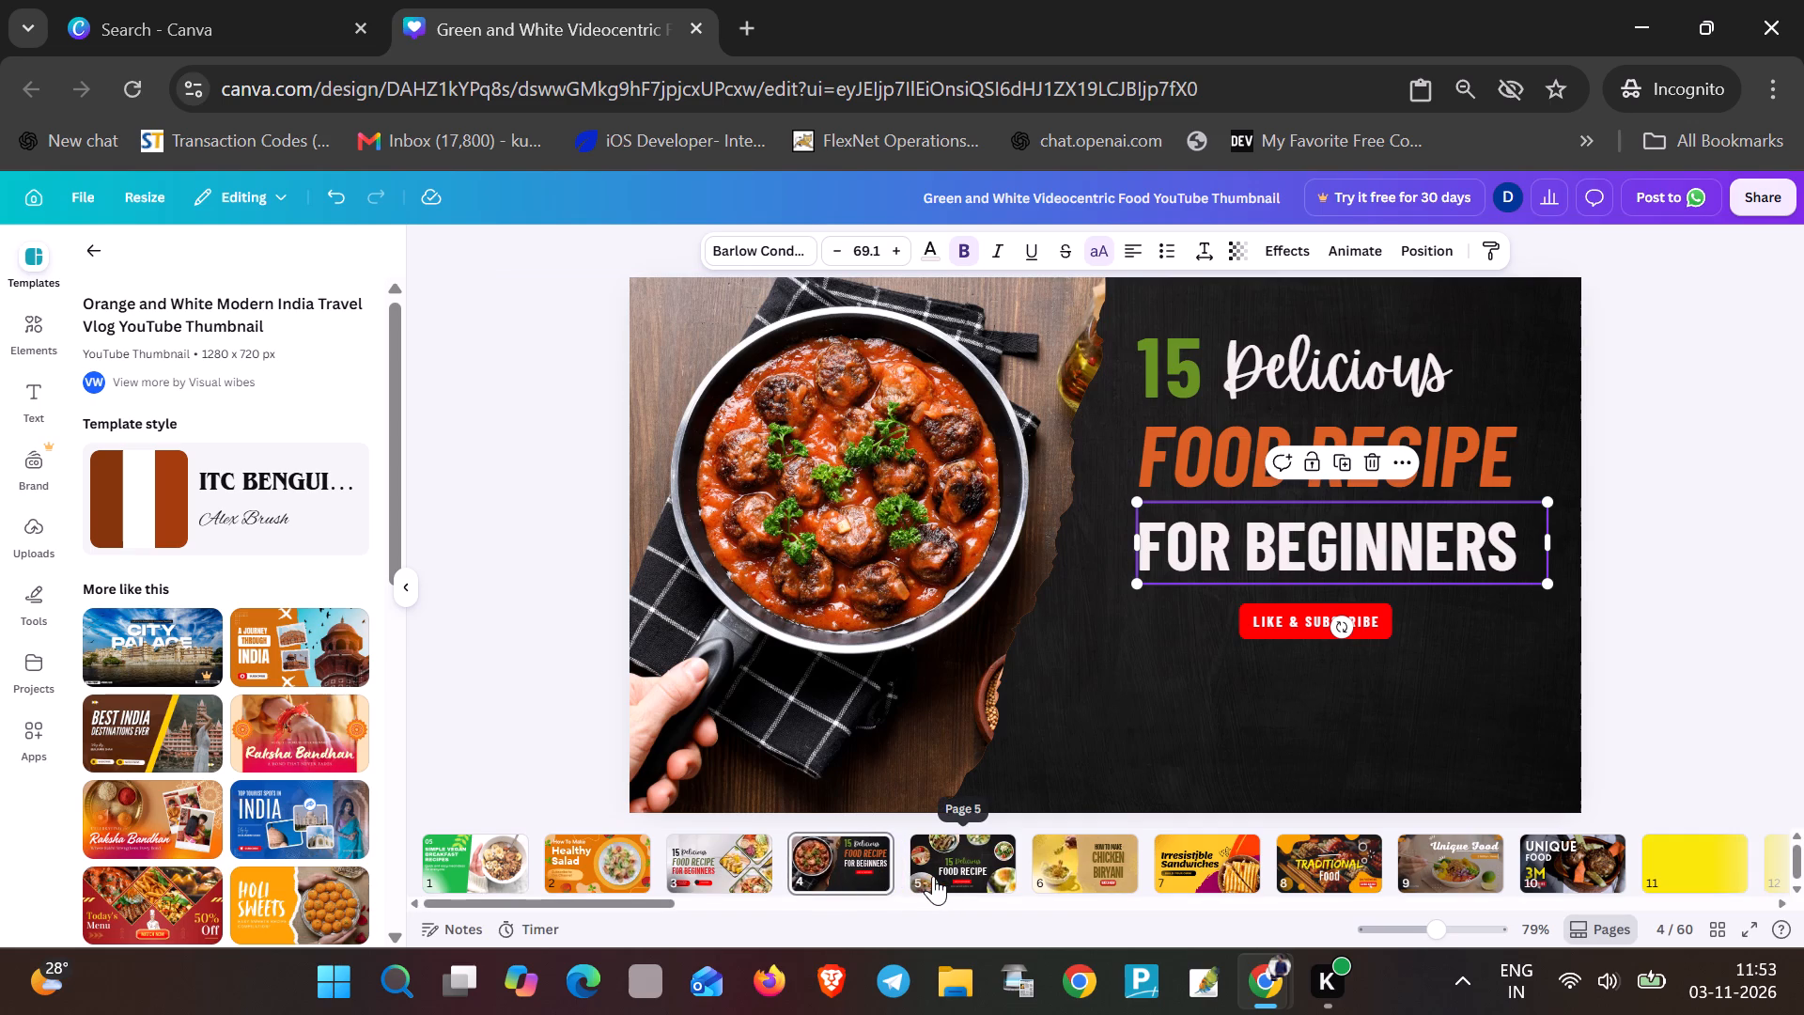
pyautogui.click(931, 878)
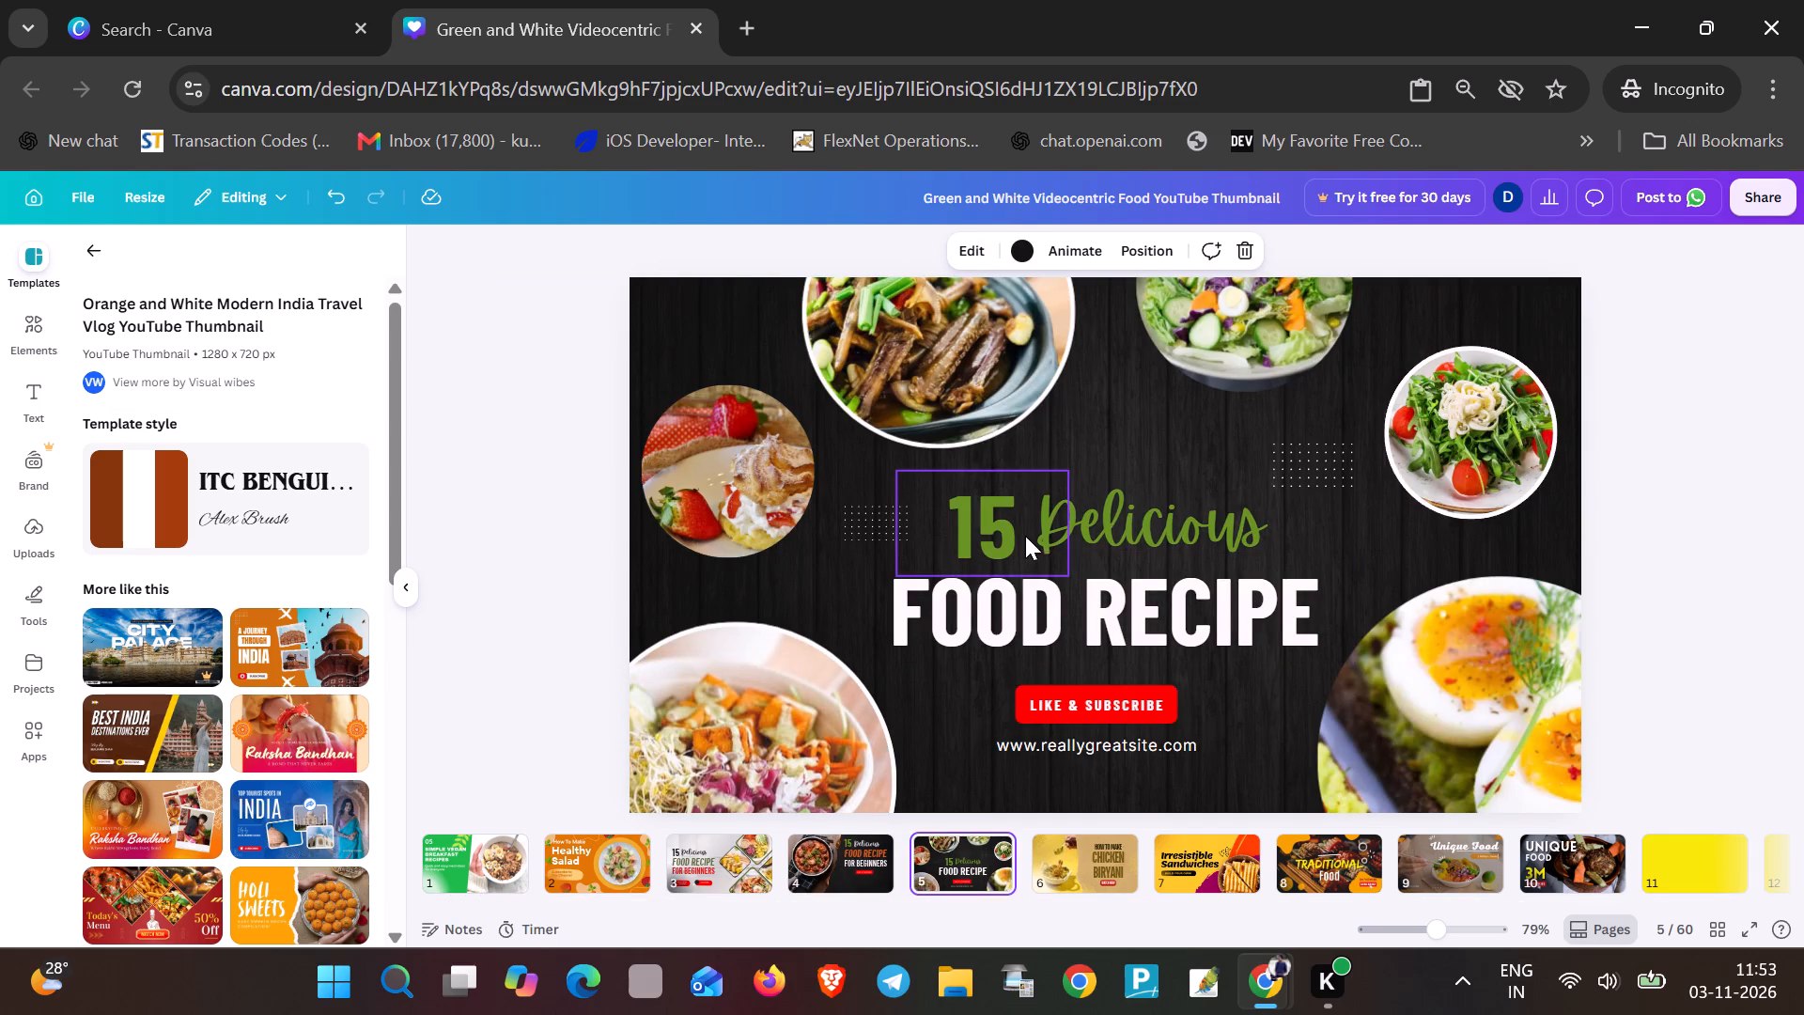
pyautogui.moveTo(1296, 463); pyautogui.dragTo(1284, 464)
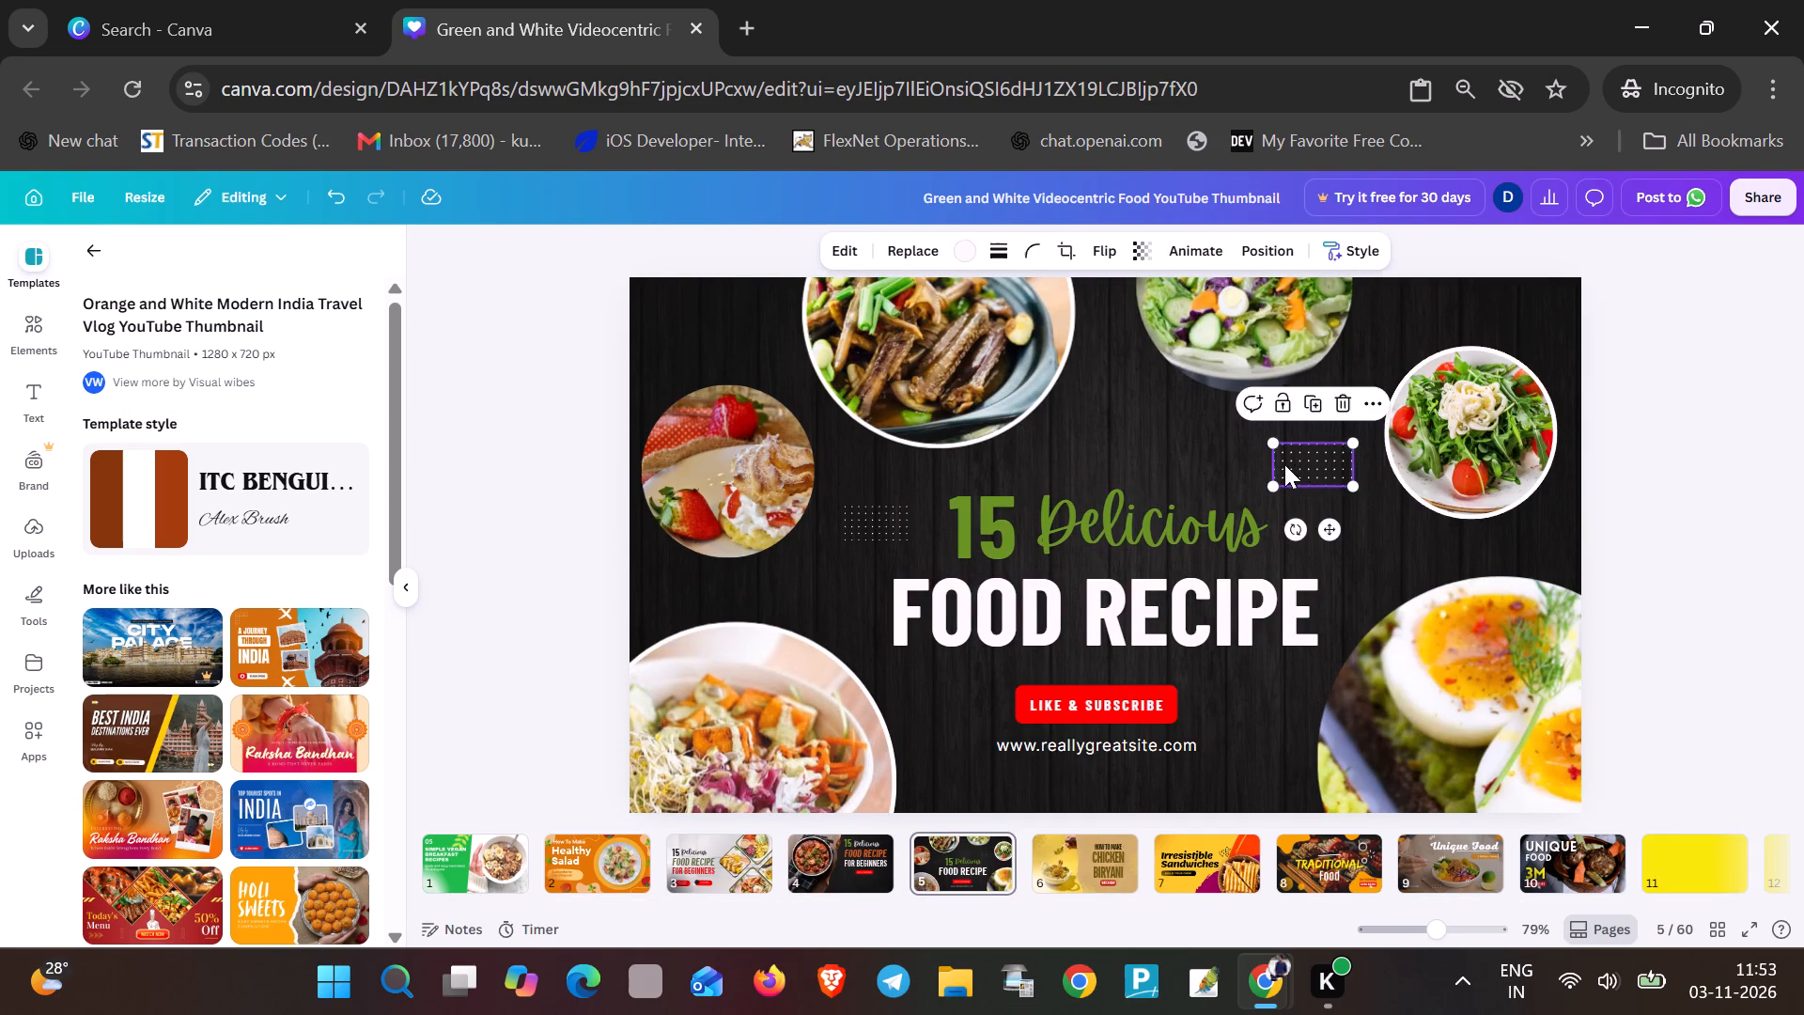
pyautogui.moveTo(1284, 464); pyautogui.dragTo(1131, 448)
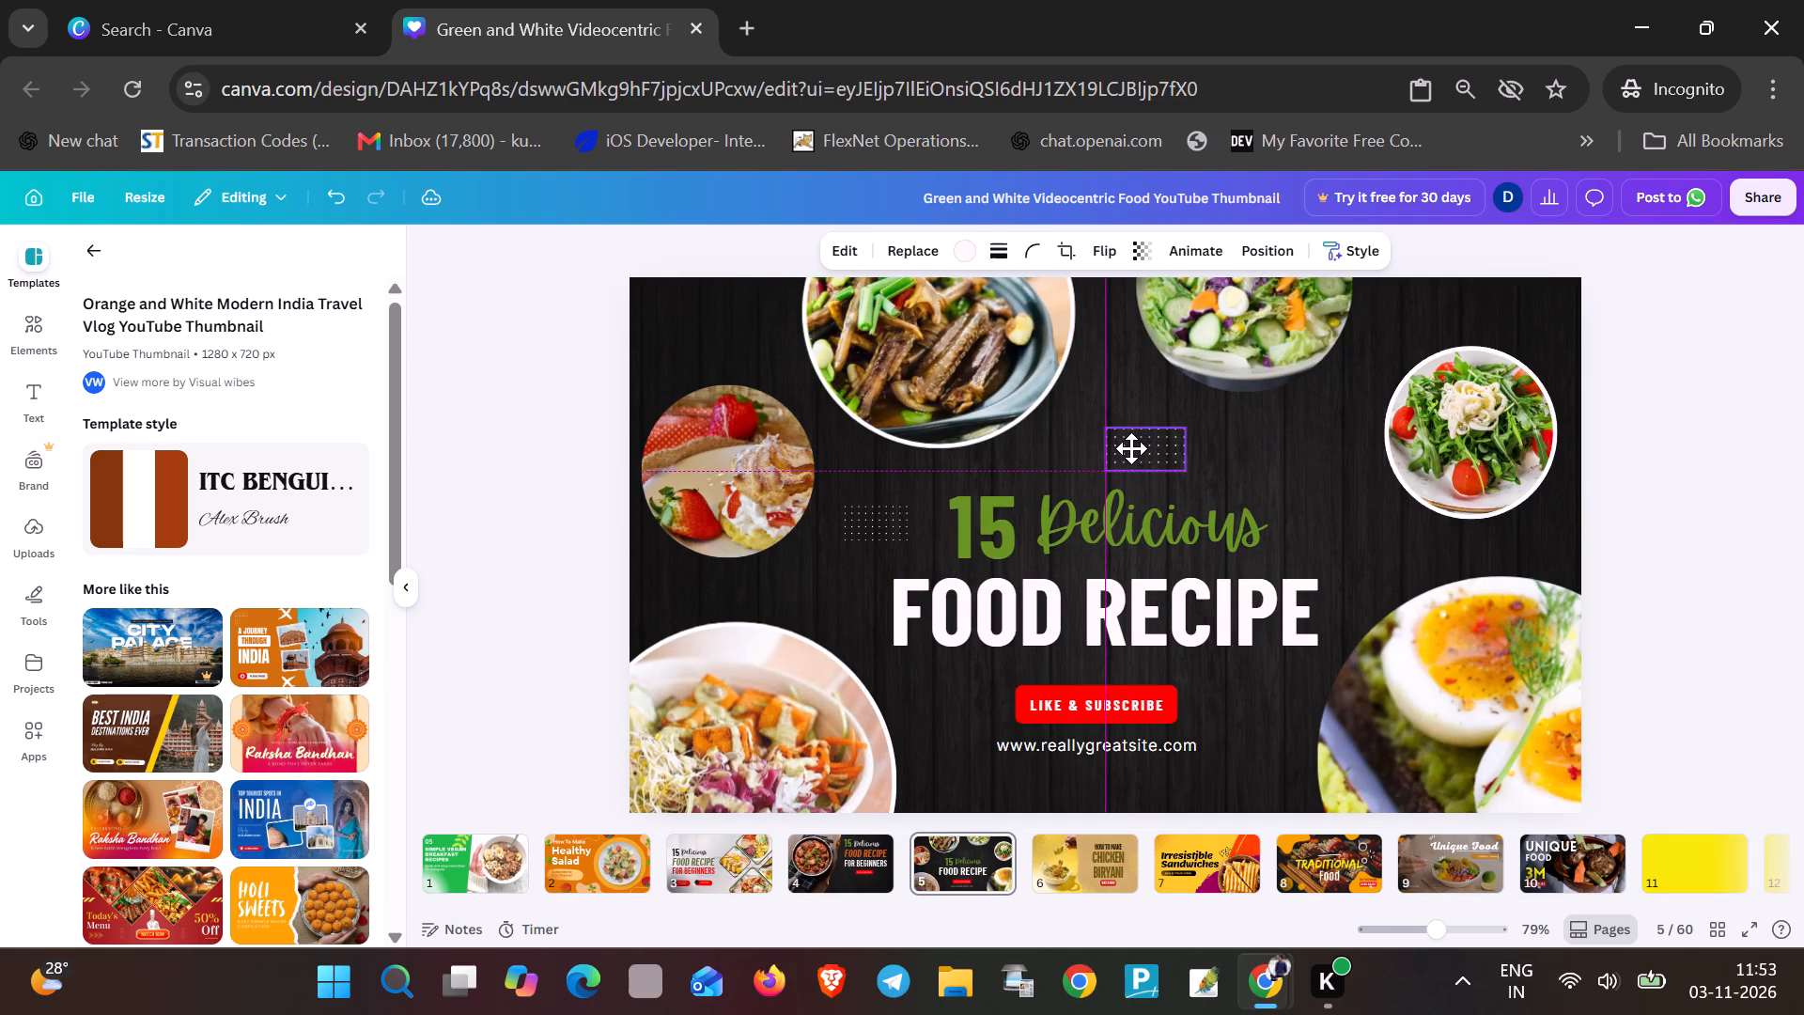
pyautogui.moveTo(1131, 448); pyautogui.dragTo(1127, 447)
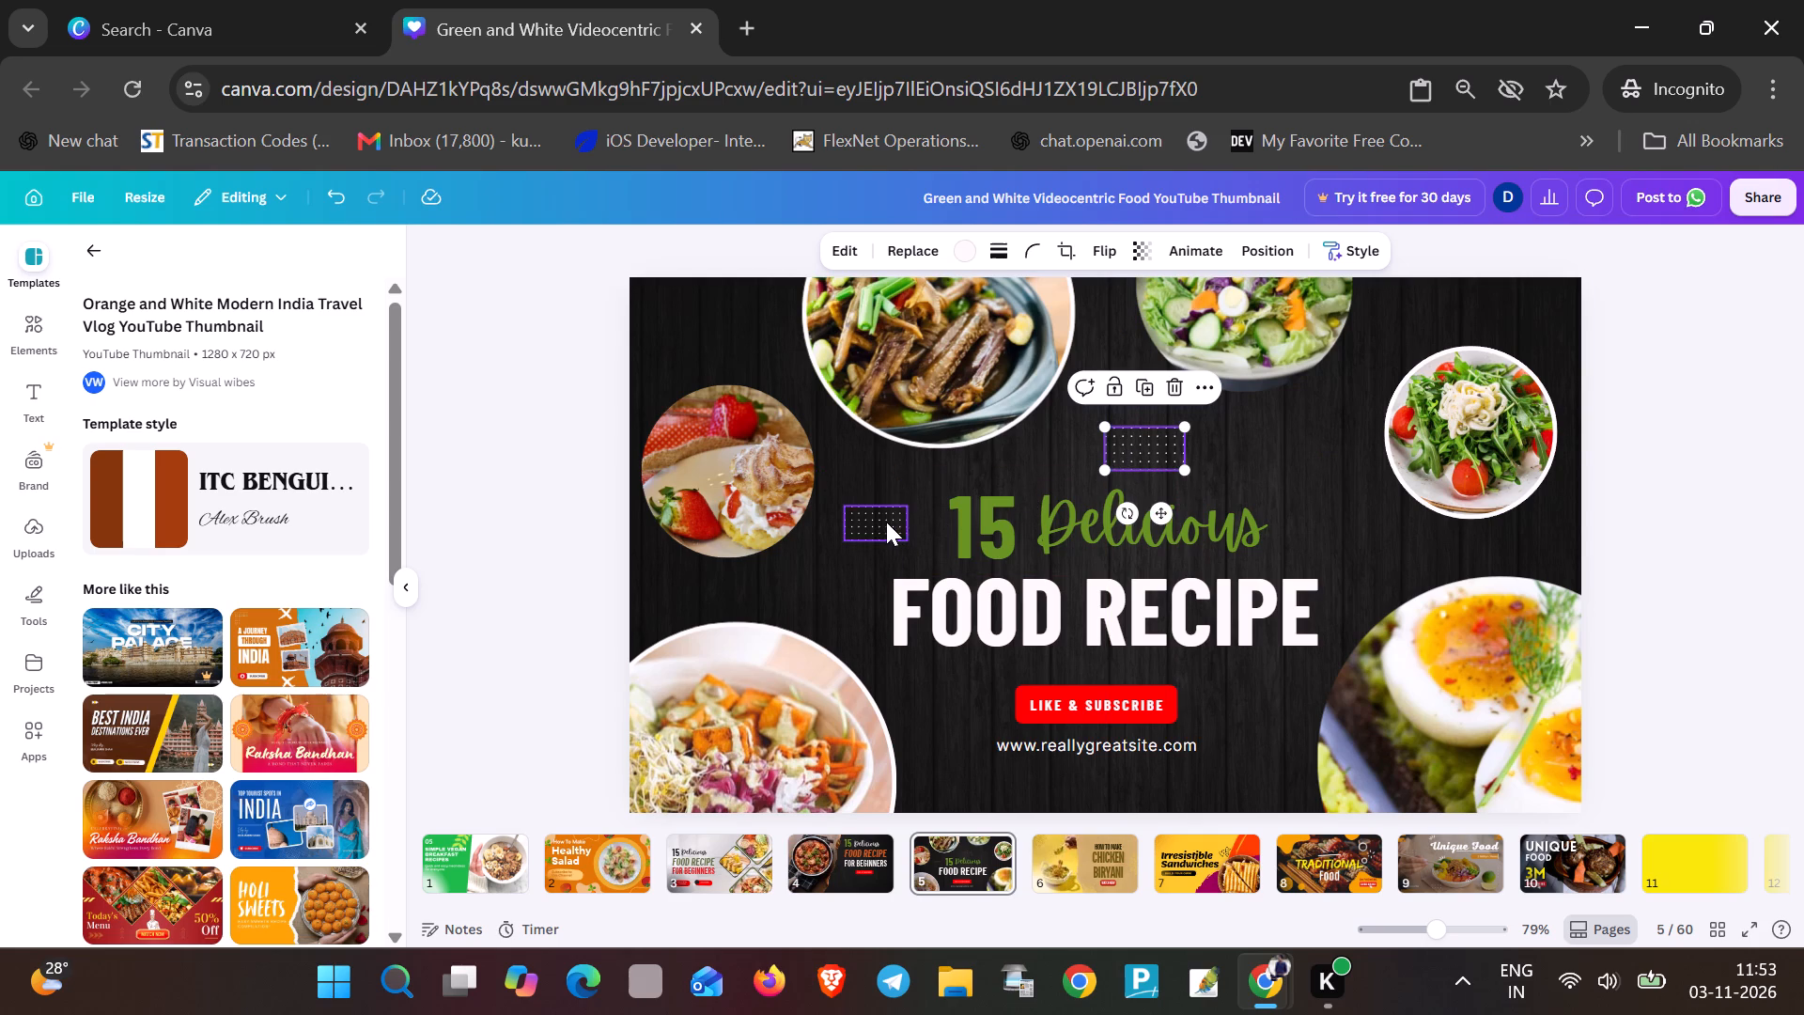
pyautogui.moveTo(886, 522); pyautogui.dragTo(883, 538)
# Shift the strawberry, meat and two salad photos slightly downward, and move the egg photo slightly to the left.
pyautogui.moveTo(755, 459); pyautogui.dragTo(760, 482)
pyautogui.moveTo(910, 371); pyautogui.dragTo(920, 390)
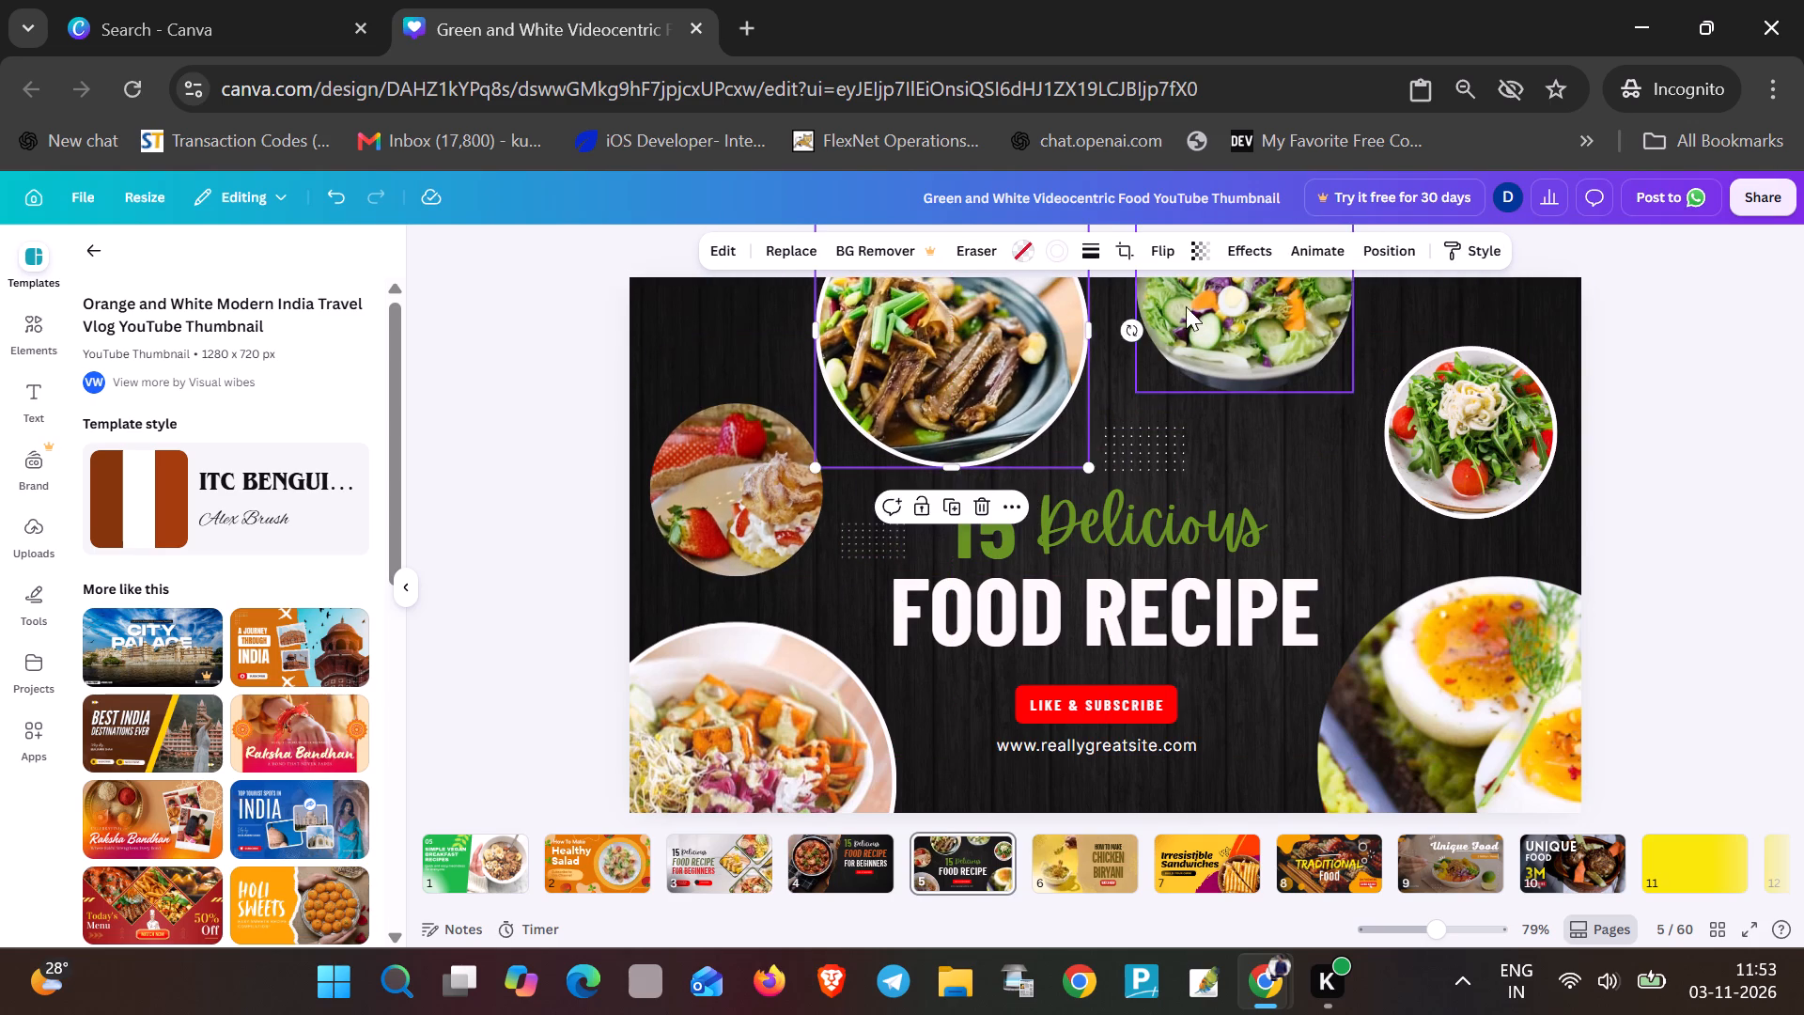
pyautogui.moveTo(1252, 290); pyautogui.dragTo(1273, 329)
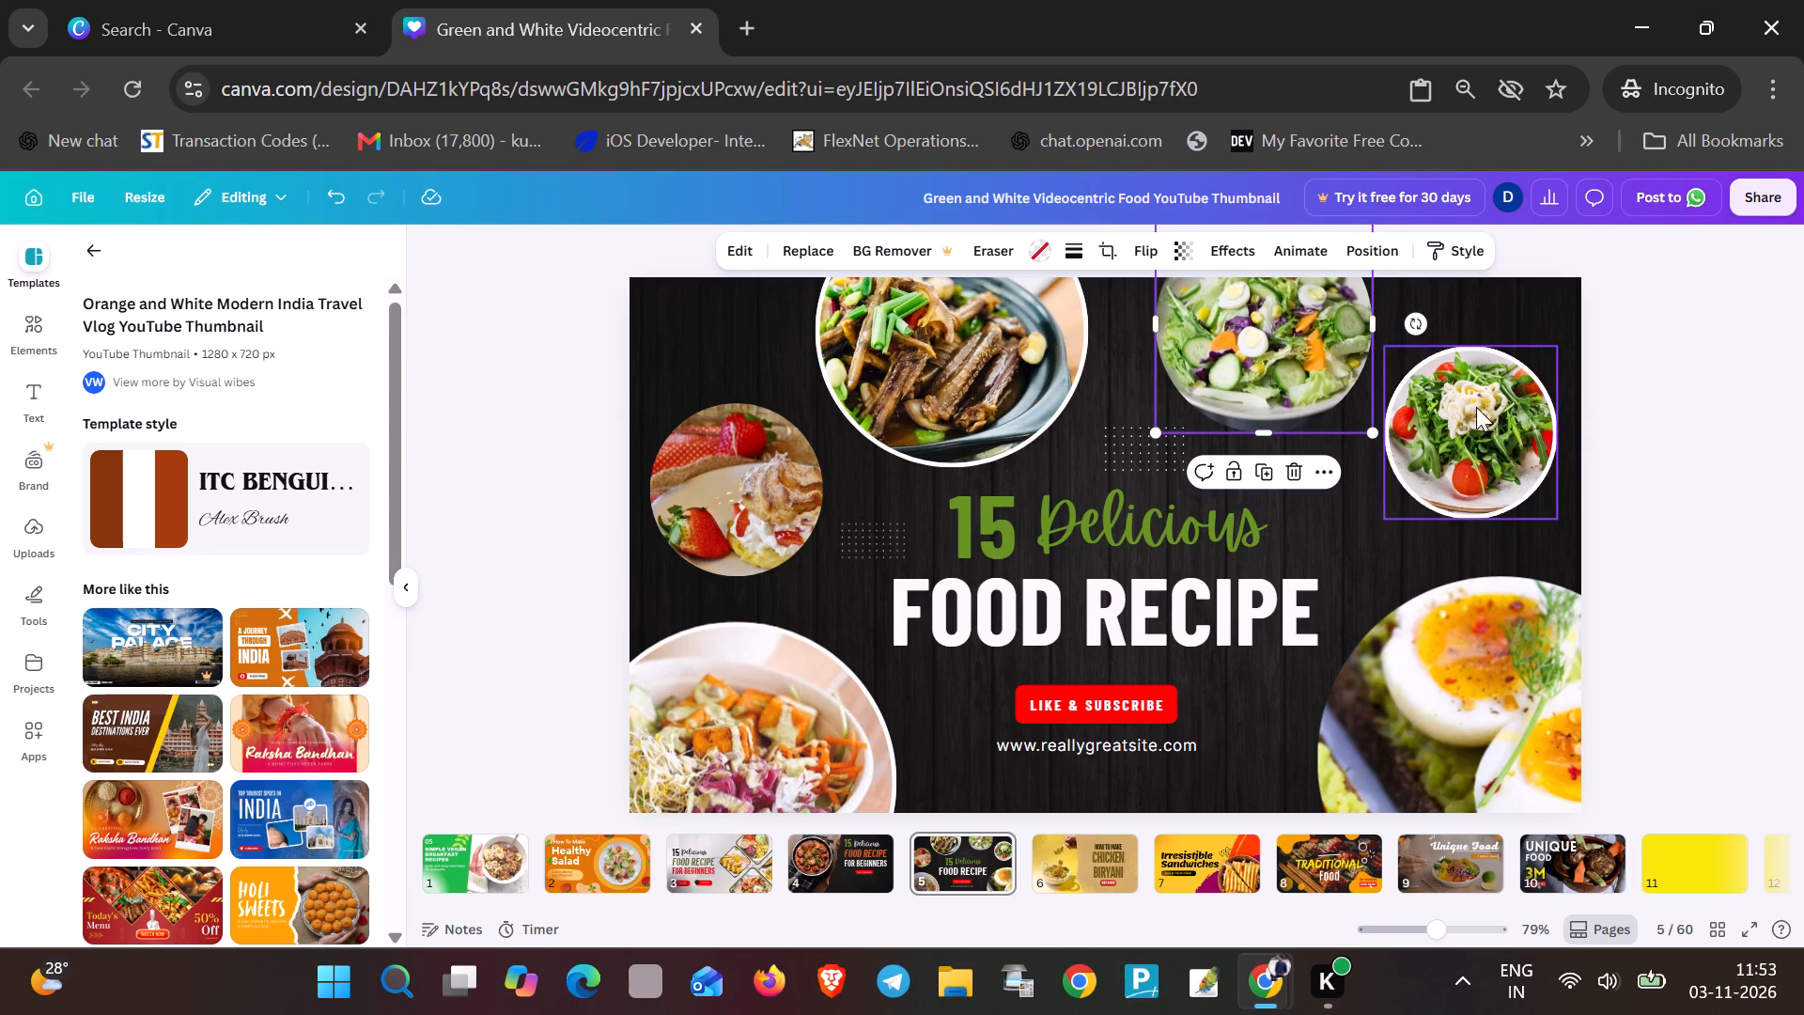
pyautogui.moveTo(1515, 412); pyautogui.dragTo(1512, 438)
pyautogui.moveTo(1456, 644); pyautogui.dragTo(1438, 635)
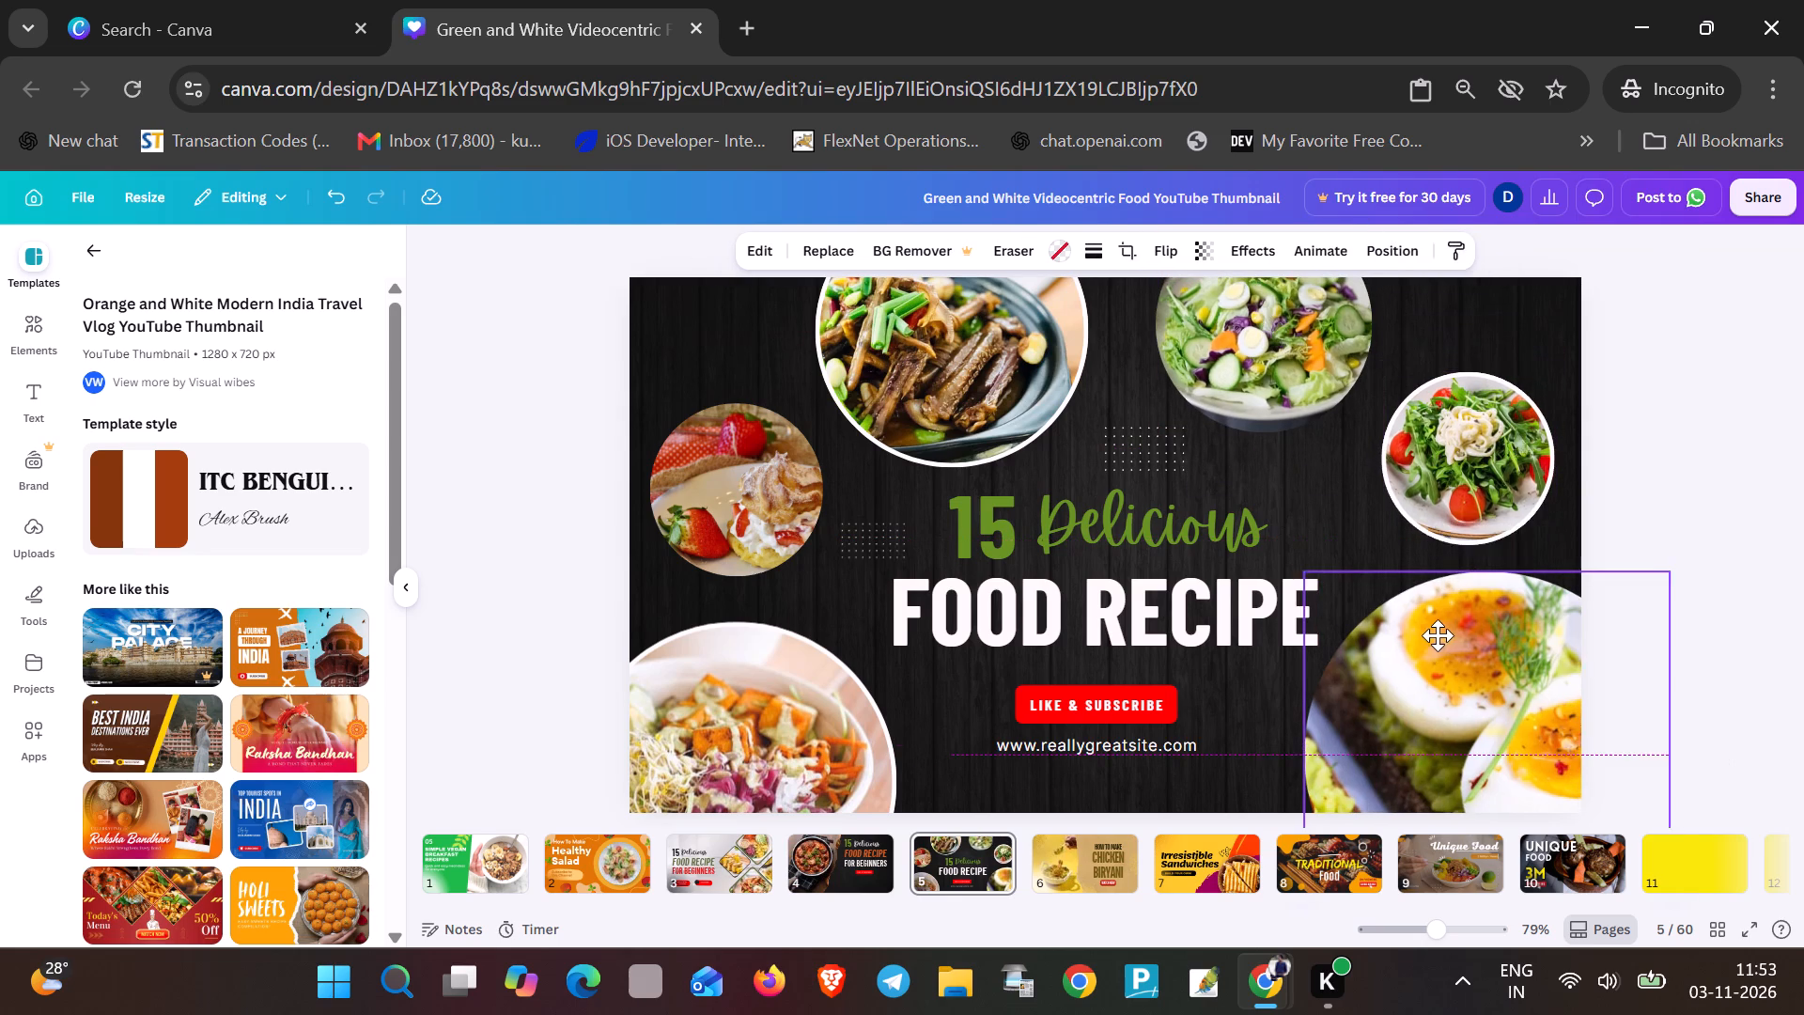
pyautogui.moveTo(1438, 635); pyautogui.dragTo(1436, 635)
# Nudge the heading texts "Delicious", "15" and "FOOD RECIPE" slightly upward, keeping their arrangement.
pyautogui.click(1136, 535)
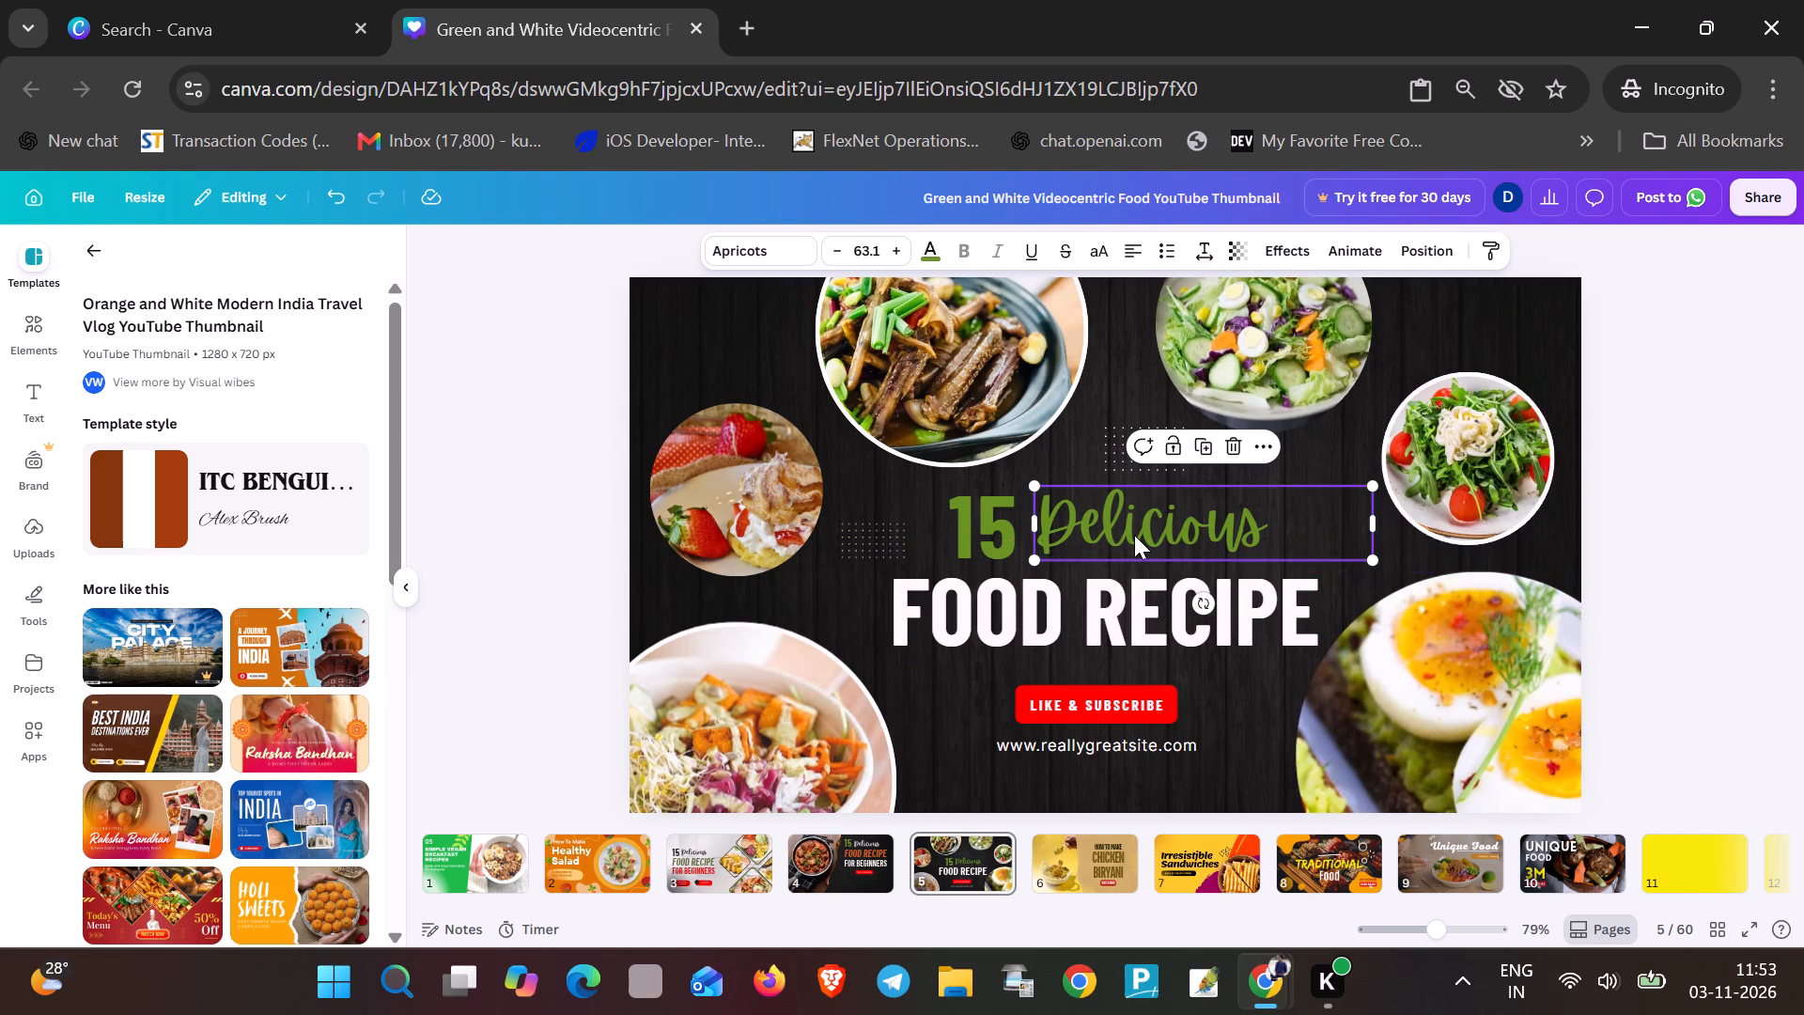
pyautogui.press('Up')
pyautogui.press('Up')
pyautogui.click(999, 517)
pyautogui.press('Up')
pyautogui.press('Up')
pyautogui.press('Up')
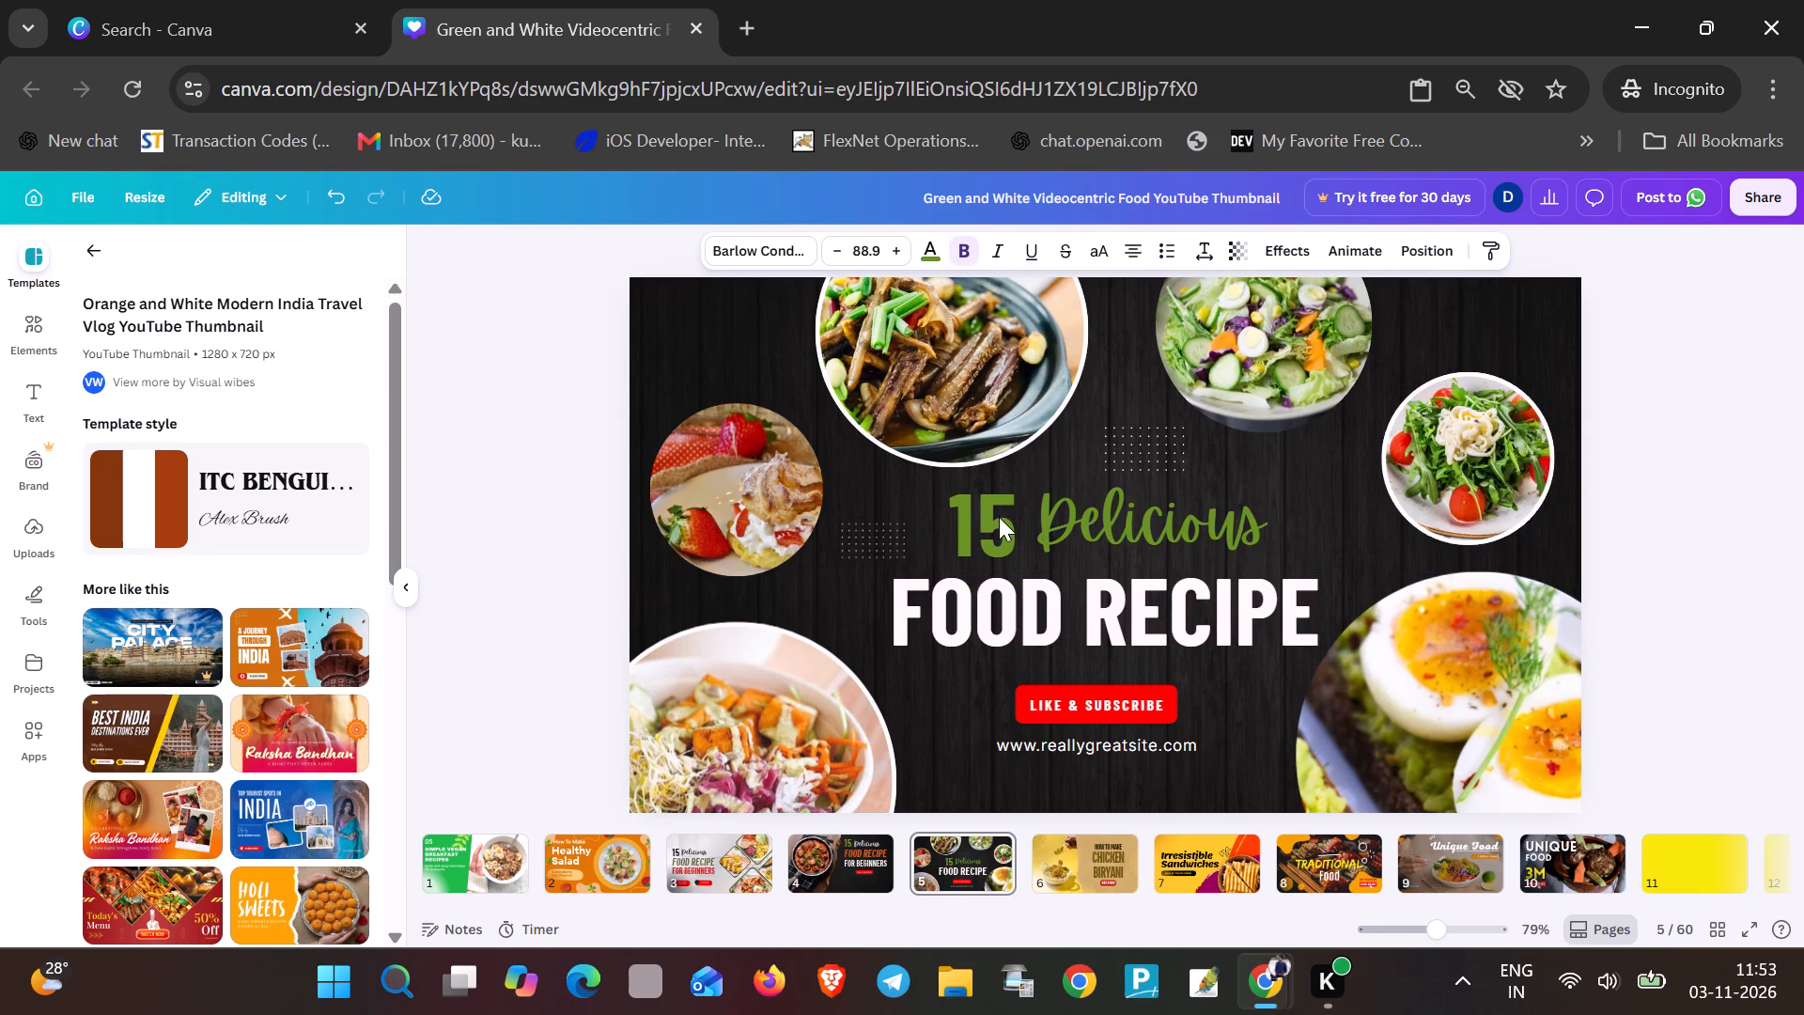
pyautogui.press('Up')
pyautogui.press('Up')
pyautogui.click(999, 561)
pyautogui.press('Up')
pyautogui.press('Up')
pyautogui.press('Up')
pyautogui.press('Up')
pyautogui.press('Up')
pyautogui.press('Up')
pyautogui.press('Up')
pyautogui.press('Up')
pyautogui.press('Up')
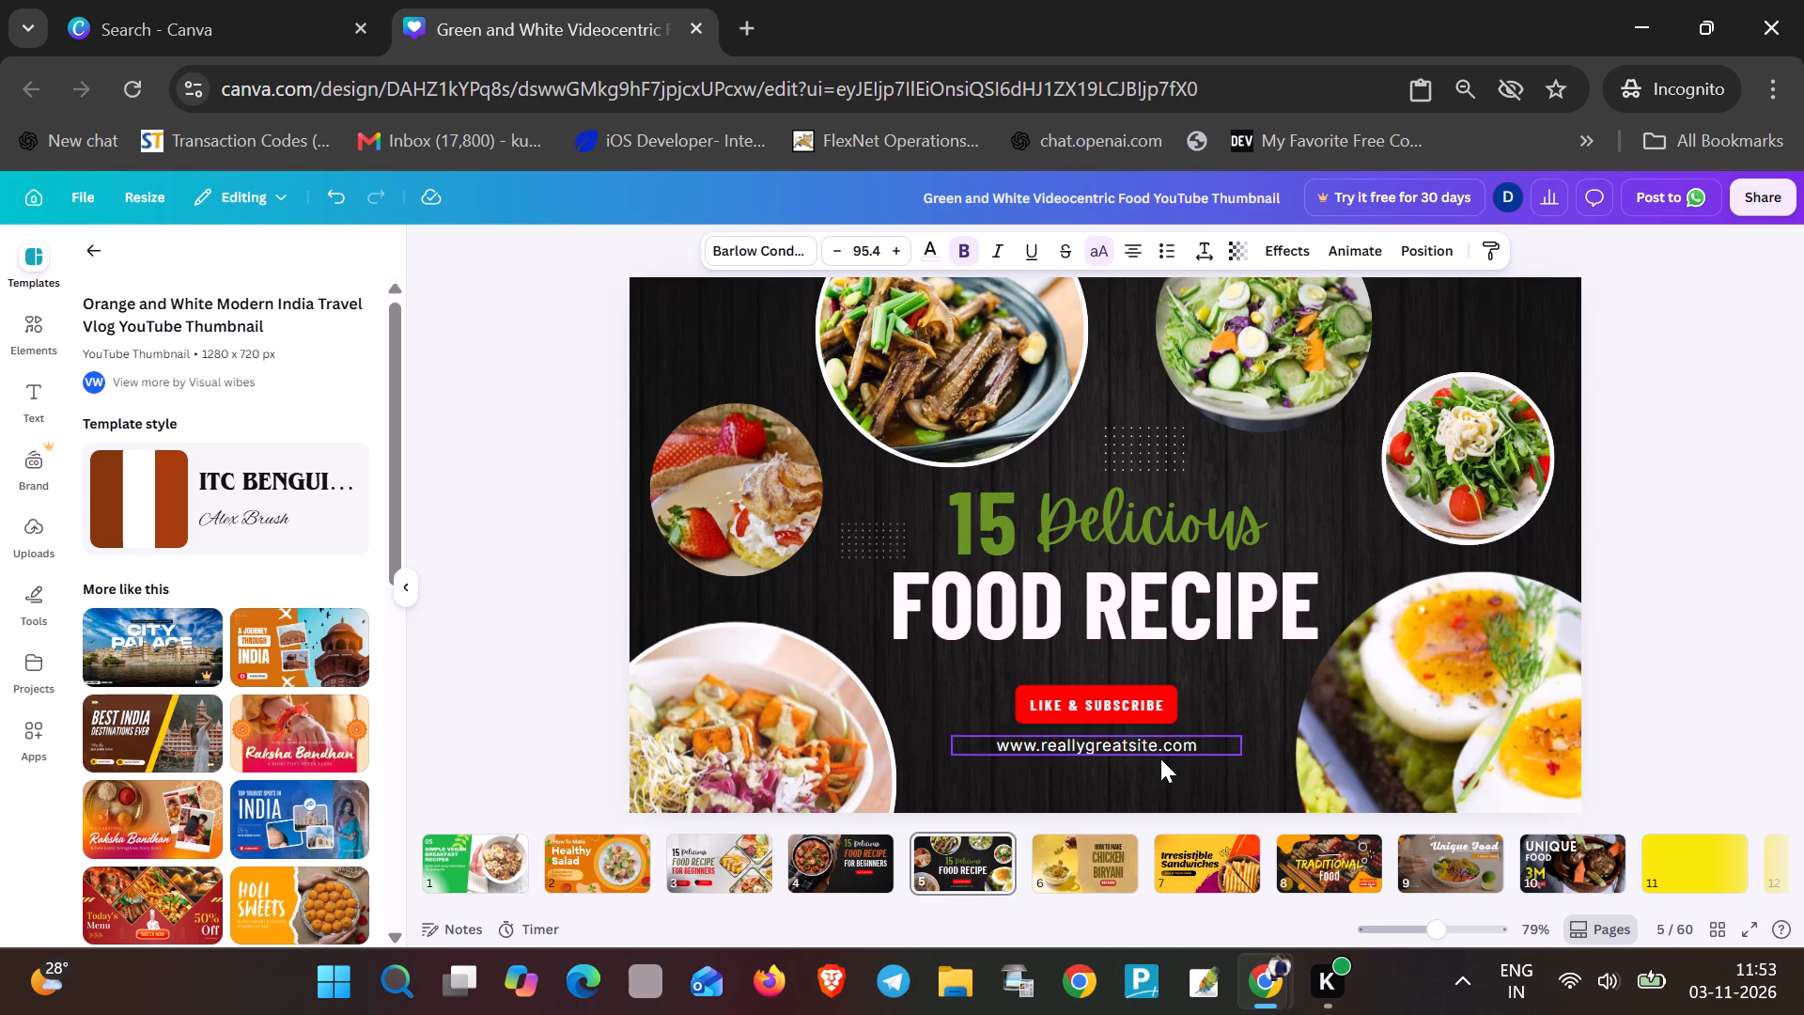
# Delete the website address beneath the "LIKE & SUBSCRIBE" button.
pyautogui.tripleClick(1150, 748)
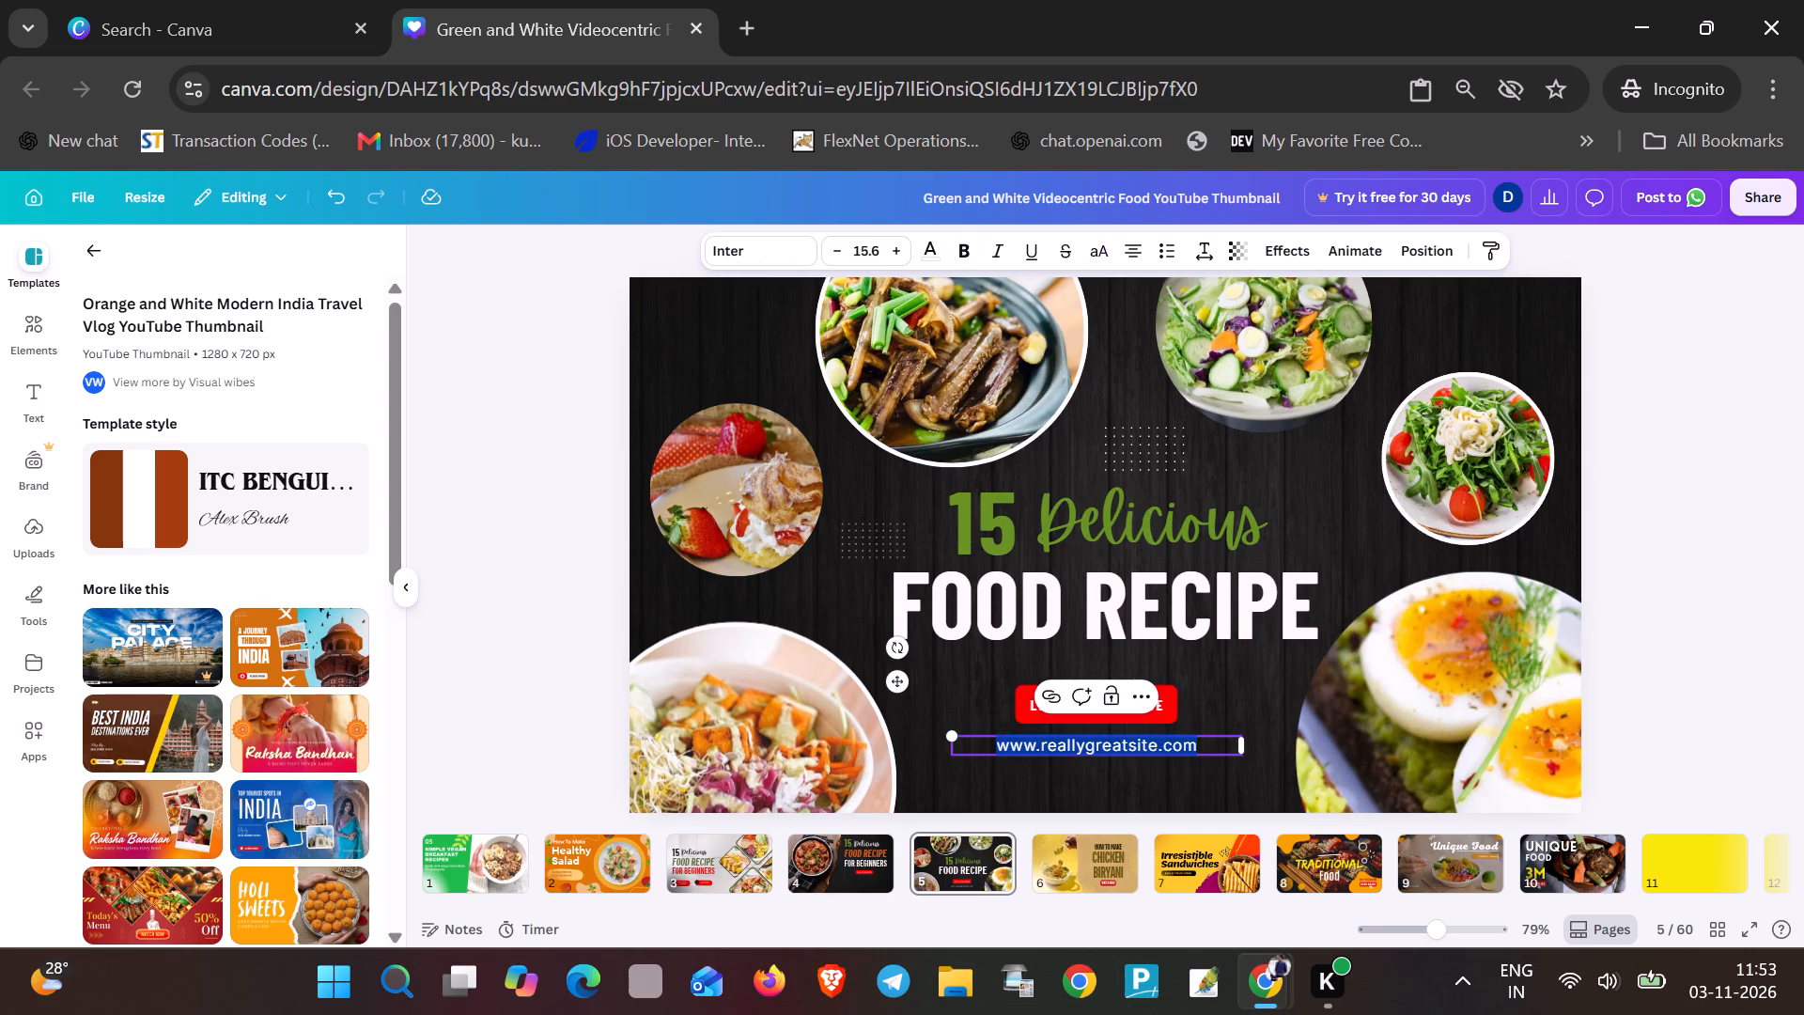
pyautogui.press('Print')
pyautogui.press('BackSpace')
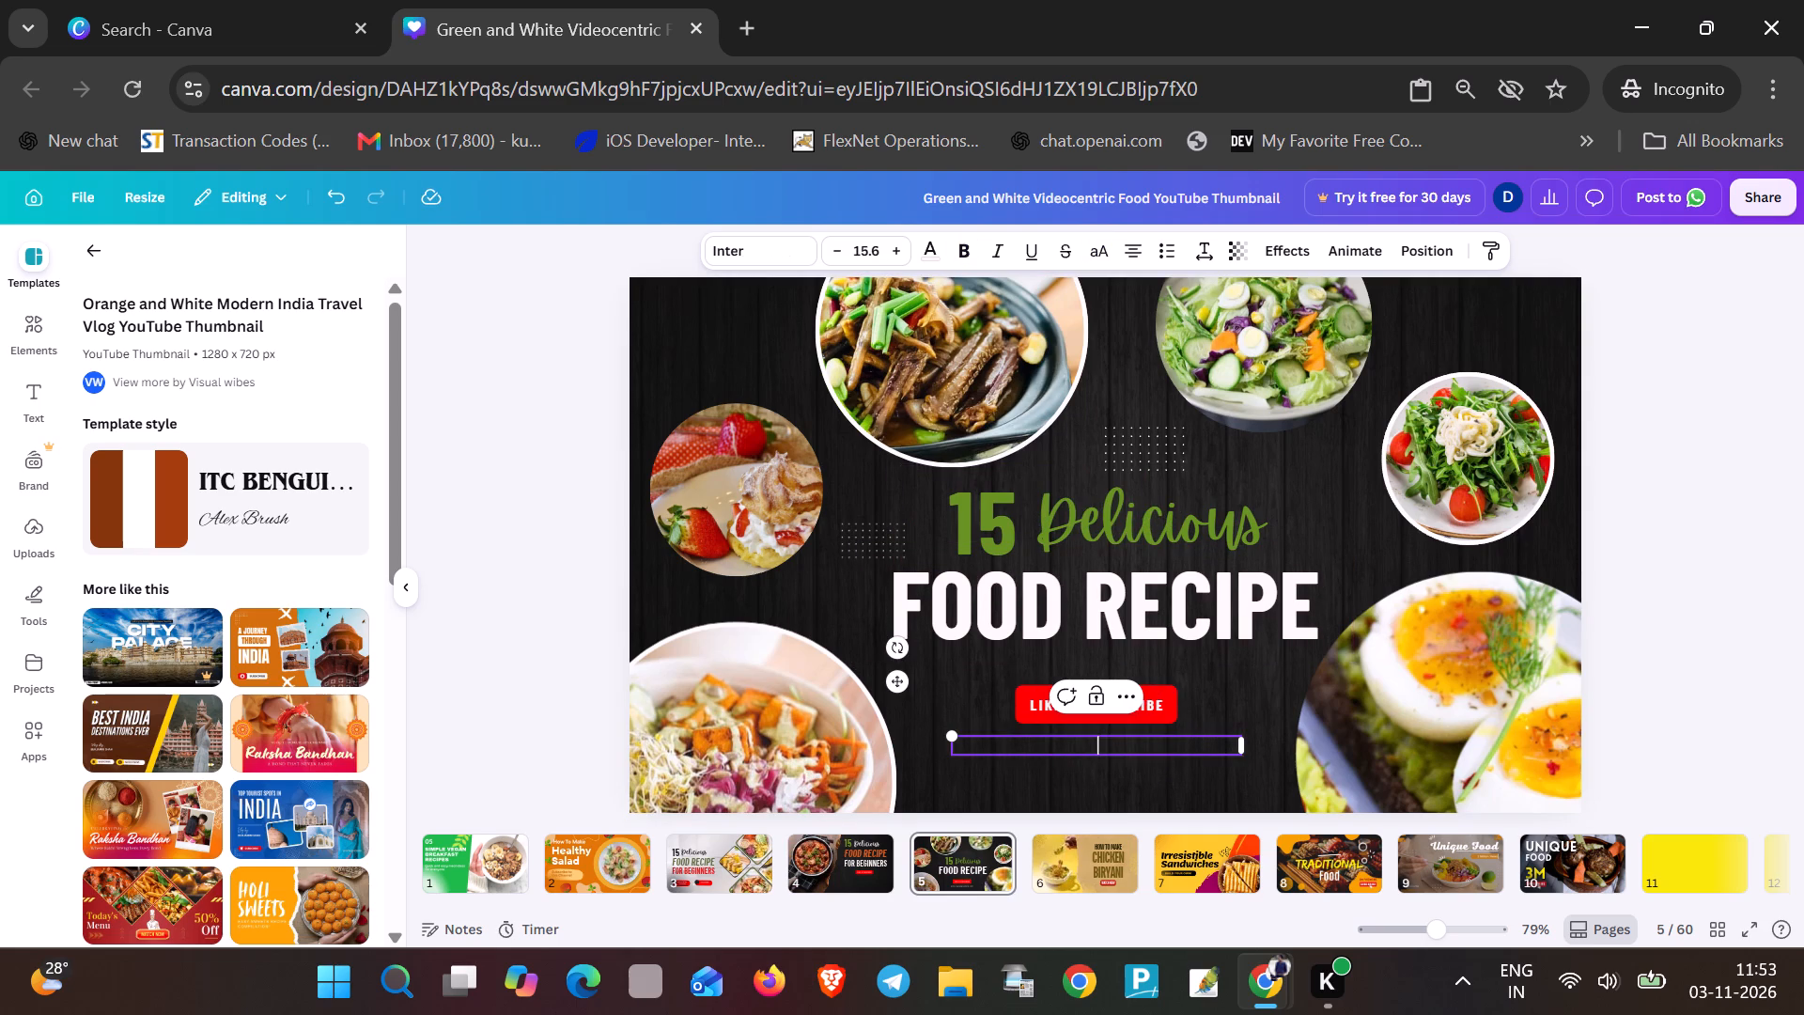
pyautogui.press('BackSpace')
pyautogui.click(1177, 708)
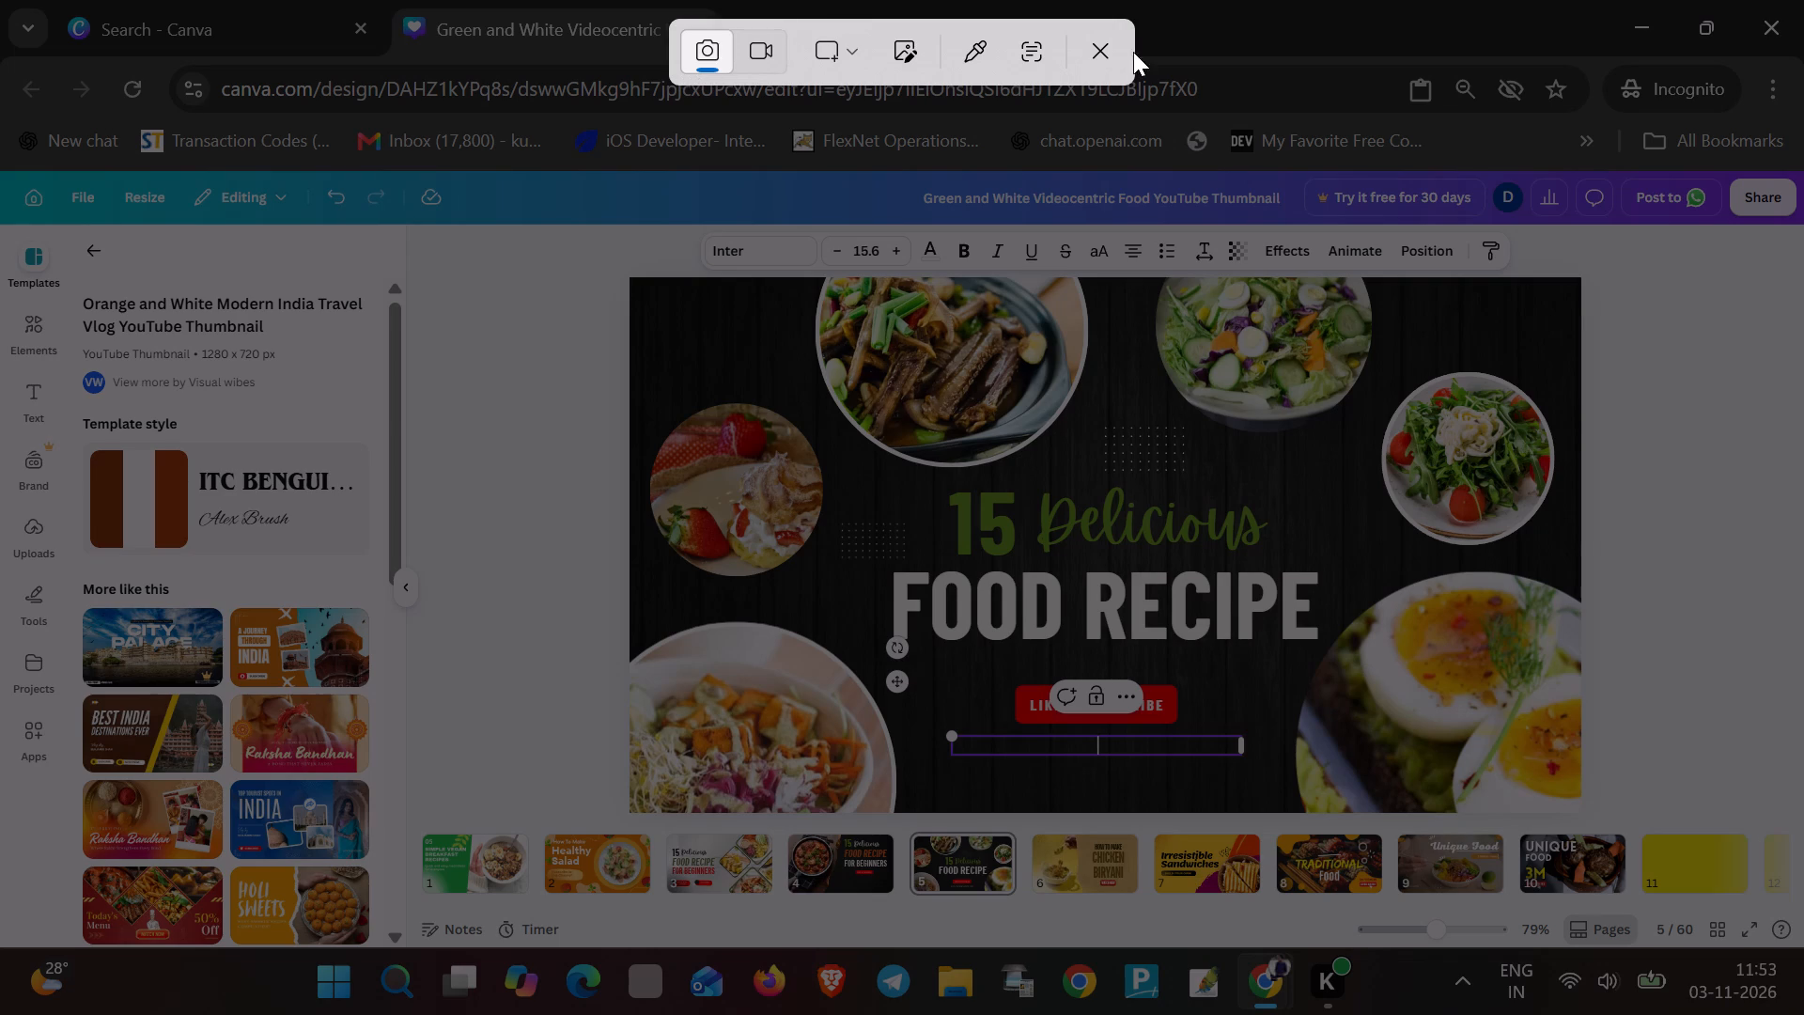
pyautogui.click(1118, 39)
pyautogui.click(1199, 715)
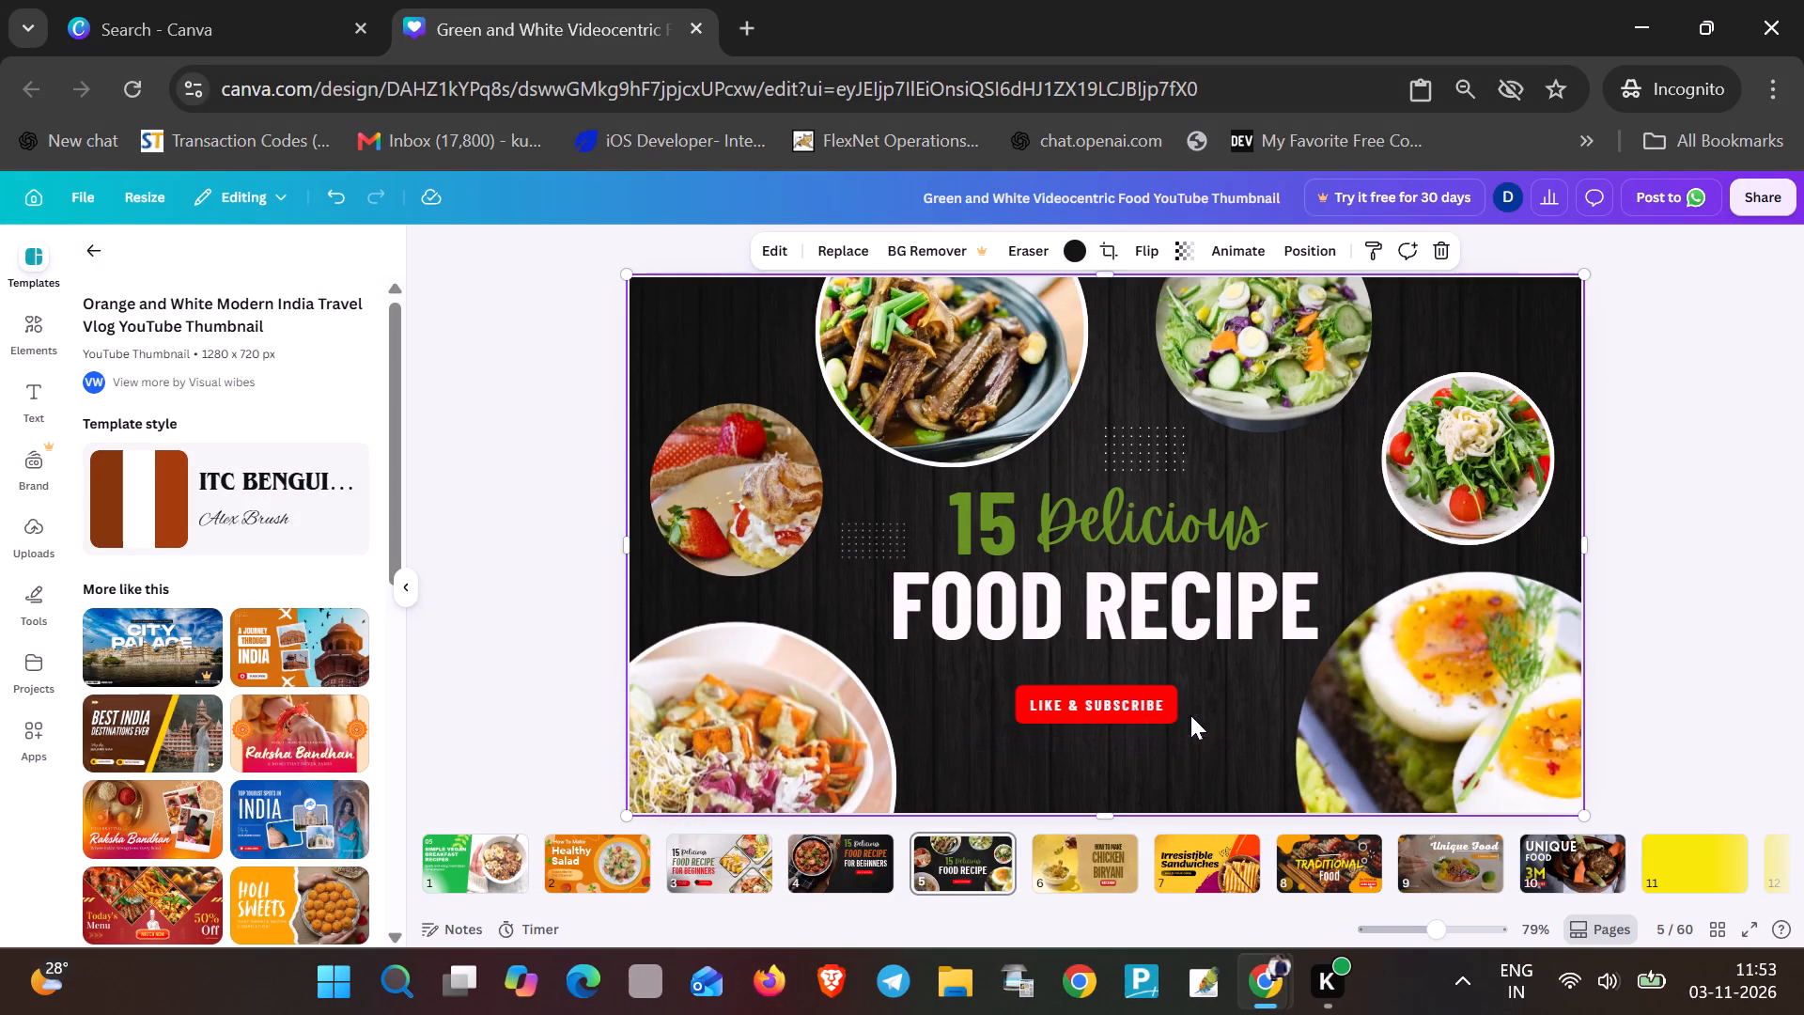
# Select the red button together with its "LIKE & SUBSCRIBE" text and nudge both slightly upward.
pyautogui.click(1127, 699)
pyautogui.click(1149, 742)
pyautogui.moveTo(1149, 742); pyautogui.dragTo(993, 668)
pyautogui.click(1112, 762)
pyautogui.moveTo(1202, 753); pyautogui.dragTo(1075, 658)
pyautogui.moveTo(1128, 686); pyautogui.dragTo(1075, 658, button='right')
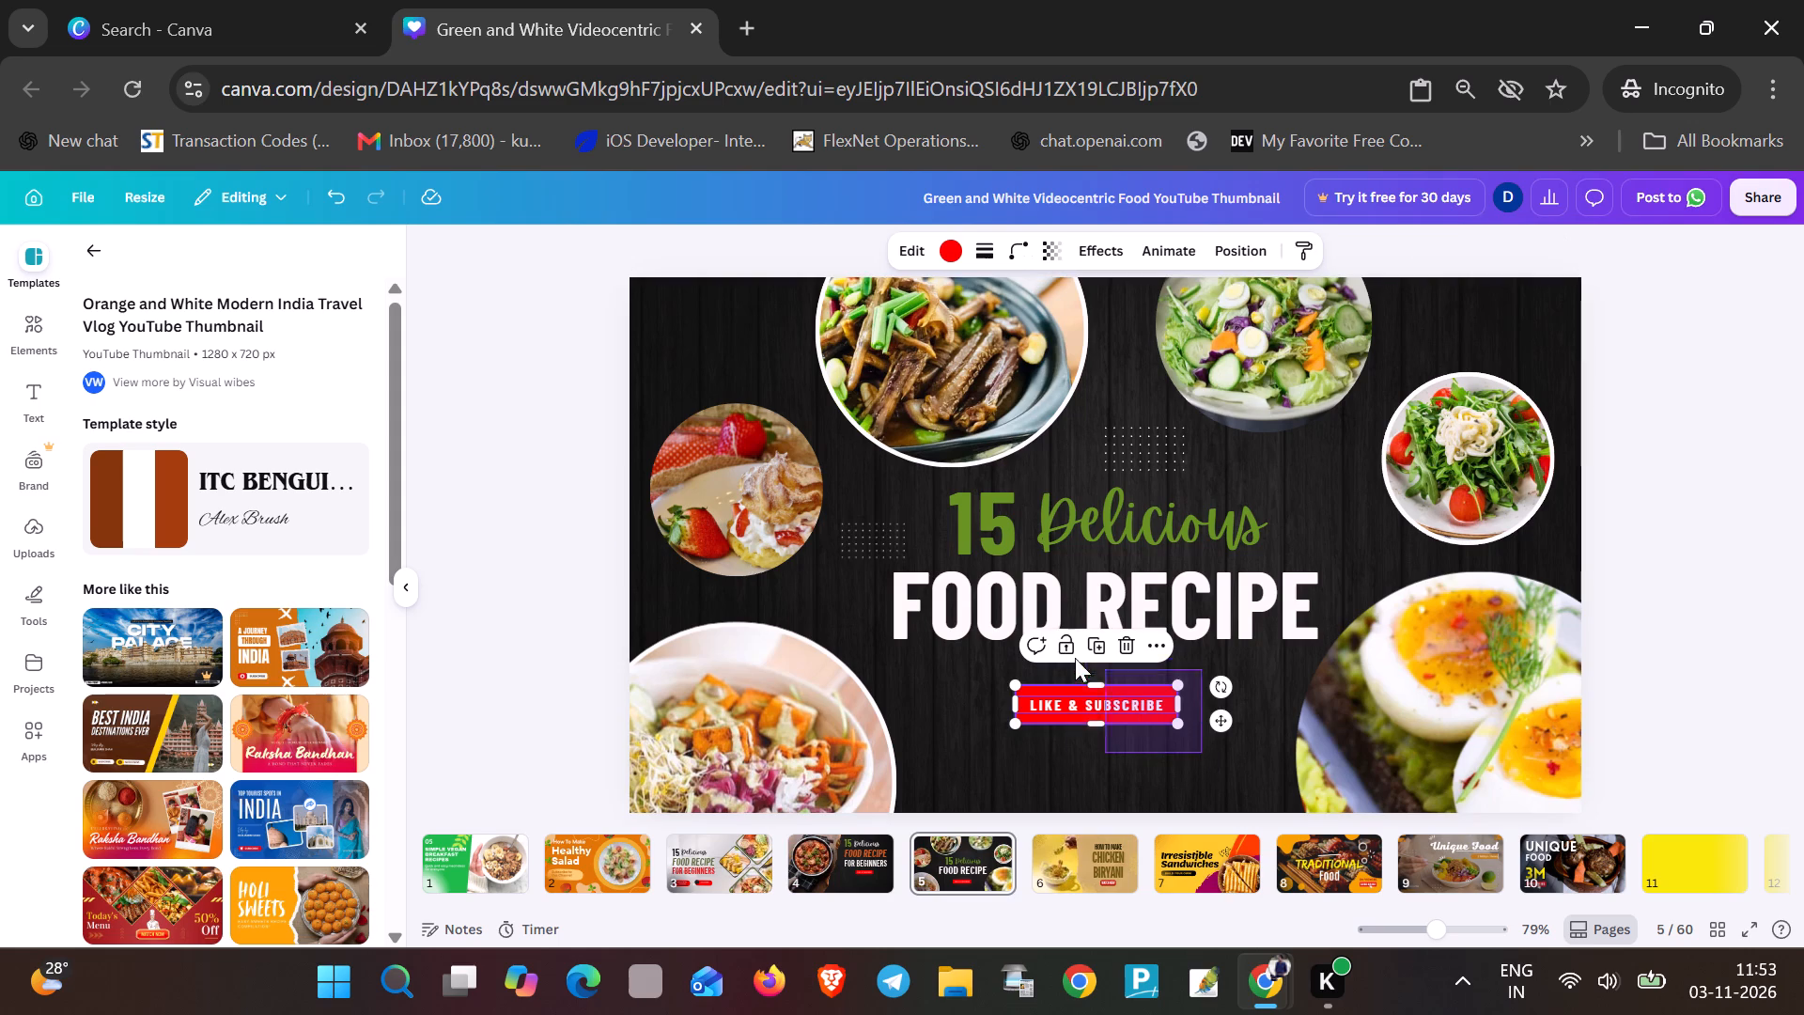
pyautogui.moveTo(1075, 658); pyautogui.dragTo(988, 674, button='right')
pyautogui.moveTo(1075, 658); pyautogui.dragTo(988, 674)
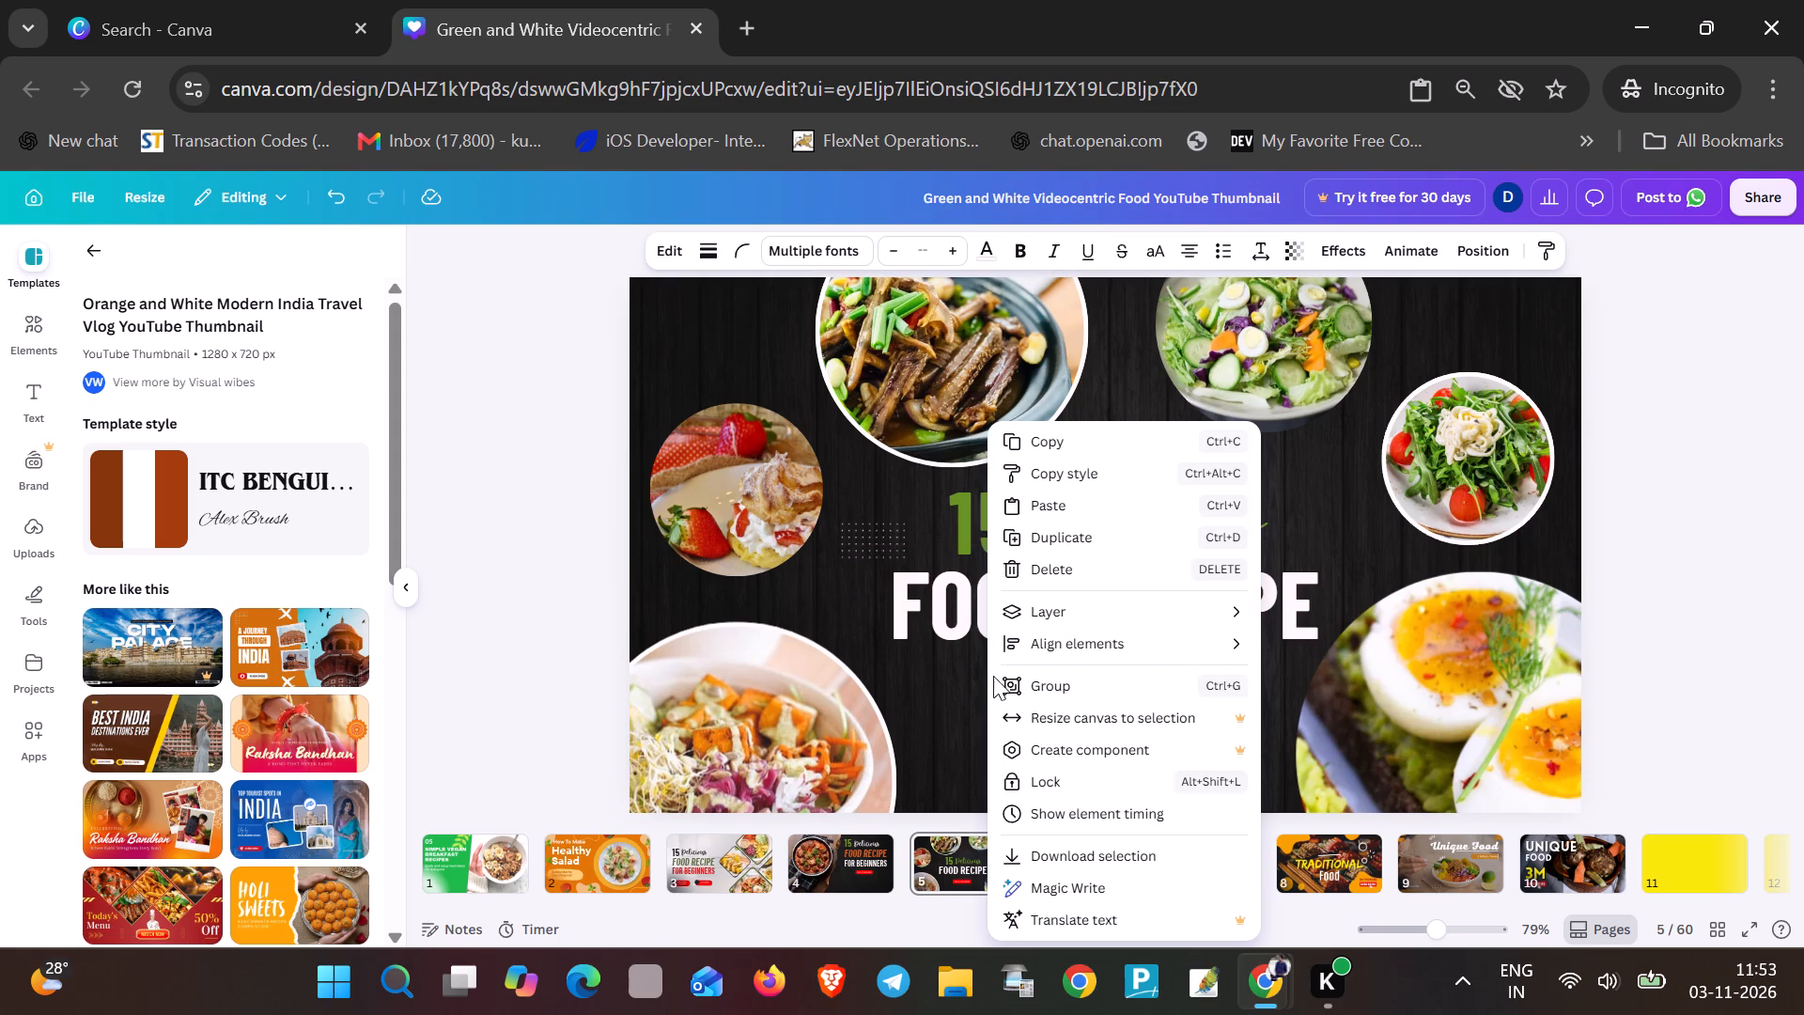
pyautogui.click(932, 712)
pyautogui.press('Up')
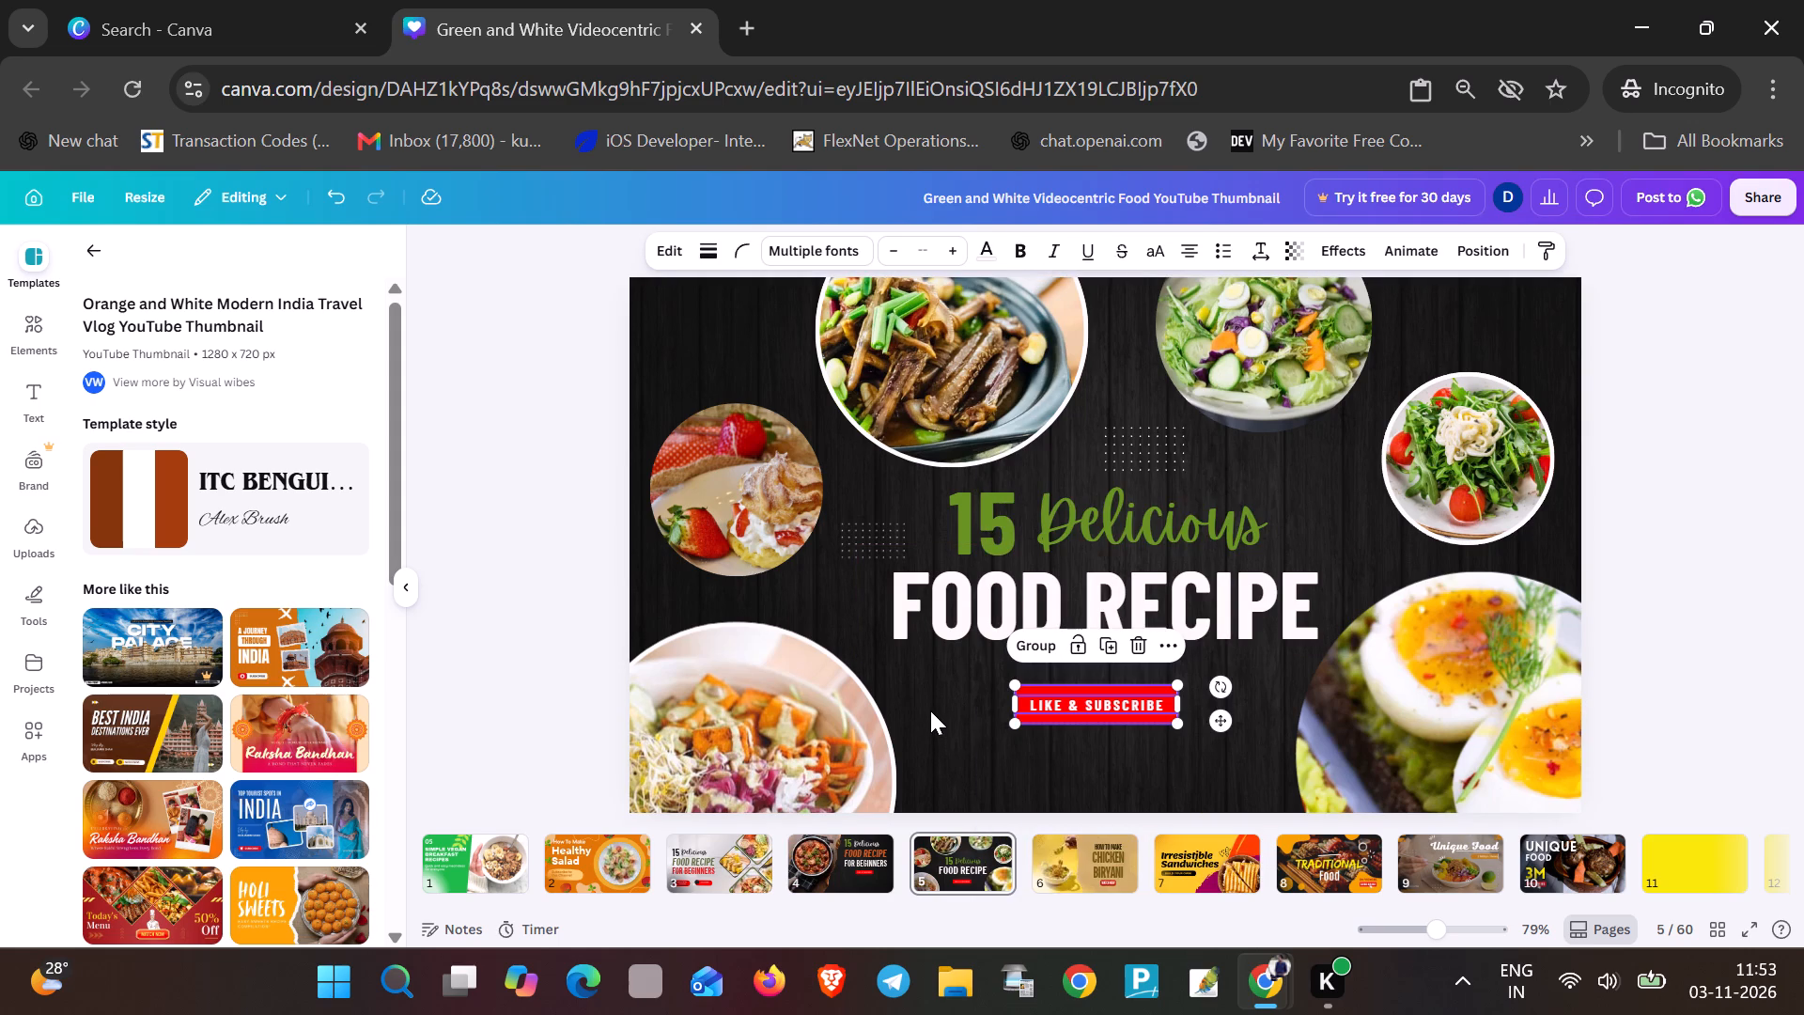
pyautogui.press('Up')
pyautogui.press('Up')
pyautogui.press('Up')
pyautogui.click(1050, 755)
# Shift the egg photo a little further to the left, toward the "FOOD RECIPE" heading.
pyautogui.moveTo(1403, 705); pyautogui.dragTo(1372, 703)
# On page 6, move the "HOW TO MAKE" text up toward the top edge of the thumbnail.
pyautogui.click(1082, 862)
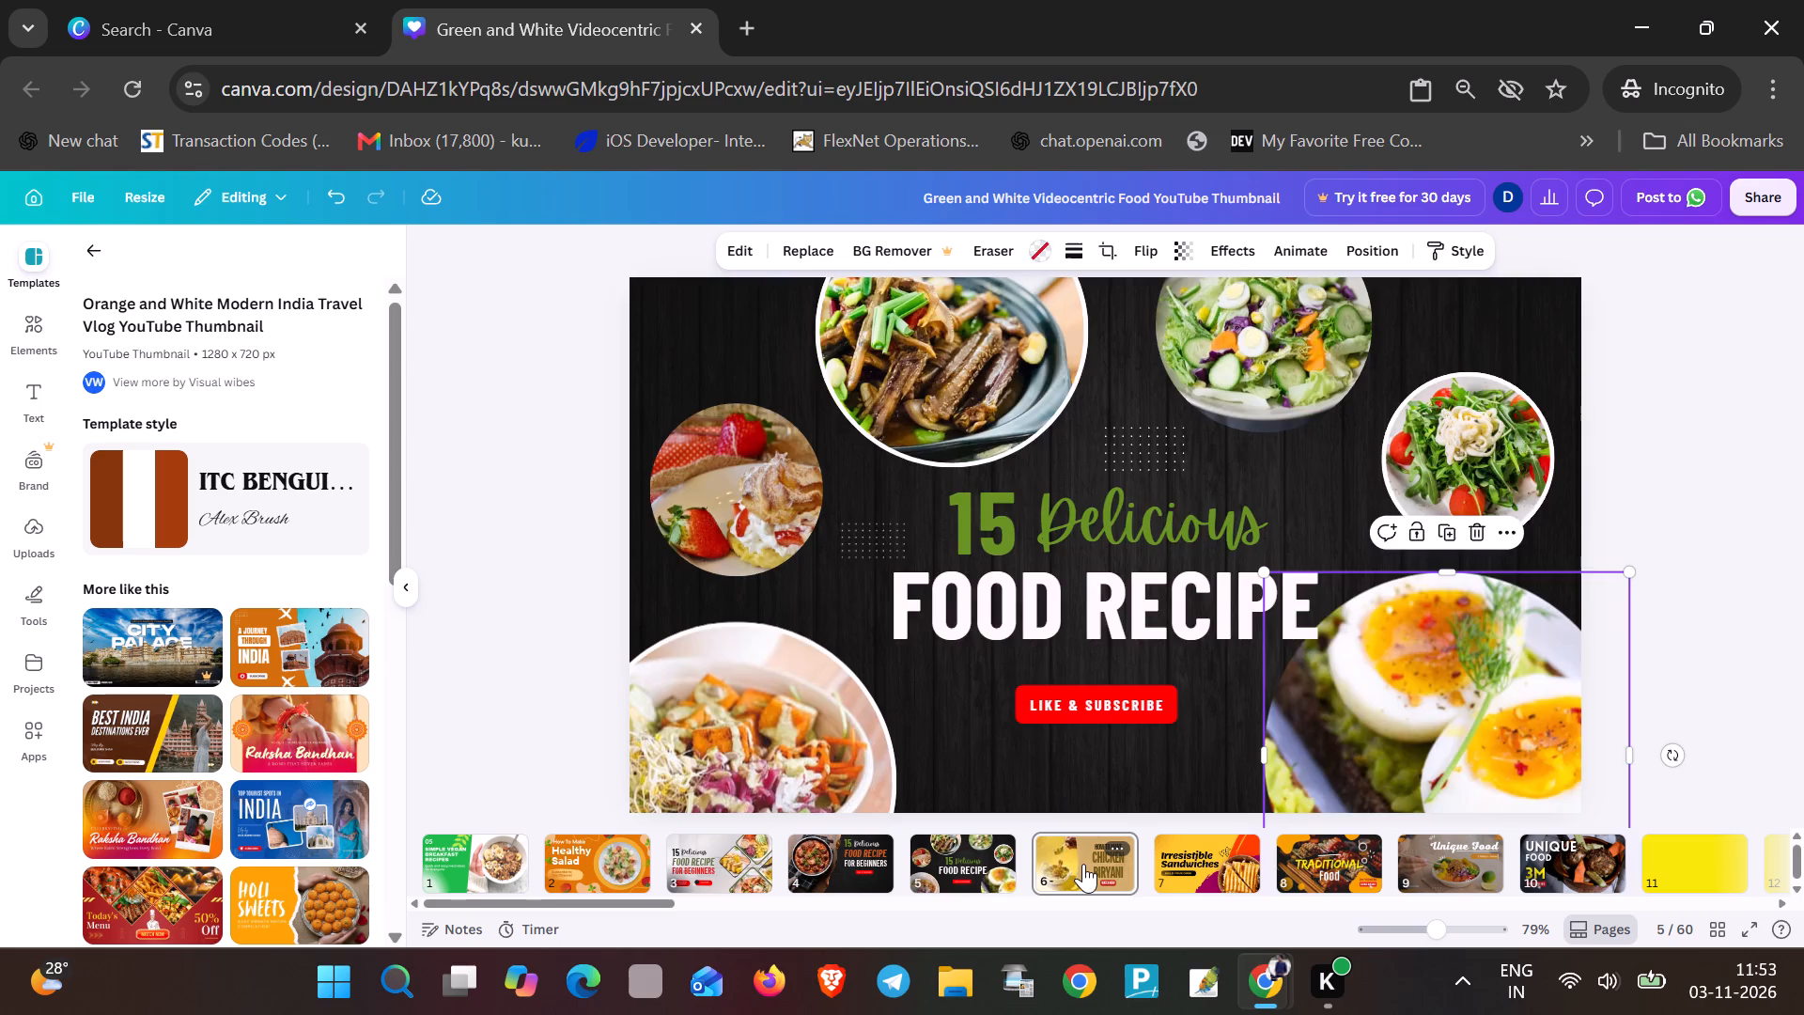
pyautogui.click(862, 581)
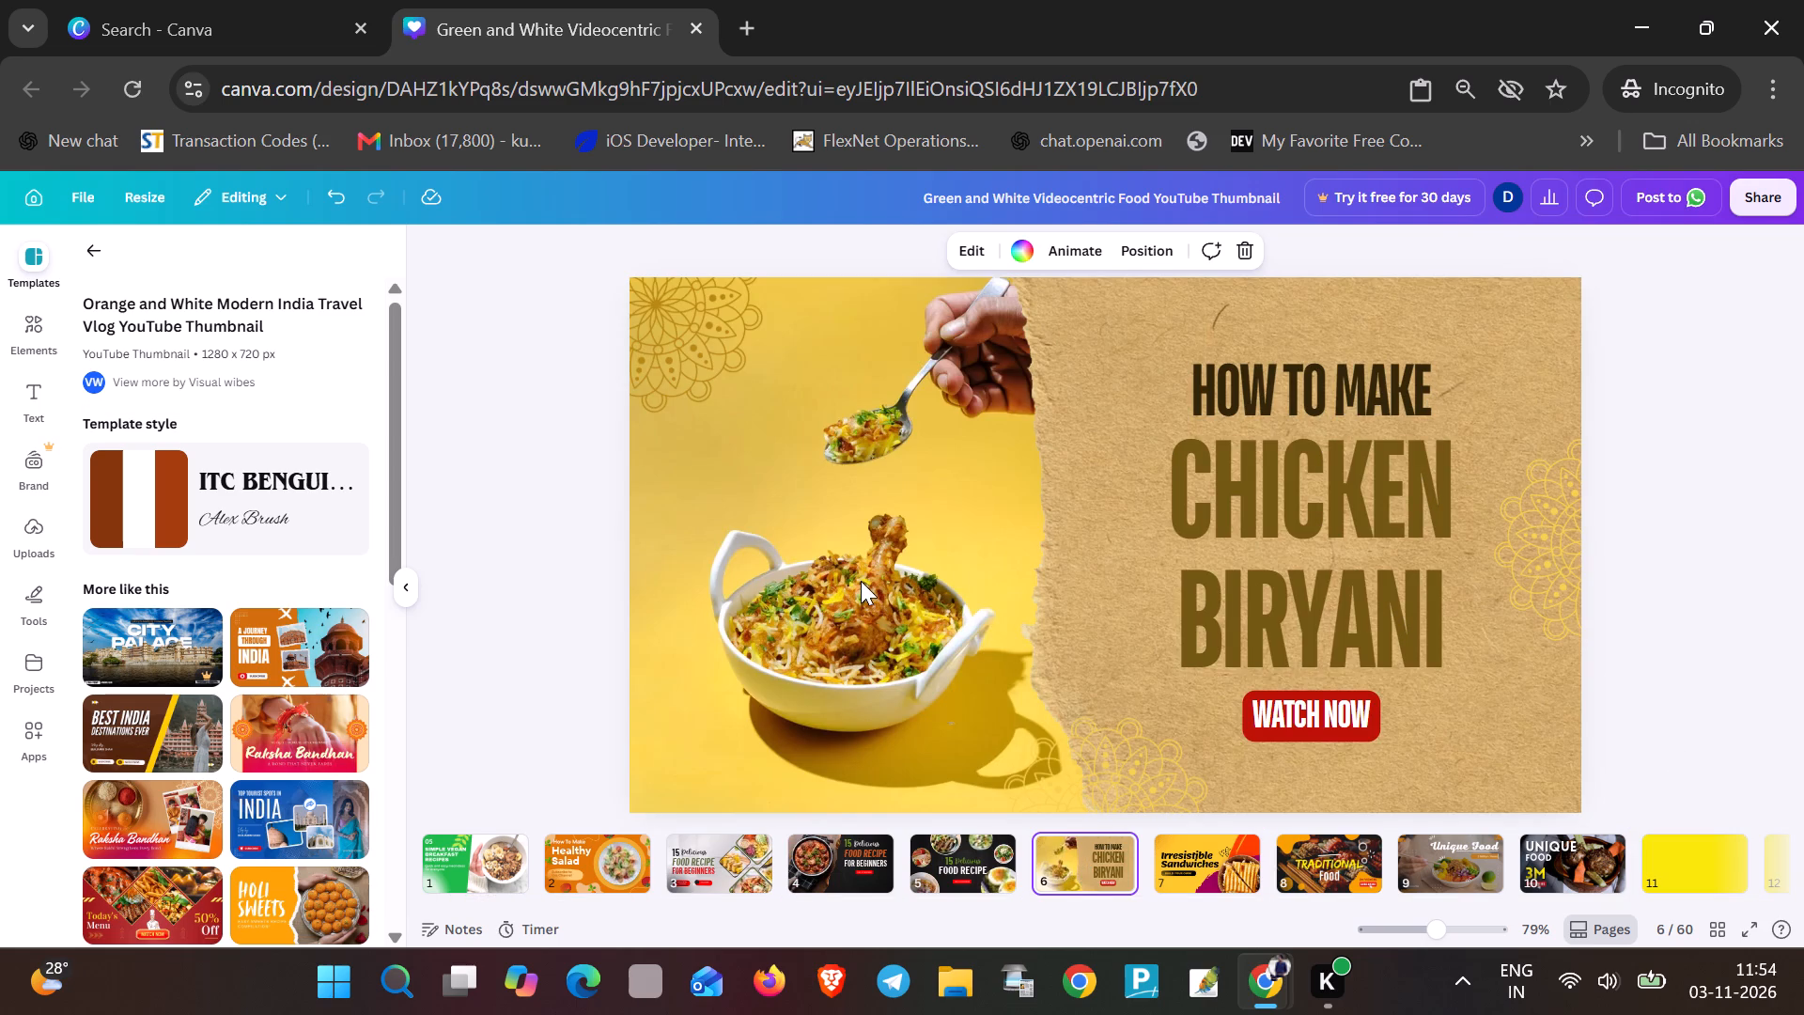
pyautogui.click(1331, 363)
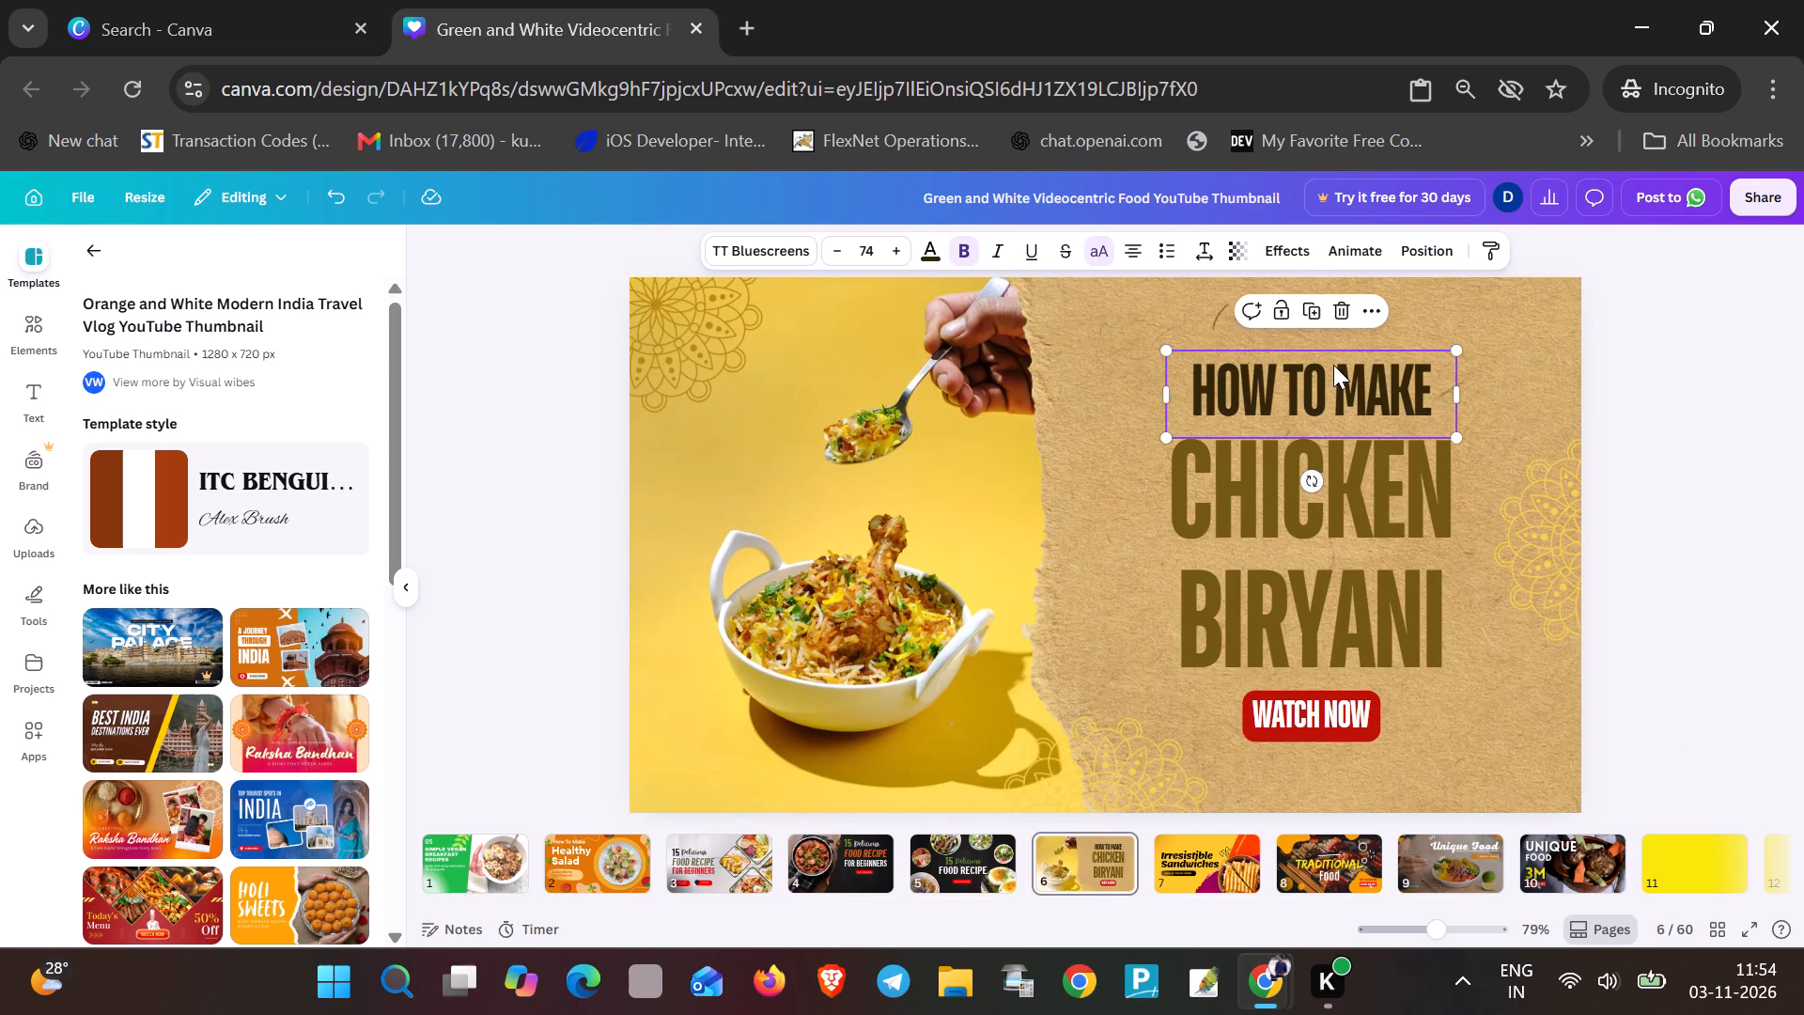
pyautogui.press('Up')
pyautogui.press('Up')
pyautogui.press('Up')
pyautogui.press('Up')
pyautogui.press('Up')
pyautogui.press('Up')
pyautogui.press('Up')
pyautogui.press('Up')
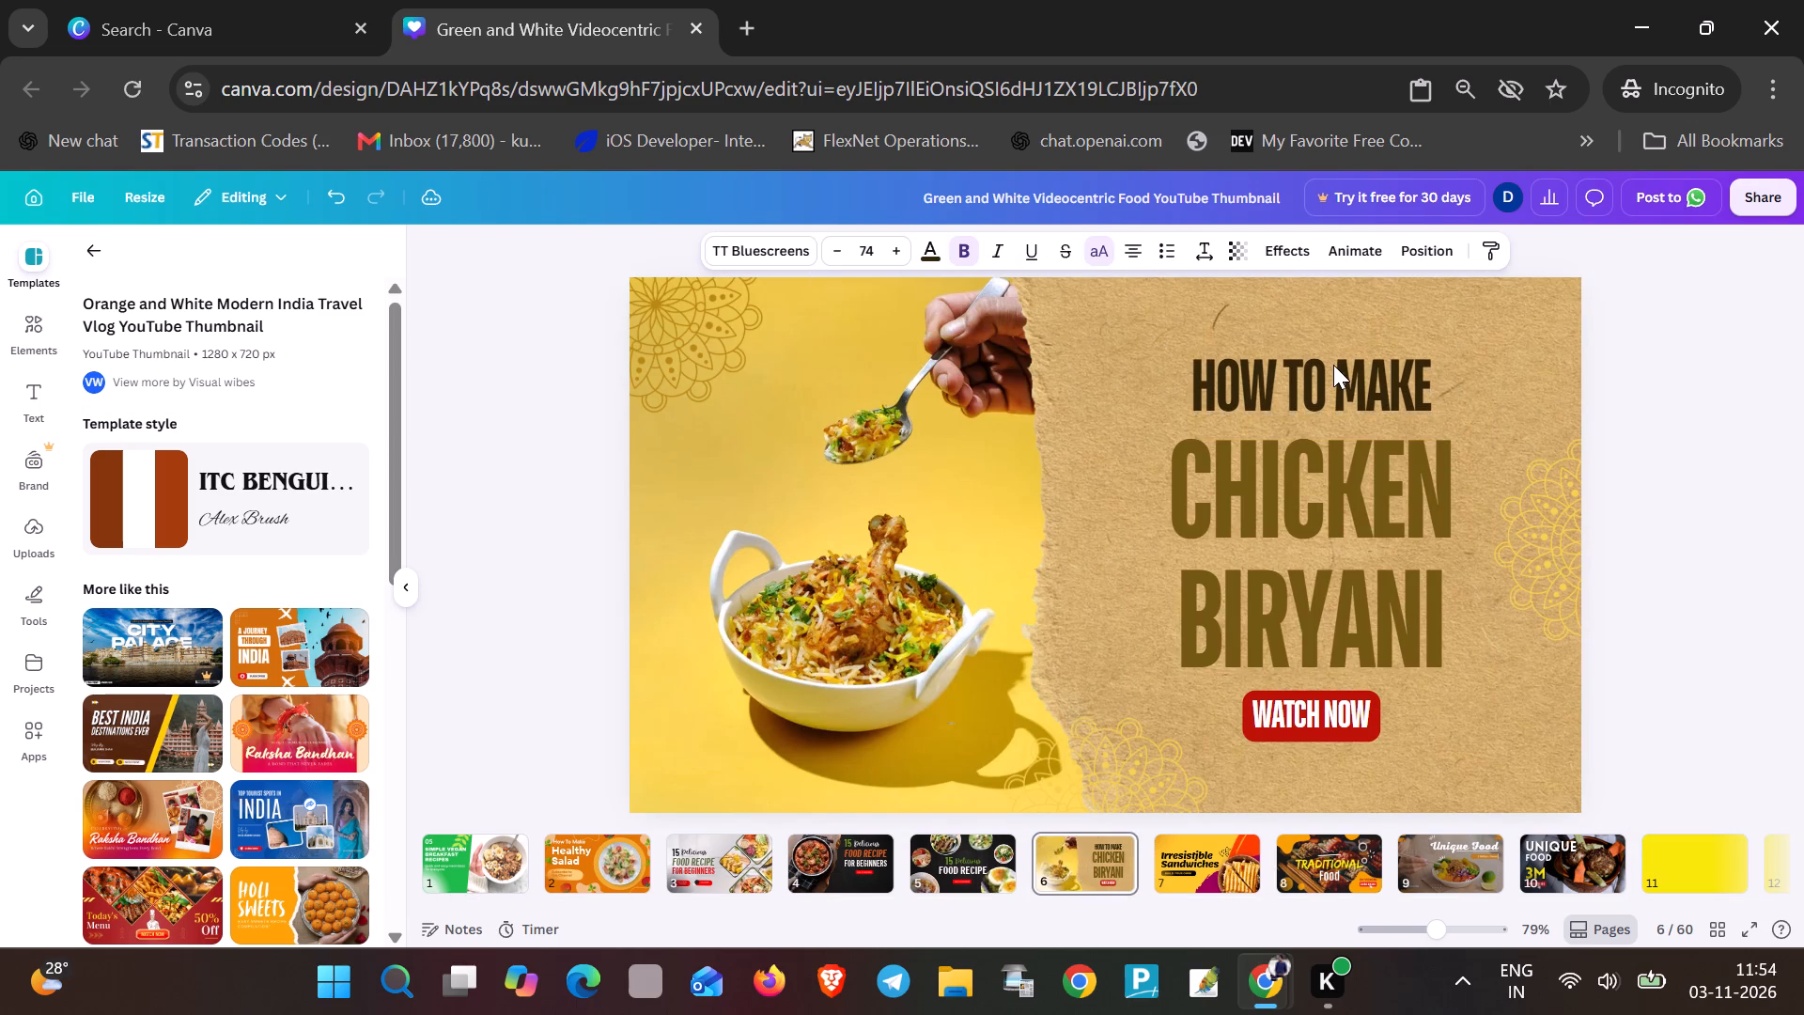
pyautogui.press('Up')
pyautogui.press('Up')
pyautogui.press('Up')
pyautogui.press('Up')
pyautogui.press('Up')
pyautogui.press('Up')
pyautogui.press('Up')
pyautogui.press('Up')
pyautogui.press('Up')
pyautogui.press('Up')
pyautogui.press('Up')
pyautogui.press('Up')
pyautogui.press('Up')
pyautogui.press('Up')
pyautogui.press('Up')
pyautogui.press('Up')
pyautogui.press('Up')
pyautogui.press('Up')
pyautogui.press('Up')
pyautogui.press('Up')
pyautogui.press('Up')
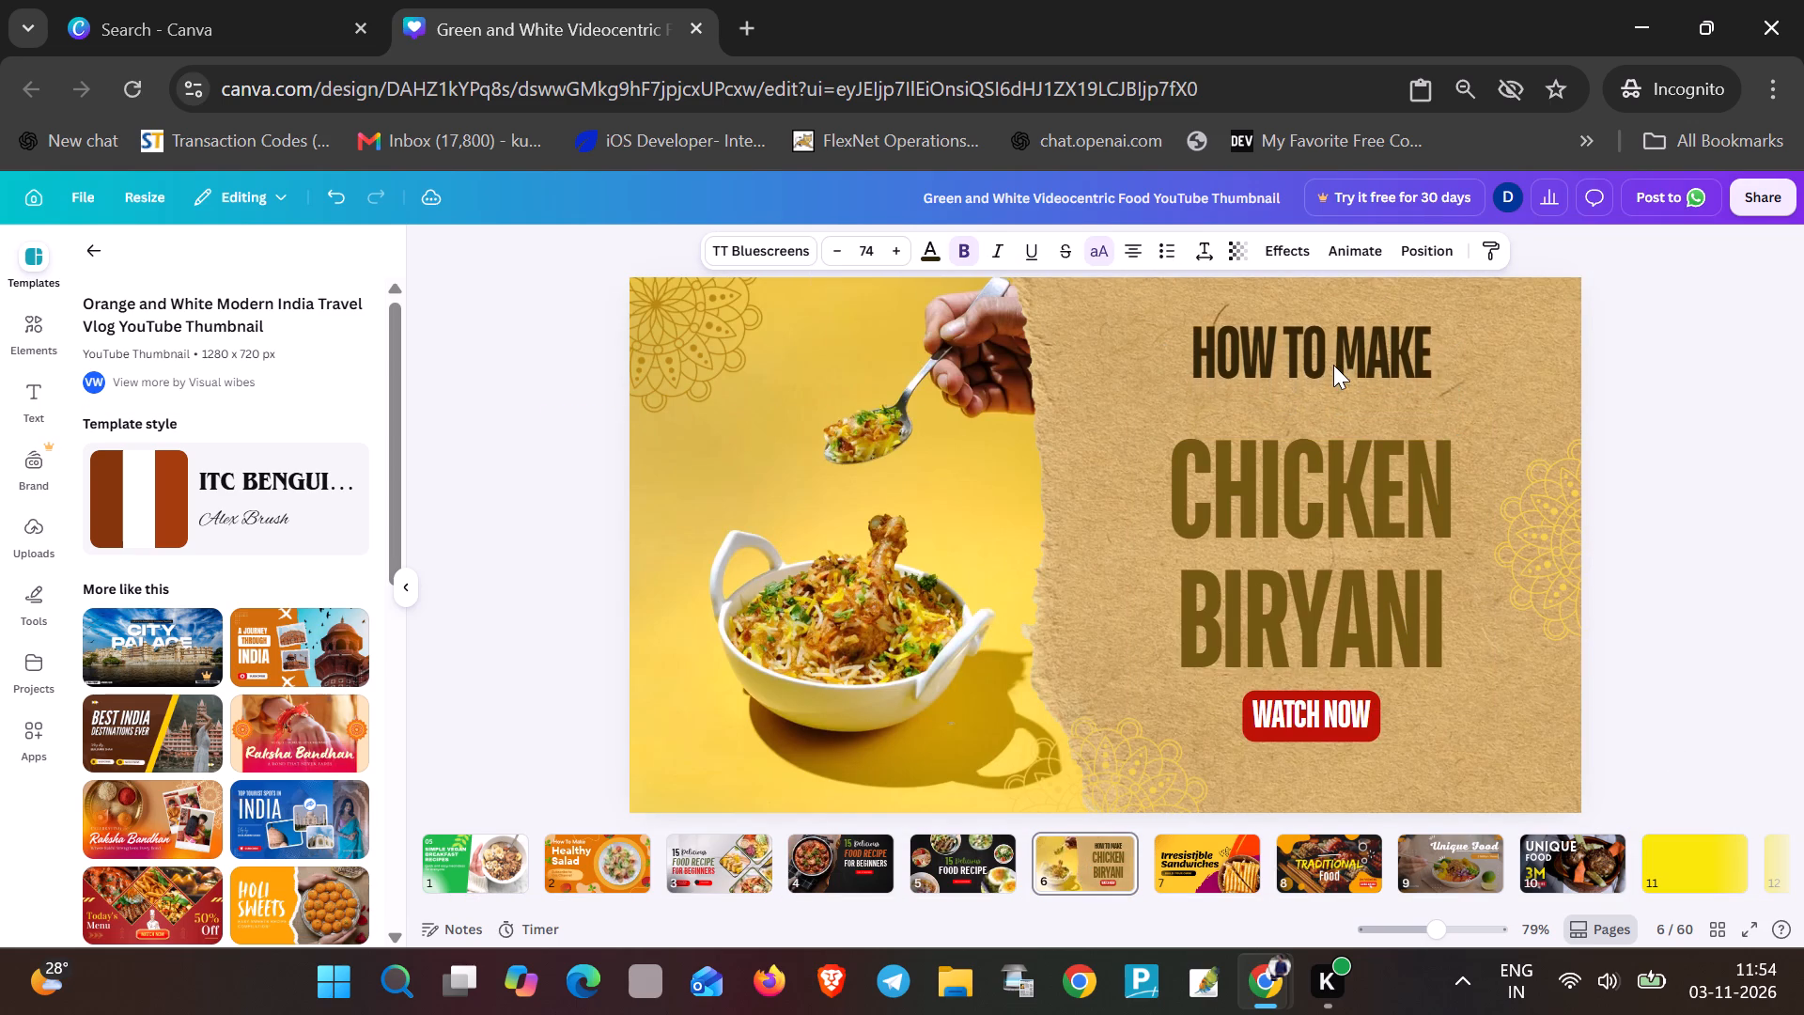
# Move the "CHICKEN BIRYANI" heading up to just beneath "HOW TO MAKE".
pyautogui.click(1333, 483)
pyautogui.press('Up')
pyautogui.press('Up')
pyautogui.press('Up')
pyautogui.press('Up')
pyautogui.press('Up')
pyautogui.press('Up')
pyautogui.press('Up')
pyautogui.press('Up')
pyautogui.press('Up')
pyautogui.press('Up')
pyautogui.press('Up')
pyautogui.press('Up')
pyautogui.press('Up')
pyautogui.press('Up')
pyautogui.press('Up')
pyautogui.press('Up')
pyautogui.press('Up')
pyautogui.press('Up')
pyautogui.press('Up')
pyautogui.press('Up')
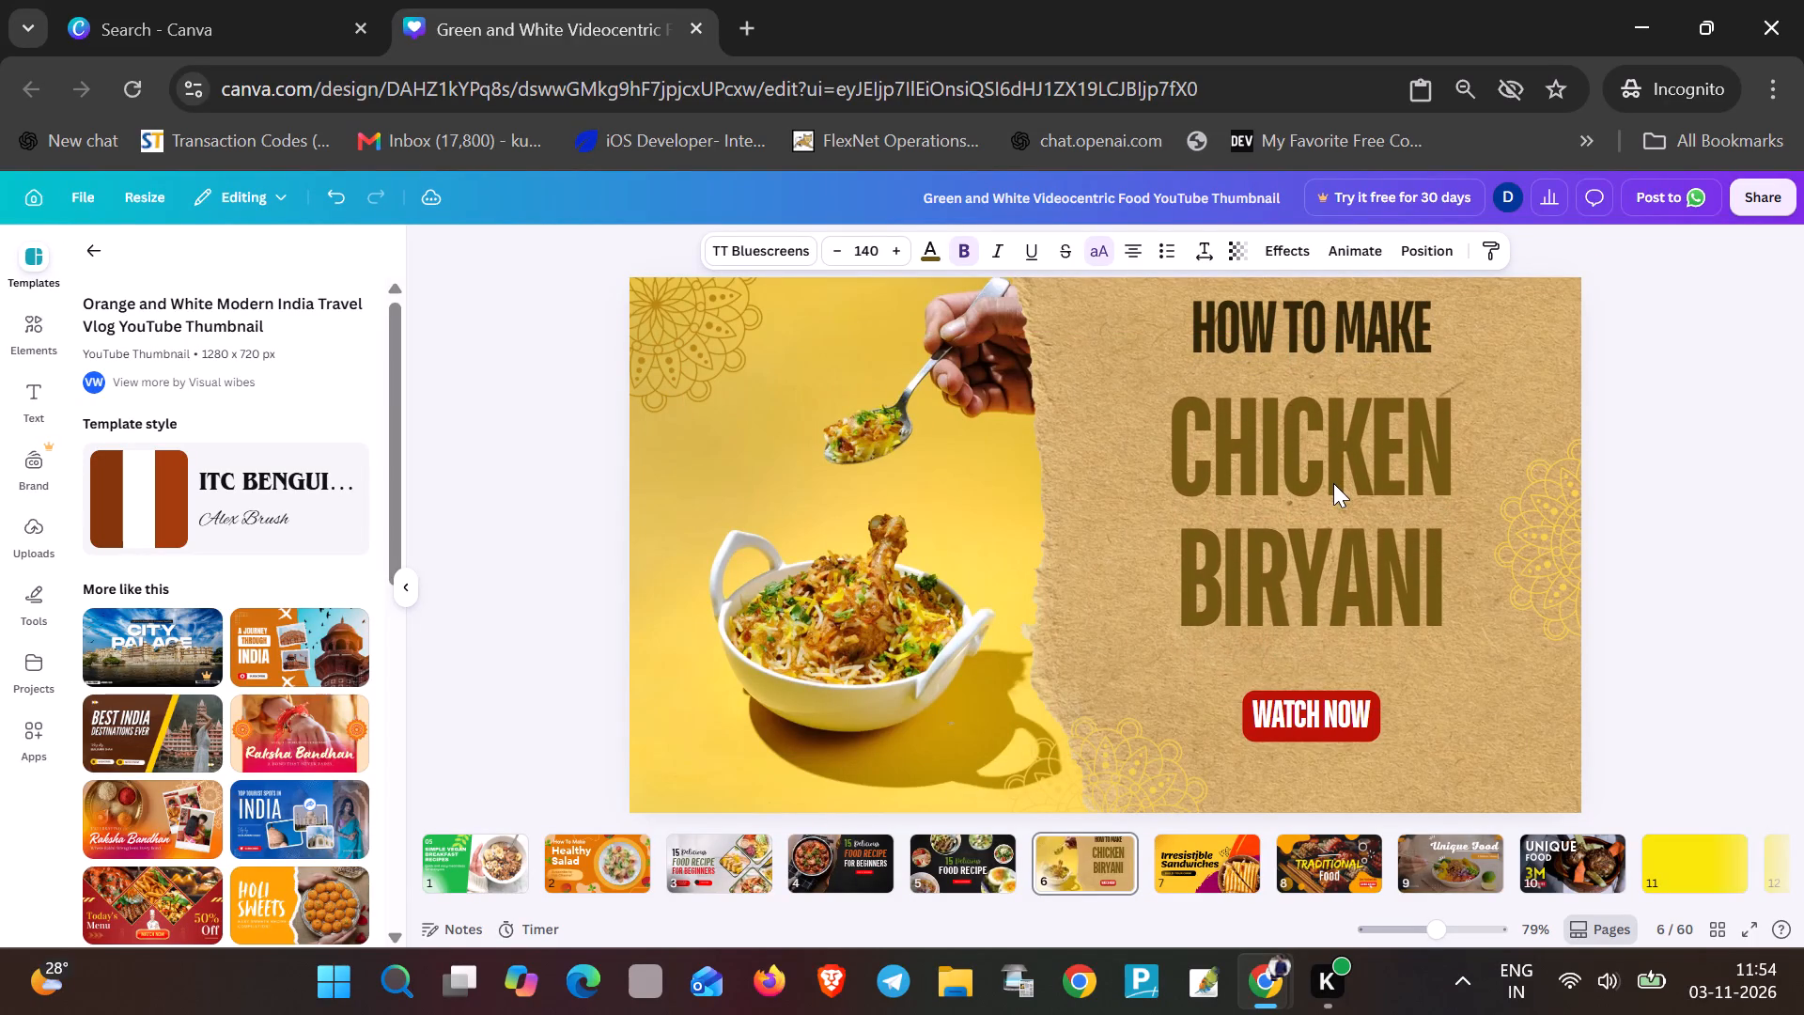
# Move the red "WATCH NOW" button up closer to the "CHICKEN BIRYANI" heading.
pyautogui.click(1308, 717)
pyautogui.press('Up')
pyautogui.press('Up')
pyautogui.press('Up')
pyautogui.press('Up')
pyautogui.press('Up')
pyautogui.press('Up')
pyautogui.press('Up')
pyautogui.press('Up')
pyautogui.press('Up')
pyautogui.press('Up')
pyautogui.press('Up')
pyautogui.press('Up')
pyautogui.press('Up')
pyautogui.press('Up')
pyautogui.press('Up')
pyautogui.press('Up')
pyautogui.press('Up')
pyautogui.press('Up')
pyautogui.press('Up')
pyautogui.press('Up')
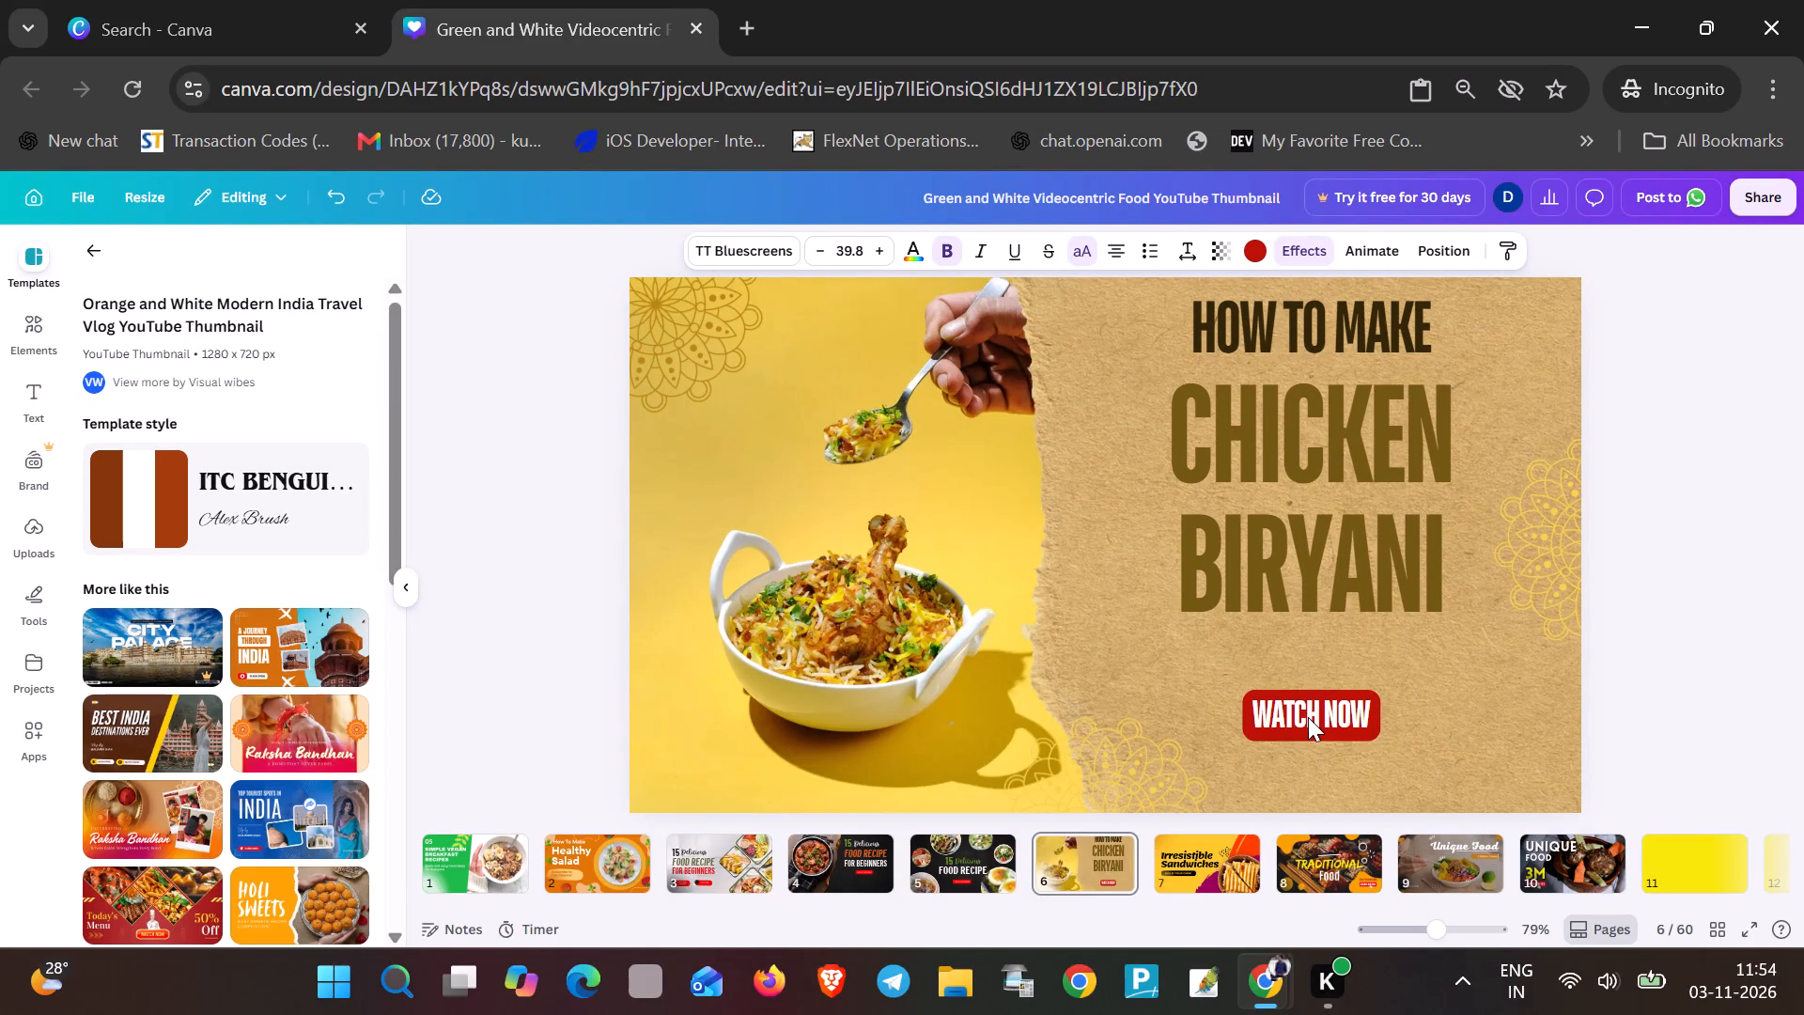
pyautogui.press('Up')
pyautogui.press('Up')
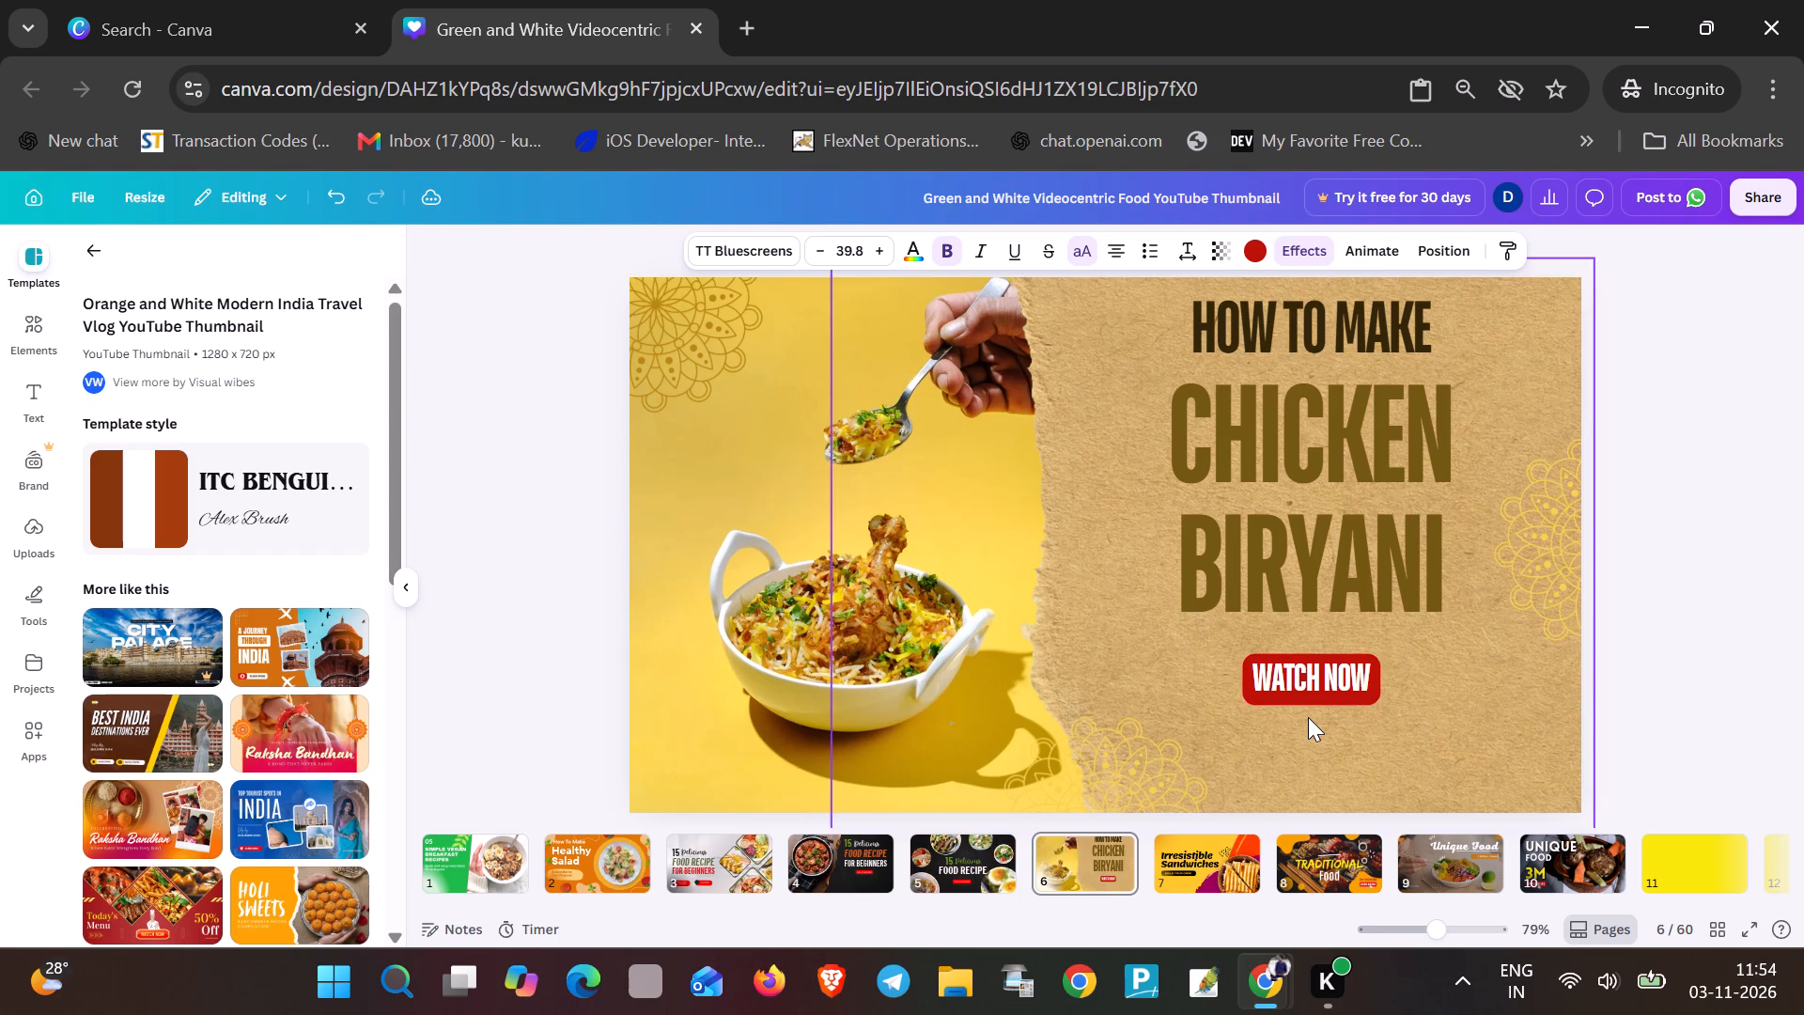
pyautogui.press('Up')
pyautogui.press('Up')
pyautogui.press('Up')
pyautogui.press('Up')
pyautogui.press('Up')
pyautogui.press('Up')
pyautogui.press('Up')
pyautogui.press('Up')
pyautogui.press('Up')
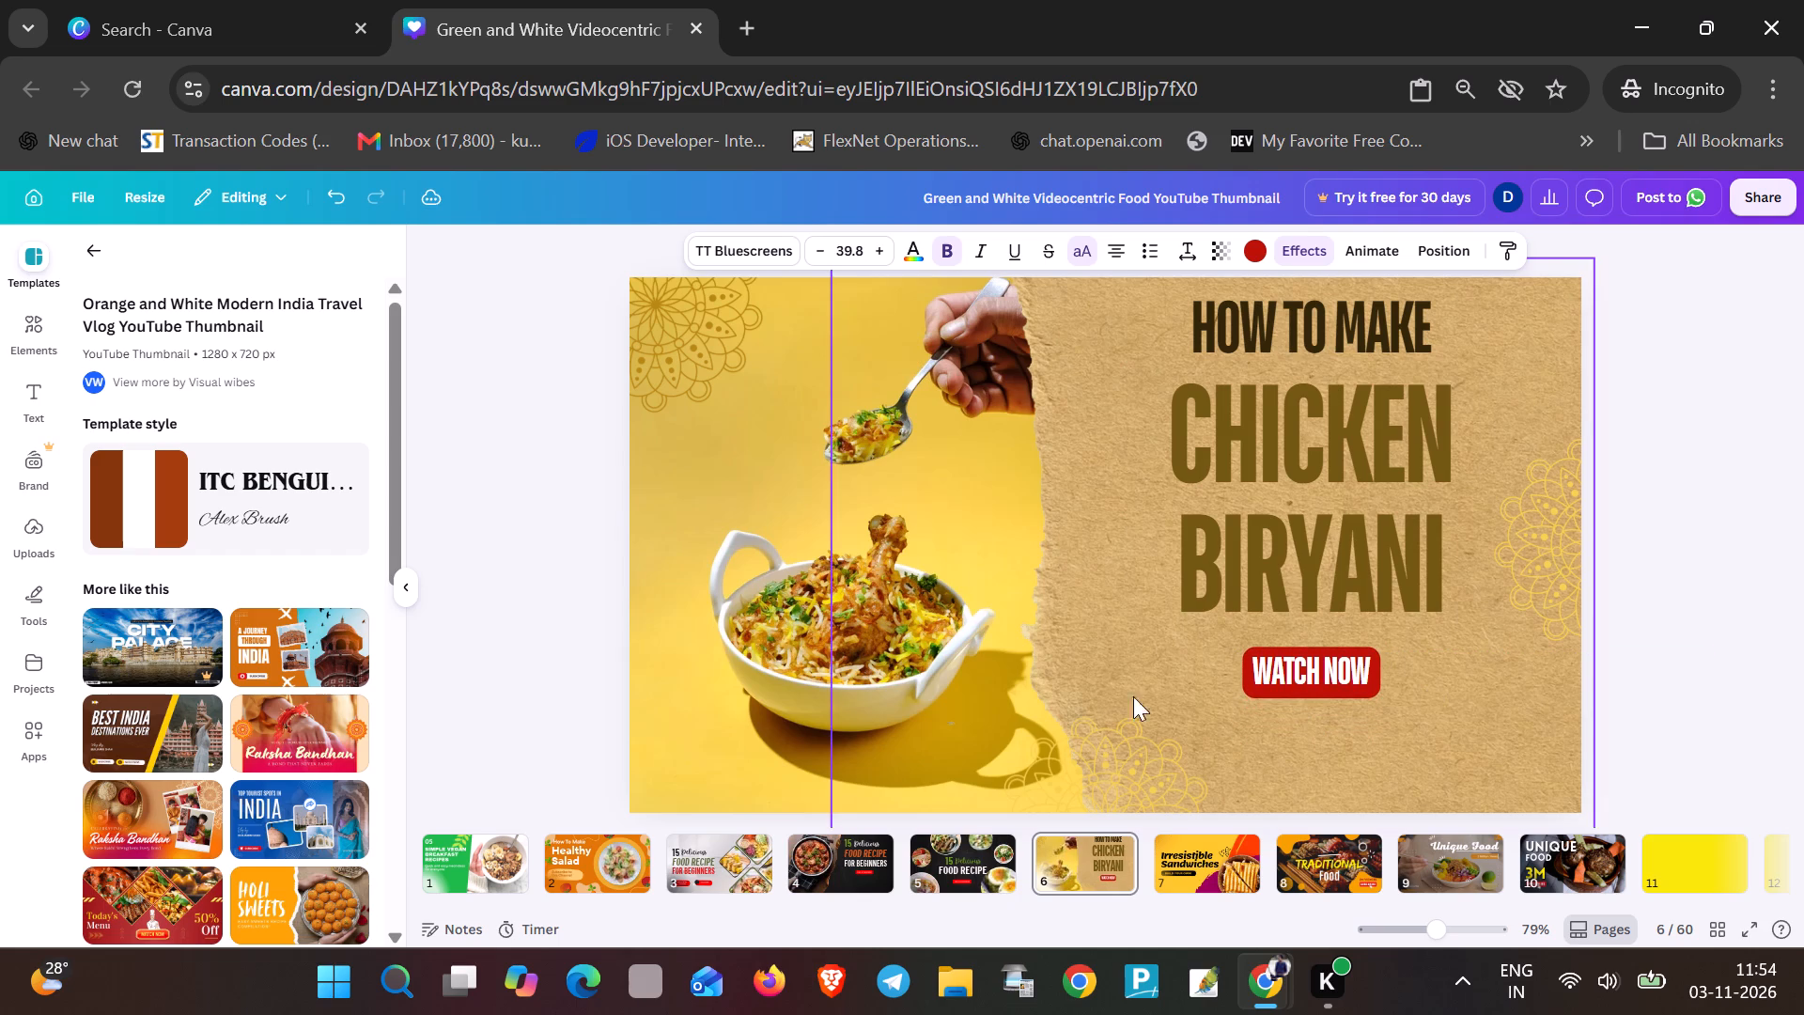
# On page 6, shift the torn brown paper background slightly to the right and down behind the biryani text.
pyautogui.click(900, 435)
pyautogui.moveTo(1081, 452); pyautogui.dragTo(1087, 456)
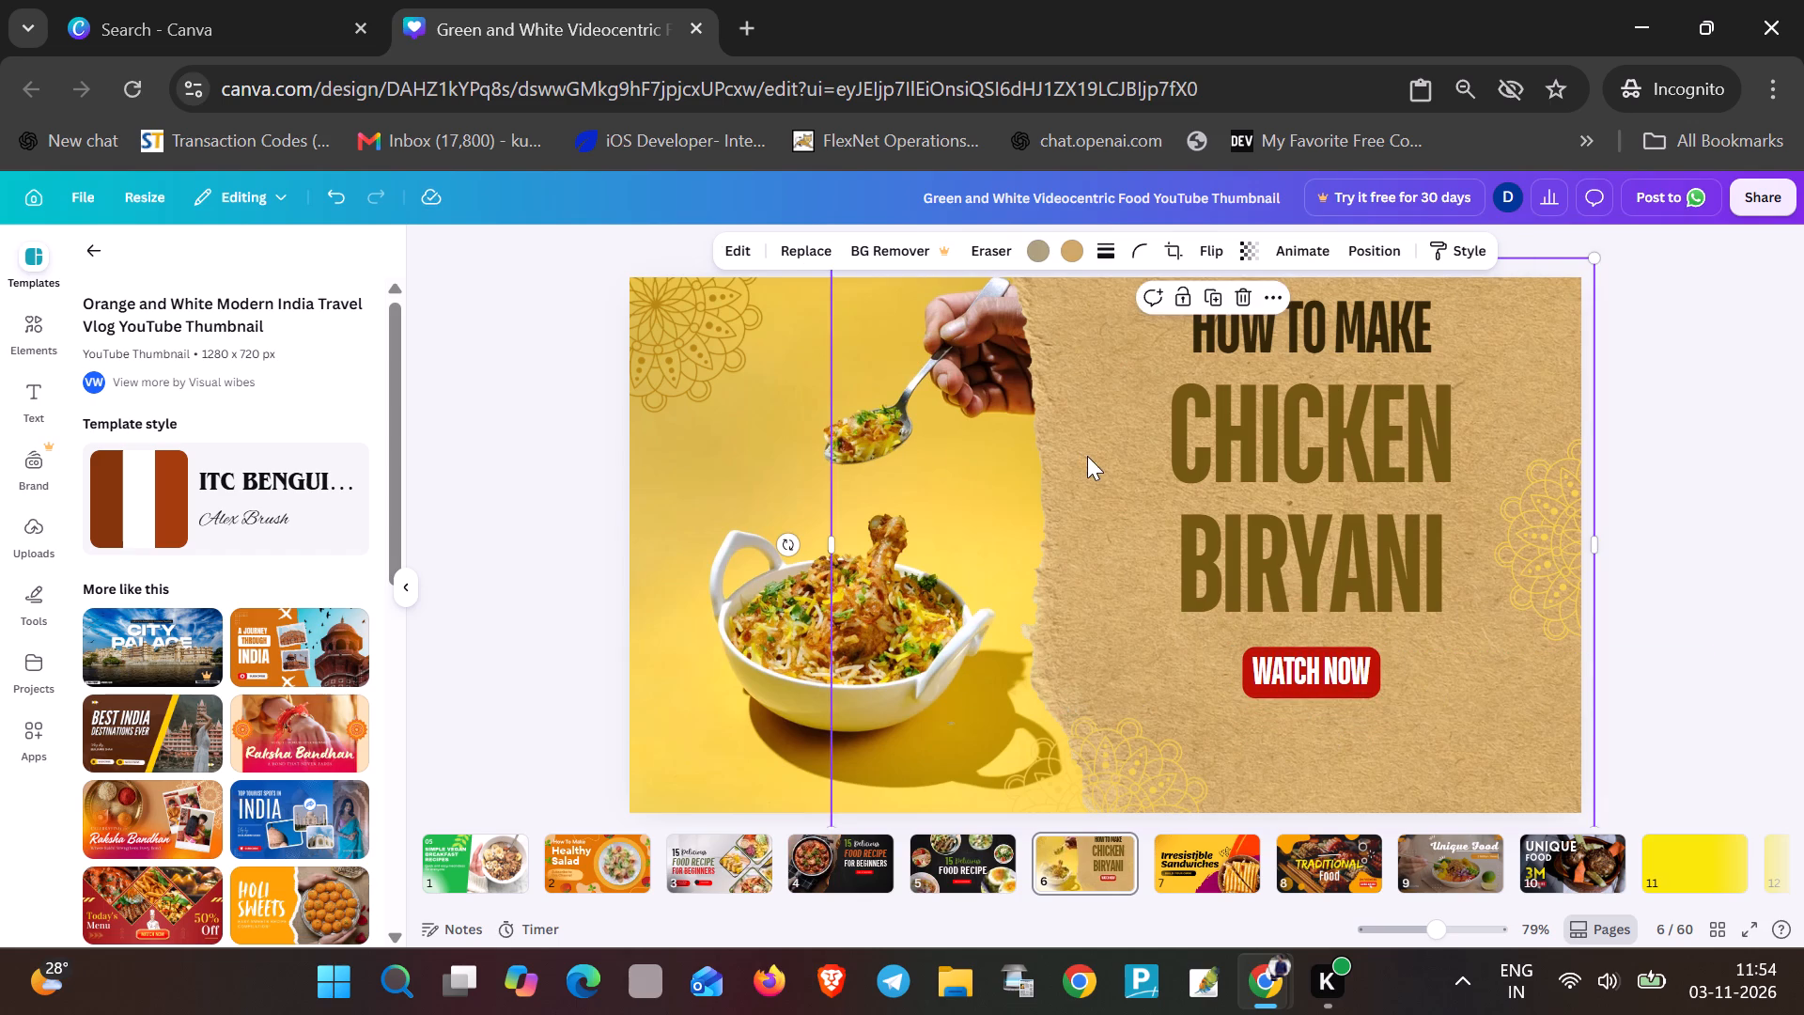
pyautogui.moveTo(1087, 456); pyautogui.dragTo(1097, 477)
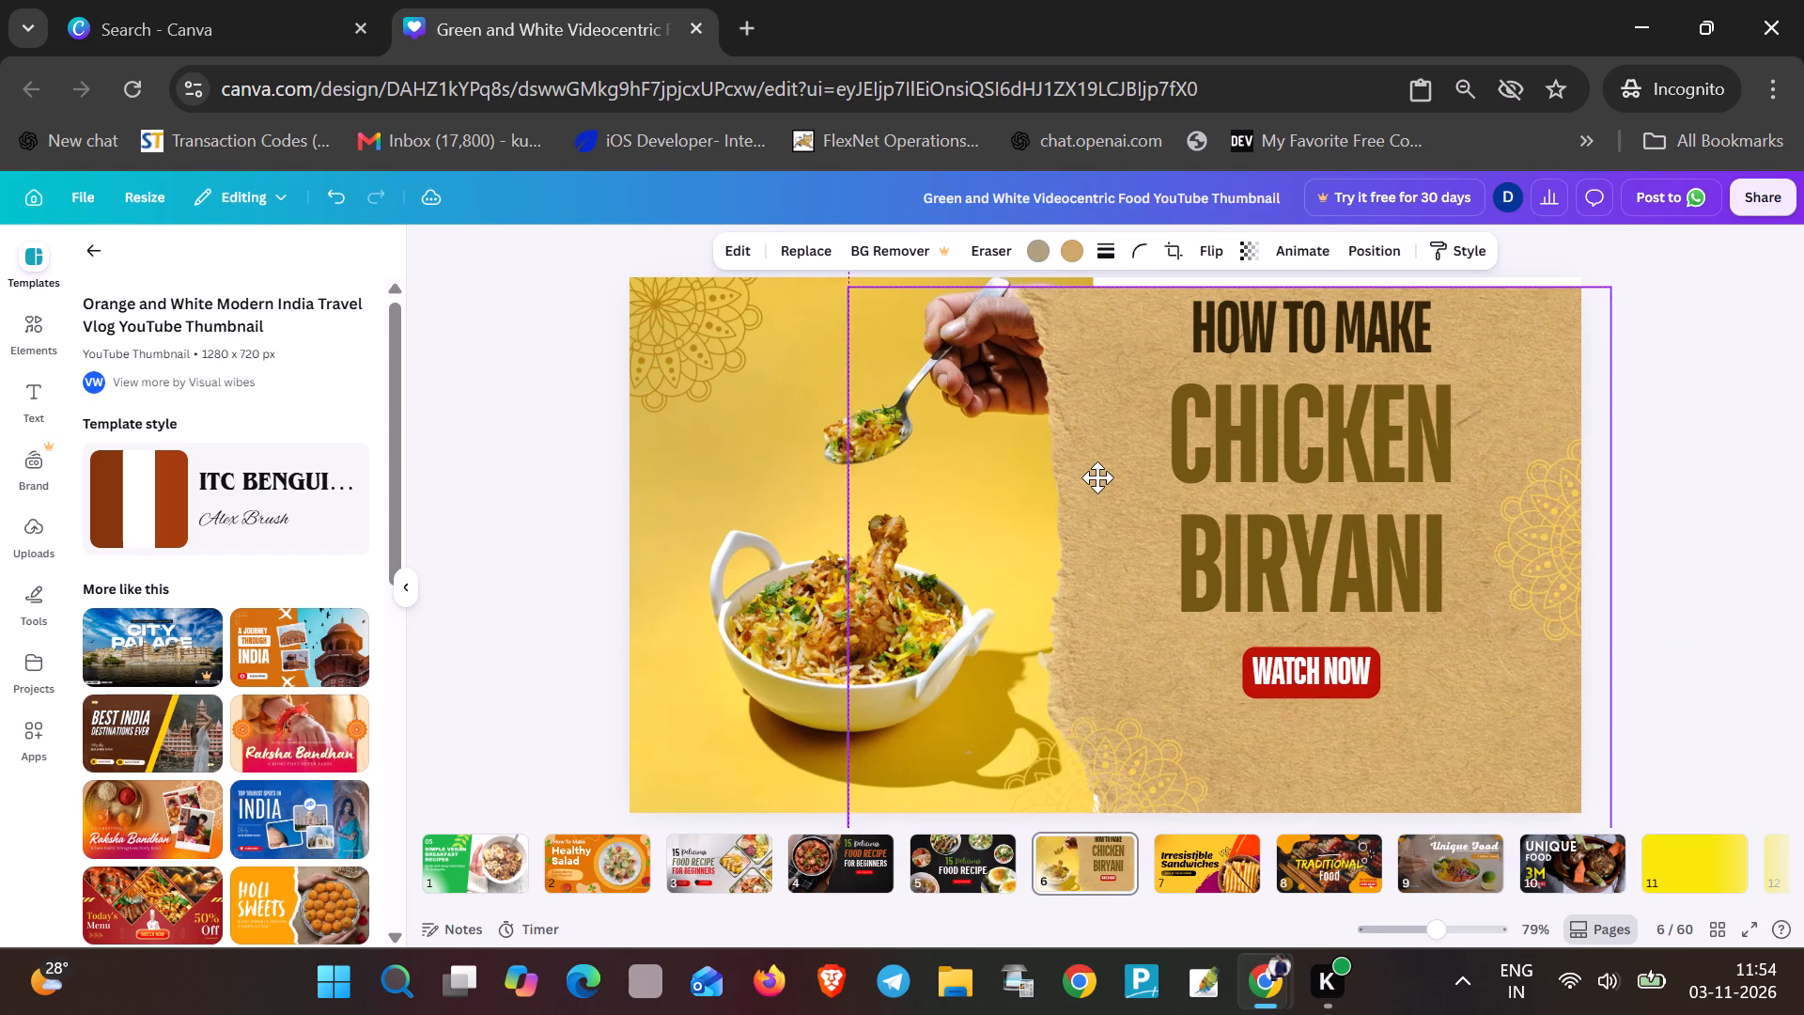
pyautogui.moveTo(1097, 477); pyautogui.dragTo(1109, 473)
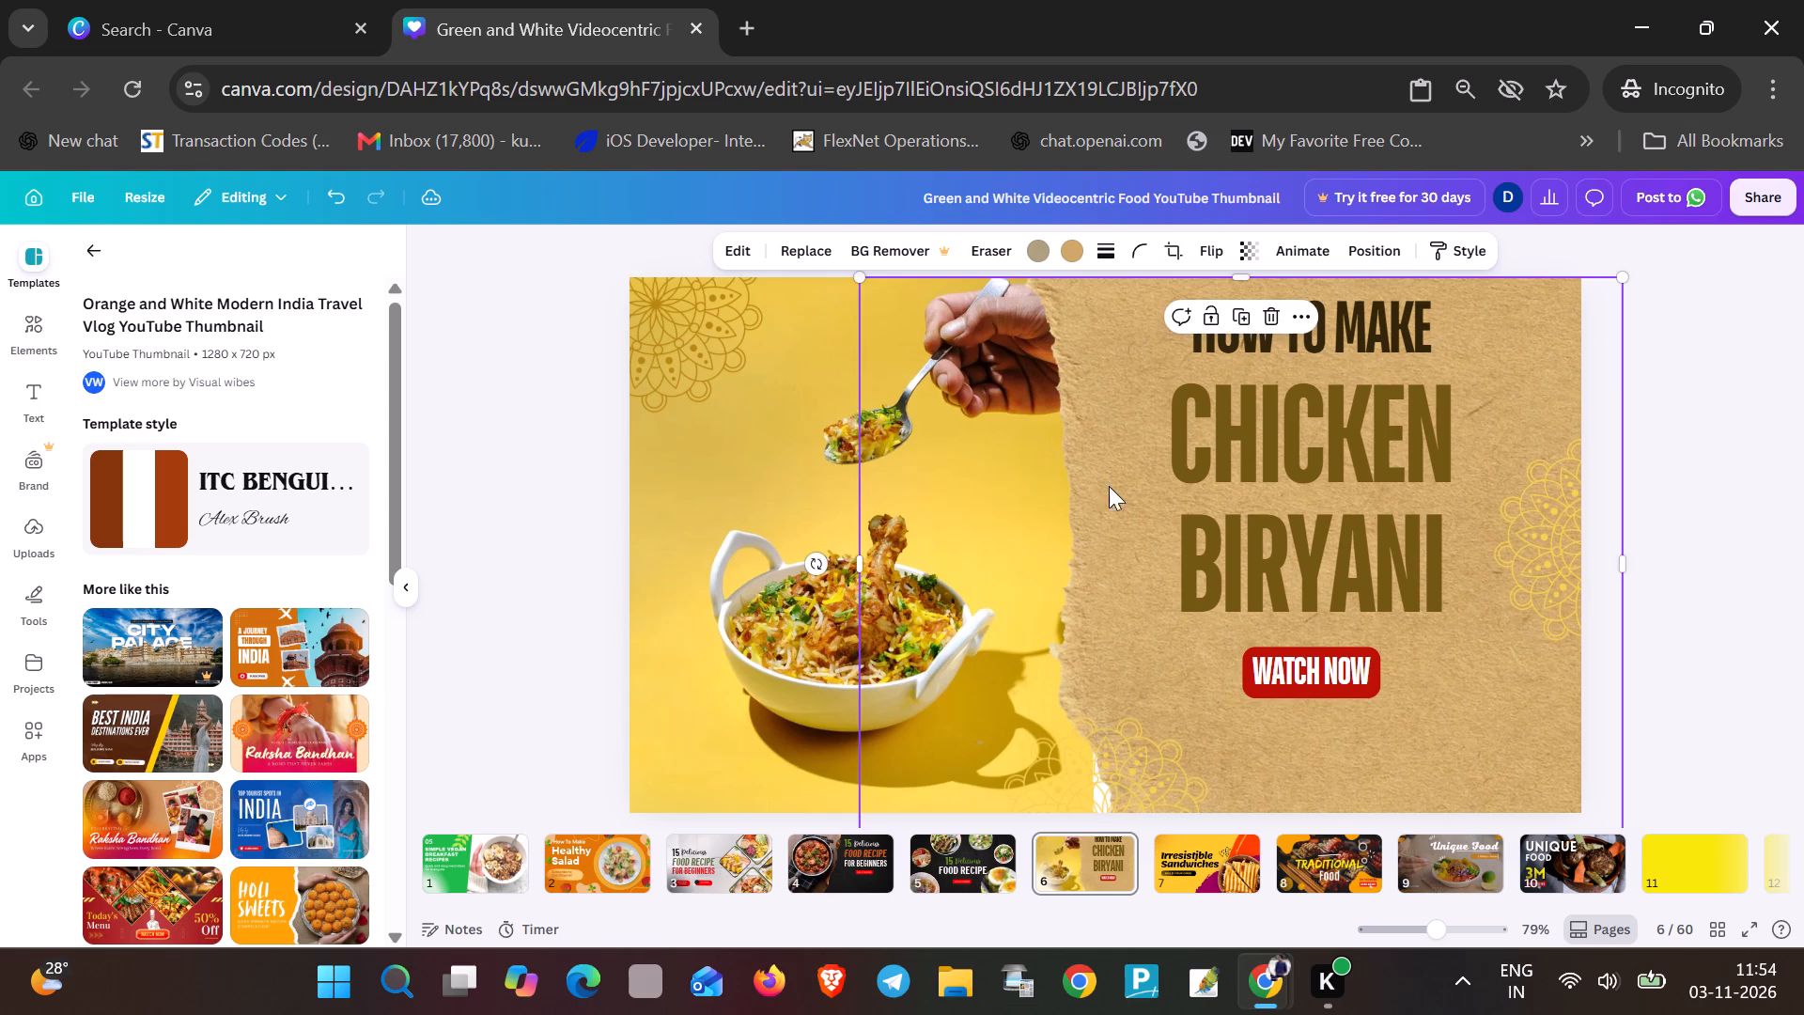
pyautogui.click(1109, 547)
pyautogui.click(958, 583)
pyautogui.click(867, 608)
# On page 7, replace the "BUILD YOUR OWN!" button text with "SUSBSCRIBE ON YOUTUBE".
pyautogui.click(1208, 867)
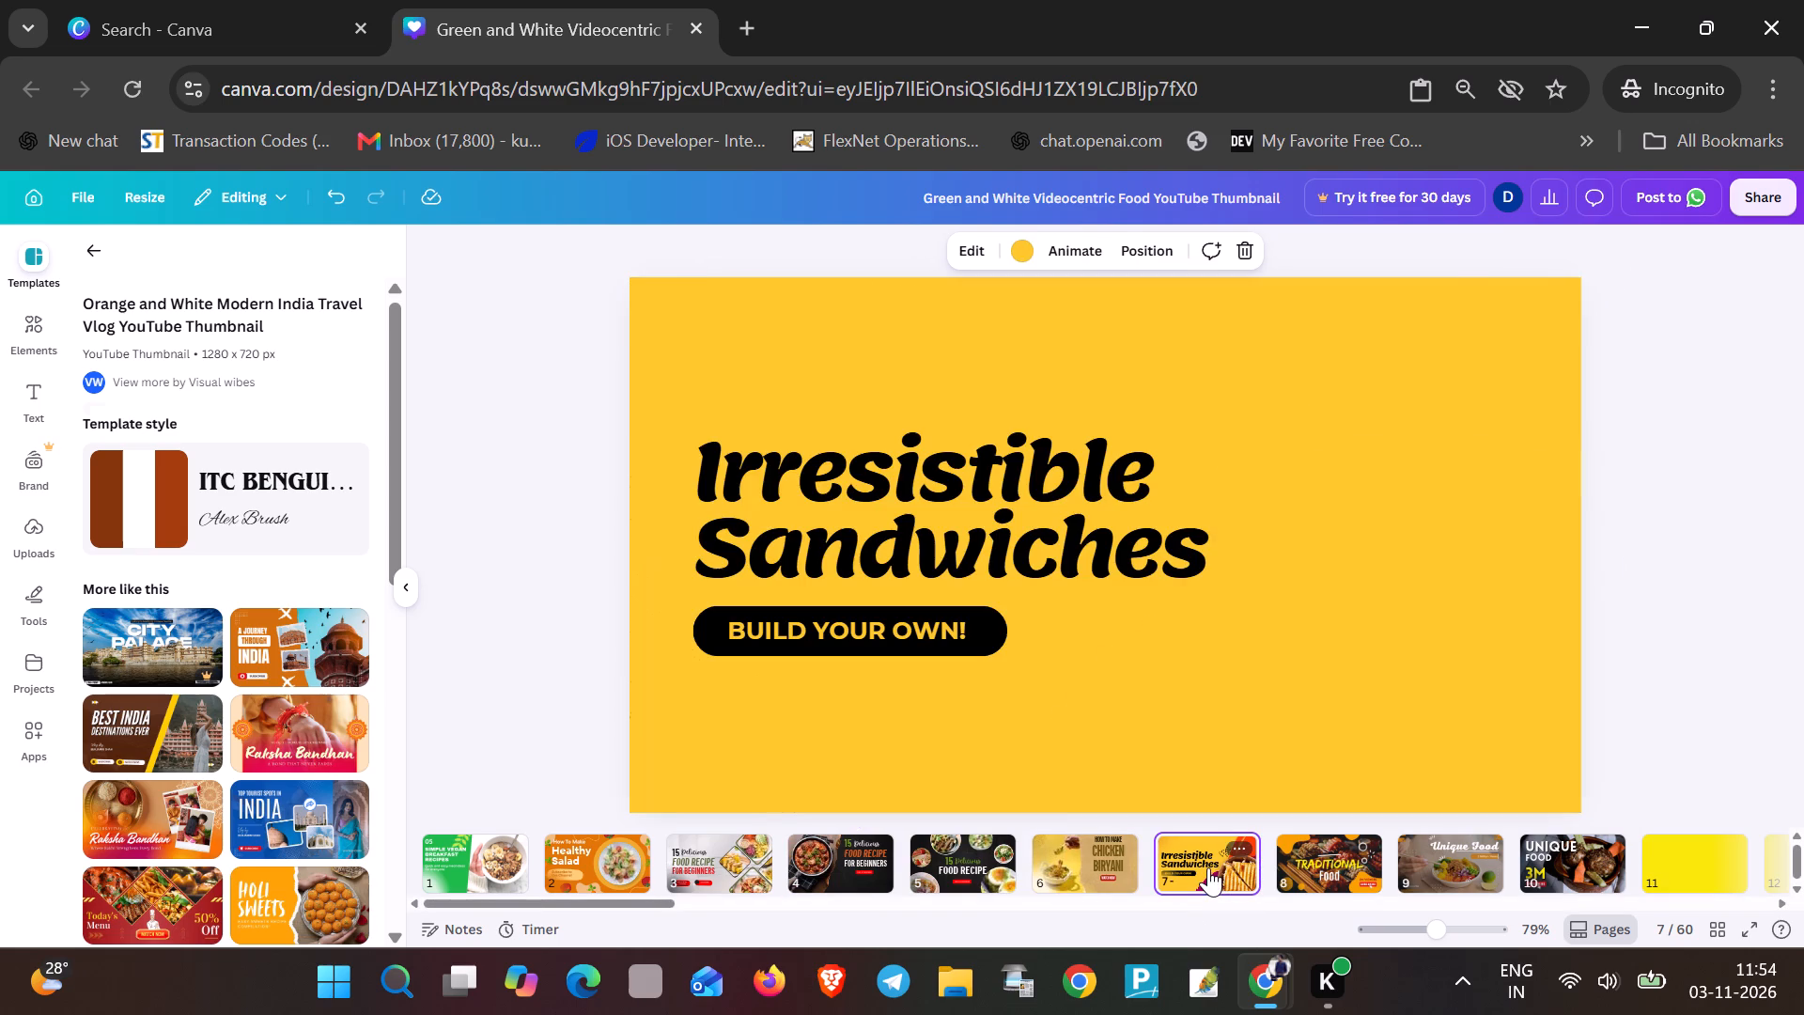
pyautogui.click(1029, 487)
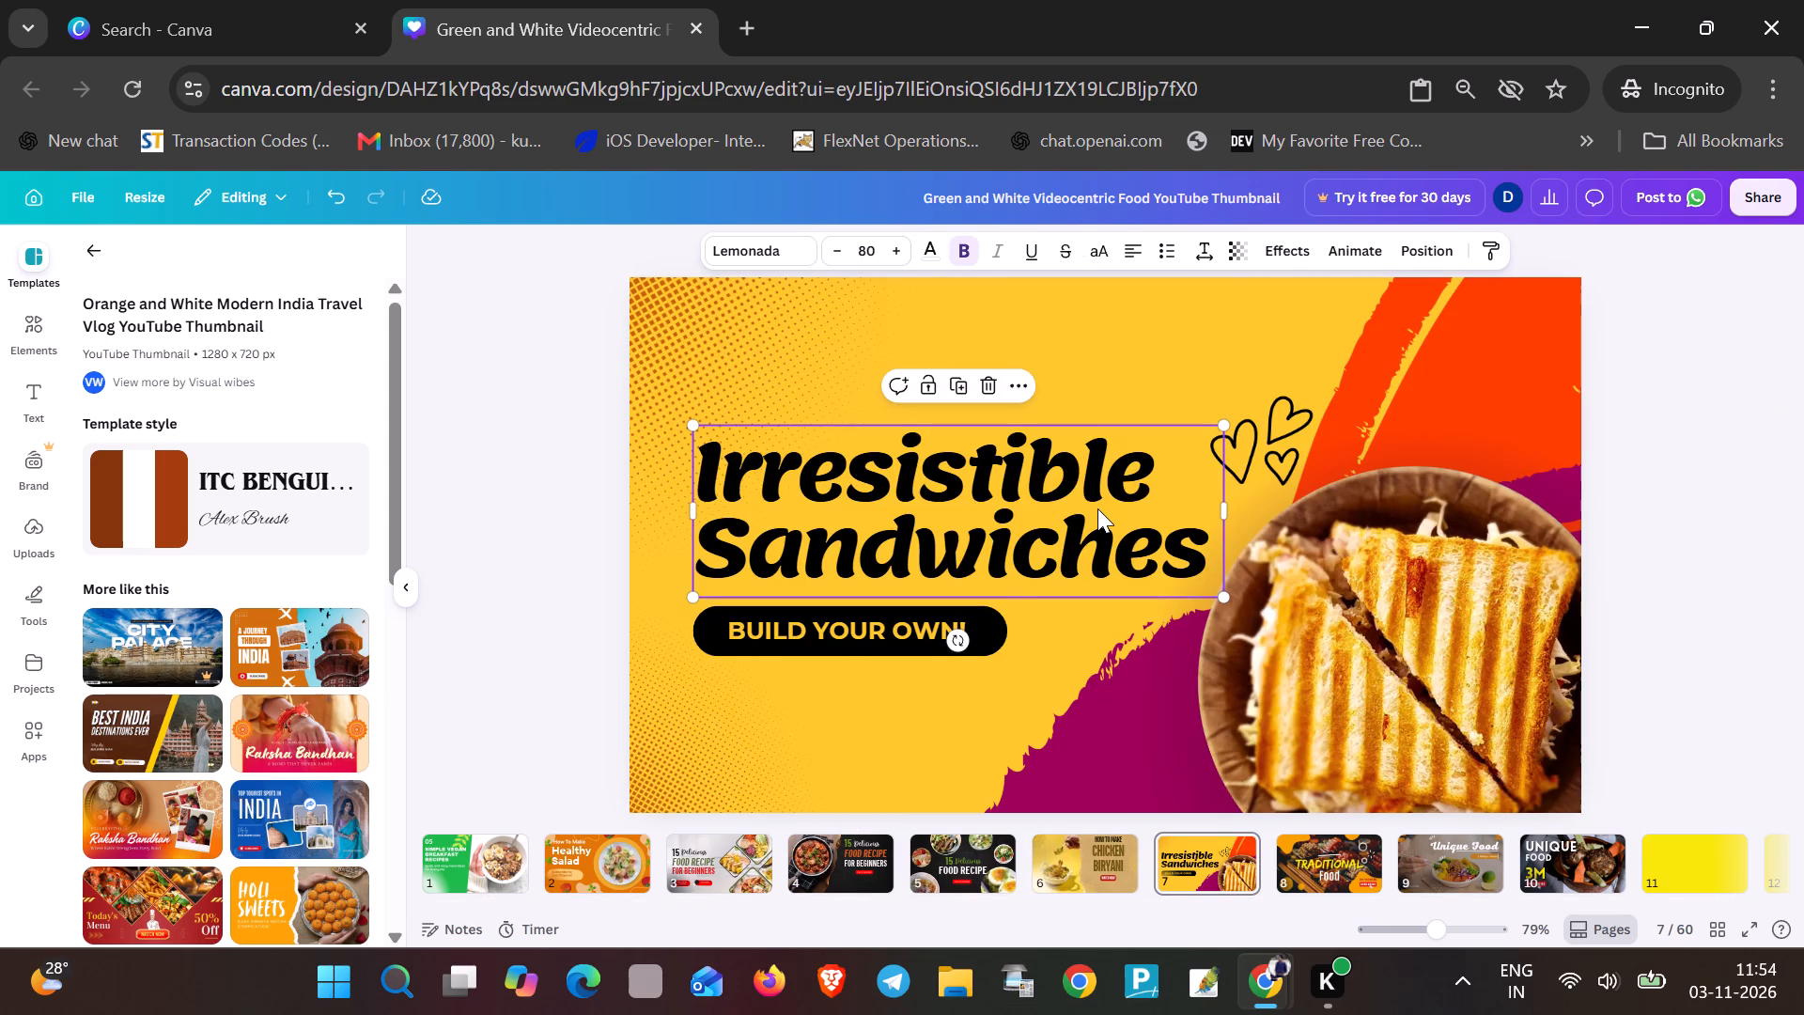
pyautogui.doubleClick(894, 635)
pyautogui.moveTo(978, 641); pyautogui.dragTo(828, 623)
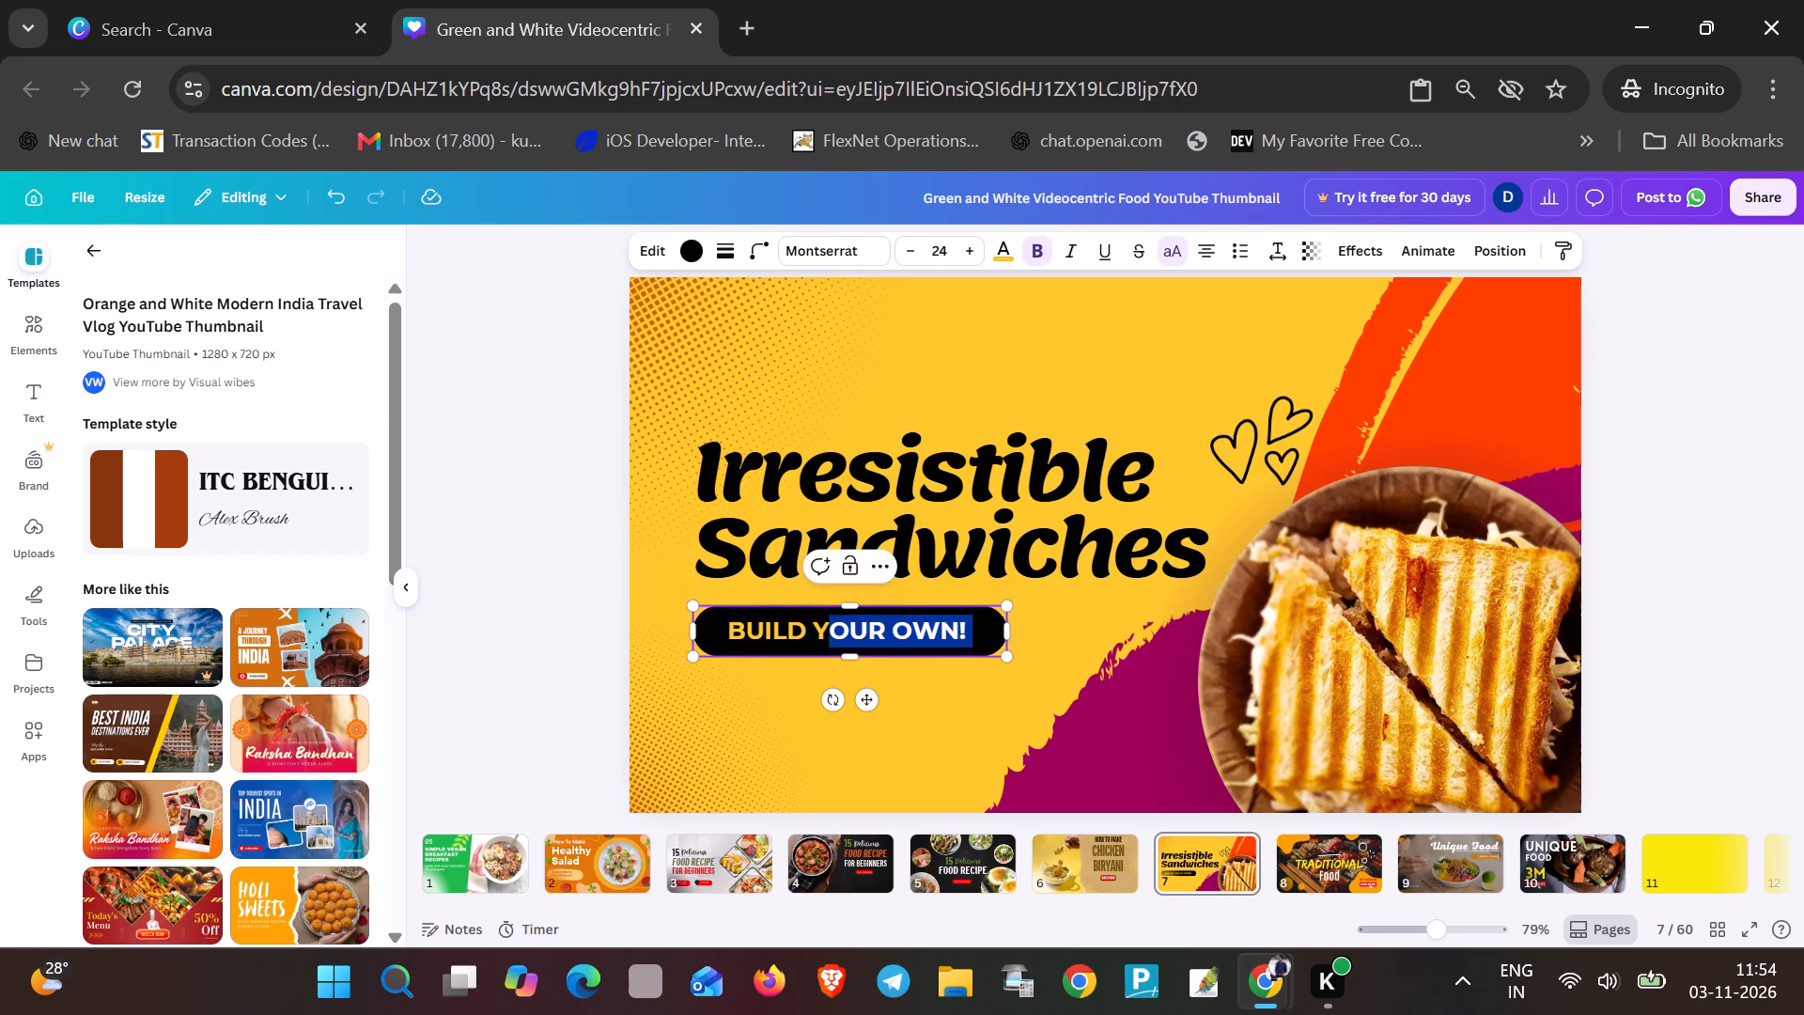
pyautogui.moveTo(828, 623); pyautogui.dragTo(728, 623)
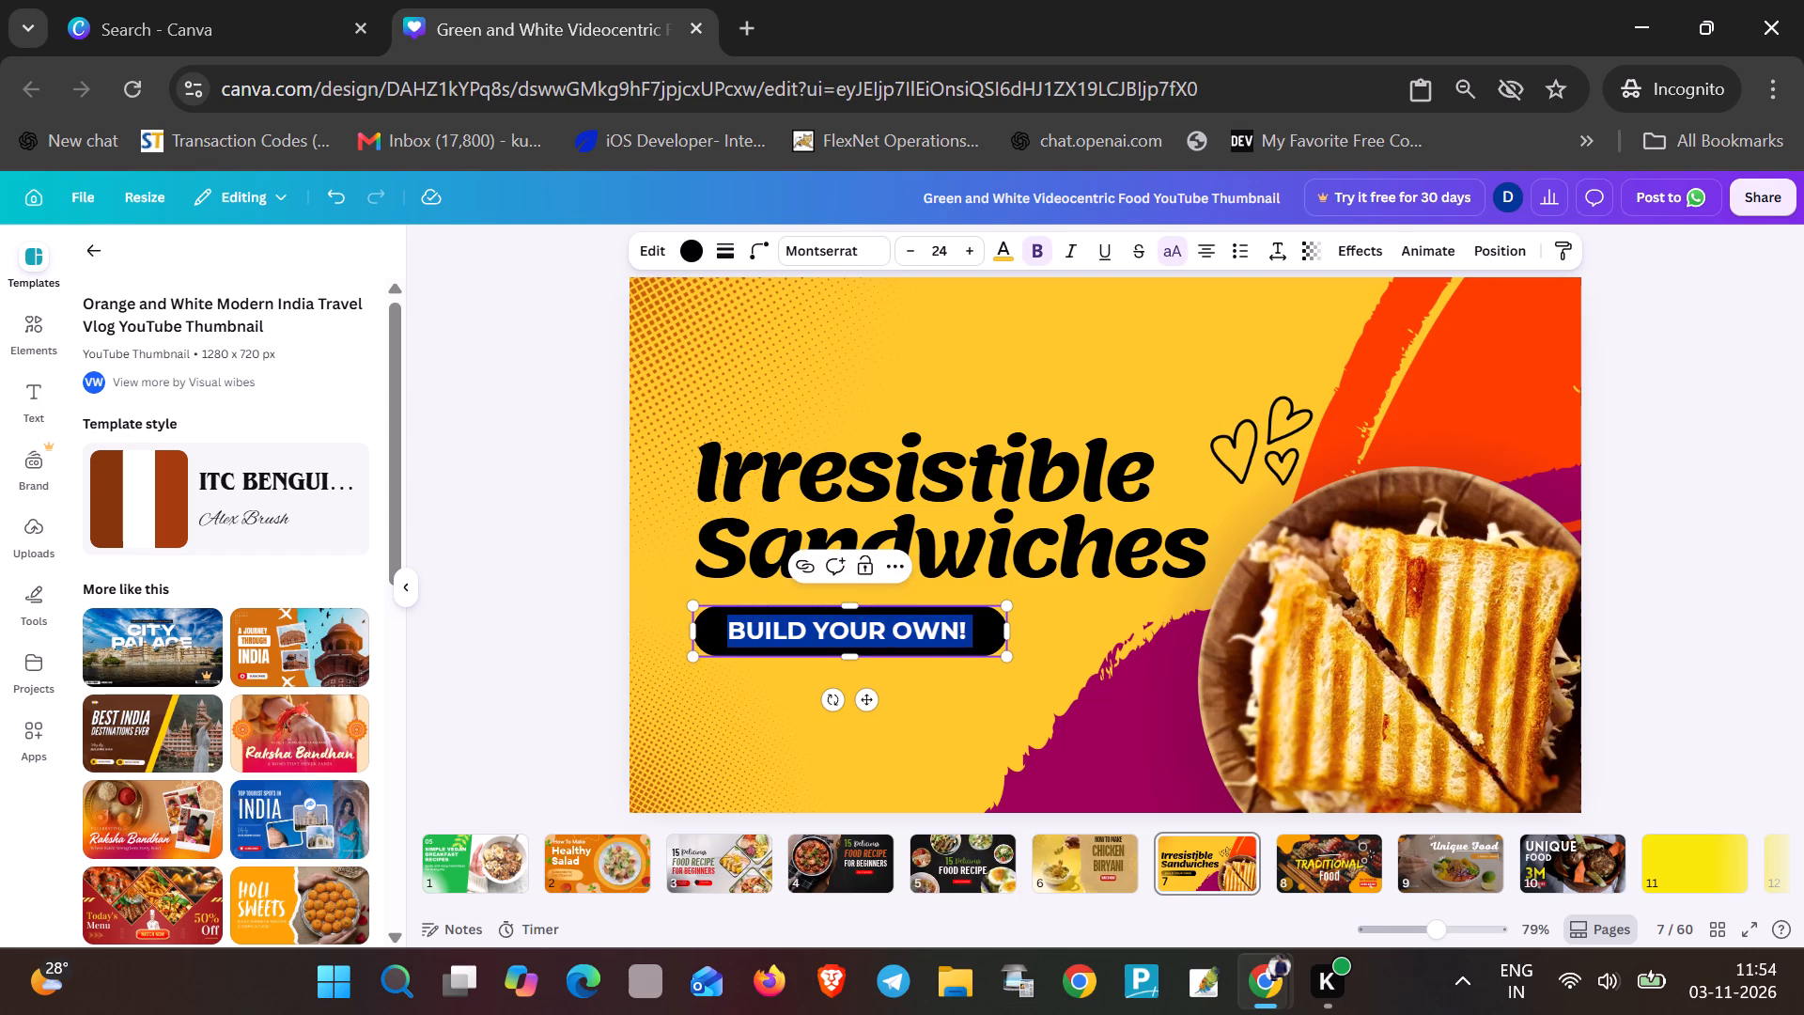
pyautogui.write('SUS')
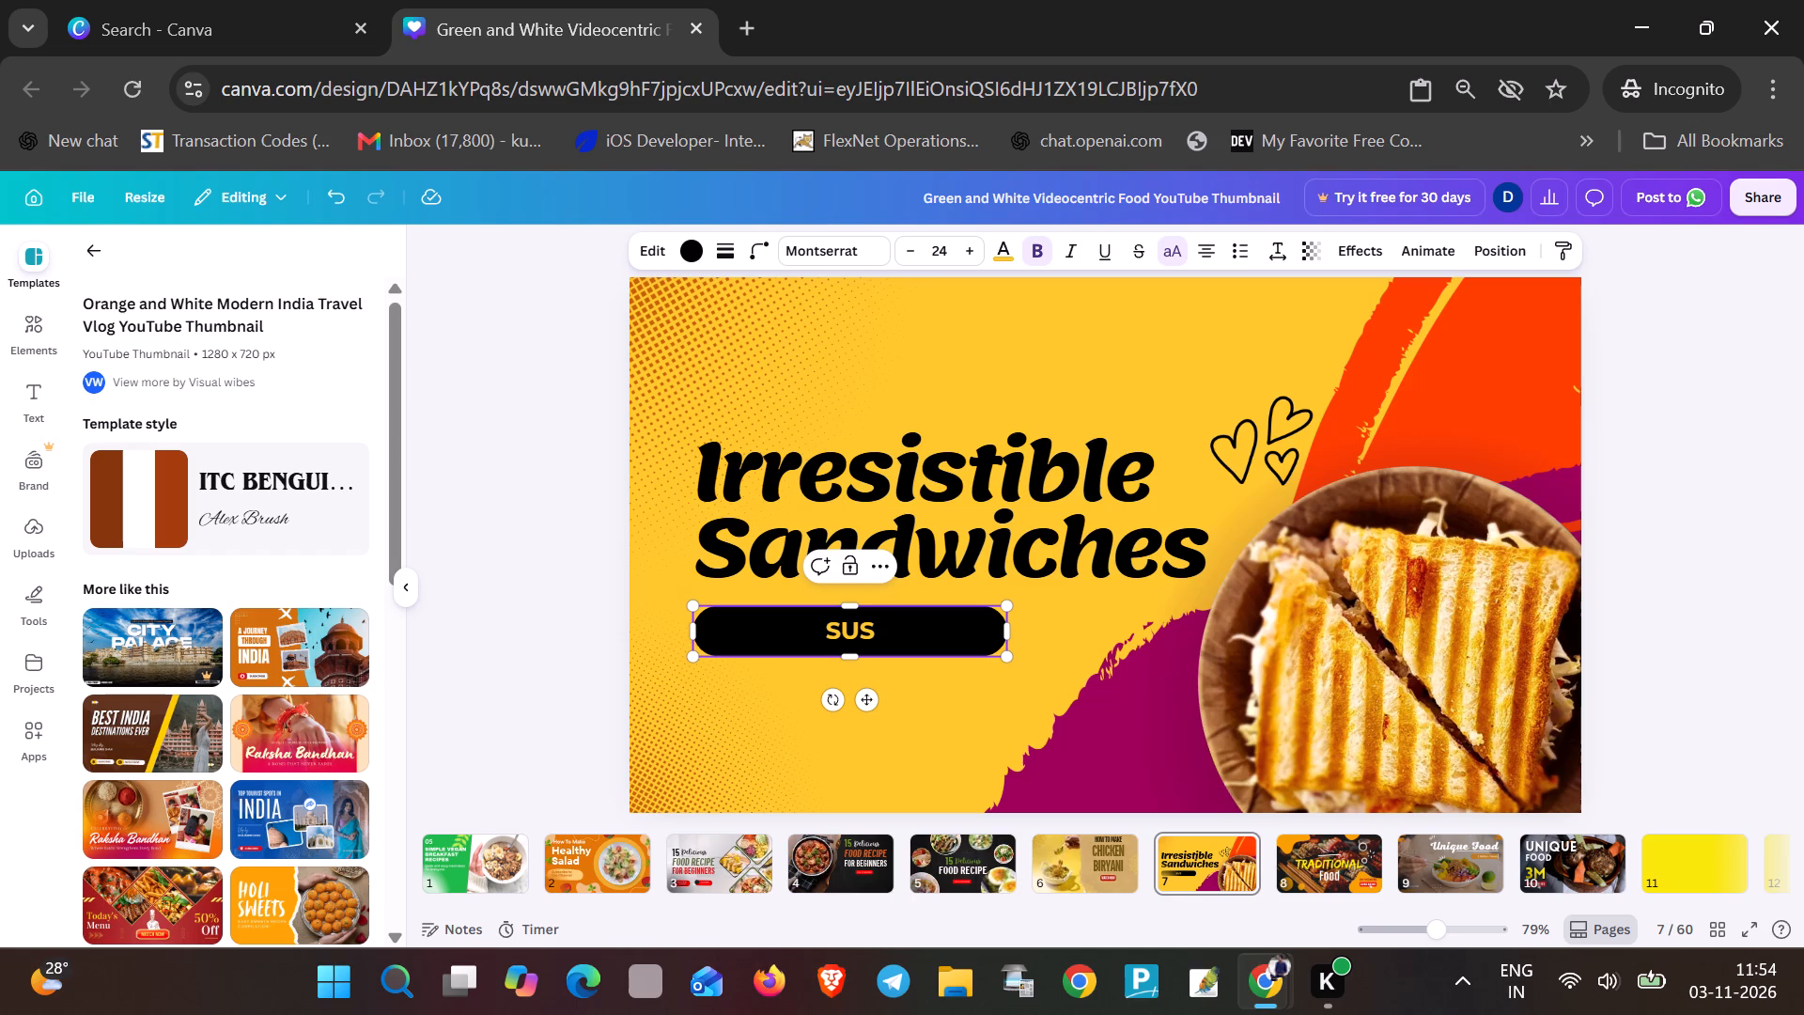
pyautogui.write('BC')
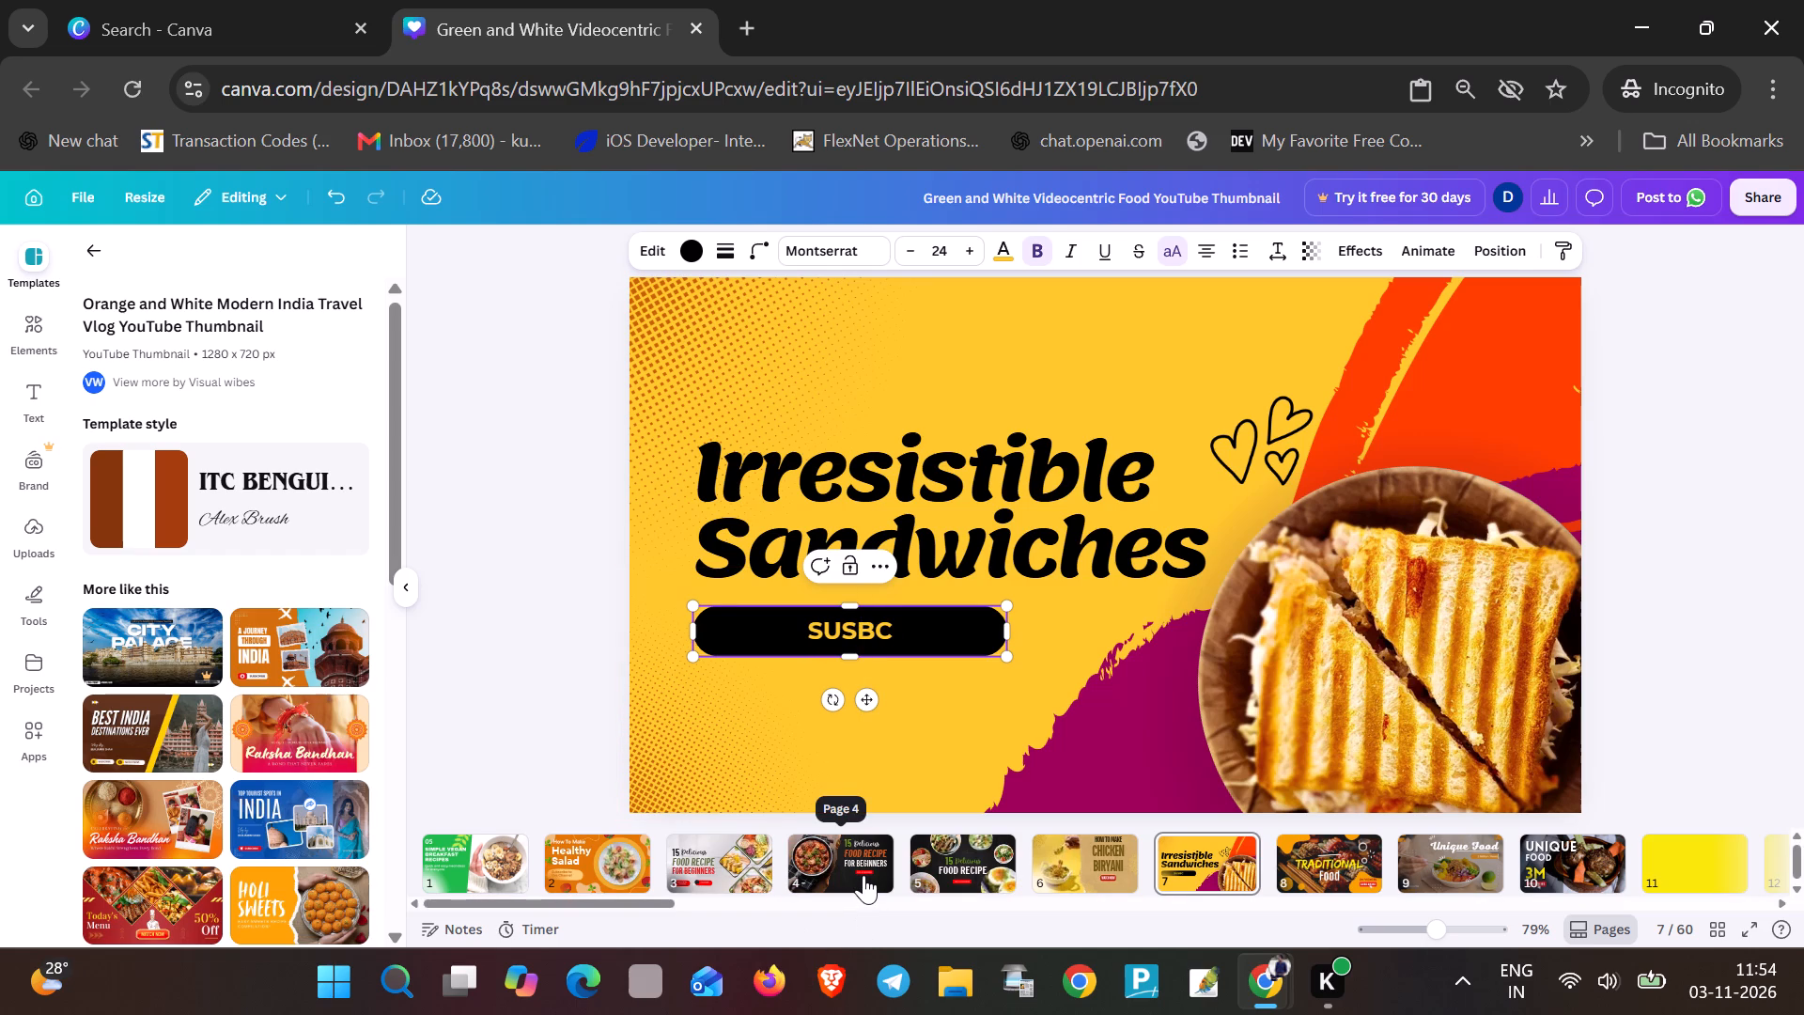
pyautogui.press('BackSpace')
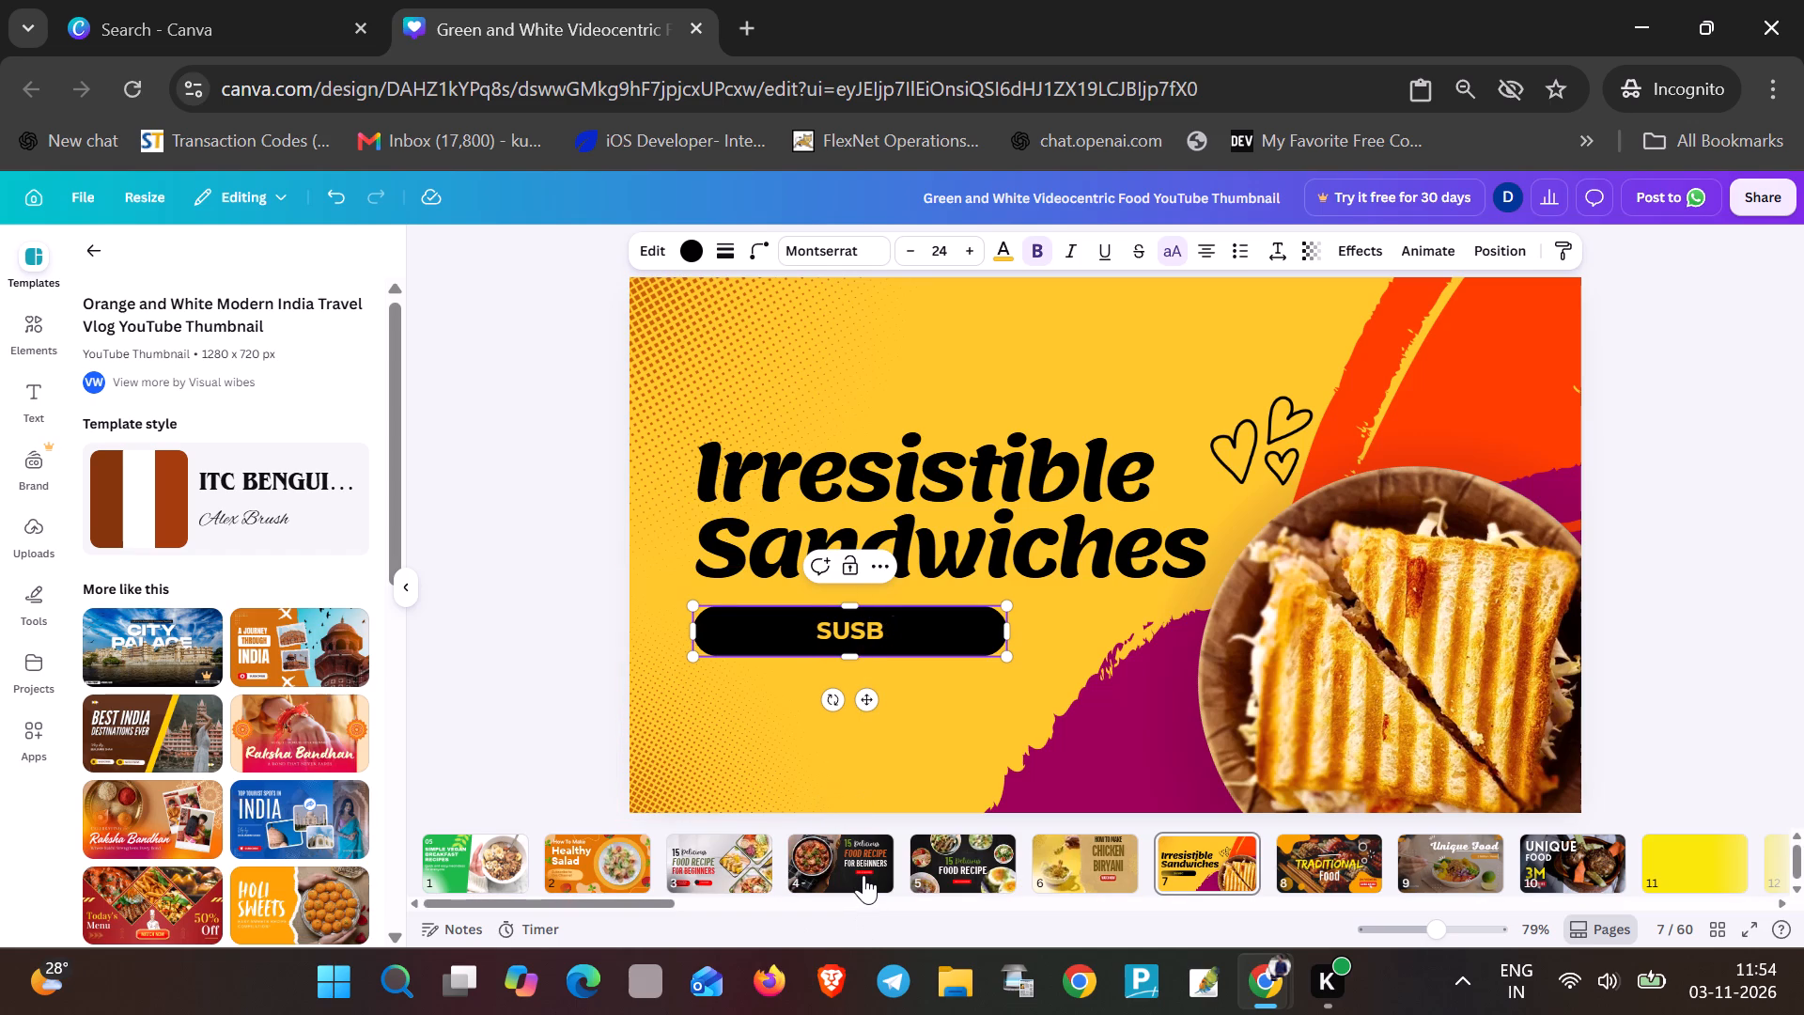
pyautogui.write('SC')
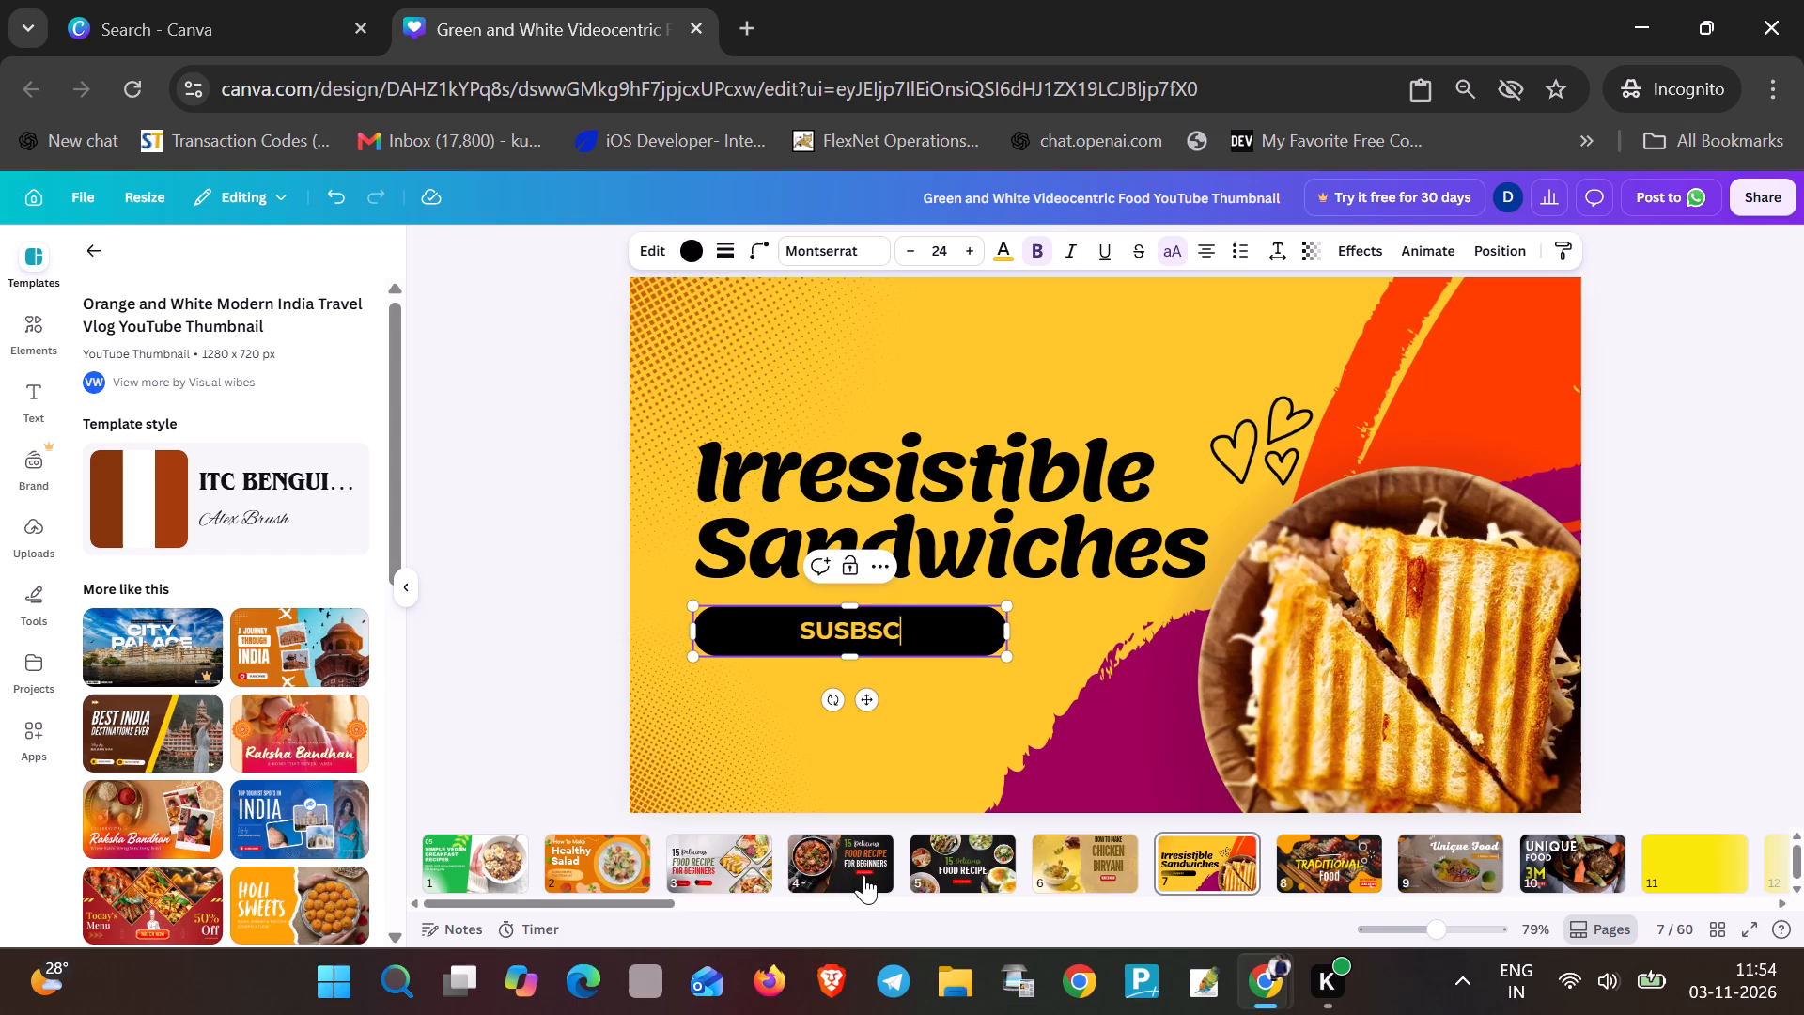
pyautogui.press('r')
pyautogui.press('i')
pyautogui.press('b')
pyautogui.press('e')
pyautogui.press('space')
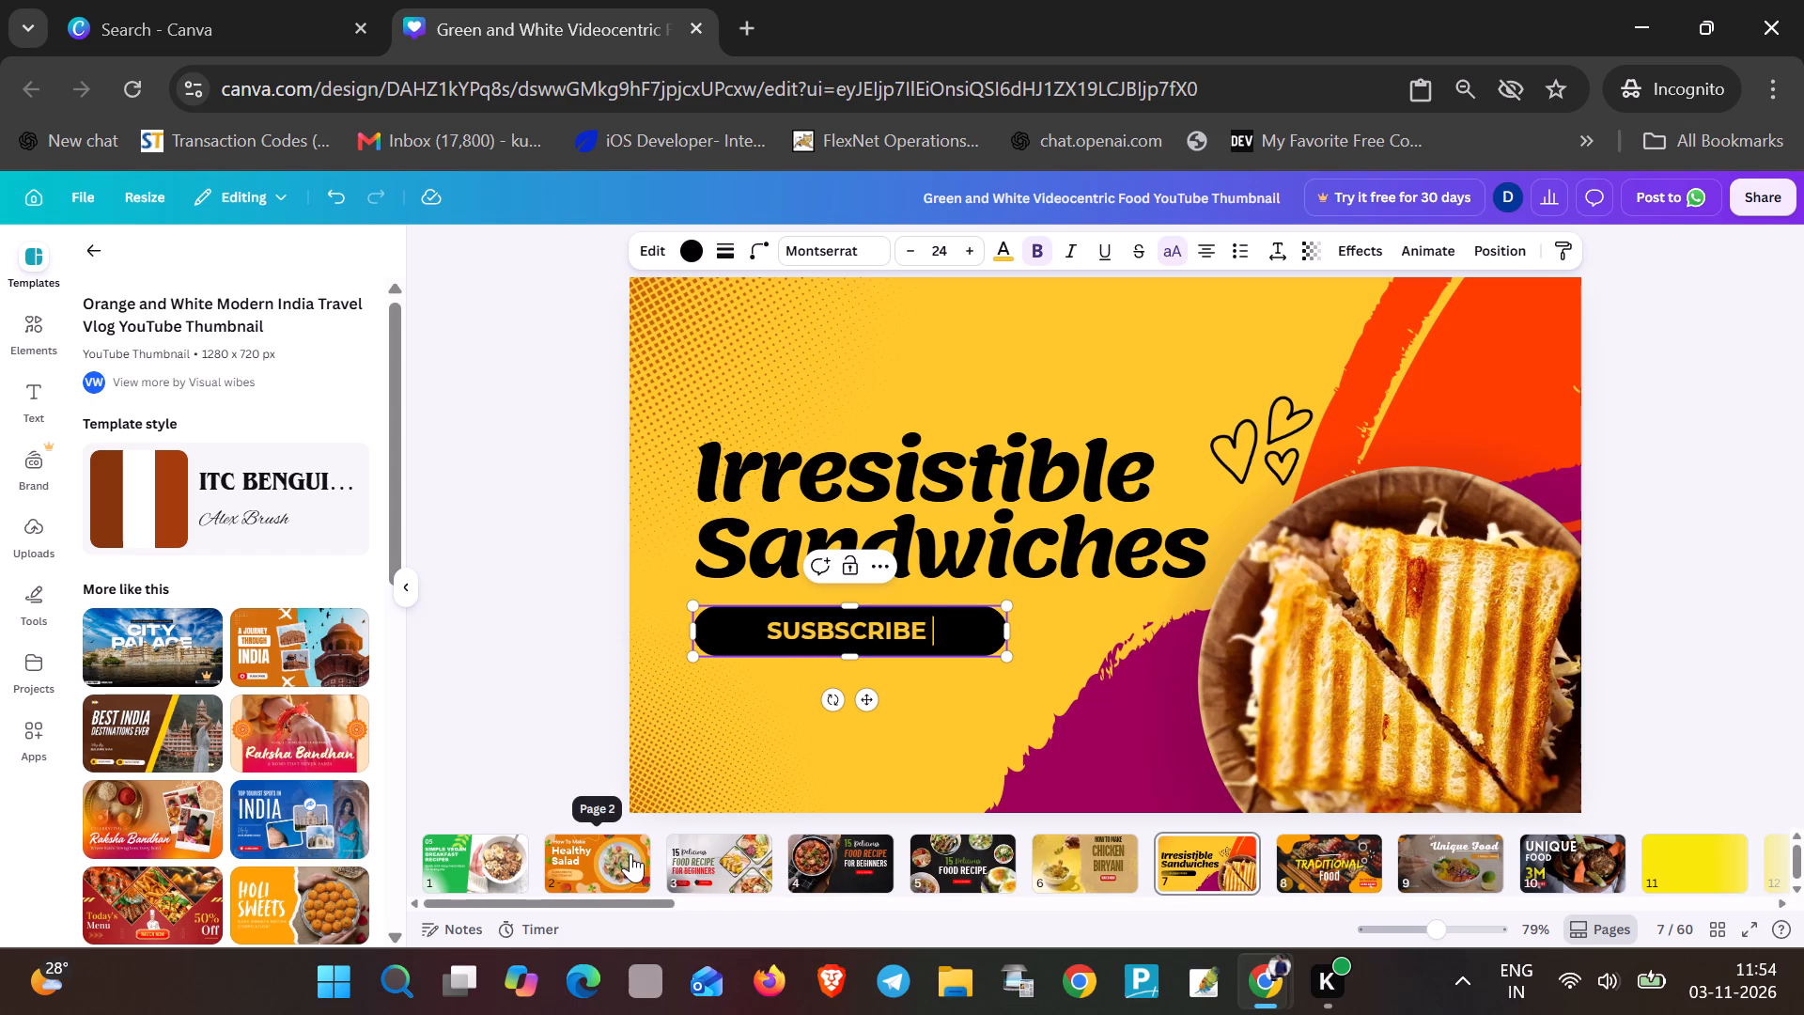
pyautogui.write('ON')
pyautogui.press('space')
pyautogui.press('y')
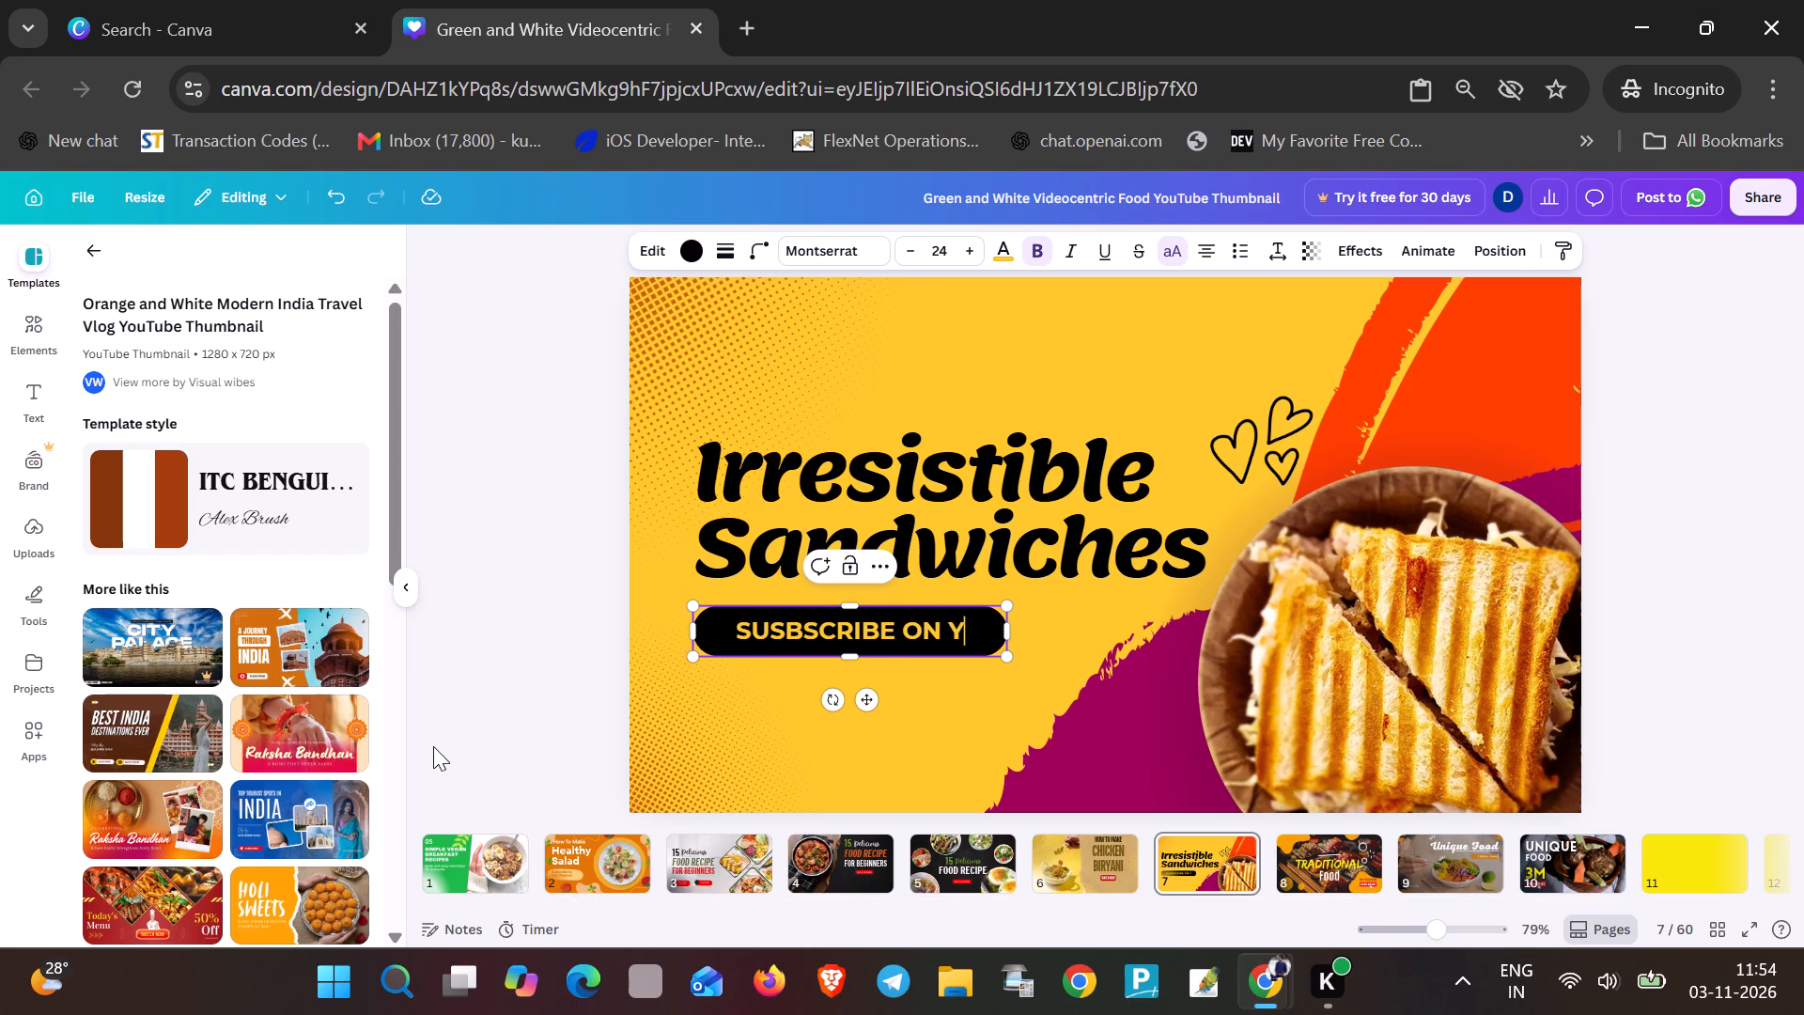
pyautogui.write('OUTUB')
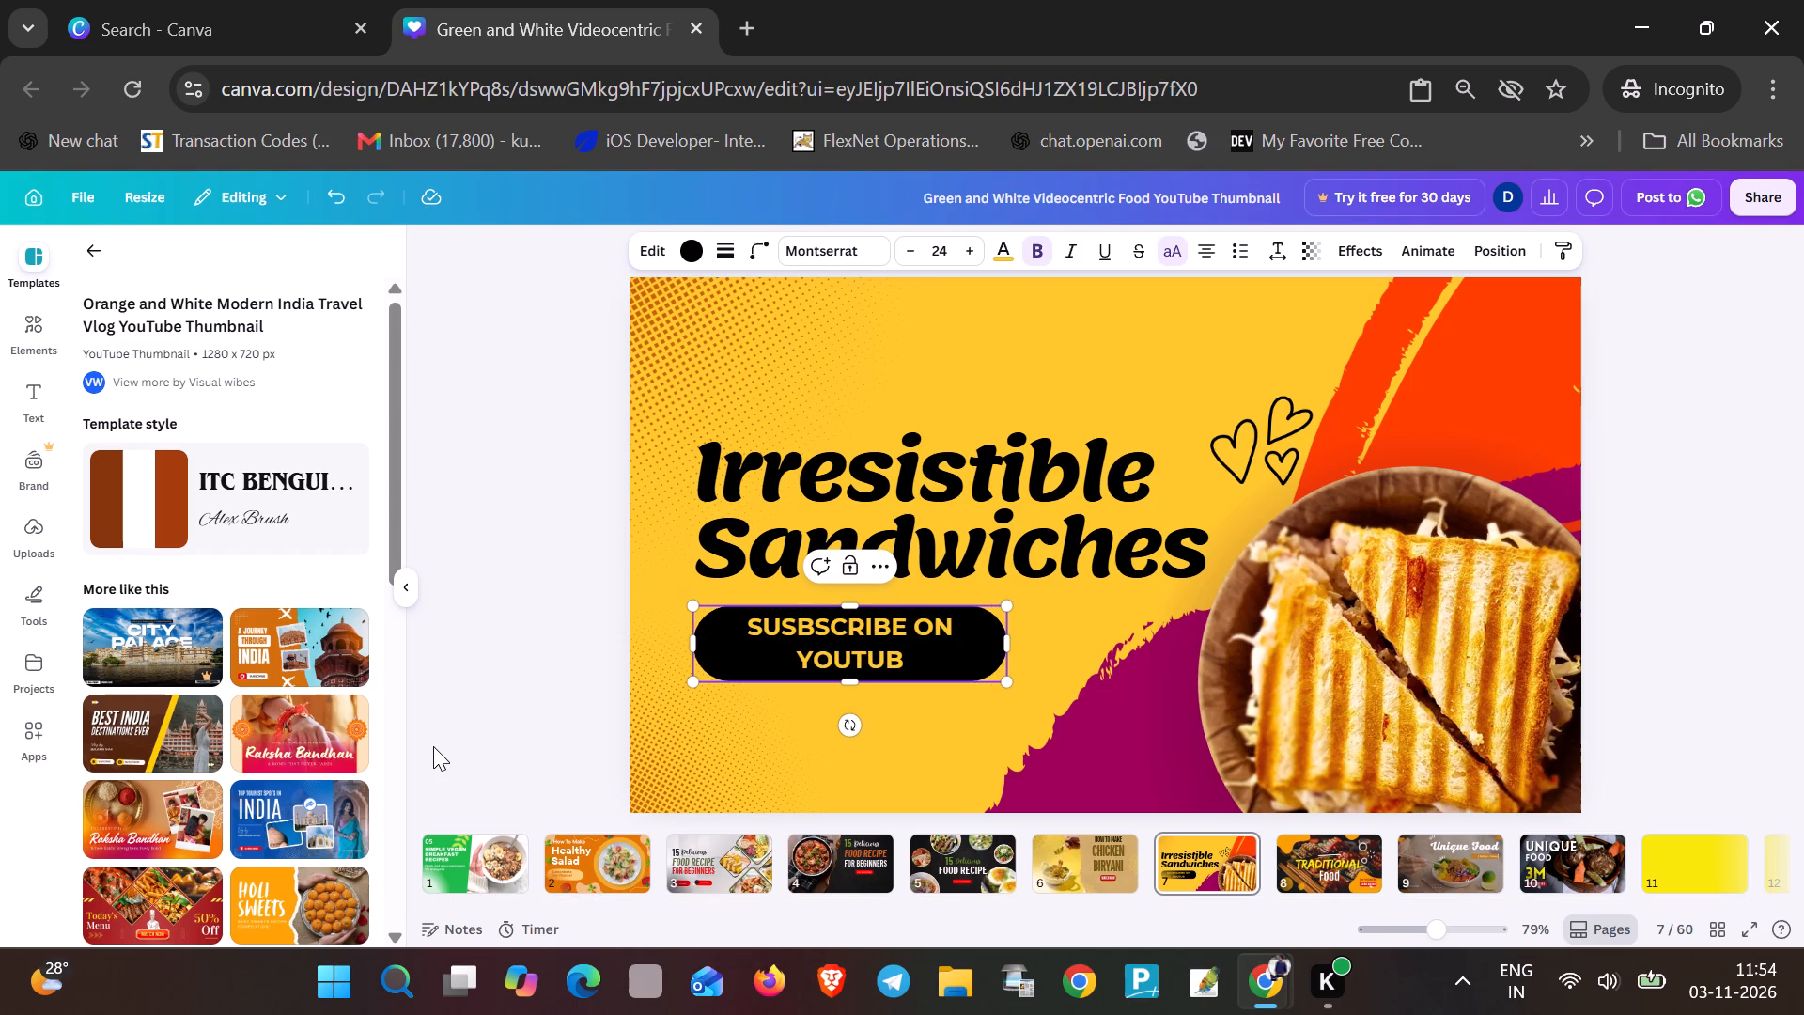
pyautogui.press('e')
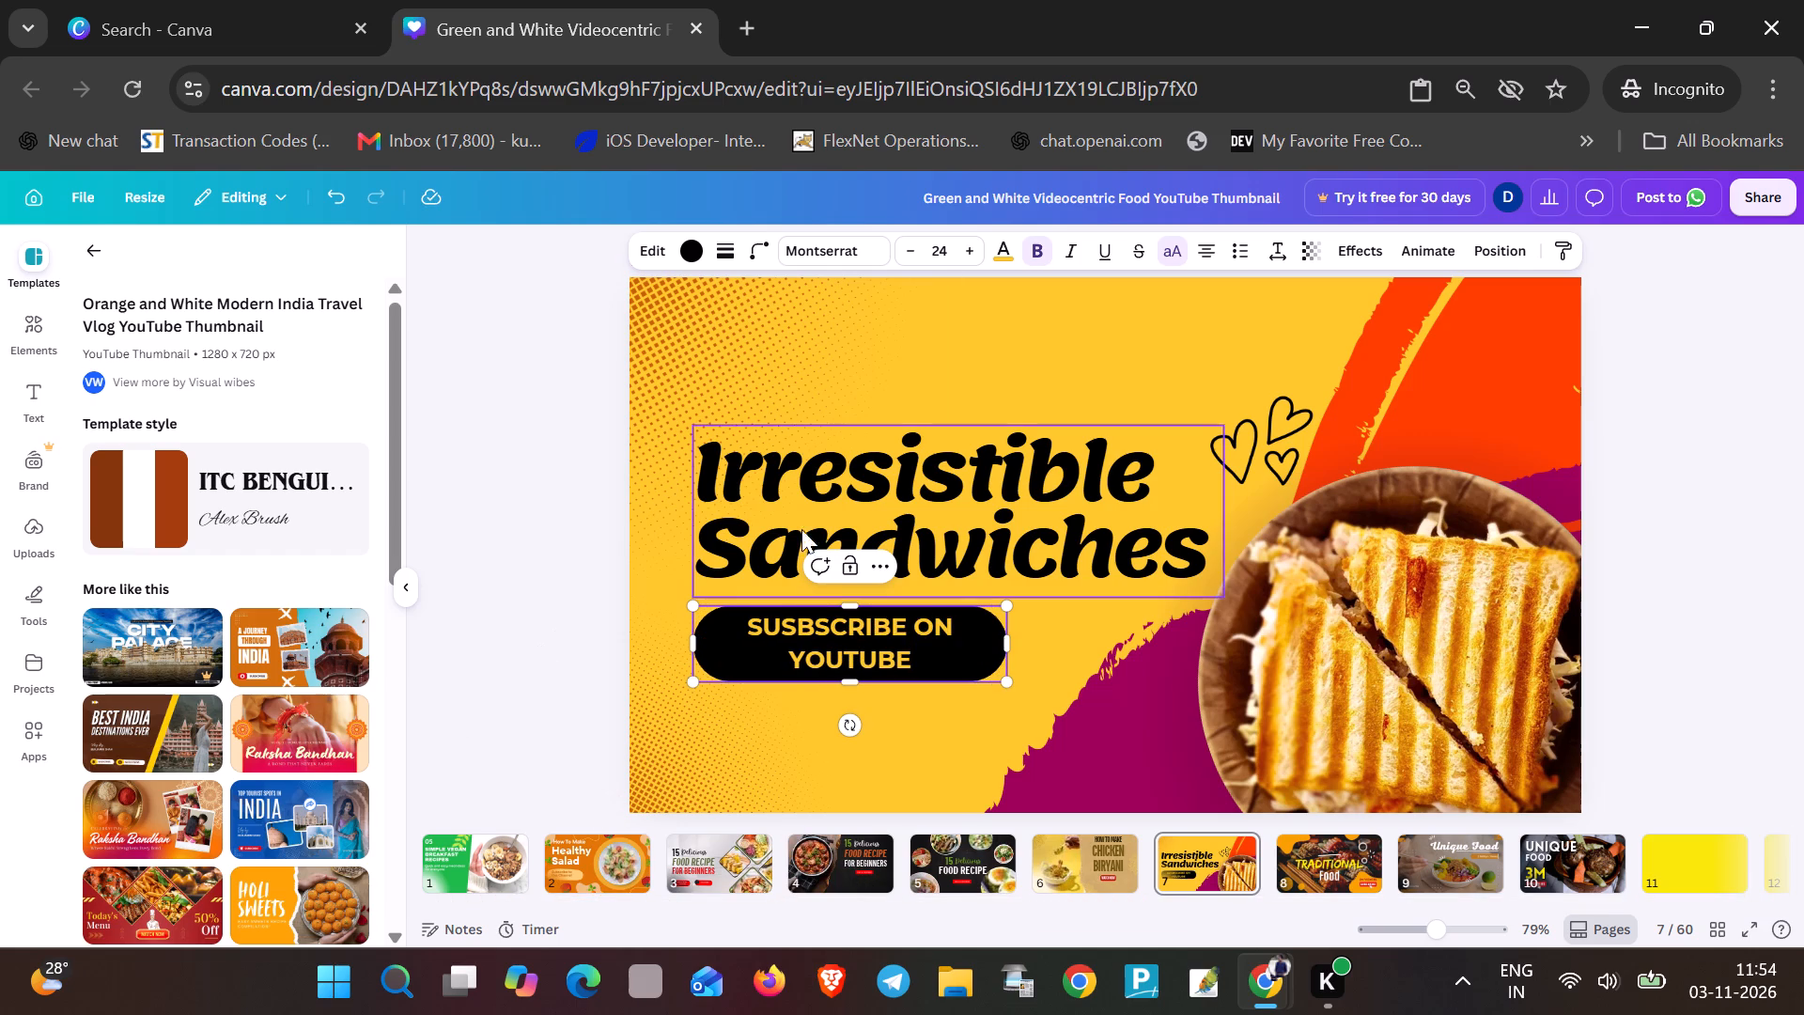
pyautogui.click(835, 509)
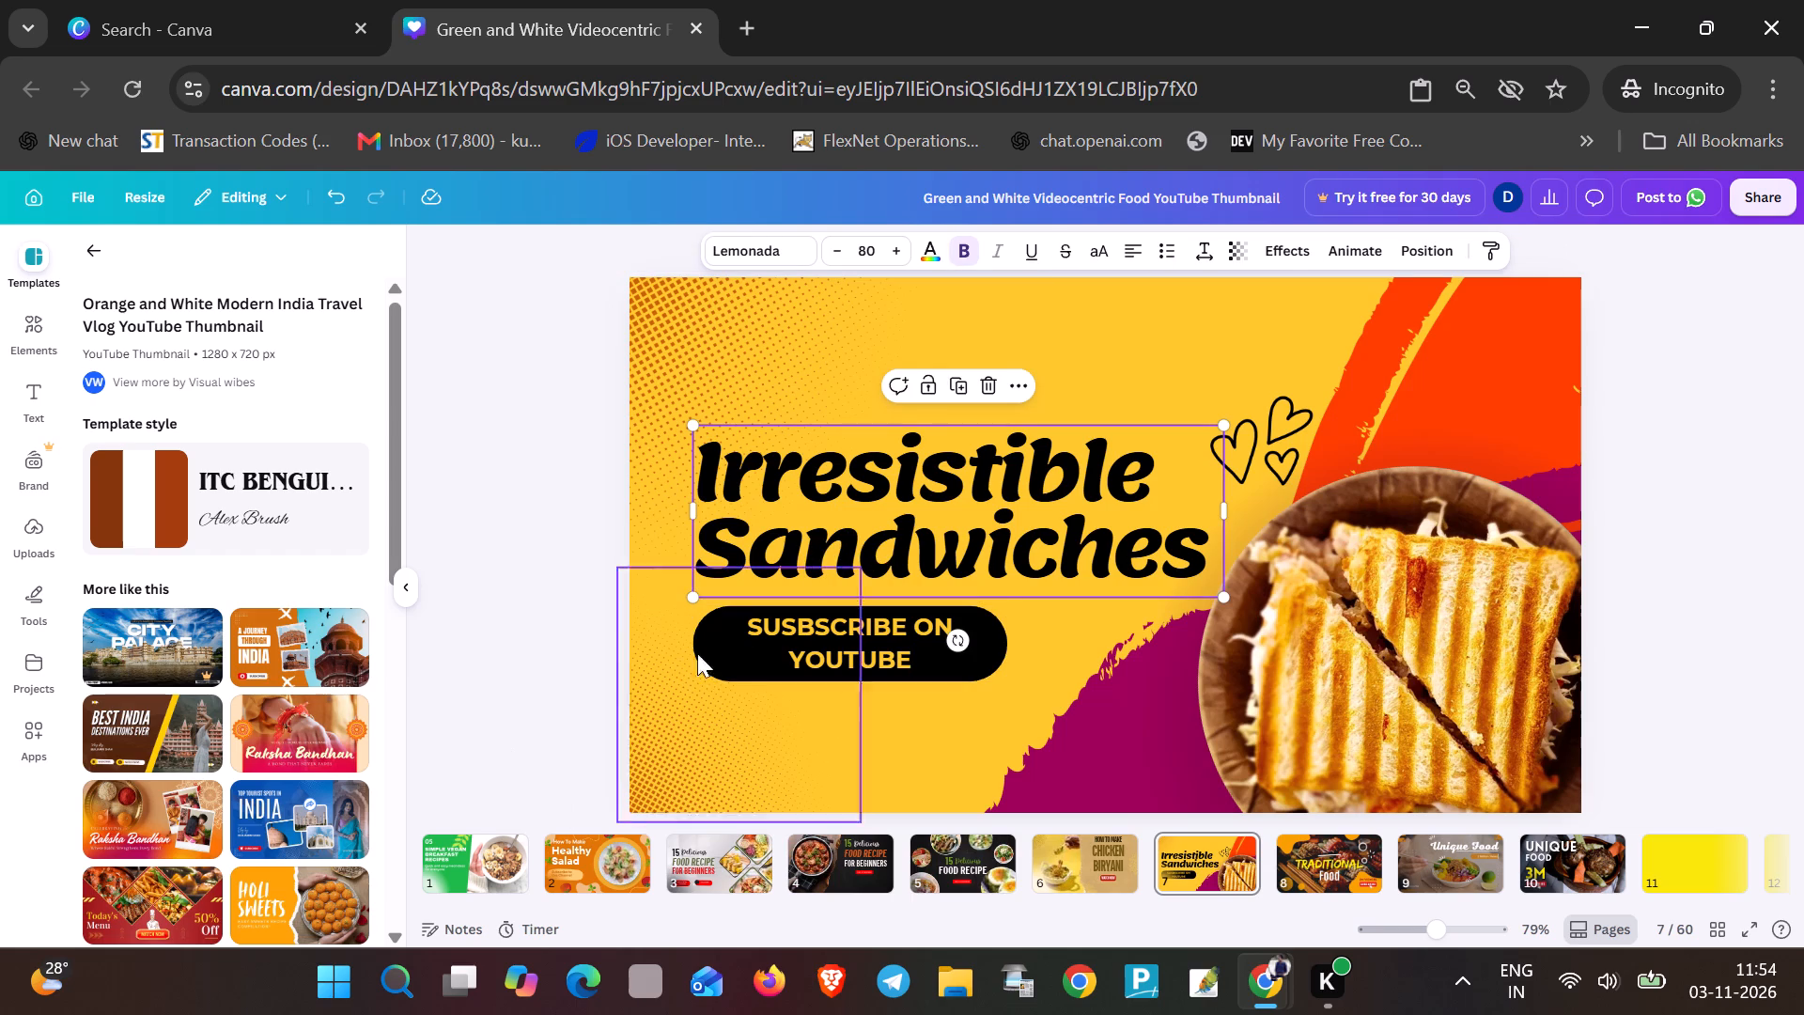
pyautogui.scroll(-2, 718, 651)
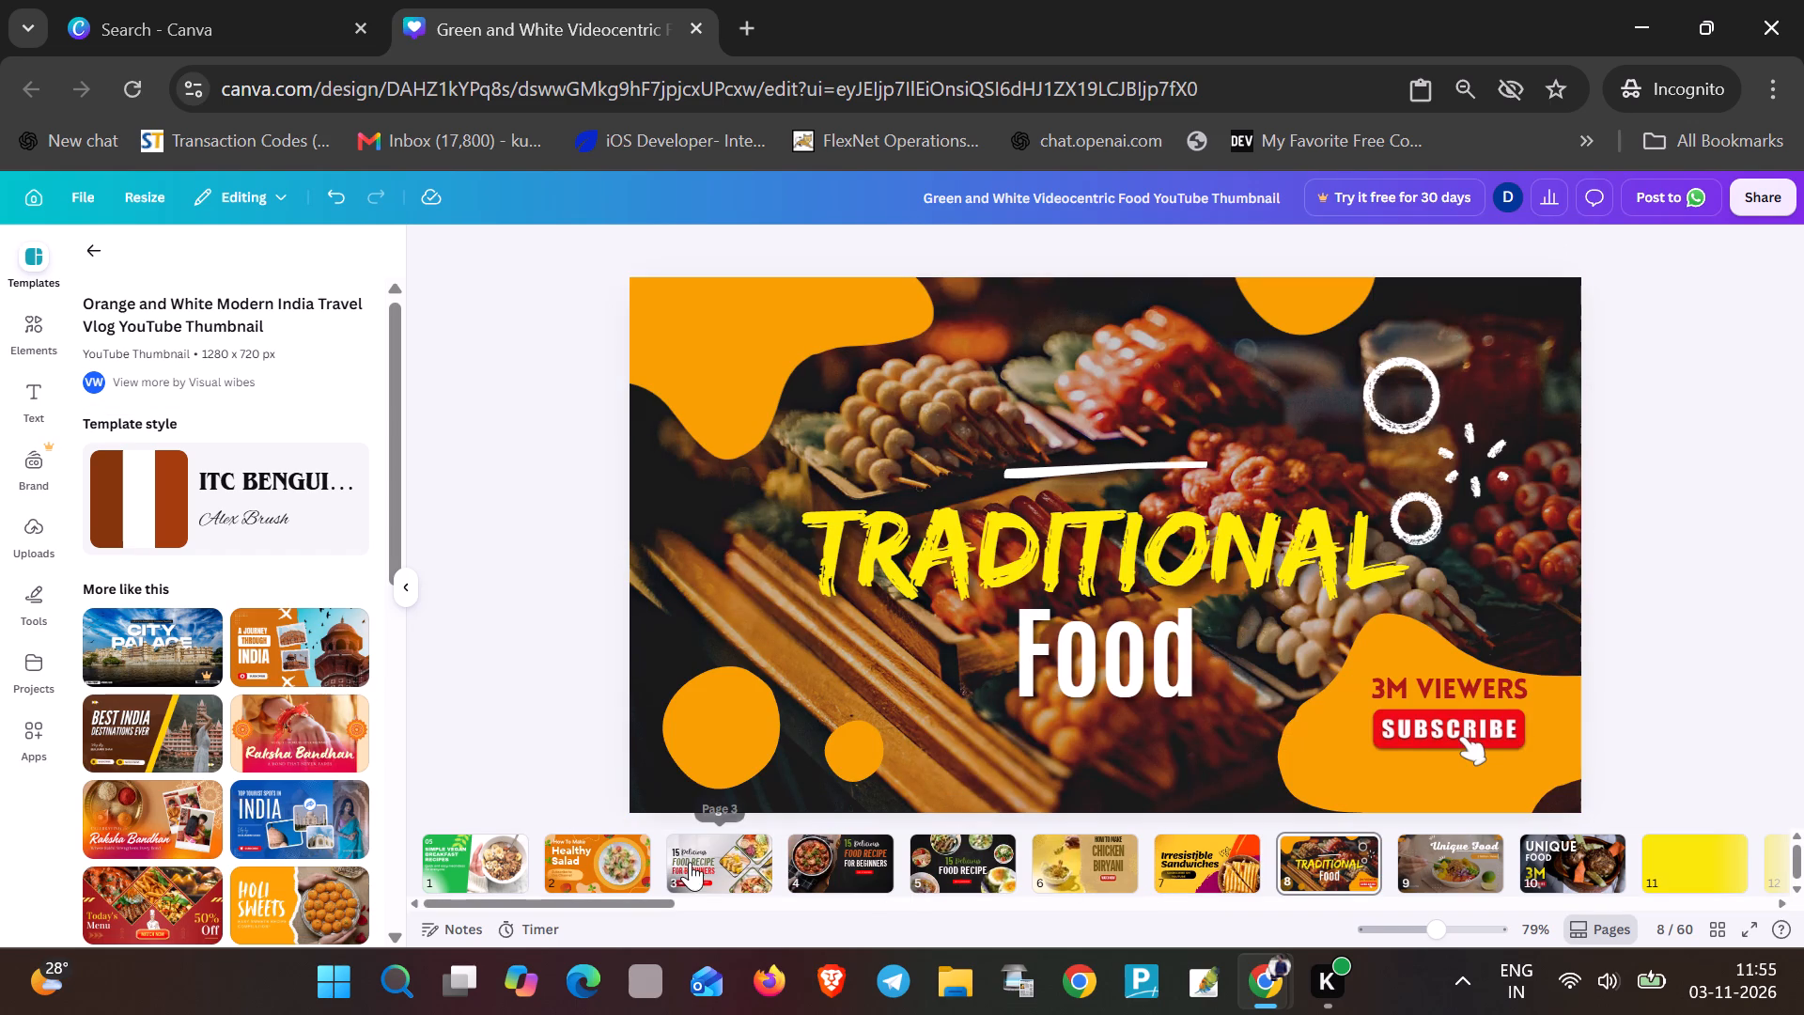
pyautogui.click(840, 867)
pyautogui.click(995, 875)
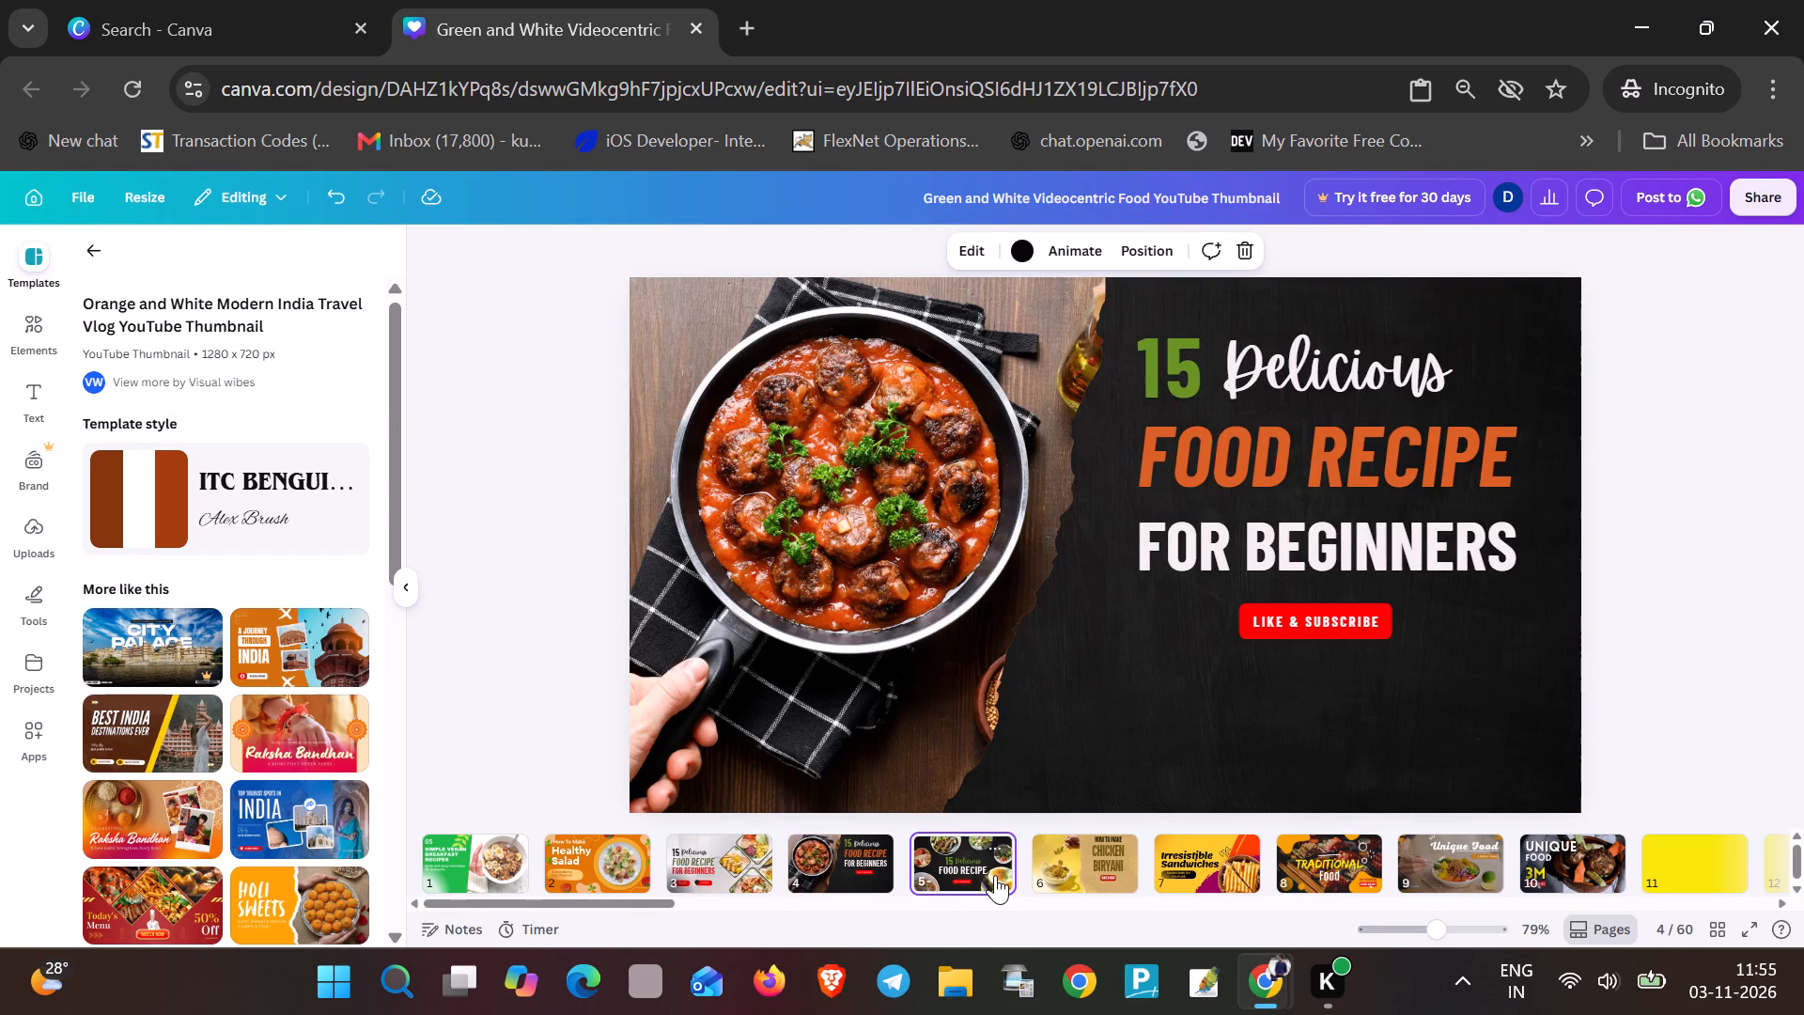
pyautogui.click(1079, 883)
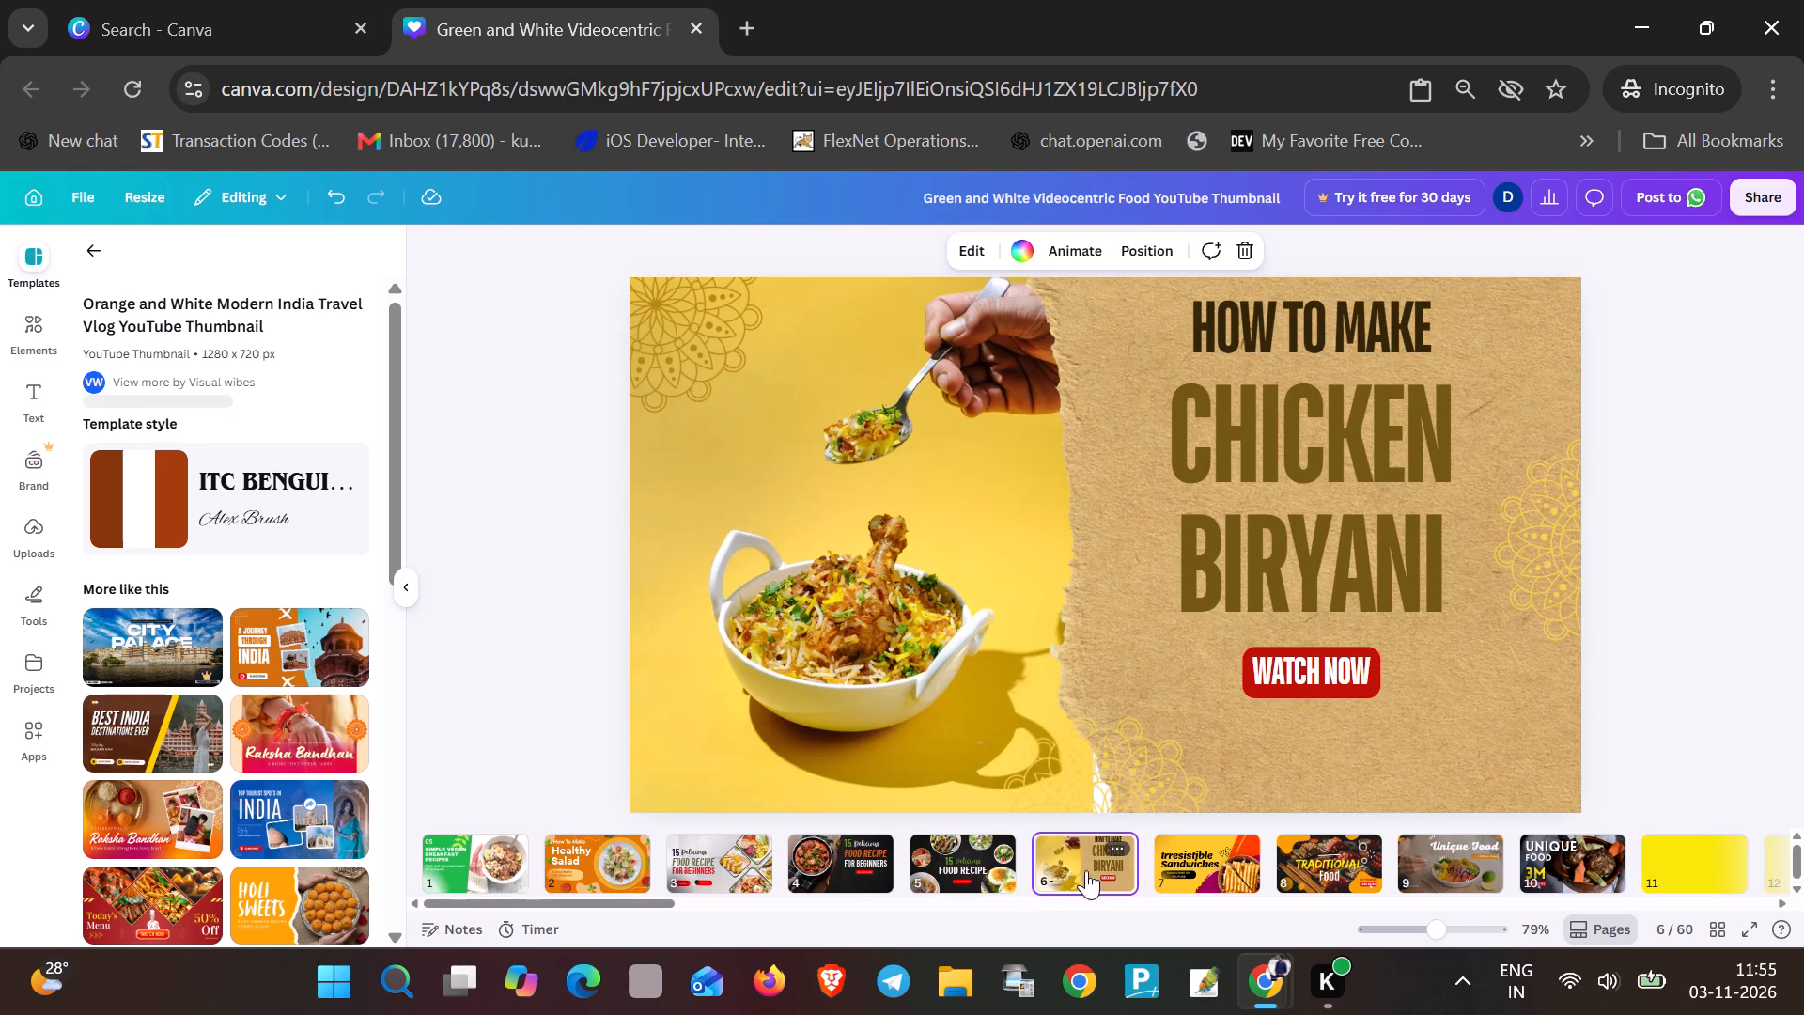
# On page 7, move the hearts doodle and the sandwich plate photo upward, shifting the plate slightly to the right.
pyautogui.click(1174, 861)
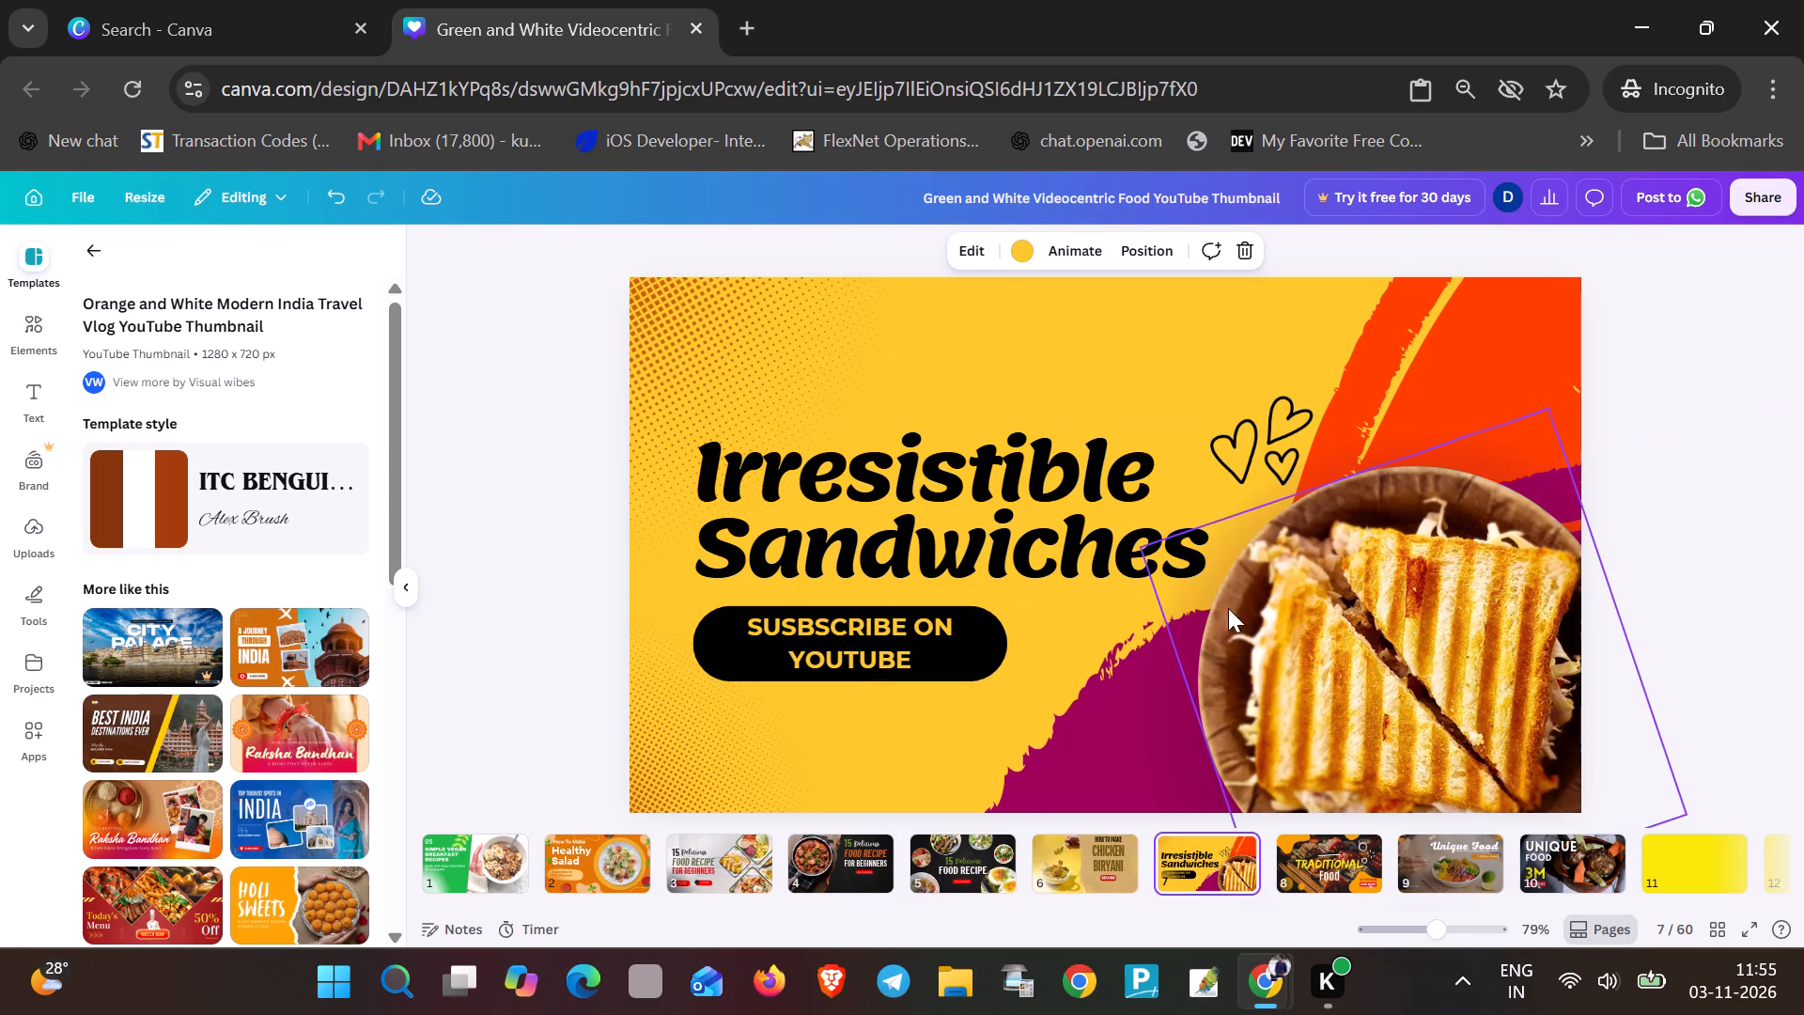
pyautogui.moveTo(1273, 447); pyautogui.dragTo(1265, 413)
pyautogui.moveTo(1365, 565); pyautogui.dragTo(1376, 507)
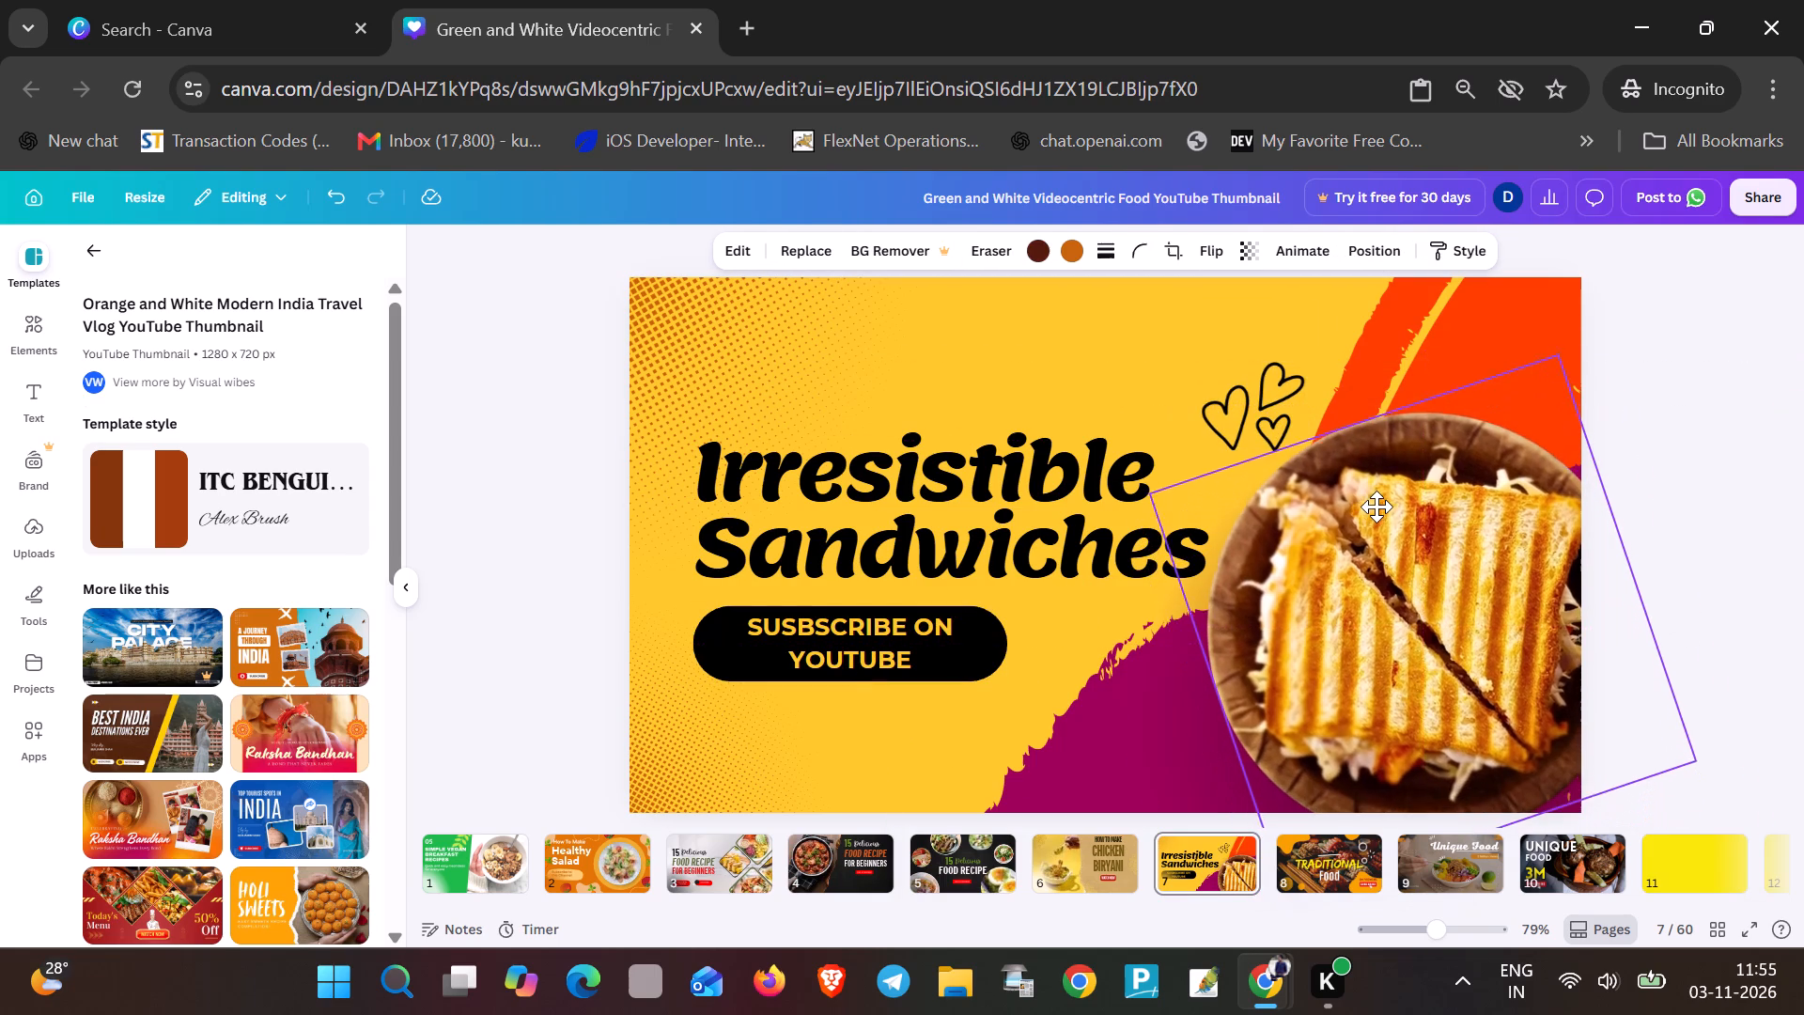
pyautogui.moveTo(1376, 507); pyautogui.dragTo(1383, 499)
# Move the "Irresistible Sandwiches" heading up and bring the black "SUSBSCRIBE ON YOUTUBE" button up beneath it.
pyautogui.moveTo(969, 531); pyautogui.dragTo(964, 527)
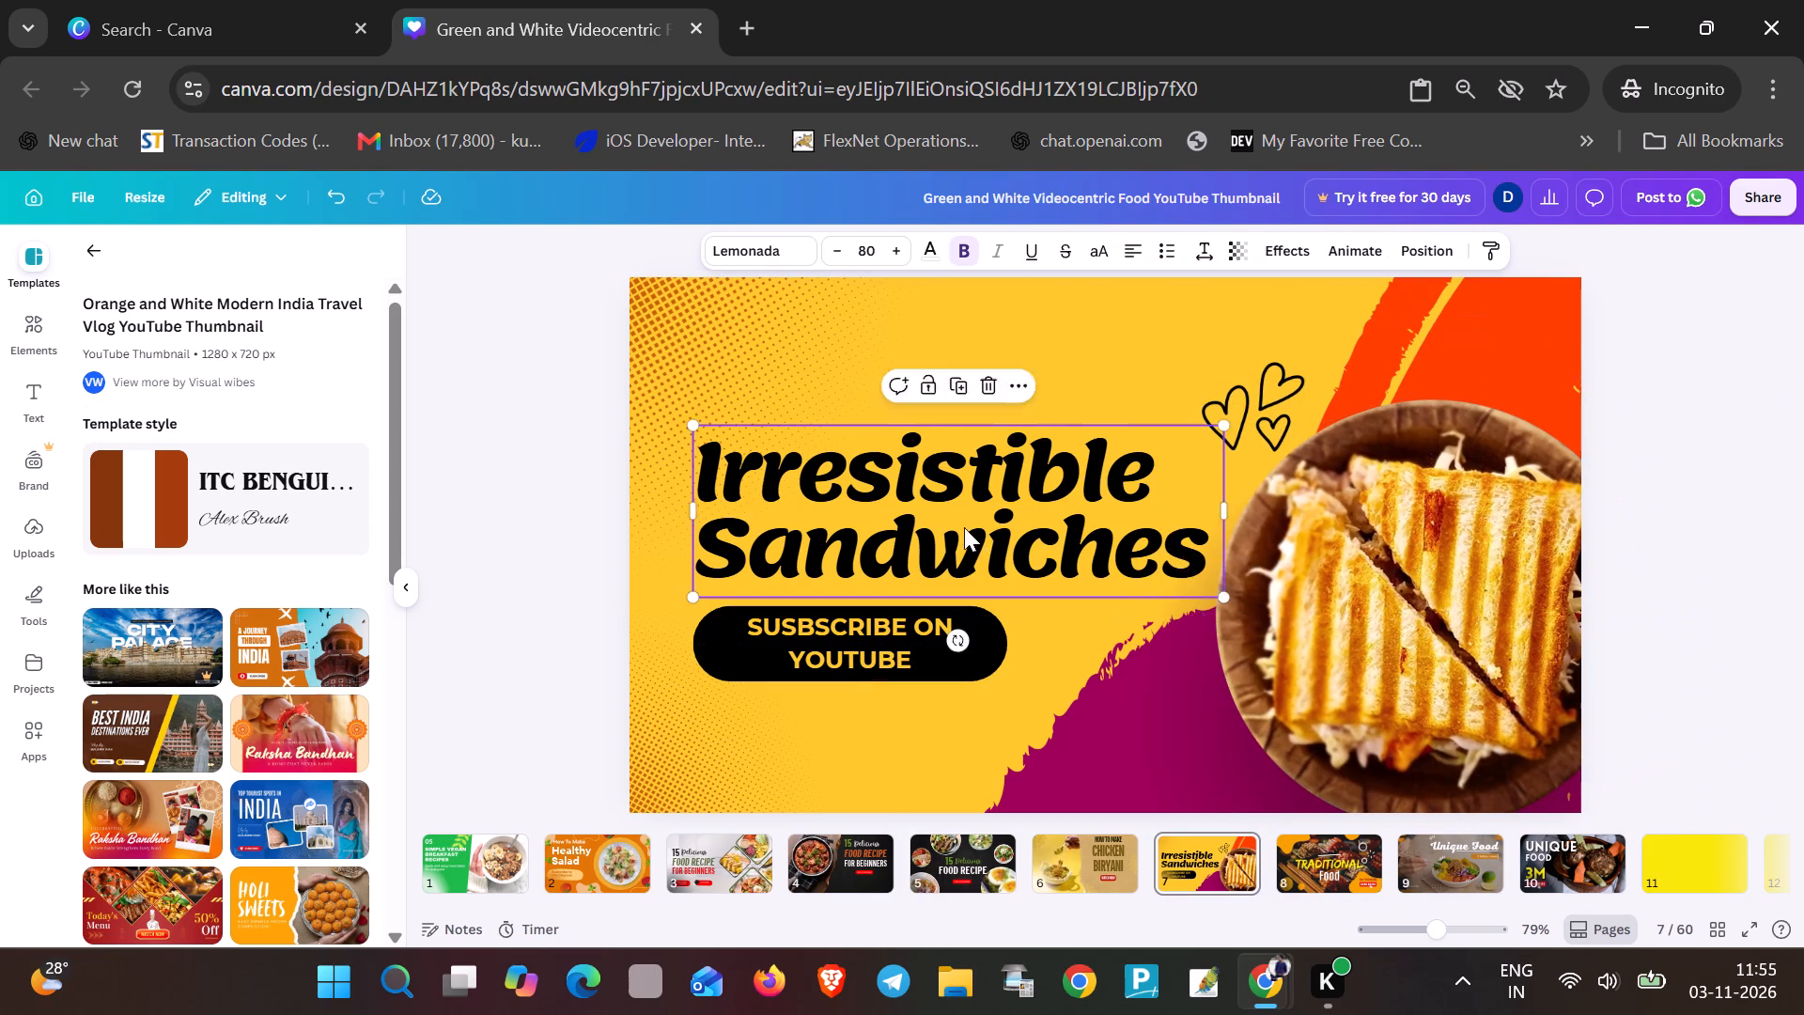
pyautogui.moveTo(964, 527); pyautogui.dragTo(953, 435)
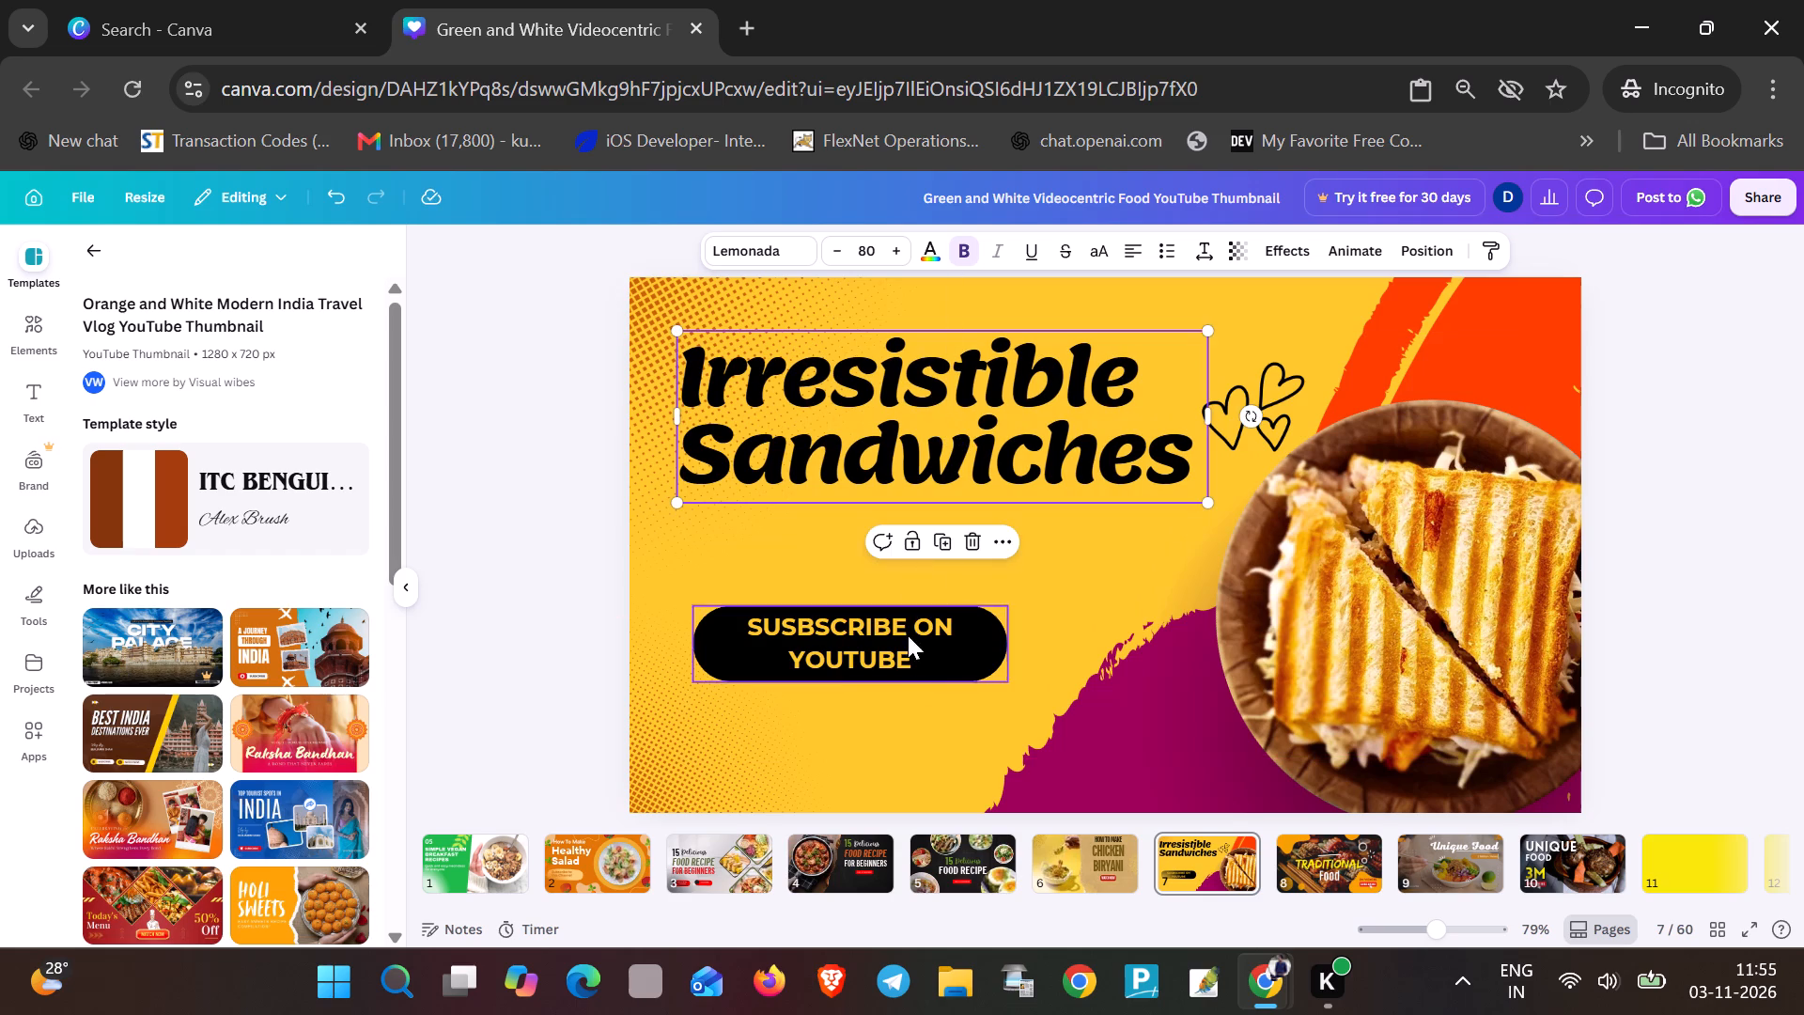
pyautogui.moveTo(881, 668); pyautogui.dragTo(915, 585)
# Raise the hearts doodle beside the word "Irresistible" and shift the sandwich plate photo to the left.
pyautogui.moveTo(1236, 425); pyautogui.dragTo(1231, 391)
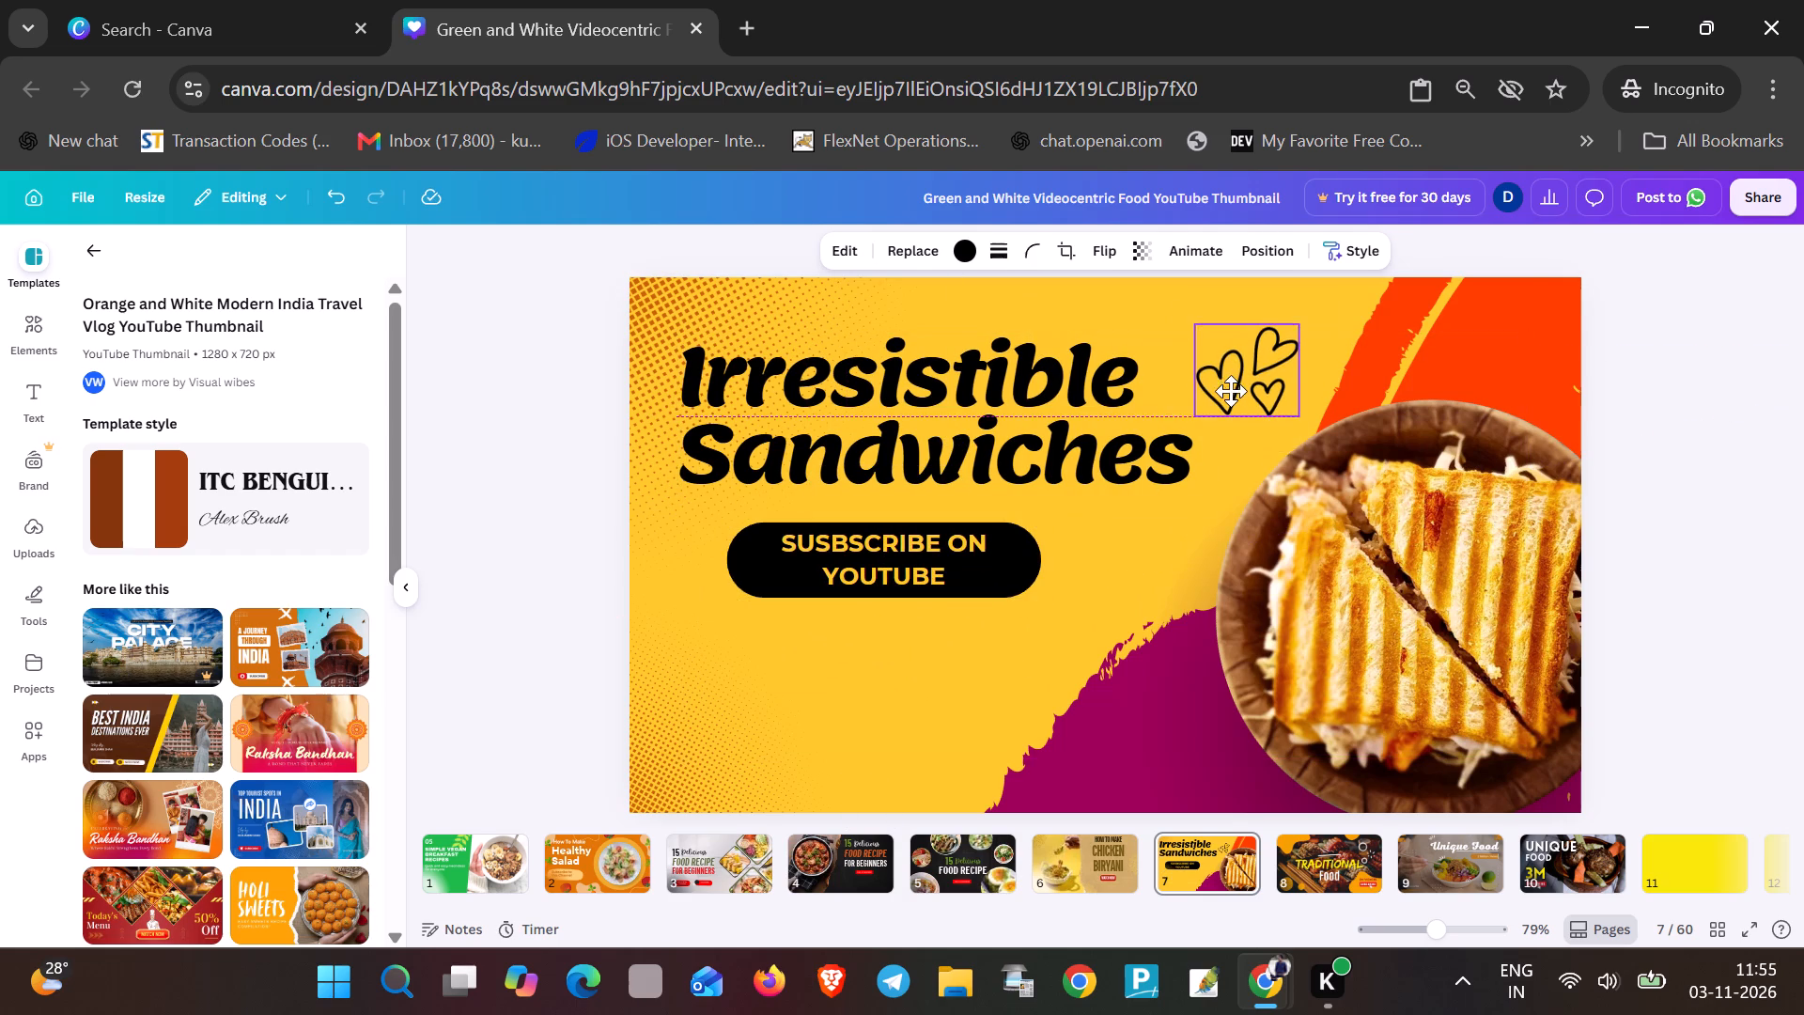
pyautogui.moveTo(1422, 541); pyautogui.dragTo(1371, 548)
# On page 8, move the "TRADITIONAL" heading up and bring the word "Food" up beneath it.
pyautogui.click(1318, 868)
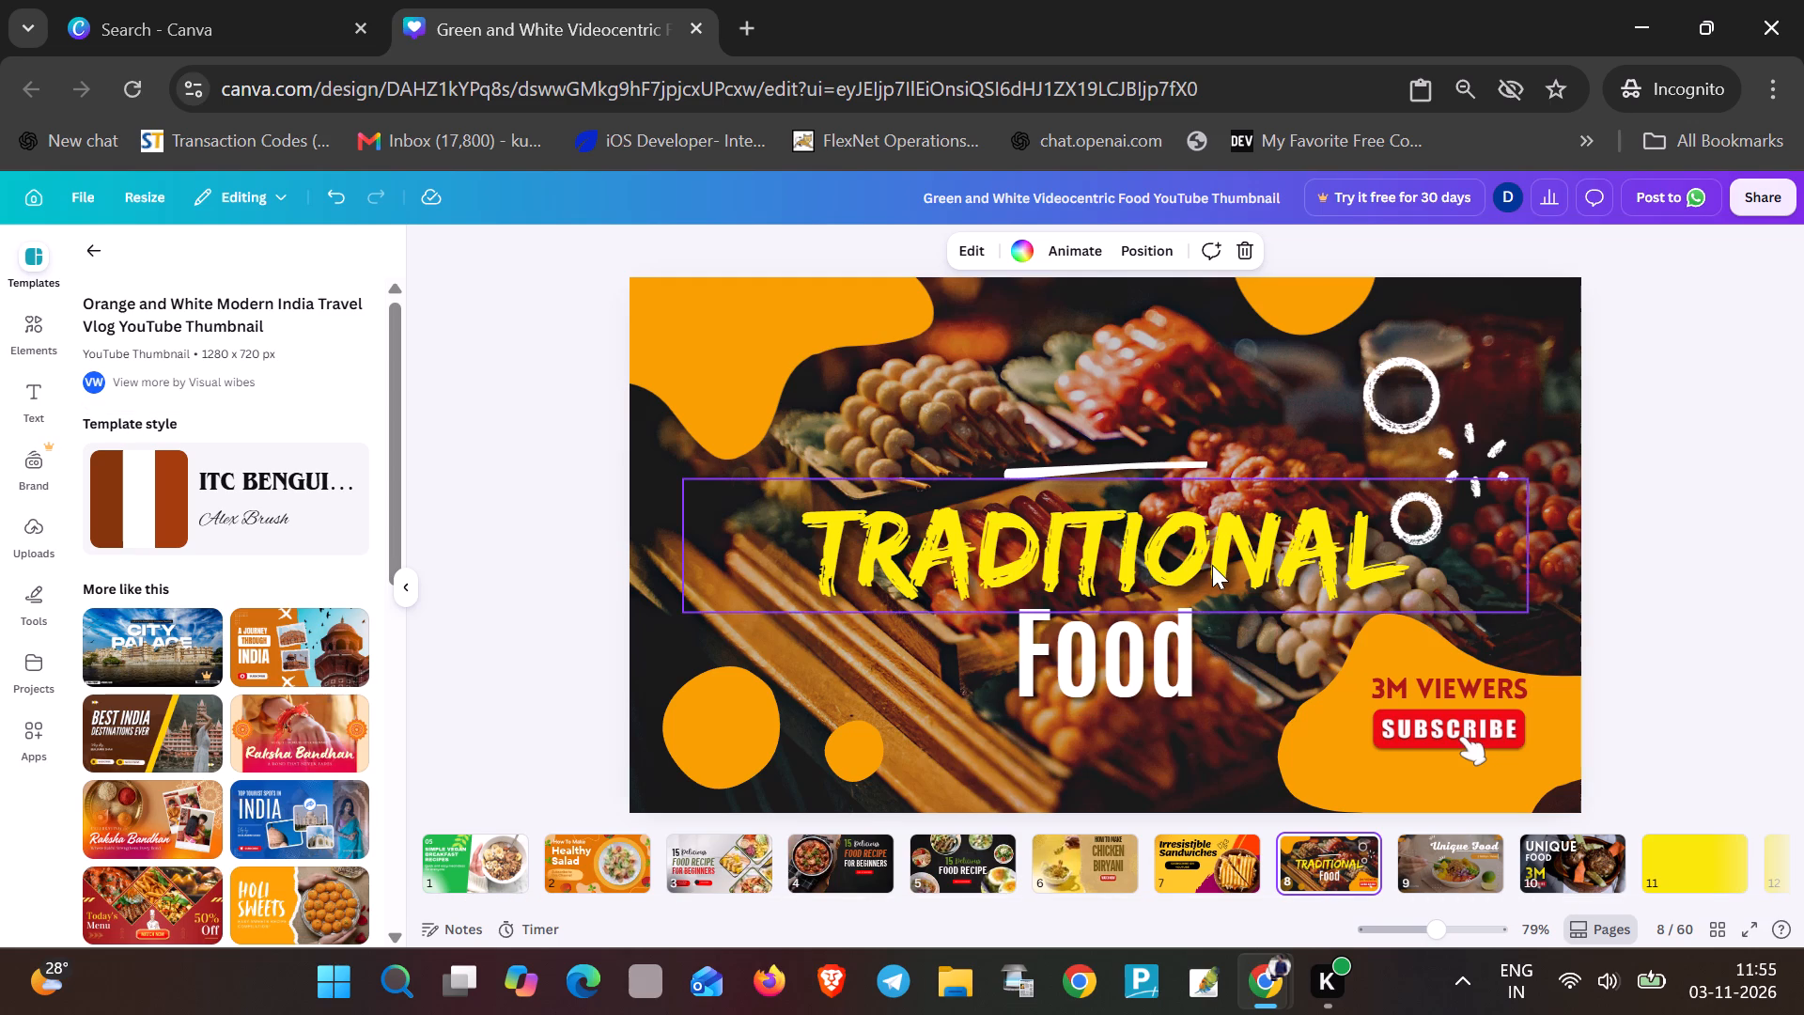
pyautogui.moveTo(1211, 566); pyautogui.dragTo(1195, 482)
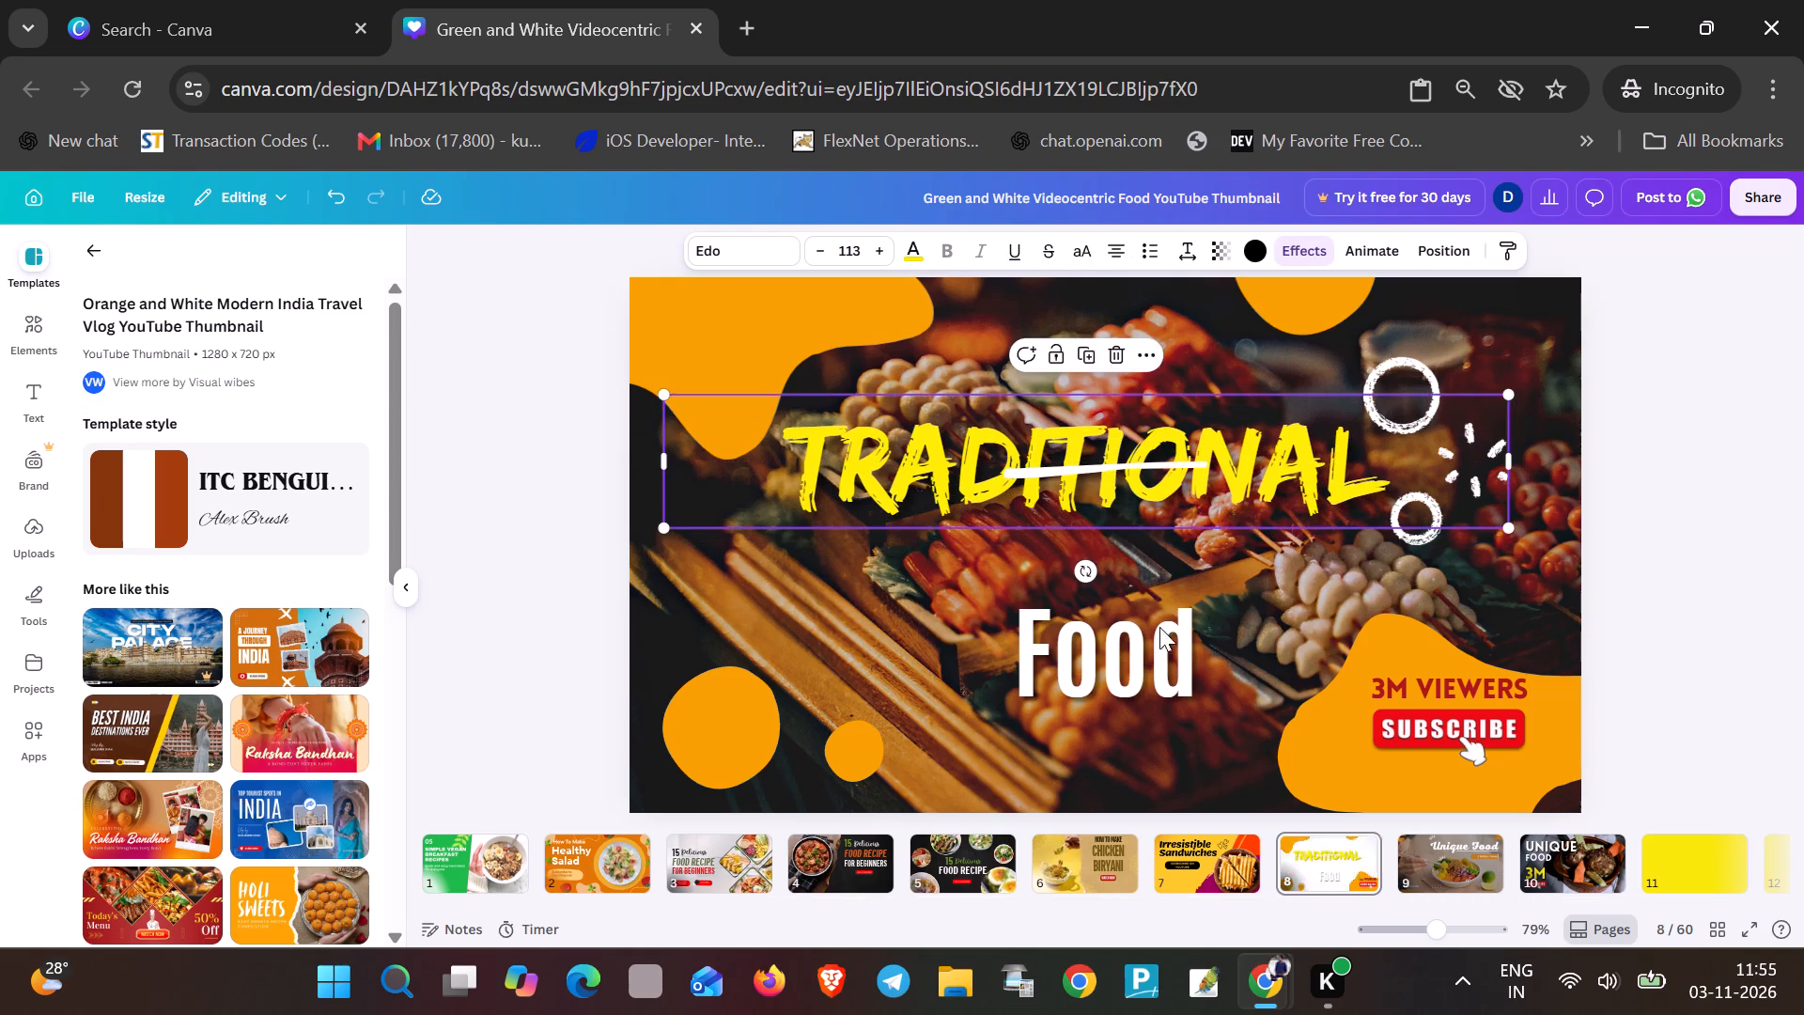
pyautogui.moveTo(1126, 669); pyautogui.dragTo(1092, 606)
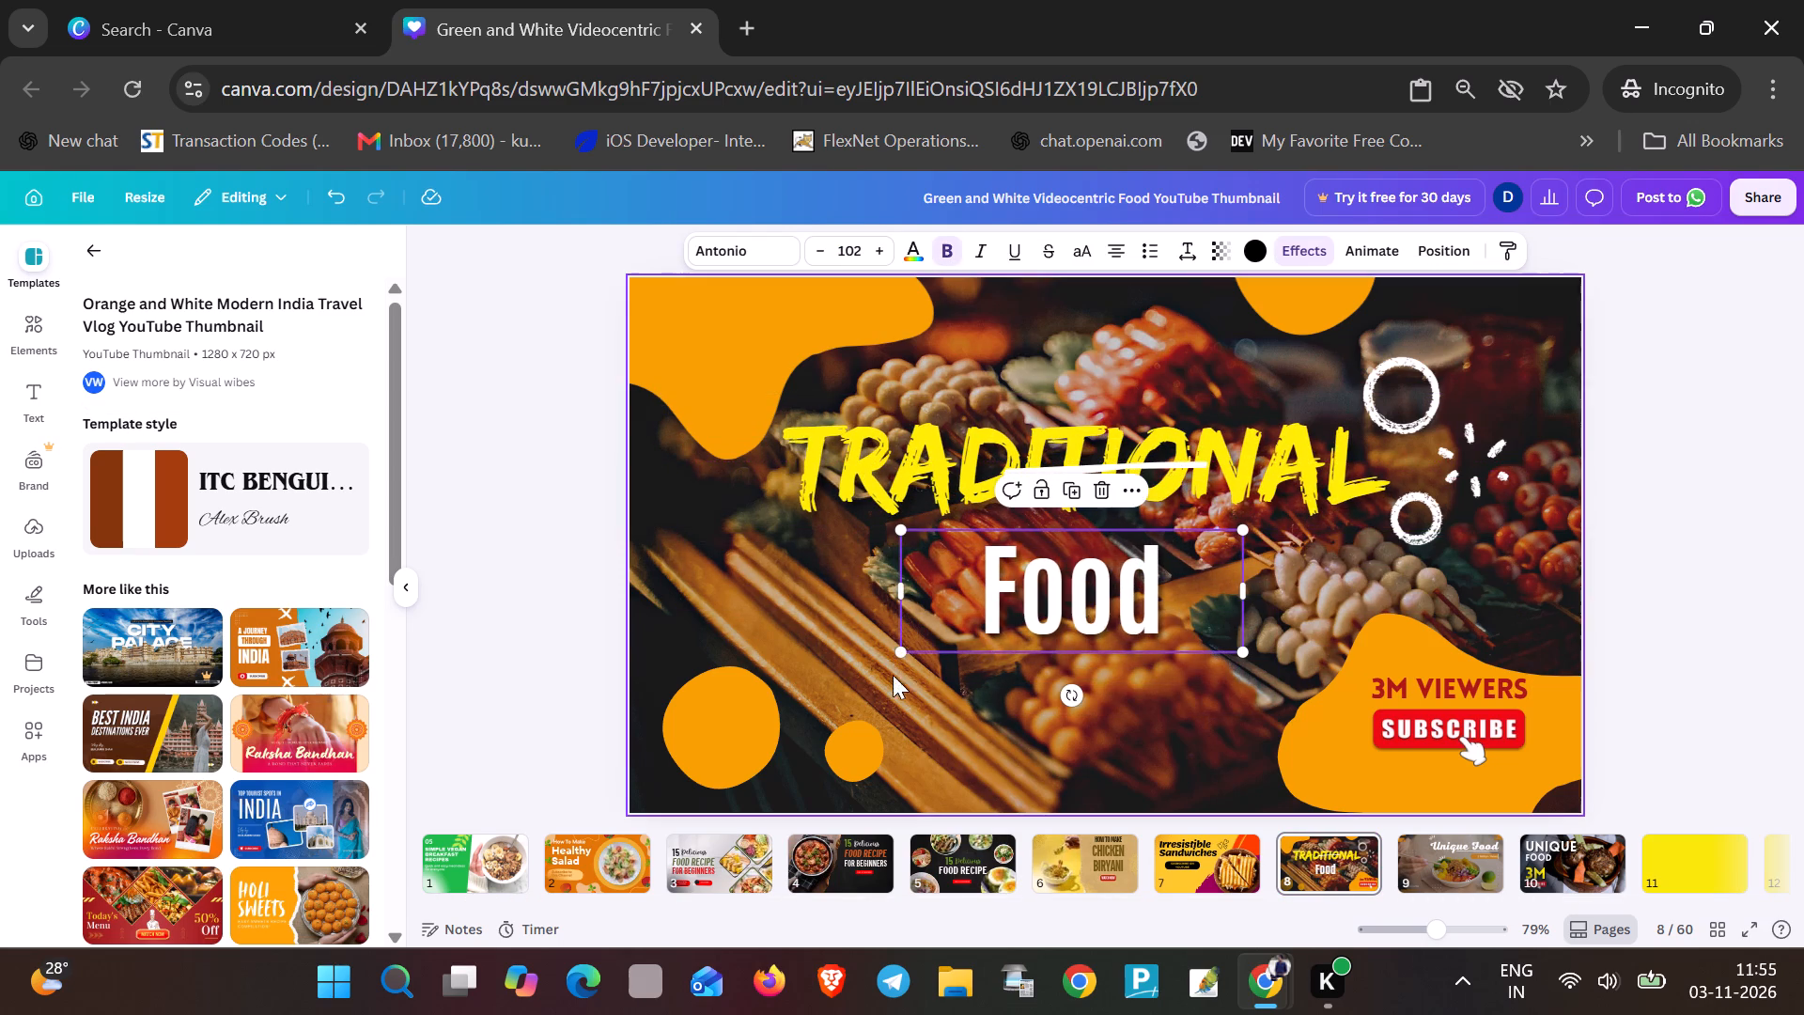
# Enlarge the "Food" text to font size 140.
pyautogui.moveTo(903, 647); pyautogui.dragTo(848, 684)
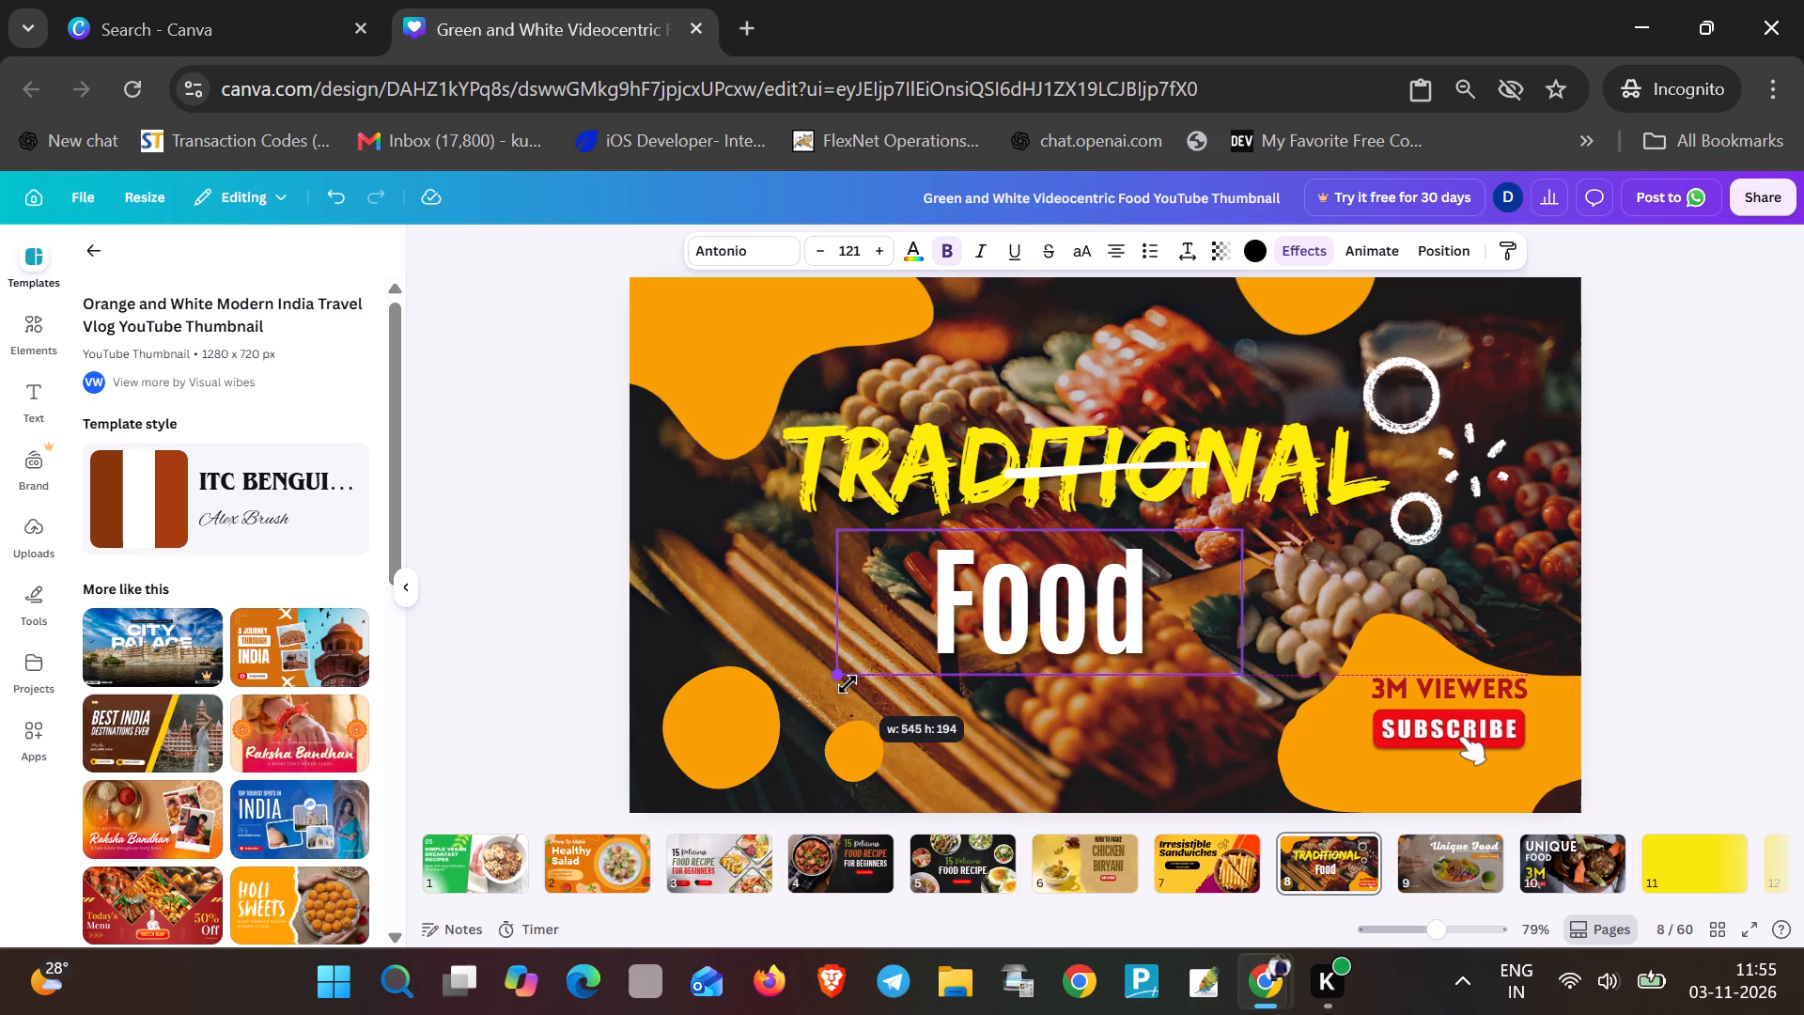
pyautogui.moveTo(848, 684); pyautogui.dragTo(847, 685)
pyautogui.moveTo(1239, 673); pyautogui.dragTo(1269, 693)
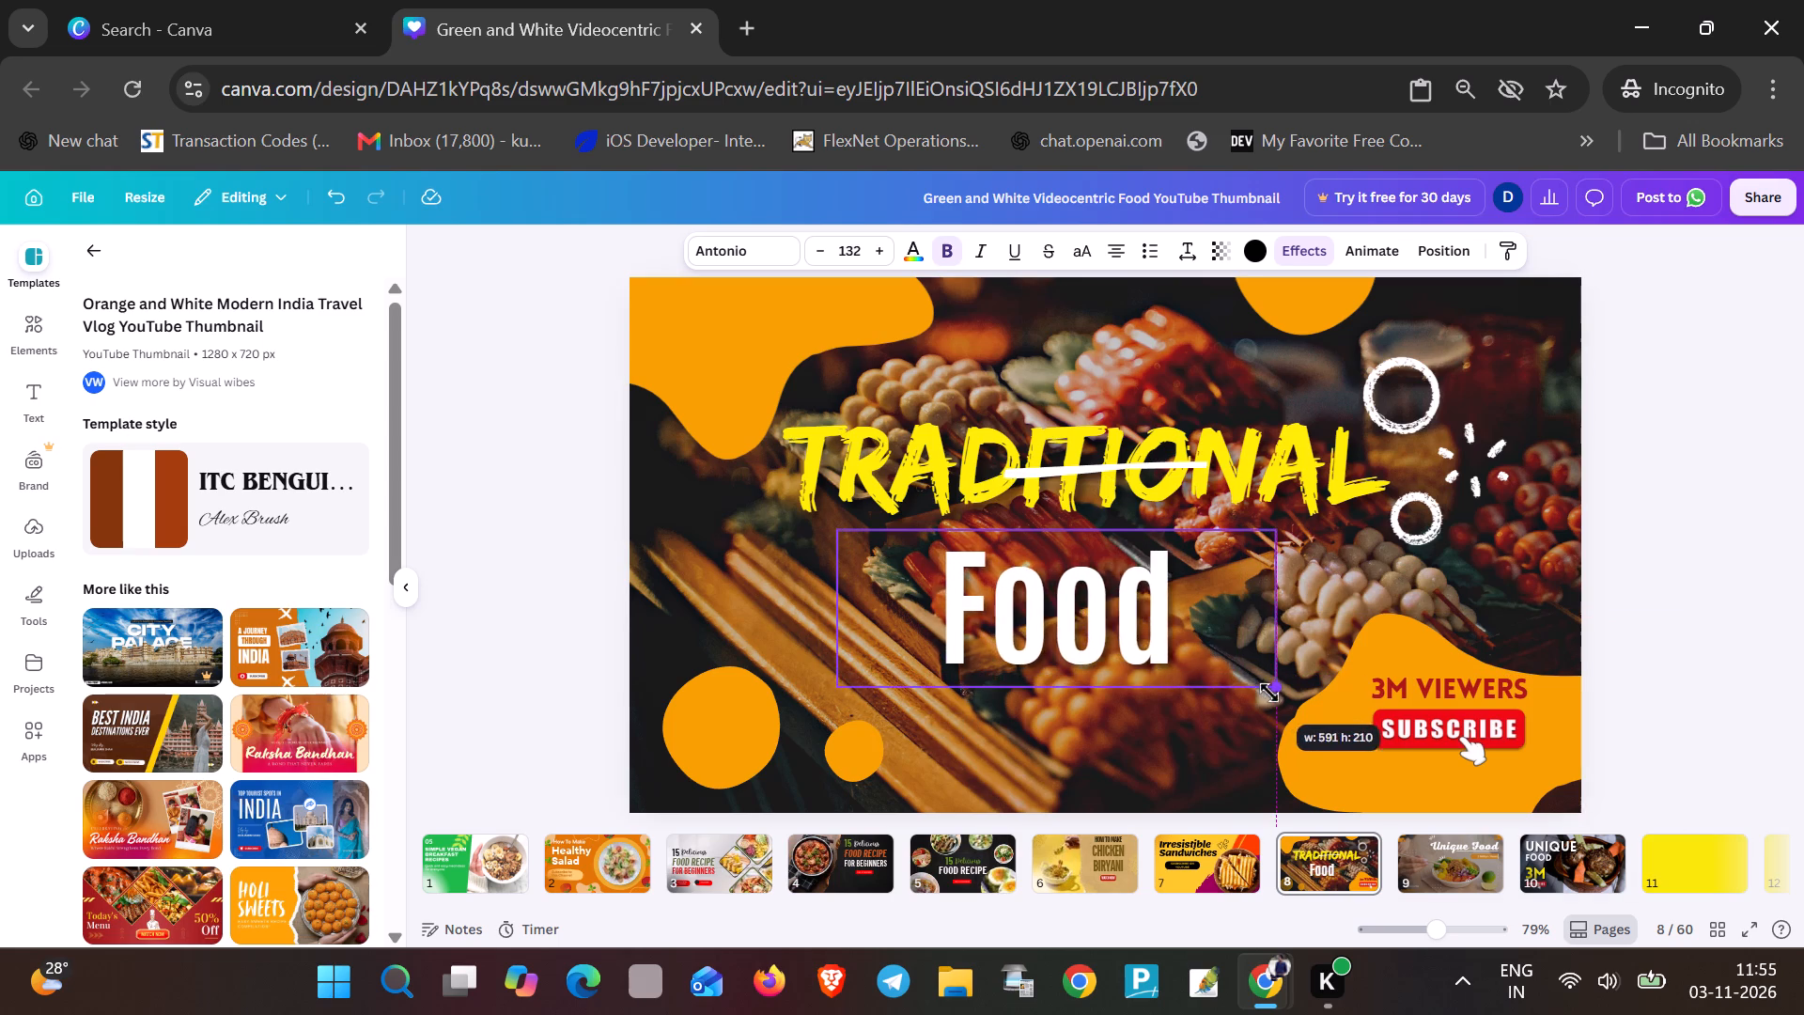
pyautogui.moveTo(1269, 693); pyautogui.dragTo(1299, 709)
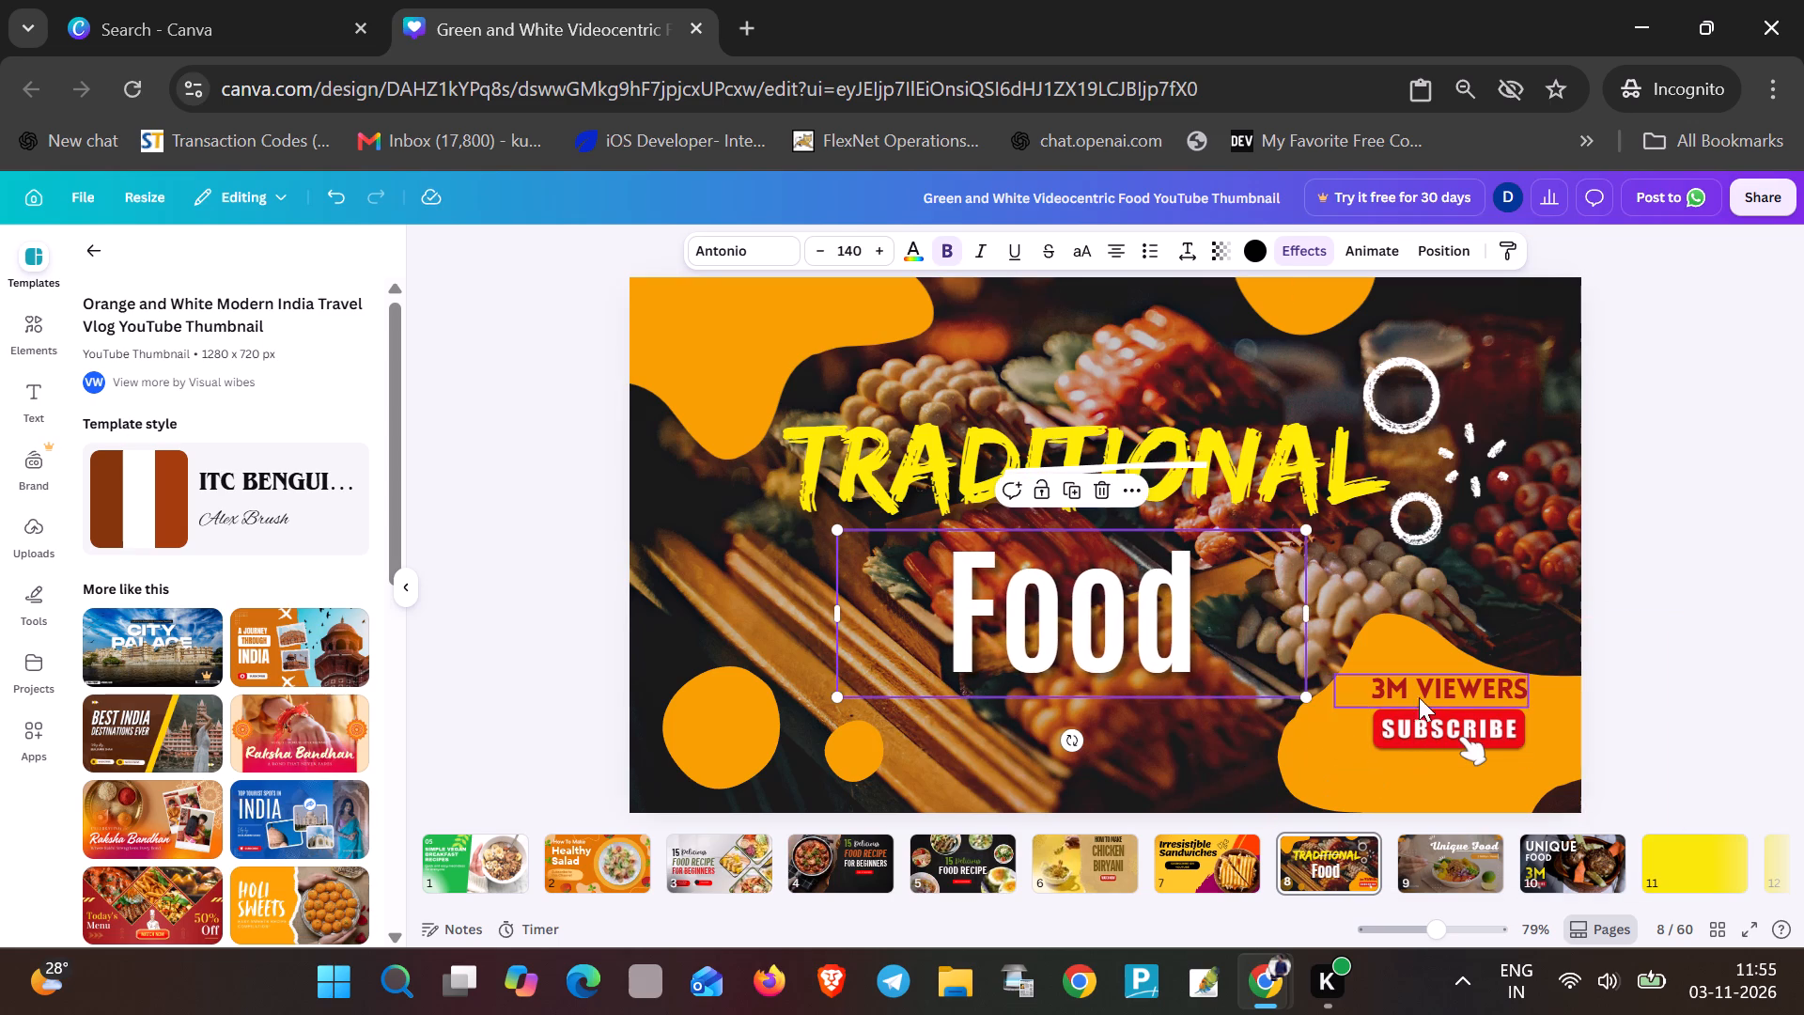
# Nudge the "3M VIEWERS" text and the red "SUBSCRIBE" button slightly upward on the orange shape.
pyautogui.click(1417, 687)
pyautogui.press('Up')
pyautogui.press('Up')
pyautogui.press('Up')
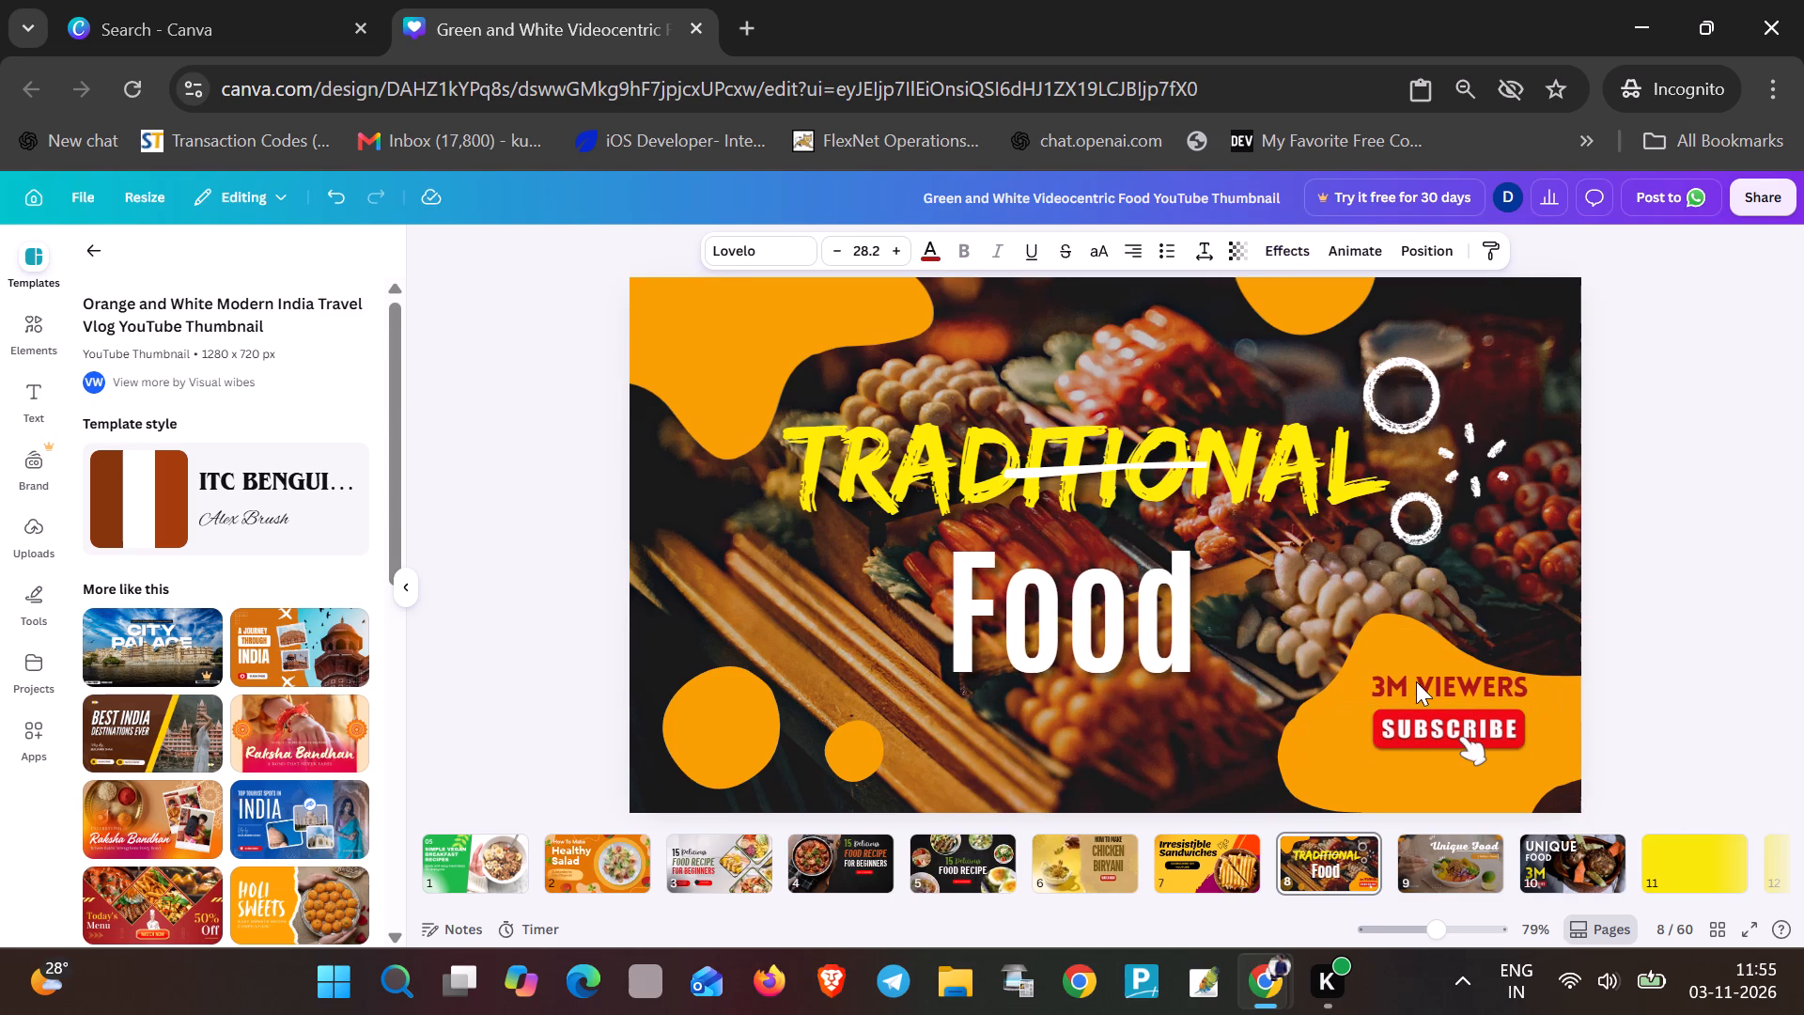
pyautogui.press('Up')
pyautogui.press('Up')
pyautogui.click(1419, 742)
pyautogui.press('Up')
pyautogui.press('Up')
pyautogui.press('Up')
pyautogui.press('Up')
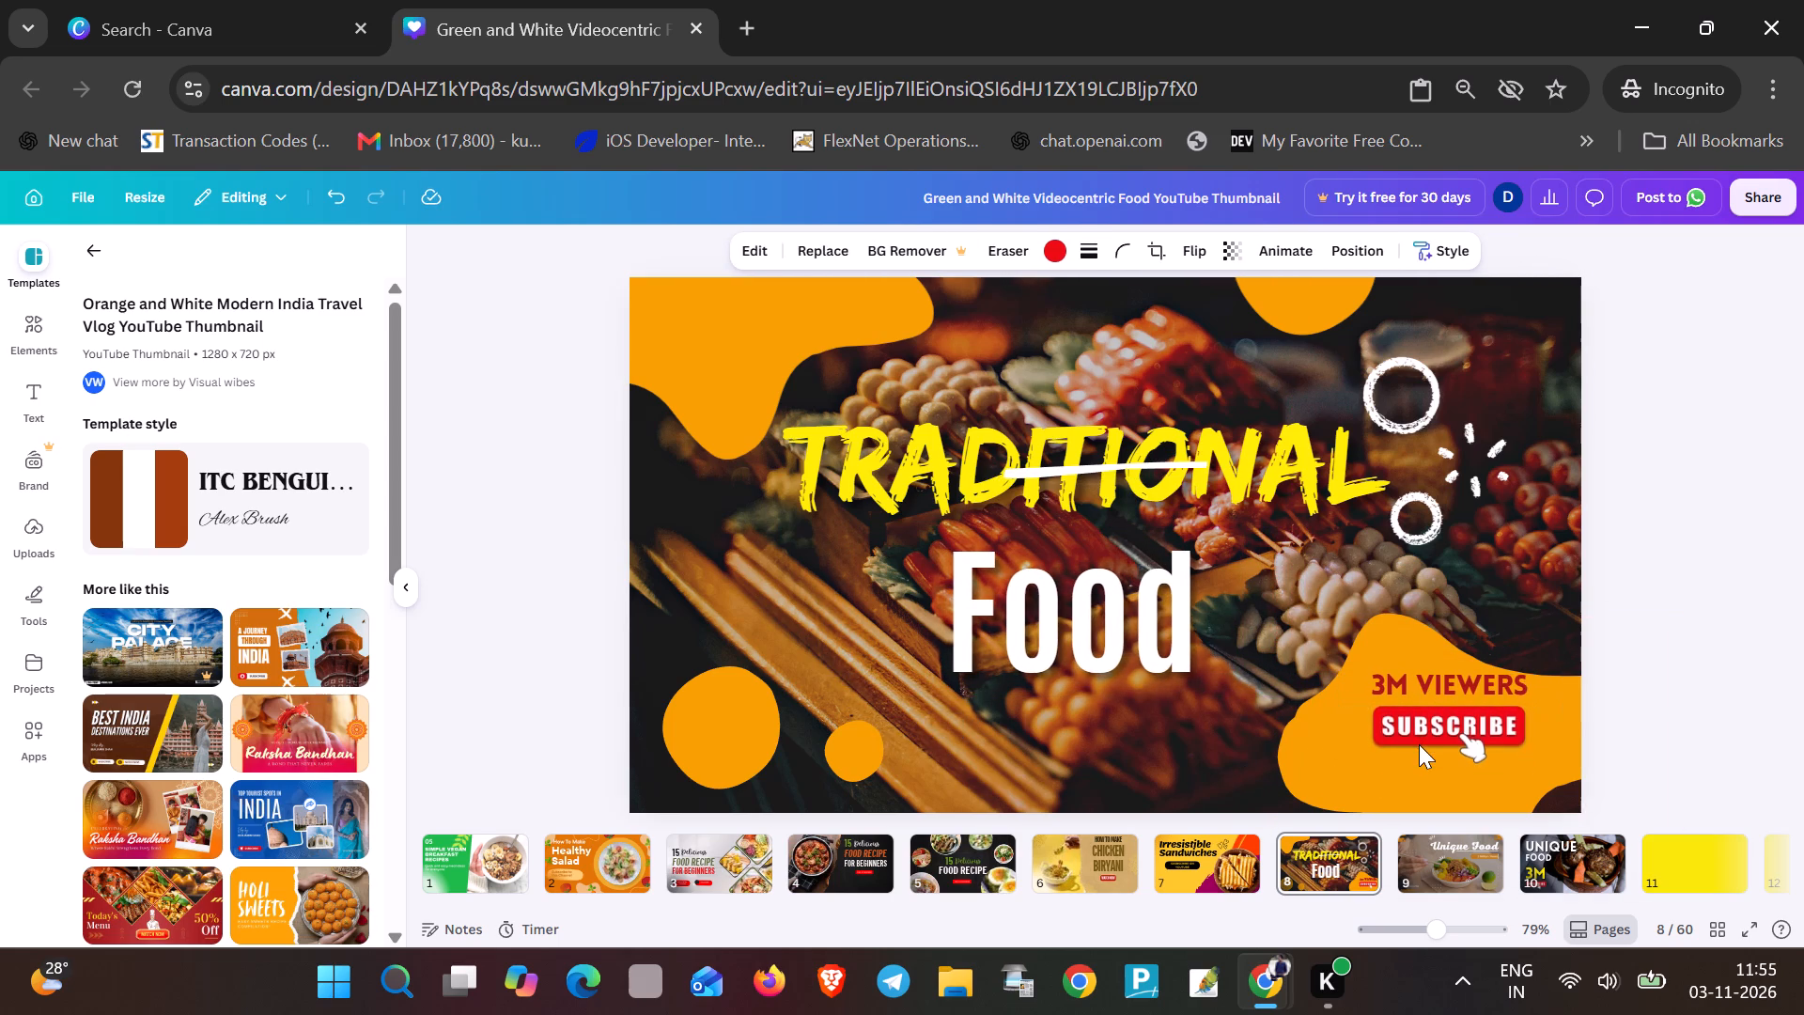
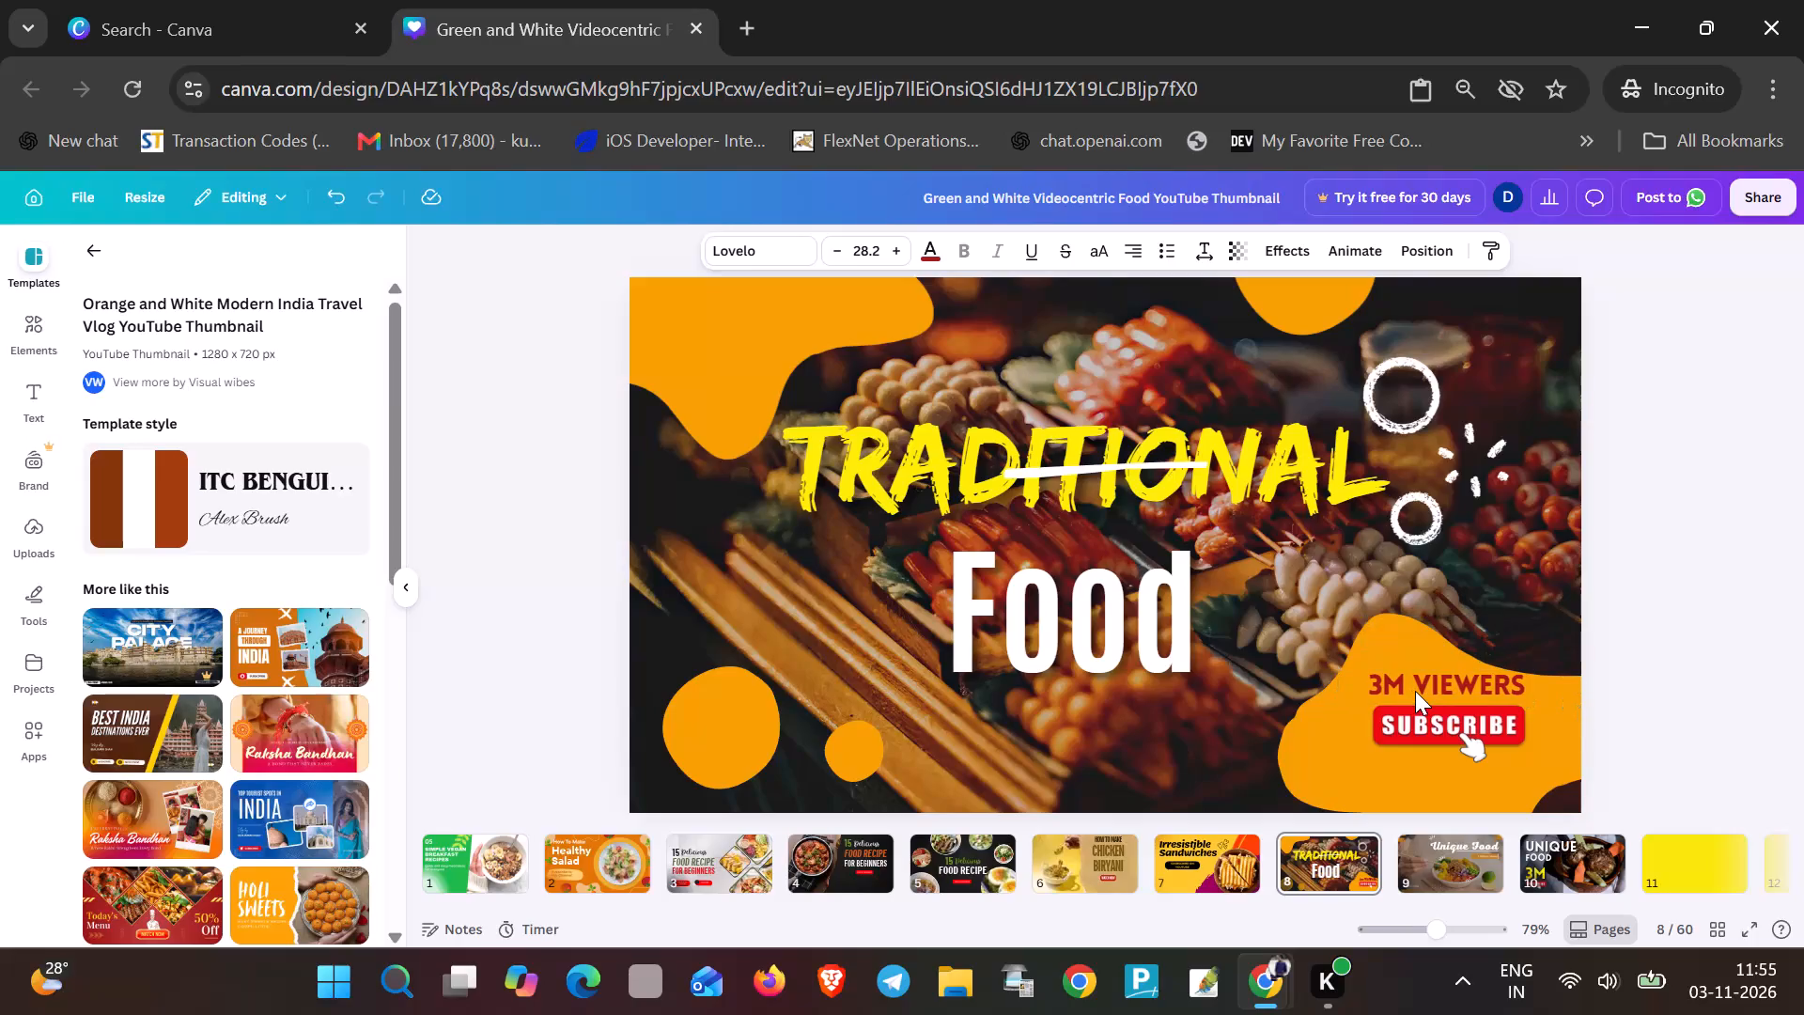
# Nudge the "3M VIEWERS" text and the red "SUBSCRIBE" button slightly to the left on the orange shape.
pyautogui.press('Left')
pyautogui.press('Left')
pyautogui.press('Left')
pyautogui.press('Left')
pyautogui.press('Left')
pyautogui.press('Left')
pyautogui.press('Left')
pyautogui.press('Left')
pyautogui.press('Left')
pyautogui.press('Left')
pyautogui.press('Left')
pyautogui.press('Left')
pyautogui.press('Left')
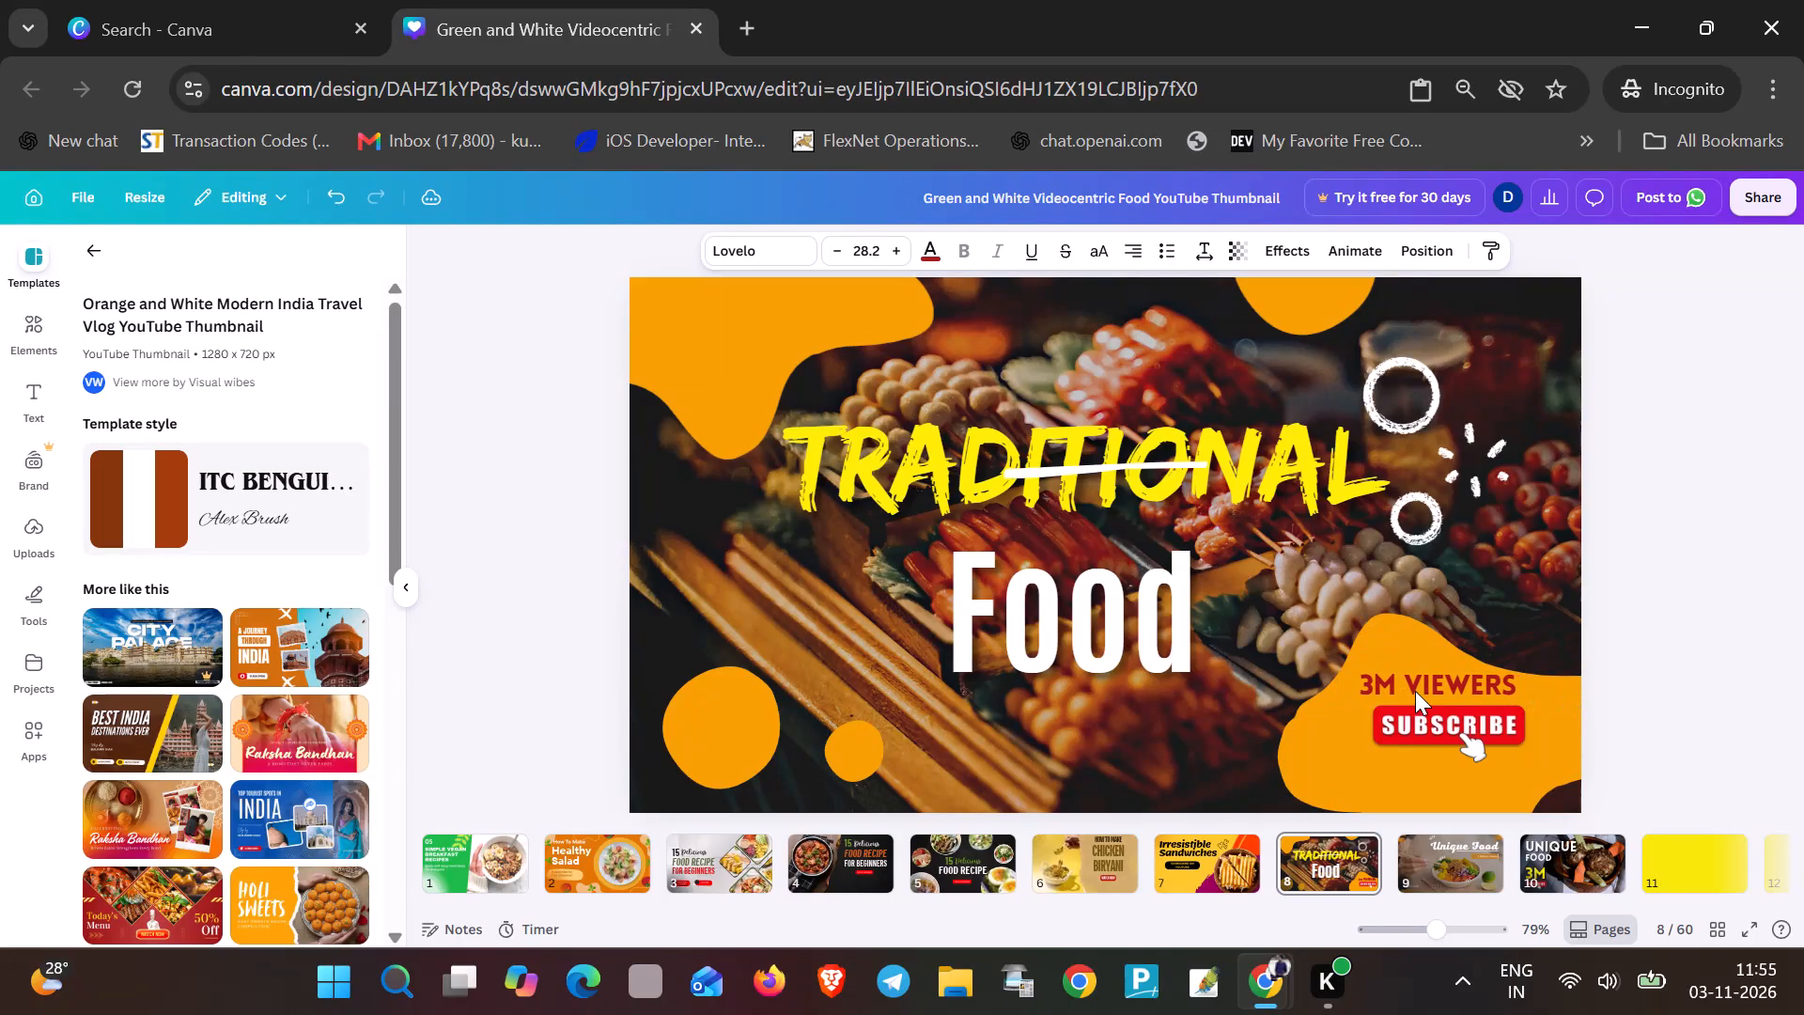
pyautogui.click(1415, 710)
pyautogui.press('Left')
pyautogui.press('Left')
pyautogui.press('Left')
pyautogui.press('Left')
pyautogui.press('Left')
pyautogui.press('Left')
pyautogui.press('Left')
pyautogui.press('Left')
pyautogui.press('Left')
pyautogui.press('Left')
pyautogui.press('Left')
pyautogui.press('Left')
pyautogui.press('Left')
pyautogui.press('Left')
pyautogui.press('Left')
pyautogui.press('Left')
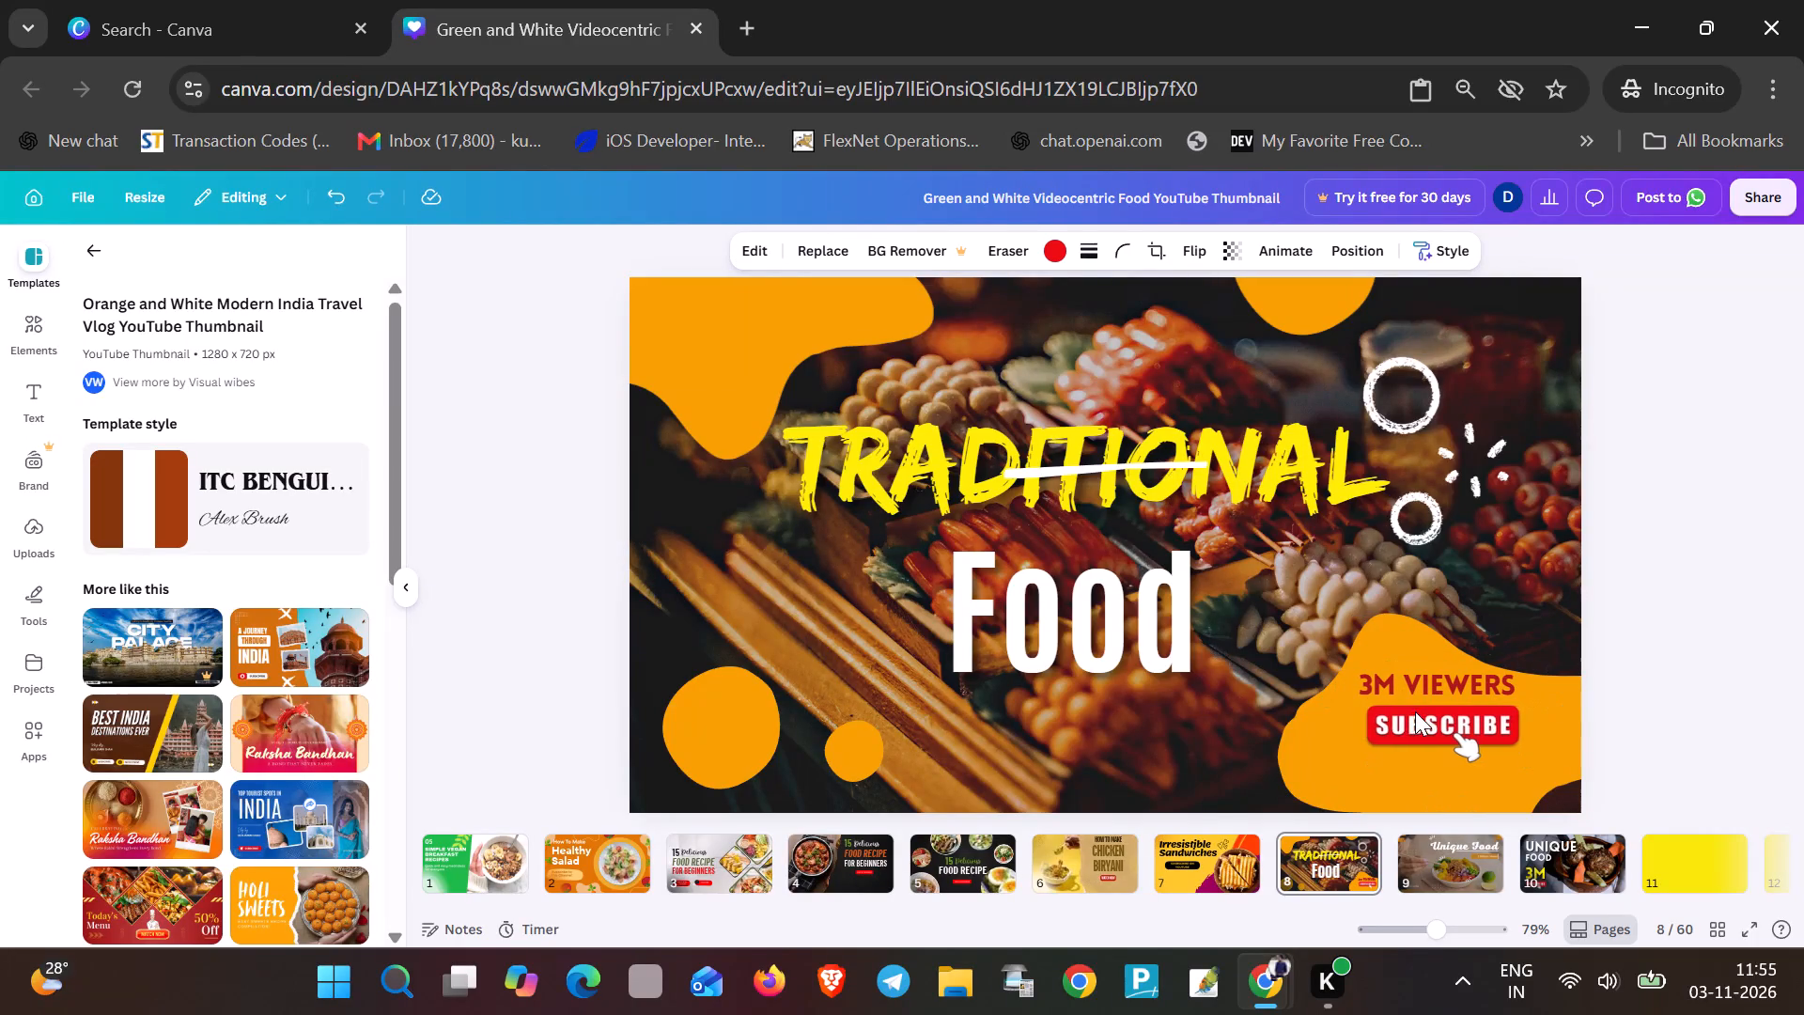
pyautogui.press('Left')
pyautogui.press('Left')
# Raise the large and small orange circles on page 8, bringing them slightly closer together.
pyautogui.moveTo(734, 721); pyautogui.dragTo(741, 675)
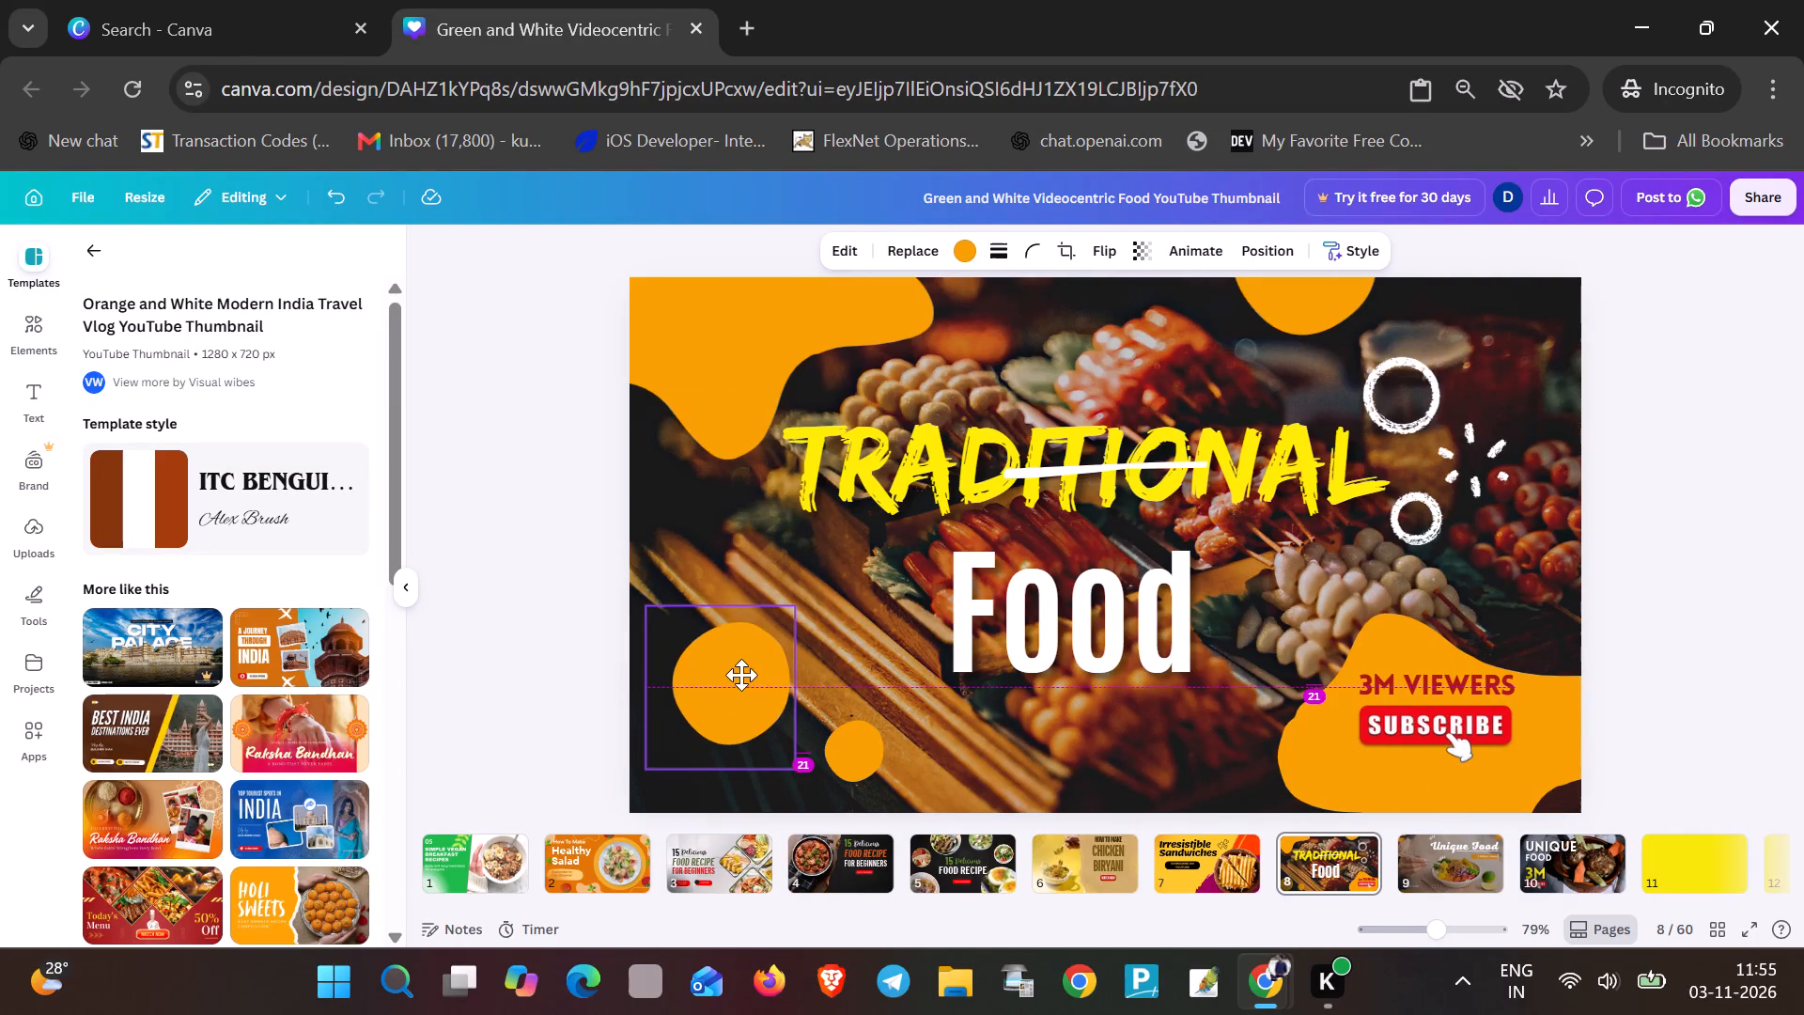
pyautogui.moveTo(741, 675); pyautogui.dragTo(741, 674)
pyautogui.moveTo(840, 740); pyautogui.dragTo(830, 712)
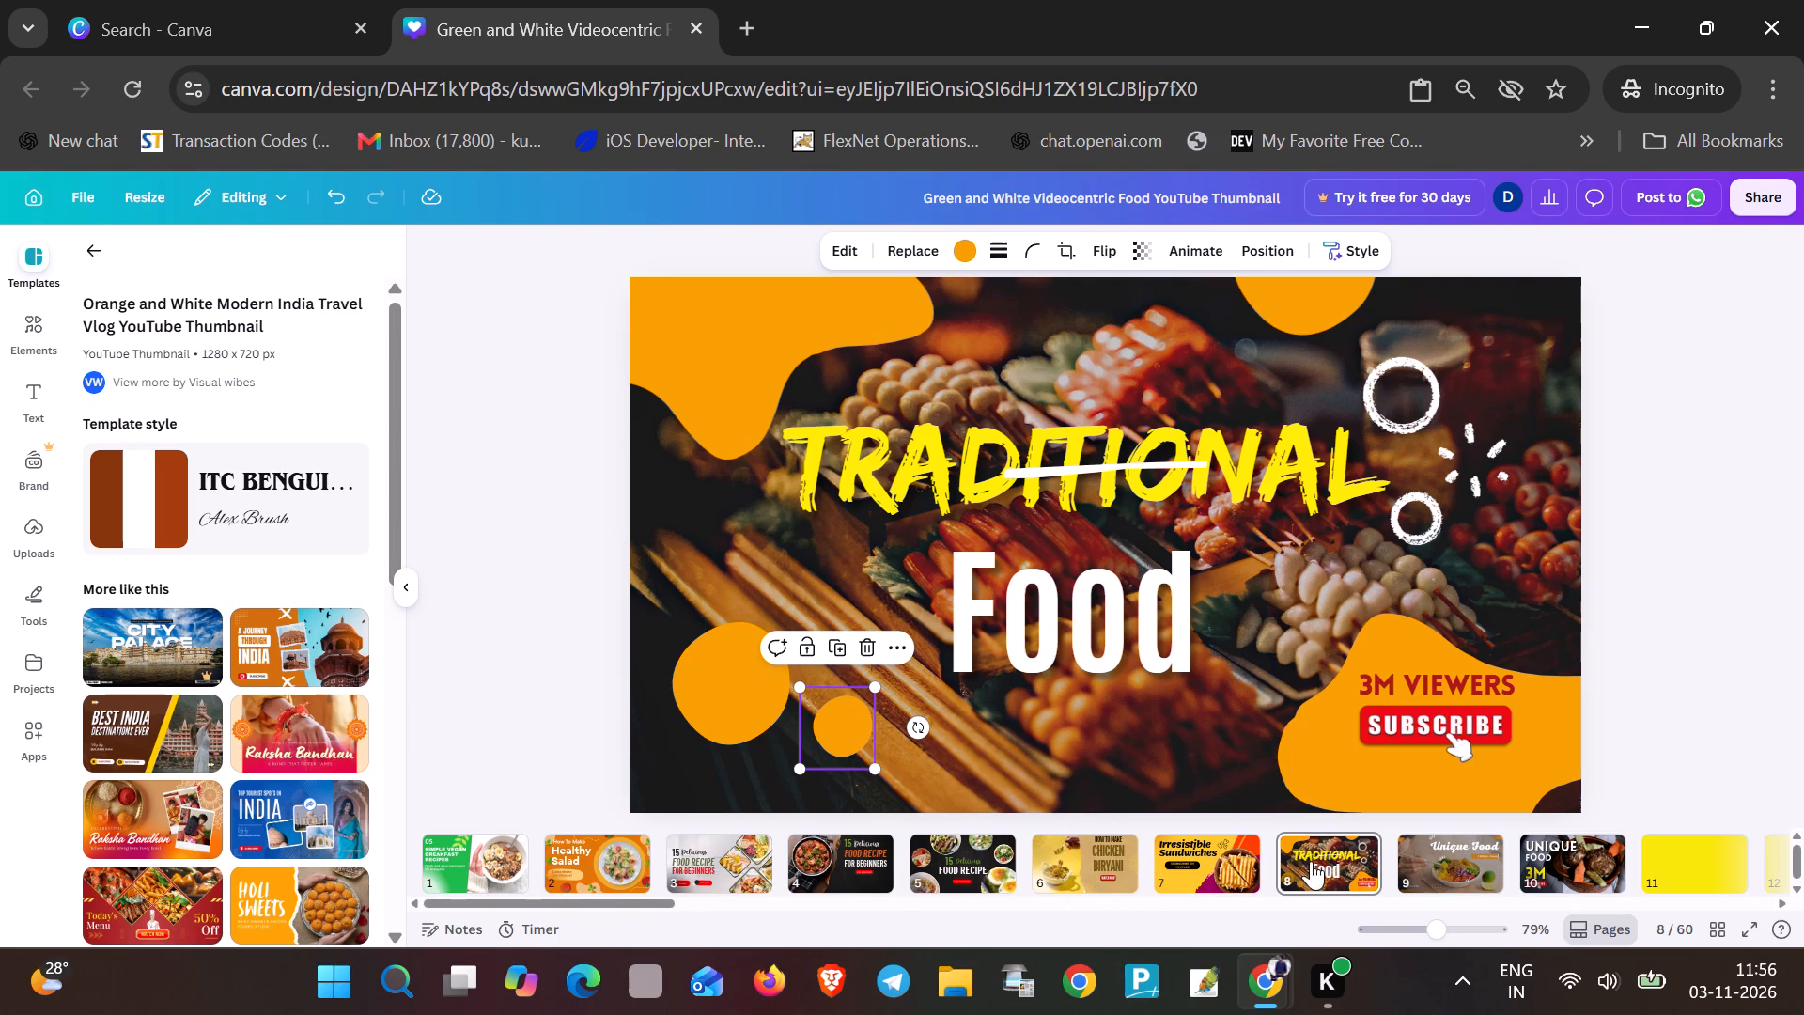
# On page 9, shift the "Unique Food" heading up and left, with the white burst doodle above its first letter.
pyautogui.click(1456, 858)
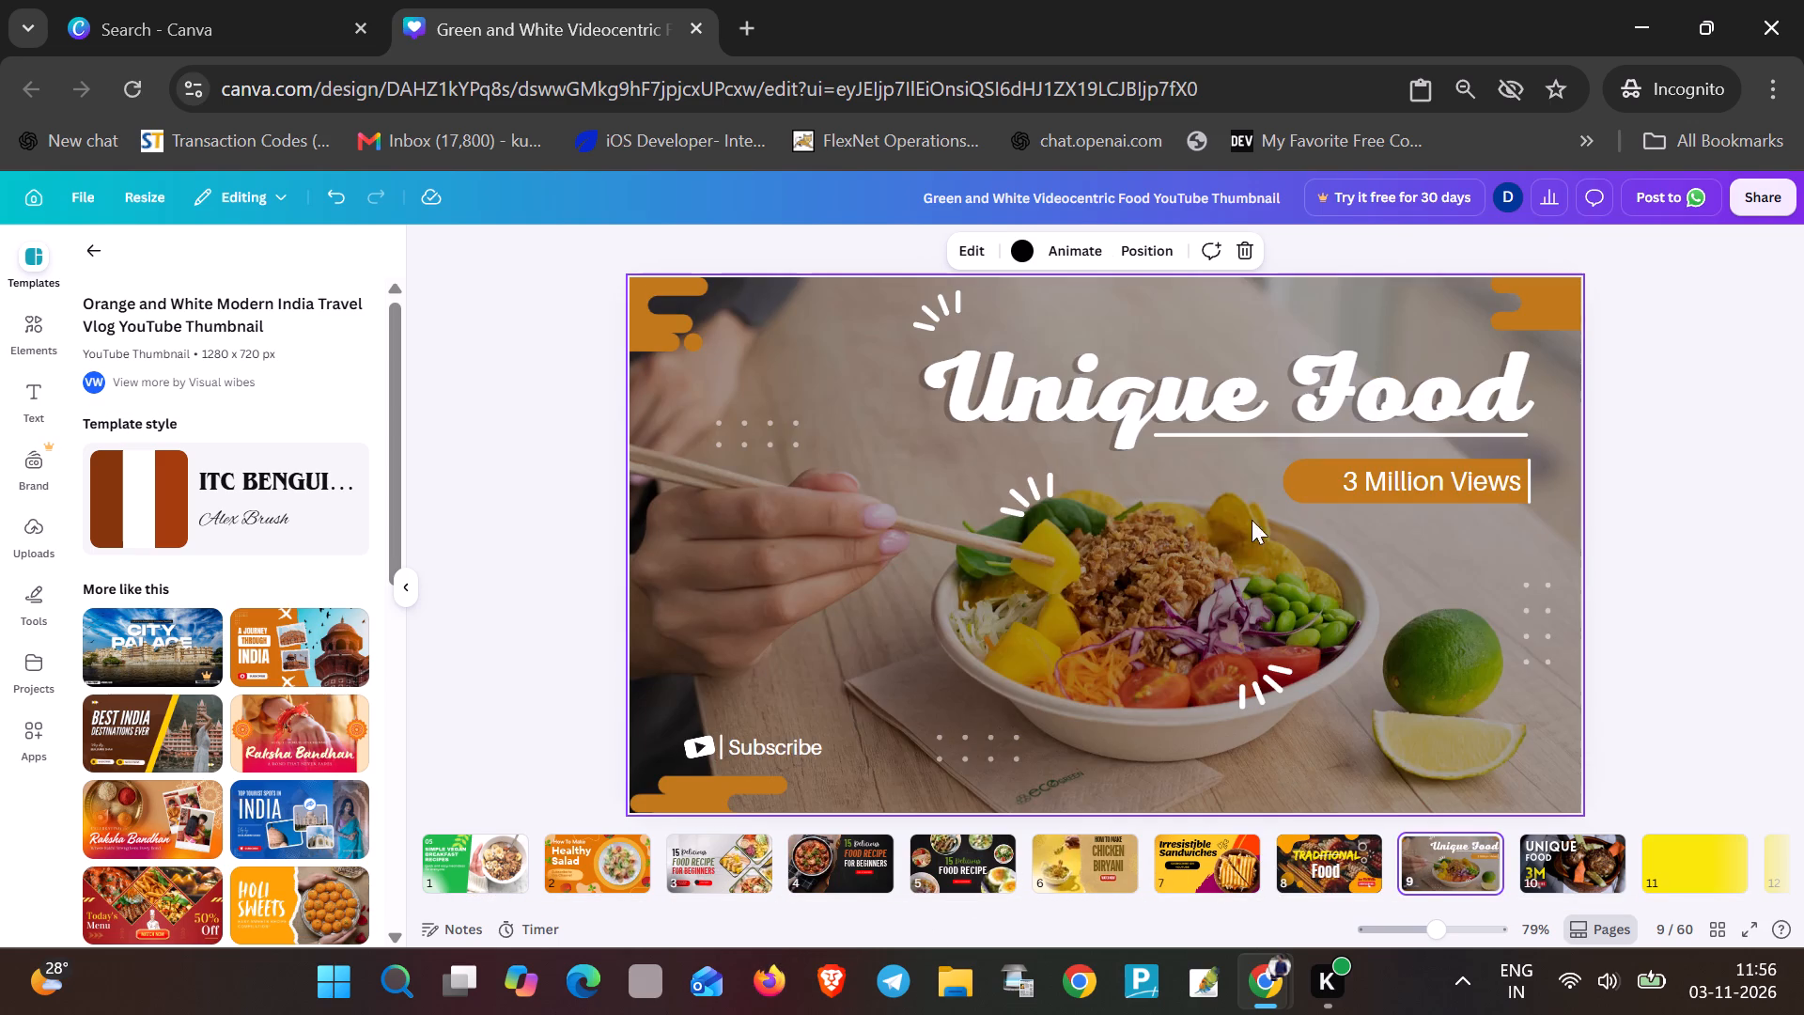
pyautogui.moveTo(1214, 408); pyautogui.dragTo(1215, 390)
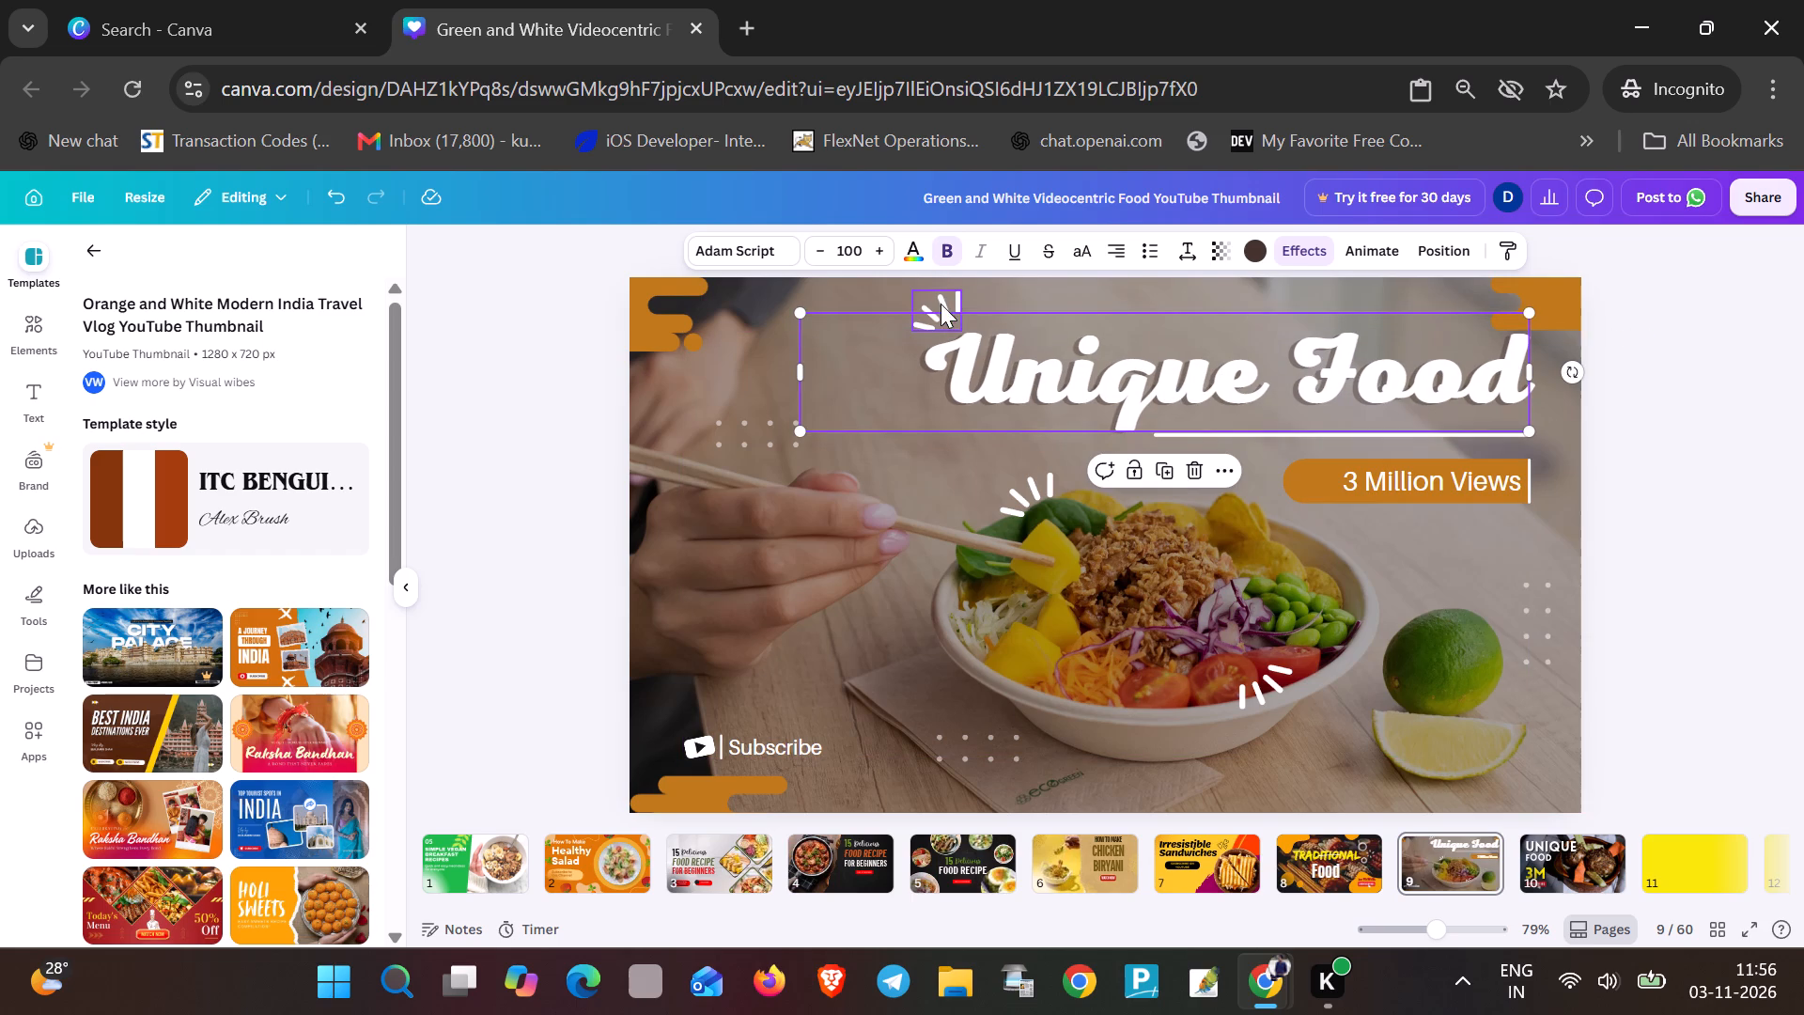
pyautogui.moveTo(934, 289); pyautogui.dragTo(910, 278)
pyautogui.moveTo(932, 305); pyautogui.dragTo(929, 305)
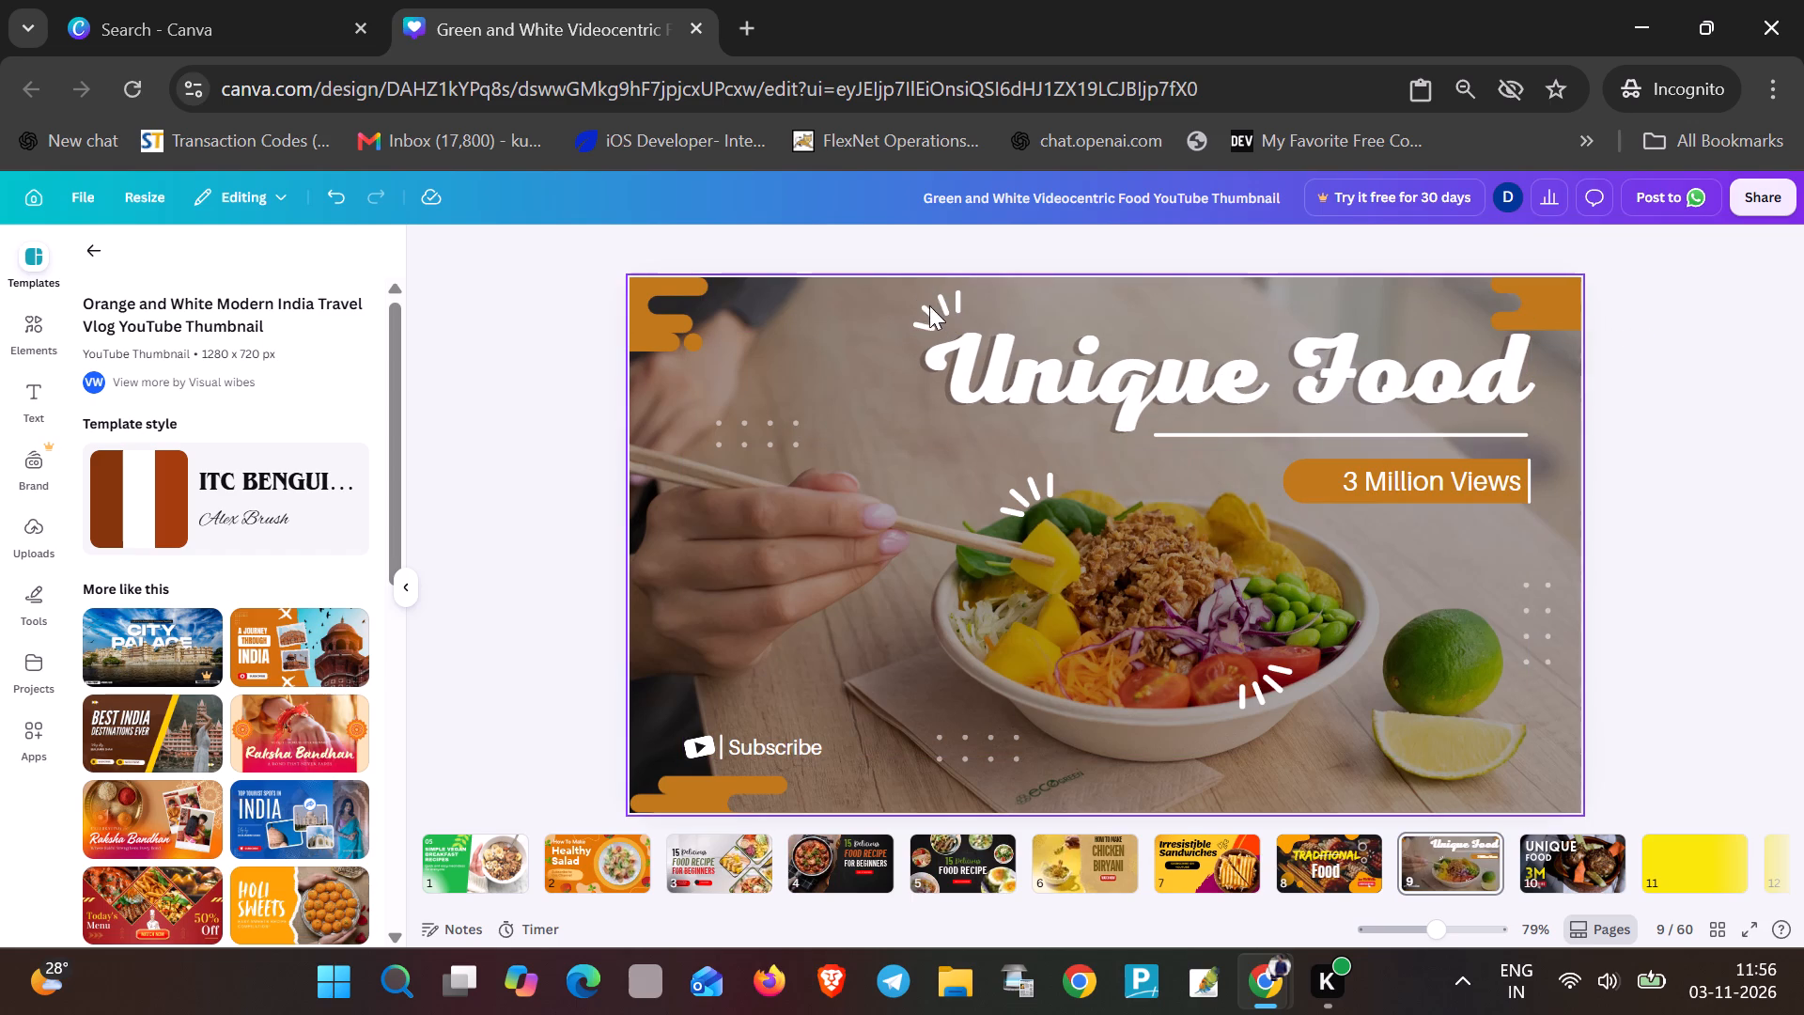
pyautogui.moveTo(929, 305); pyautogui.dragTo(887, 302)
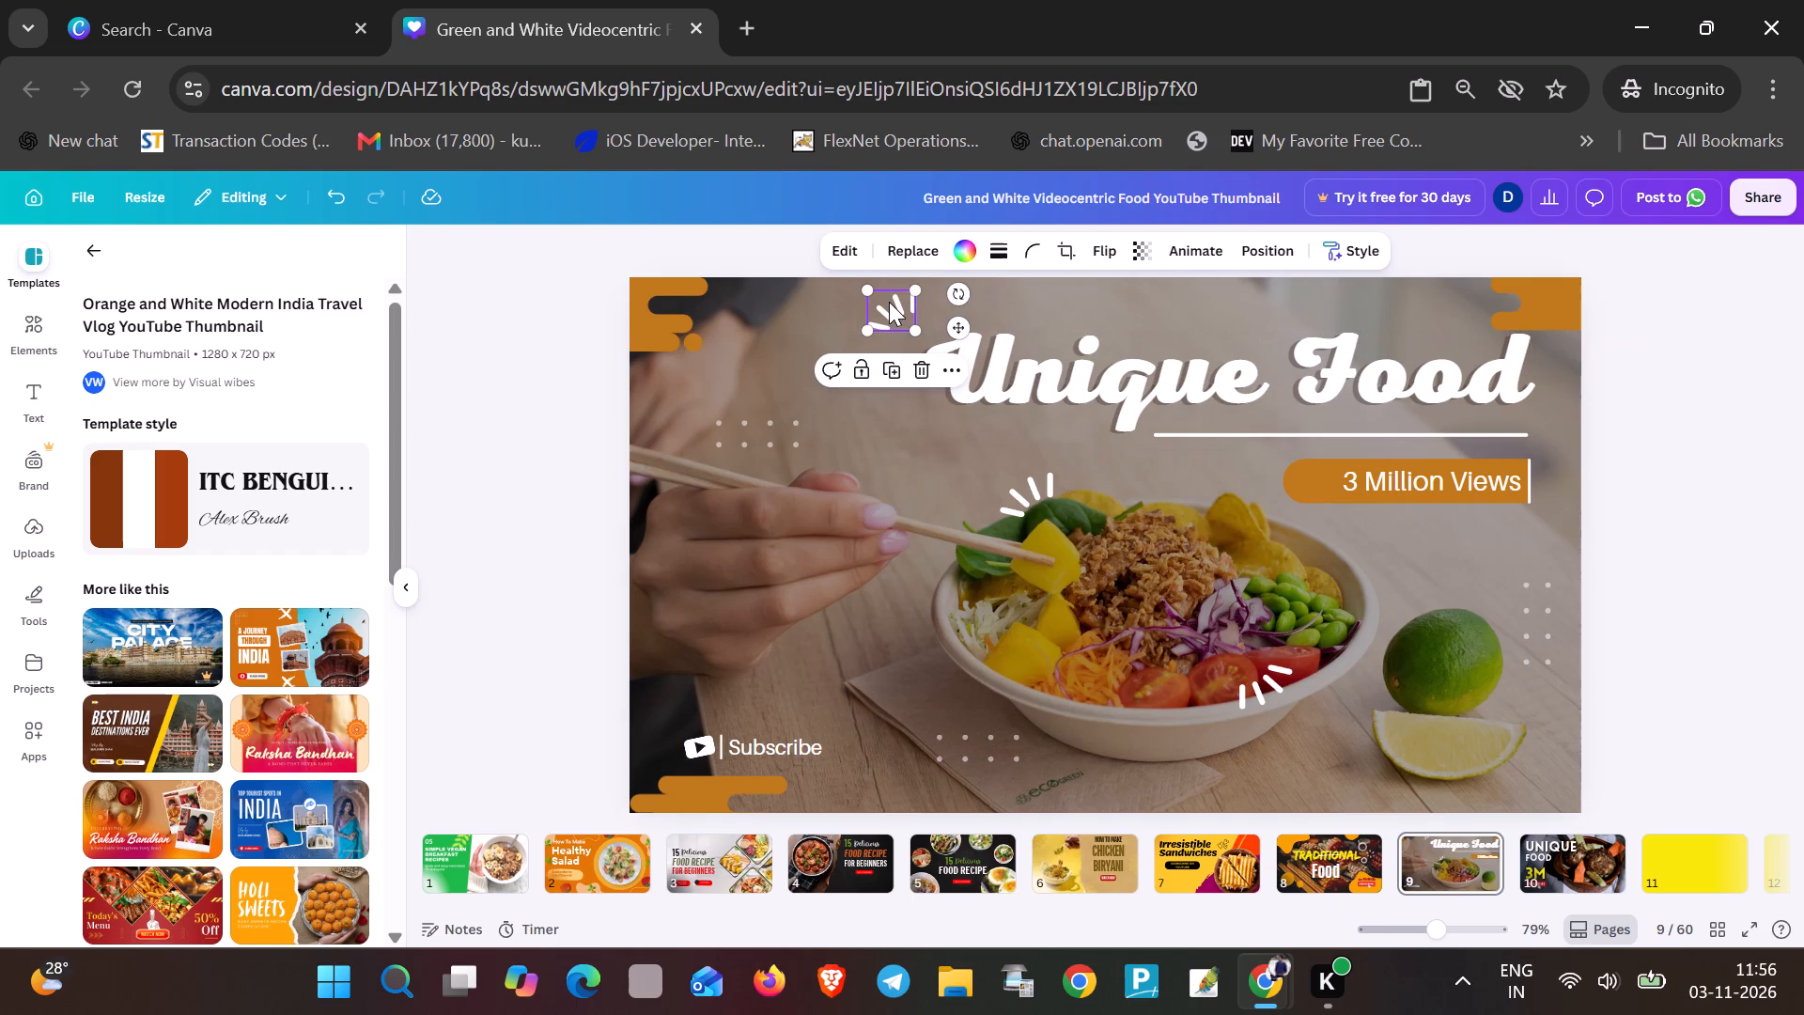
pyautogui.moveTo(1190, 346); pyautogui.dragTo(1134, 368)
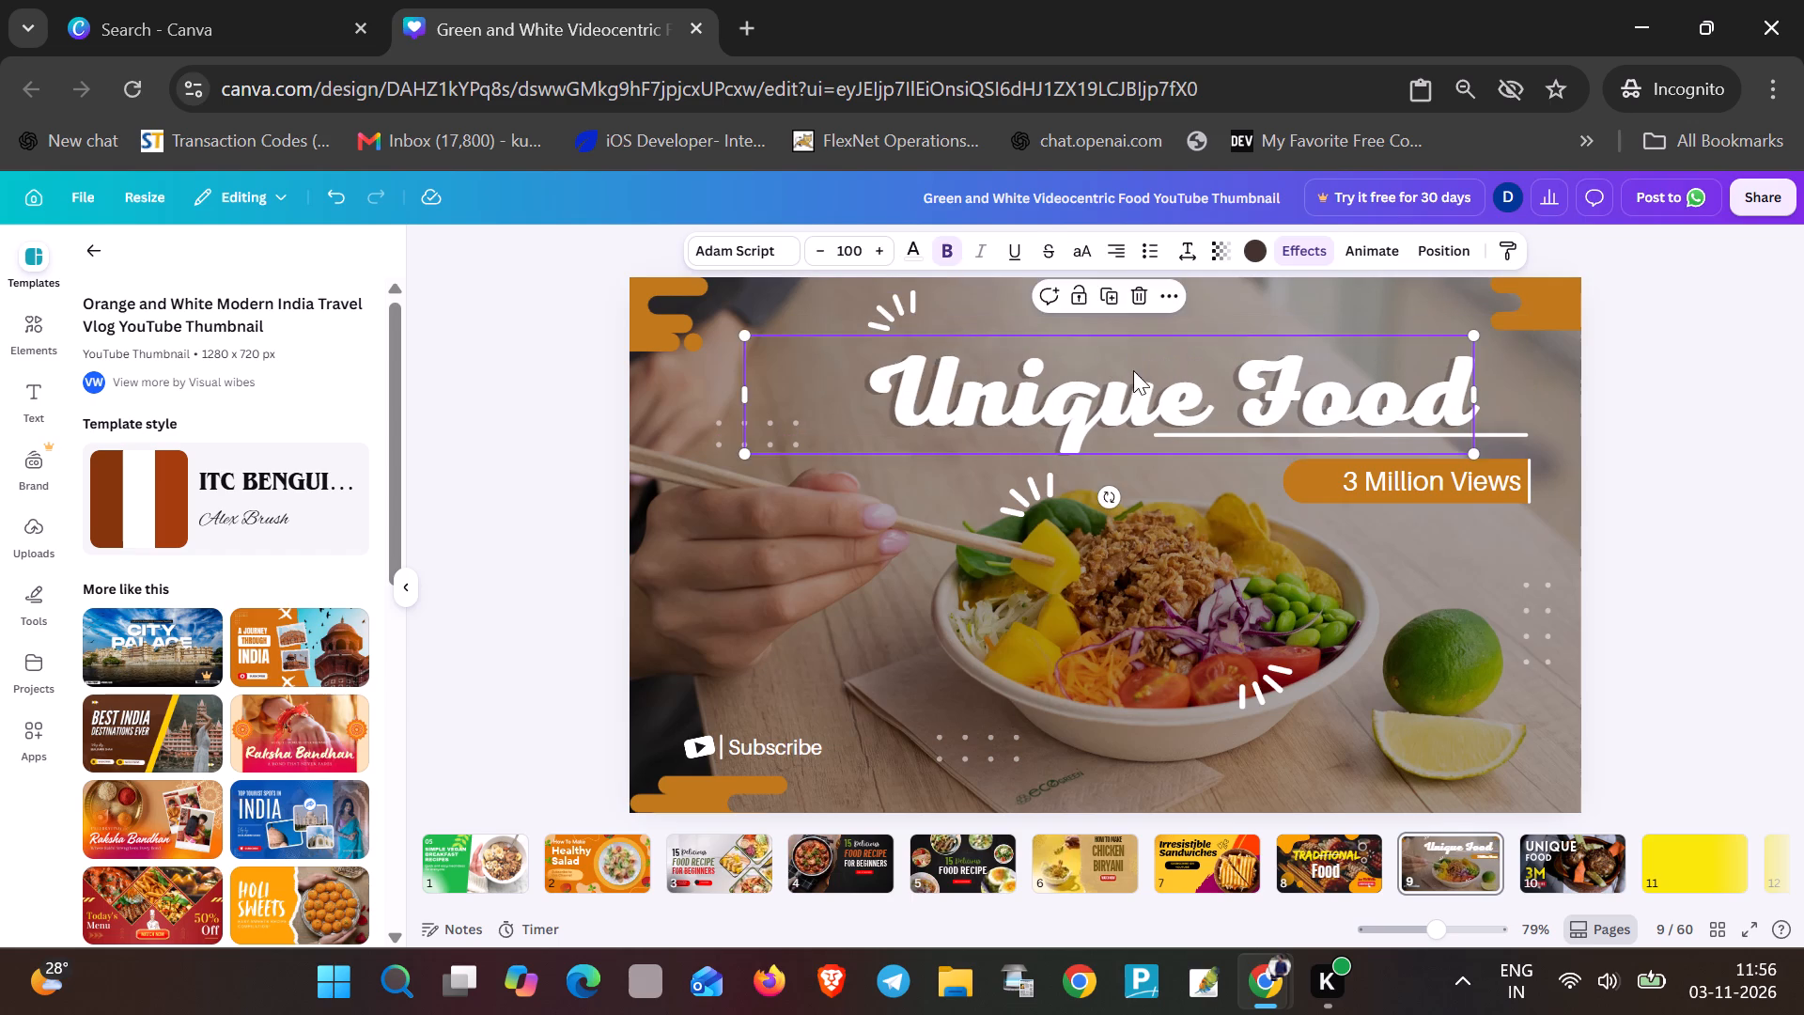
pyautogui.moveTo(1109, 387); pyautogui.dragTo(1128, 362)
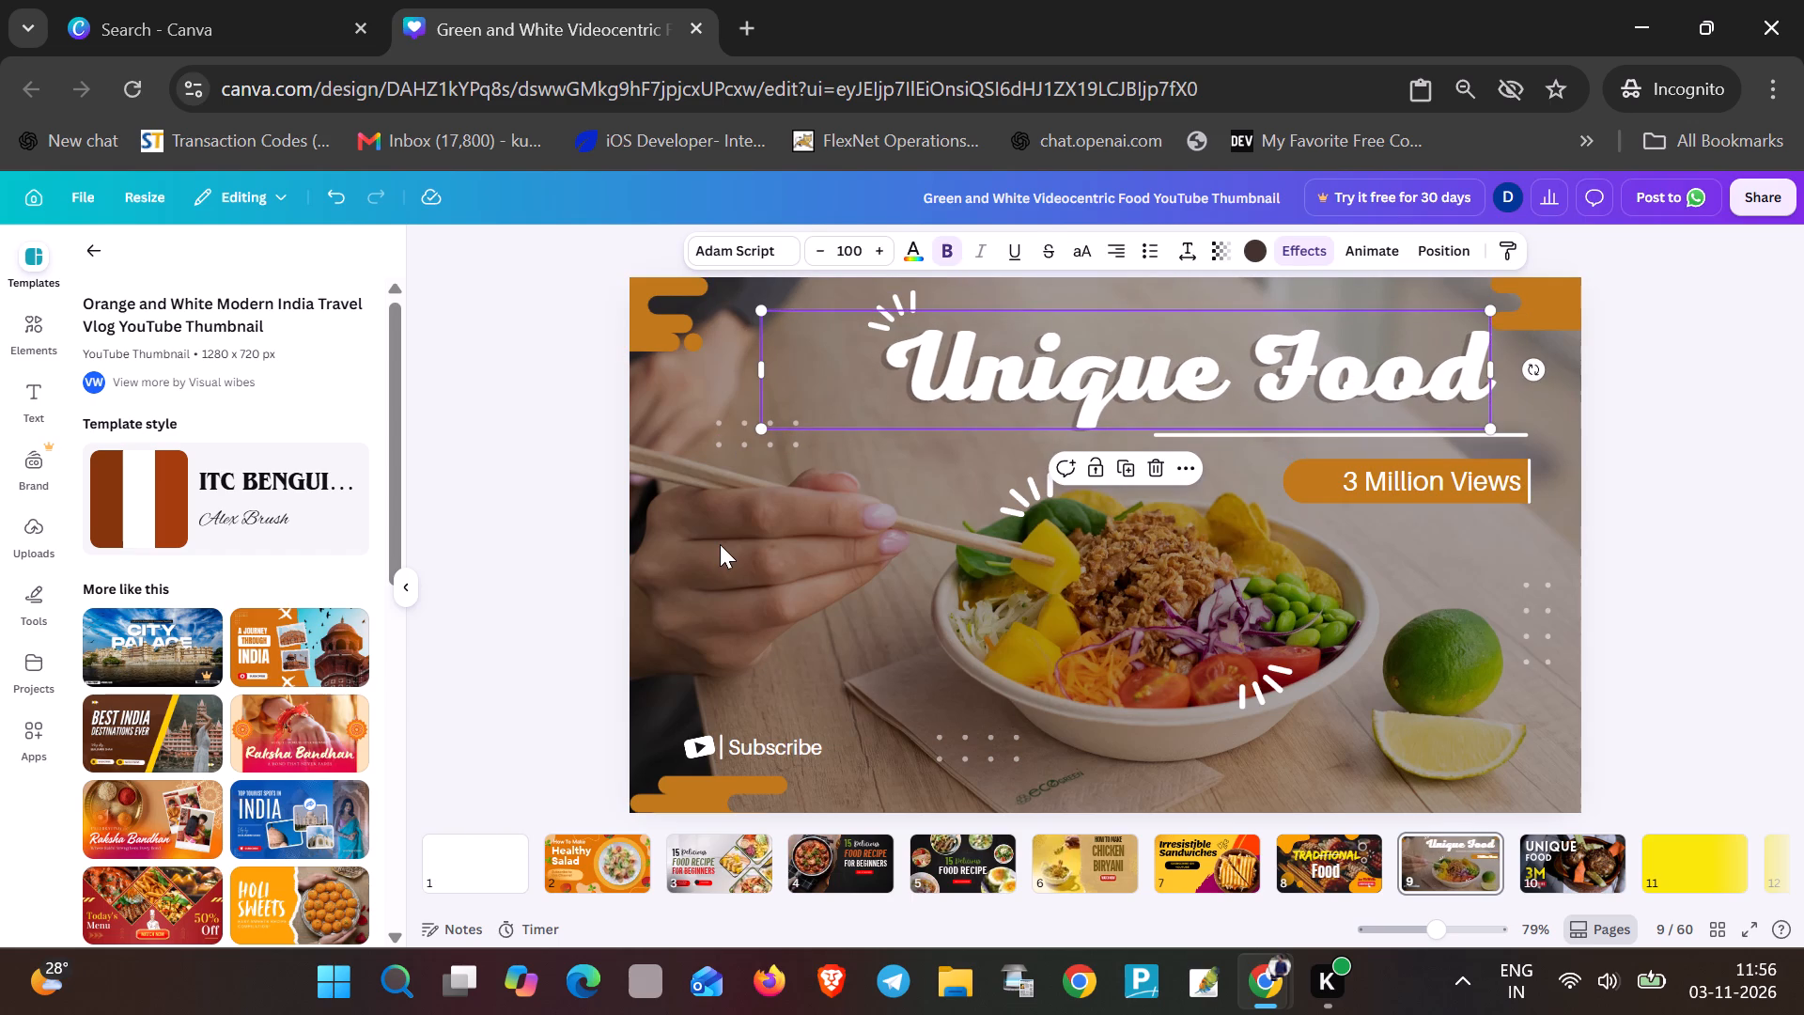
# Move the "Subscribe" text up and left, and place the YouTube icon and the short divider line beneath it.
pyautogui.moveTo(772, 755); pyautogui.dragTo(758, 695)
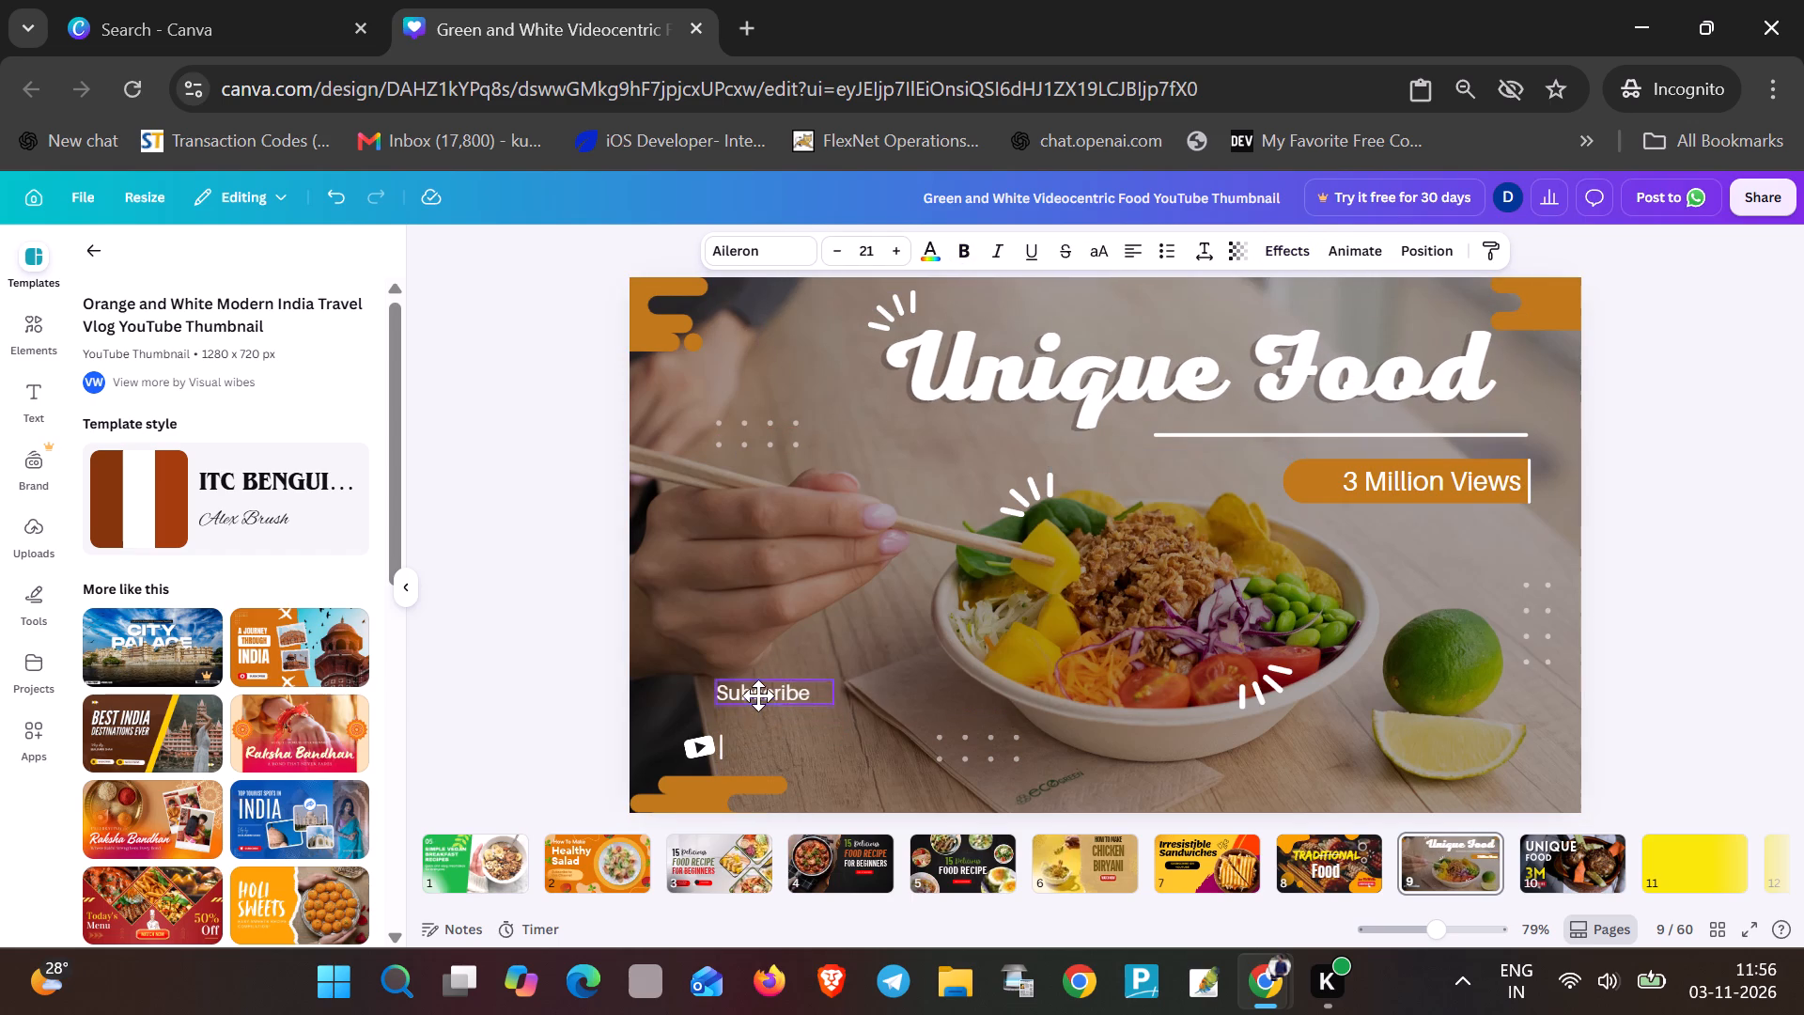
pyautogui.moveTo(758, 695); pyautogui.dragTo(717, 710)
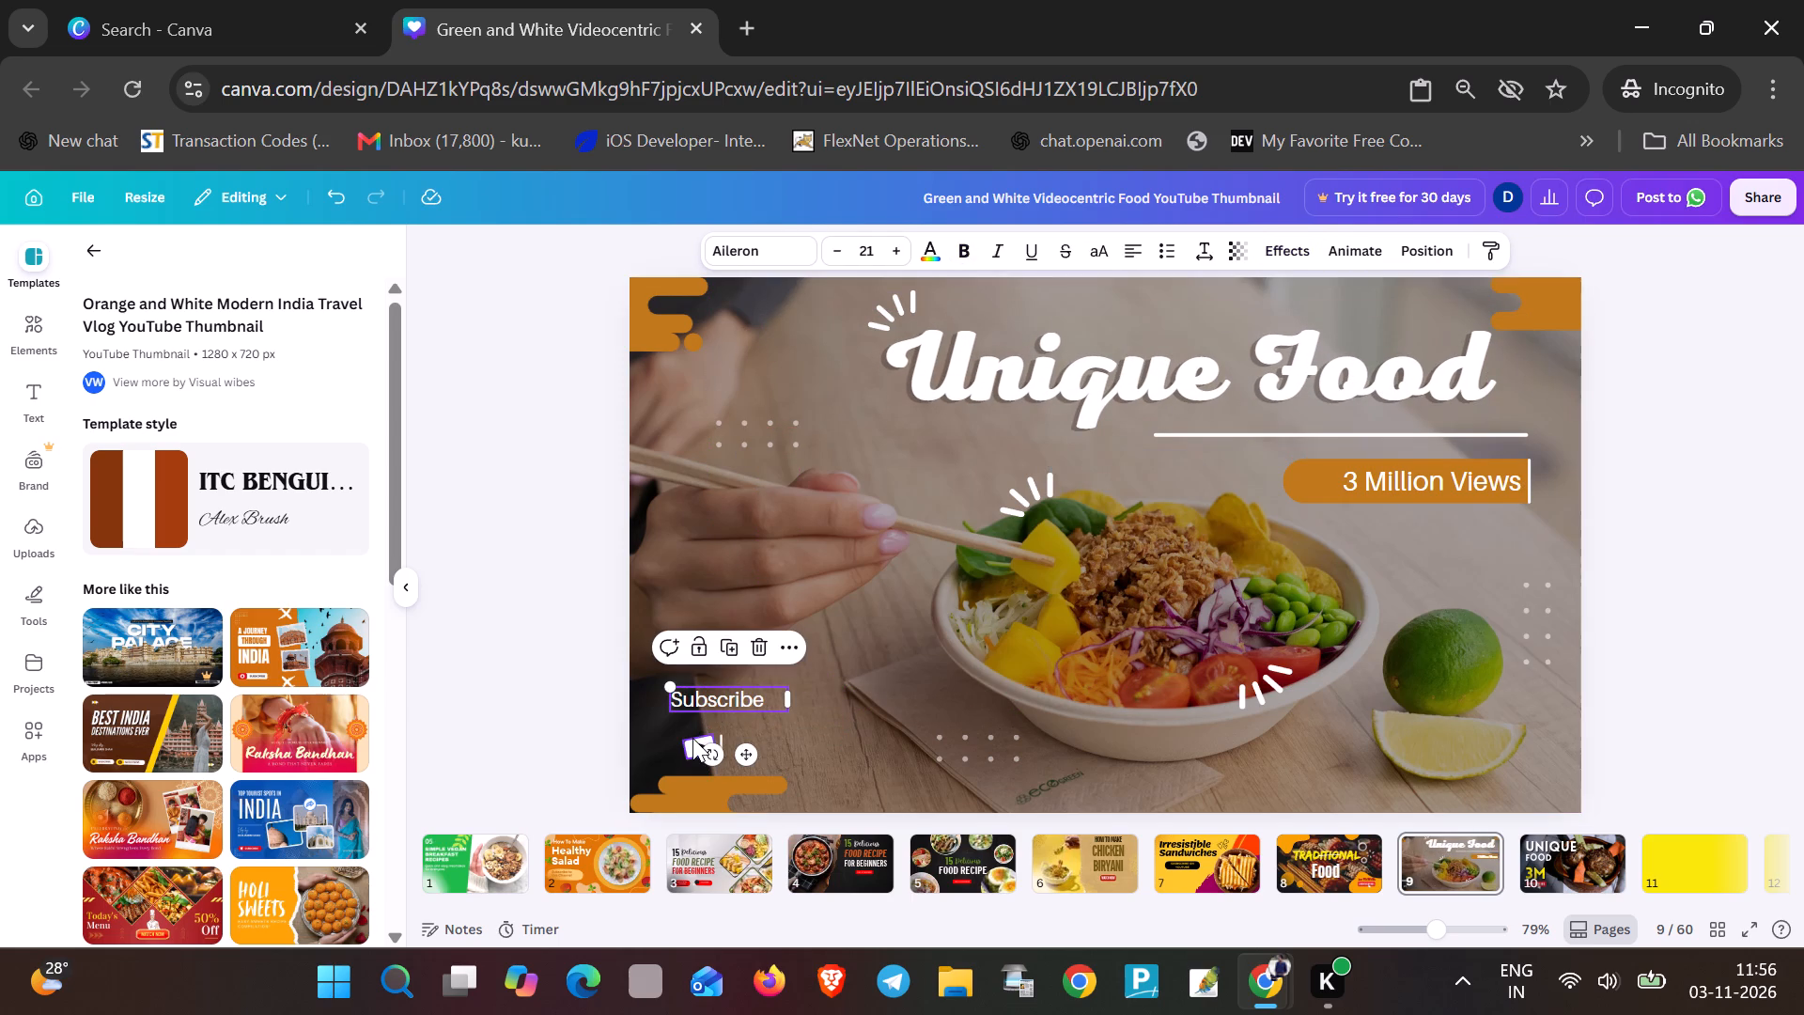
pyautogui.moveTo(691, 740); pyautogui.dragTo(684, 720)
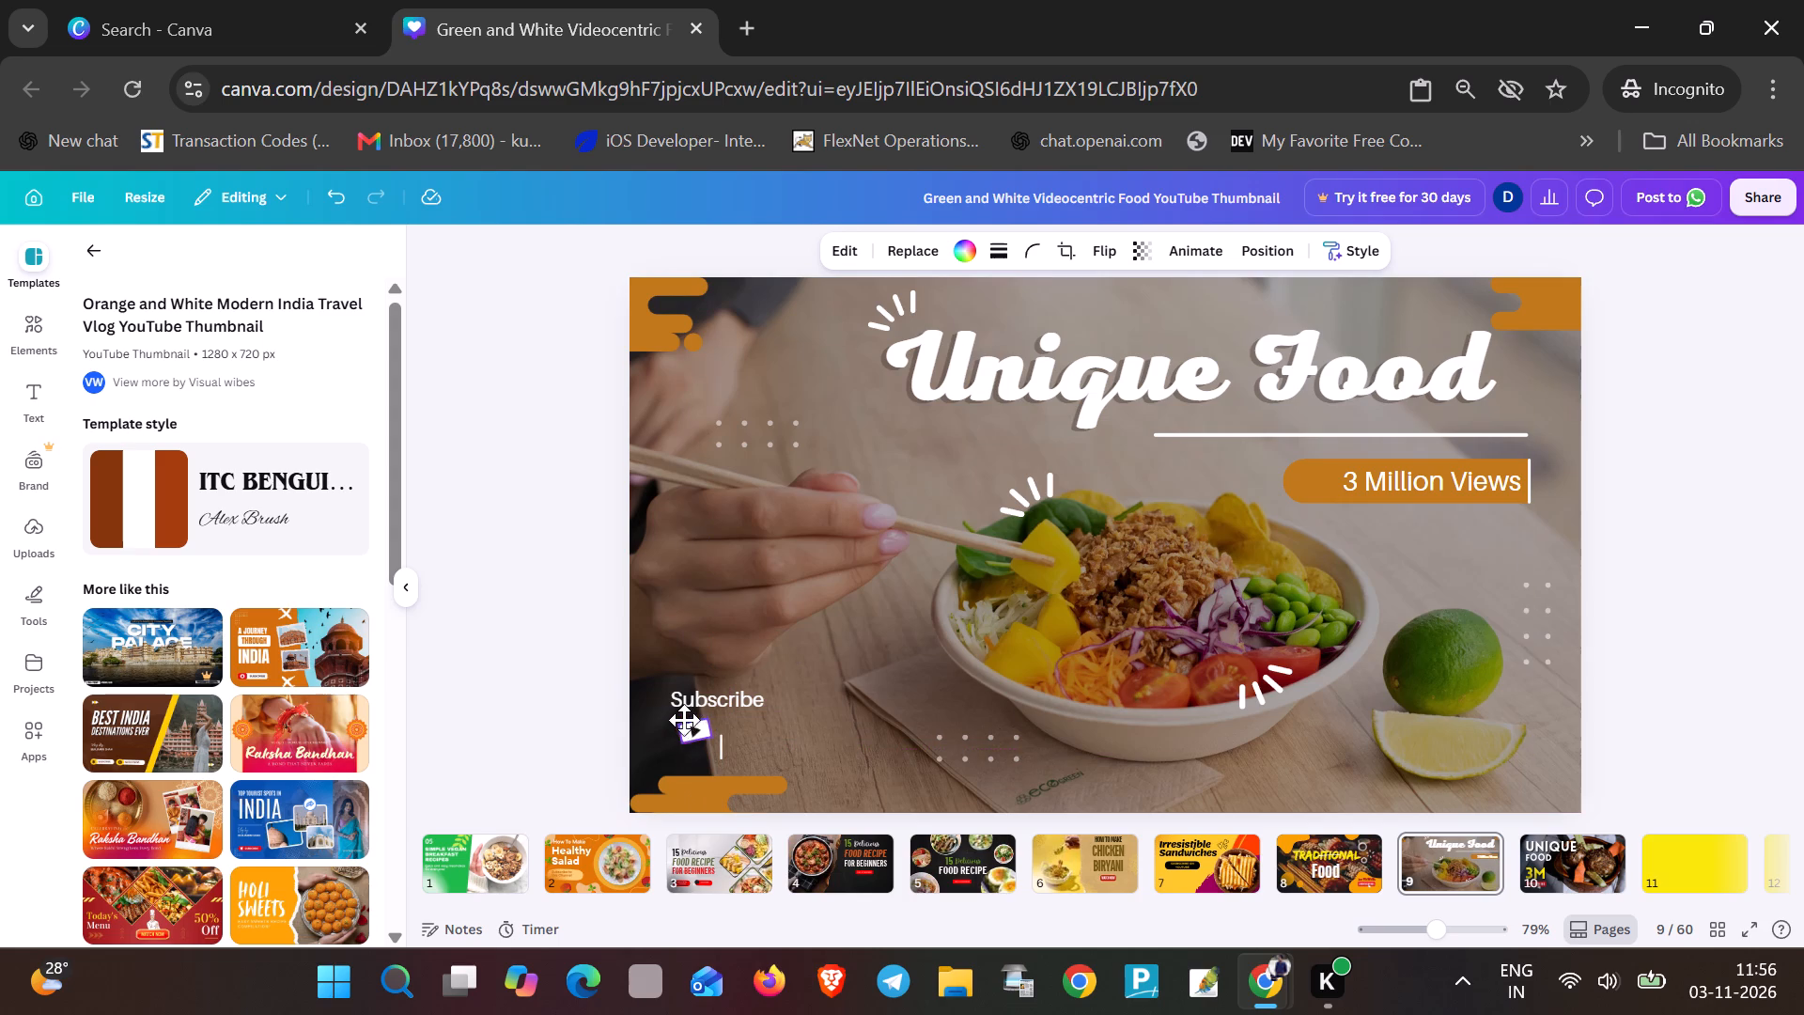
pyautogui.moveTo(684, 720); pyautogui.dragTo(684, 718)
pyautogui.moveTo(716, 752); pyautogui.dragTo(723, 736)
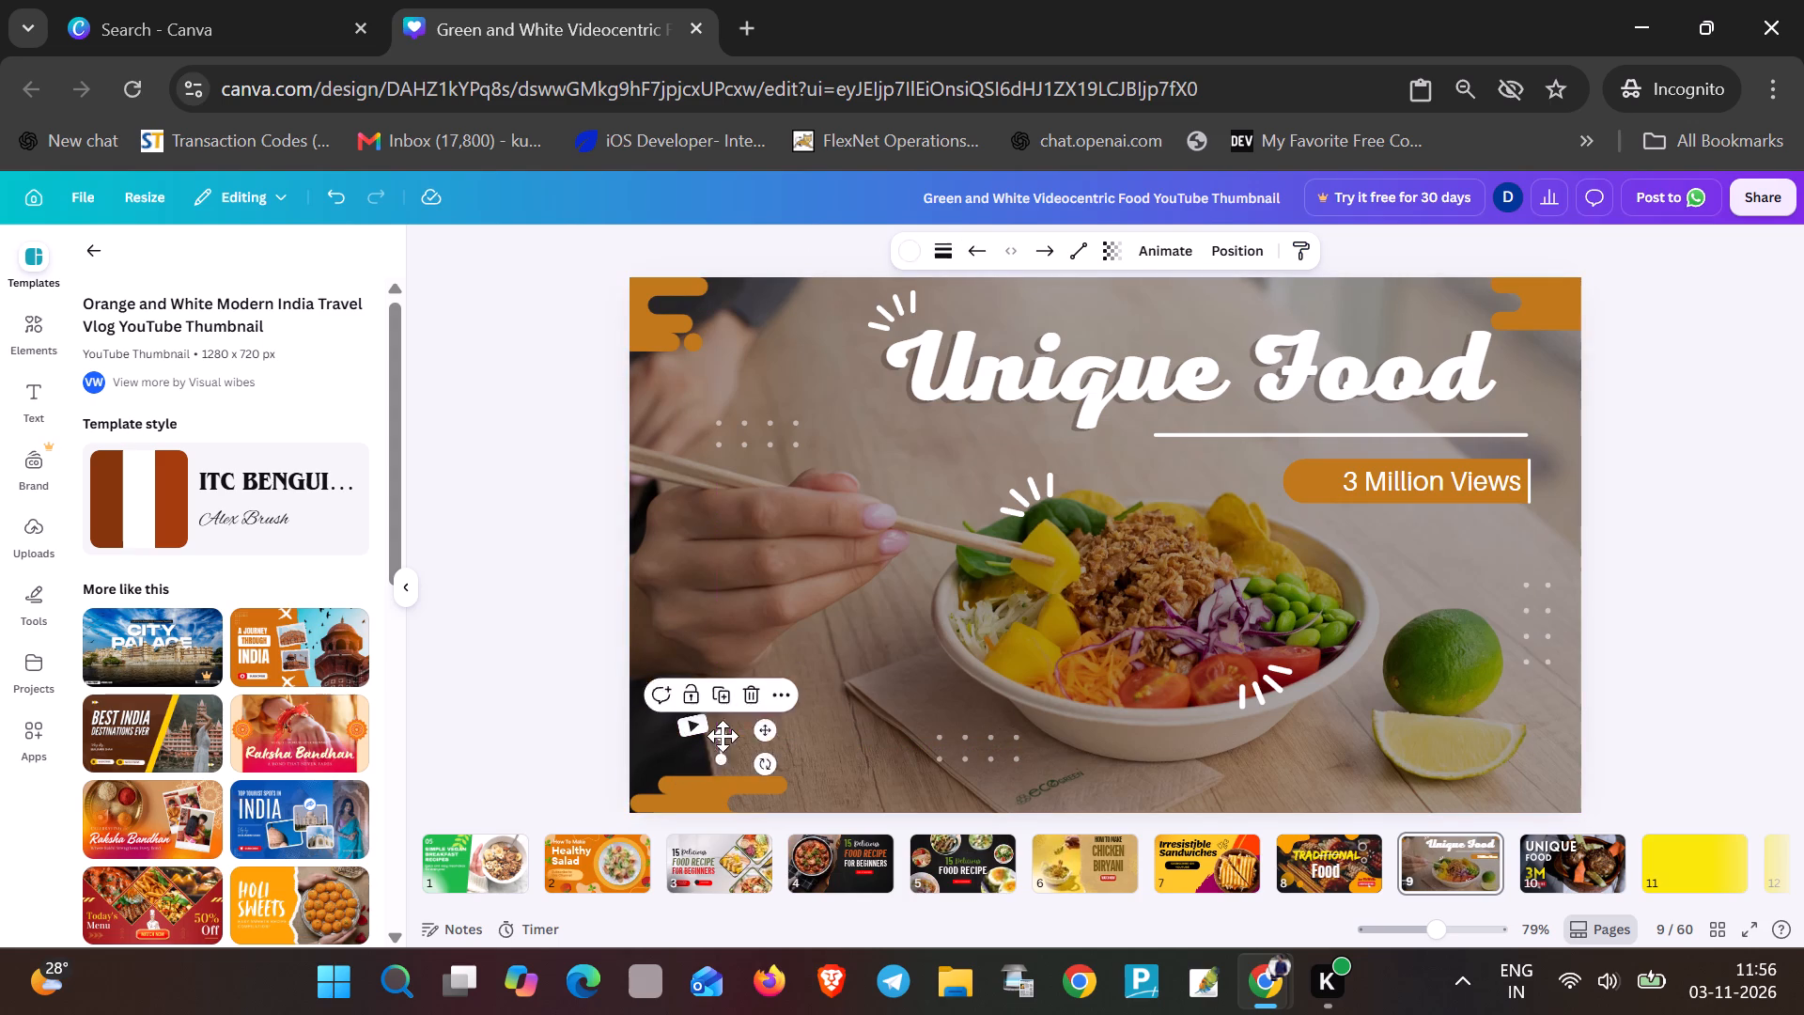
pyautogui.moveTo(723, 736); pyautogui.dragTo(723, 731)
pyautogui.click(1055, 622)
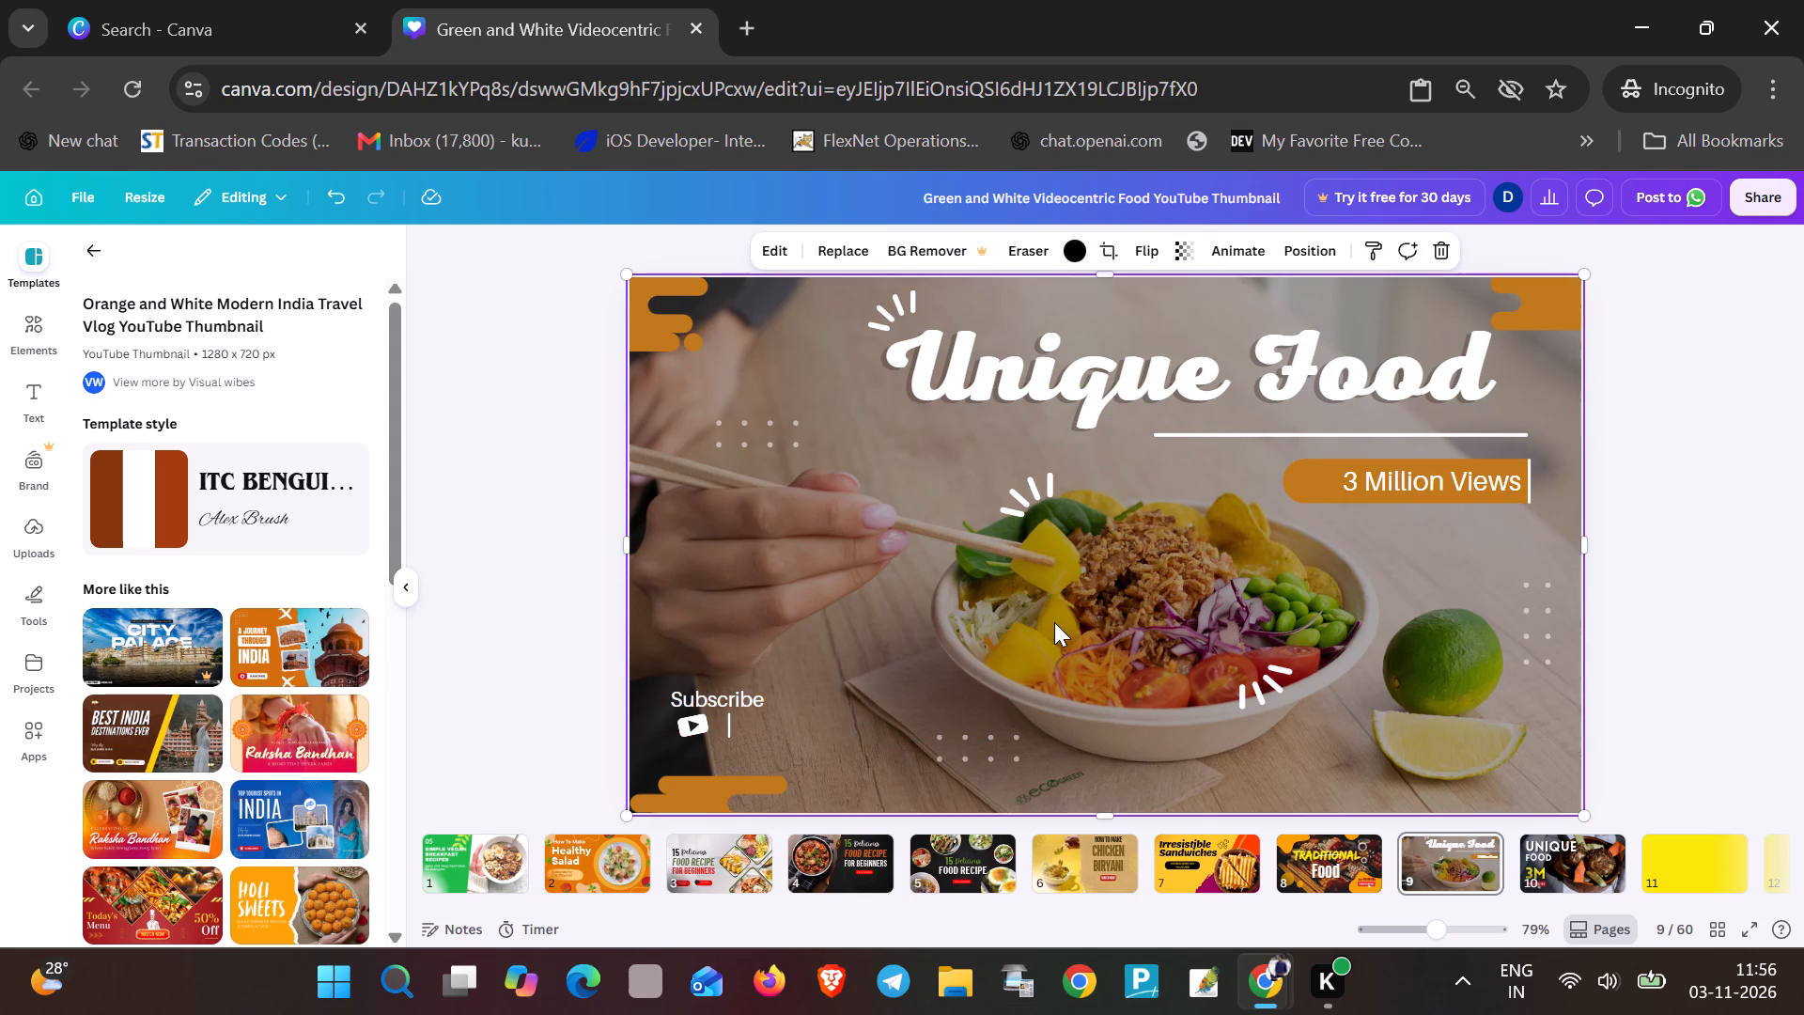
# Raise the orange decorative shape at the bottom edge of page 9 slightly, keeping it near the left corner.
pyautogui.moveTo(690, 795); pyautogui.dragTo(769, 789)
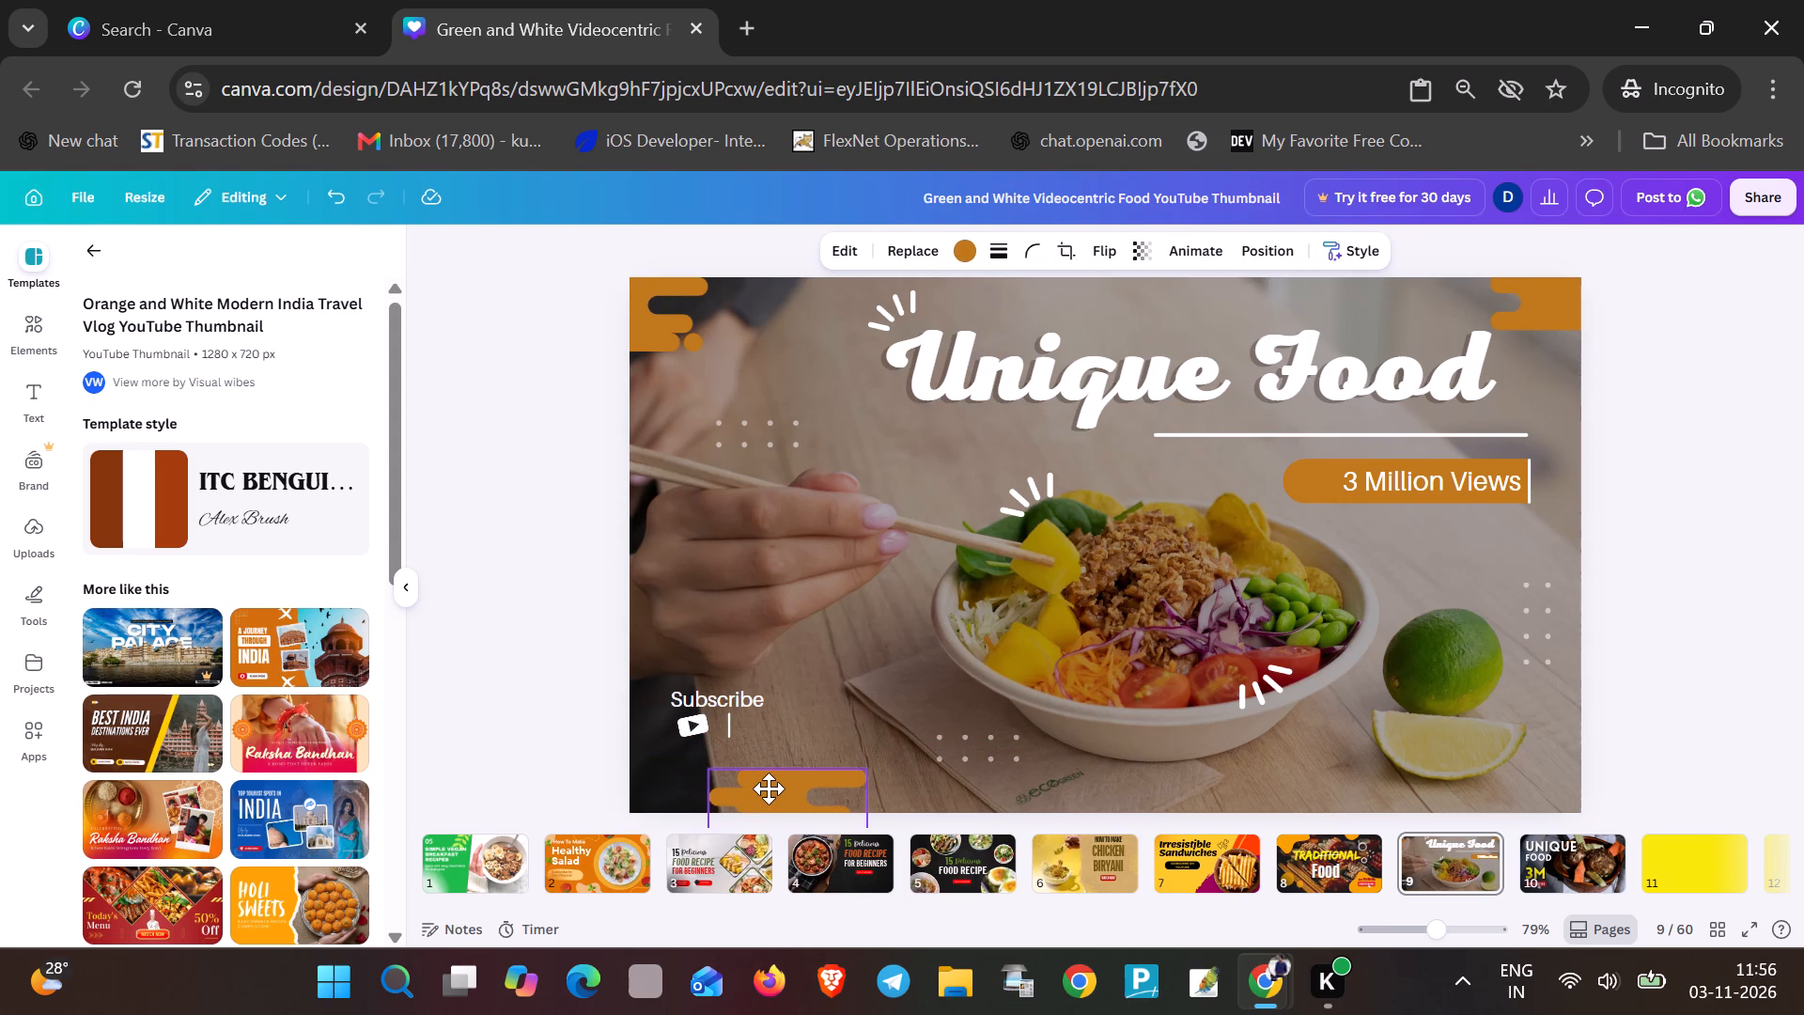
pyautogui.moveTo(769, 789); pyautogui.dragTo(739, 777)
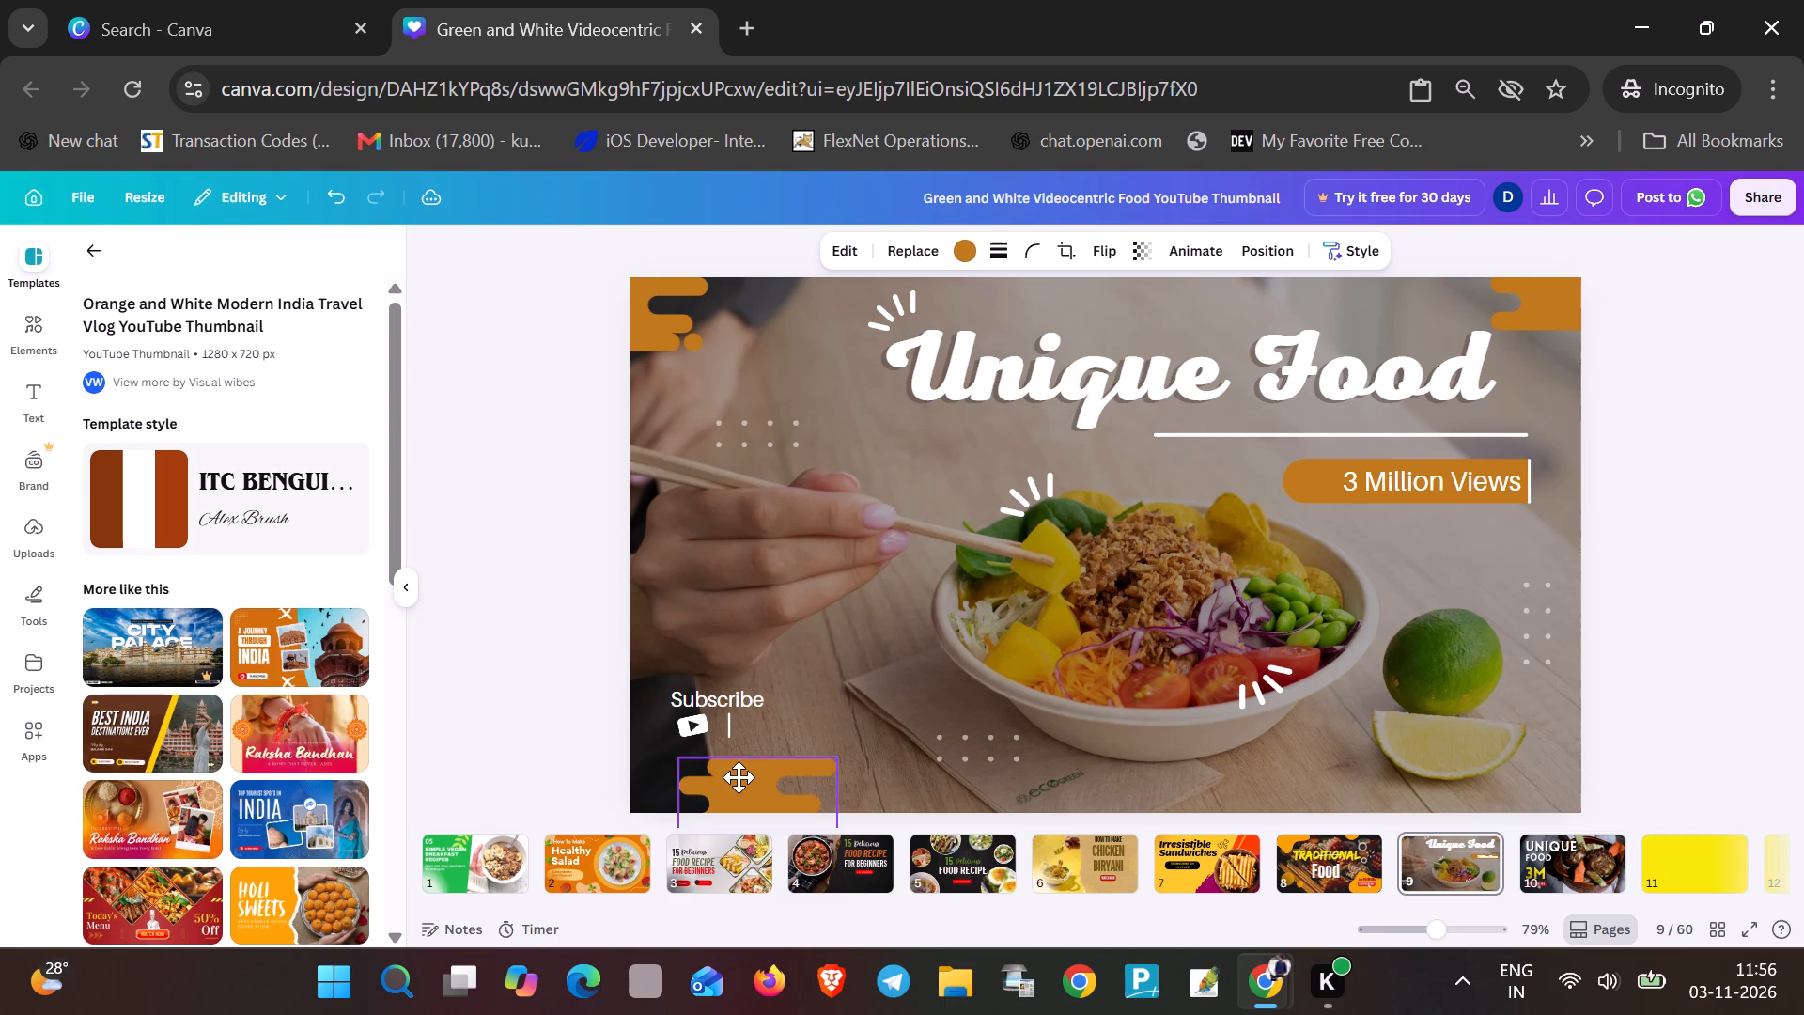
pyautogui.moveTo(739, 777); pyautogui.dragTo(708, 778)
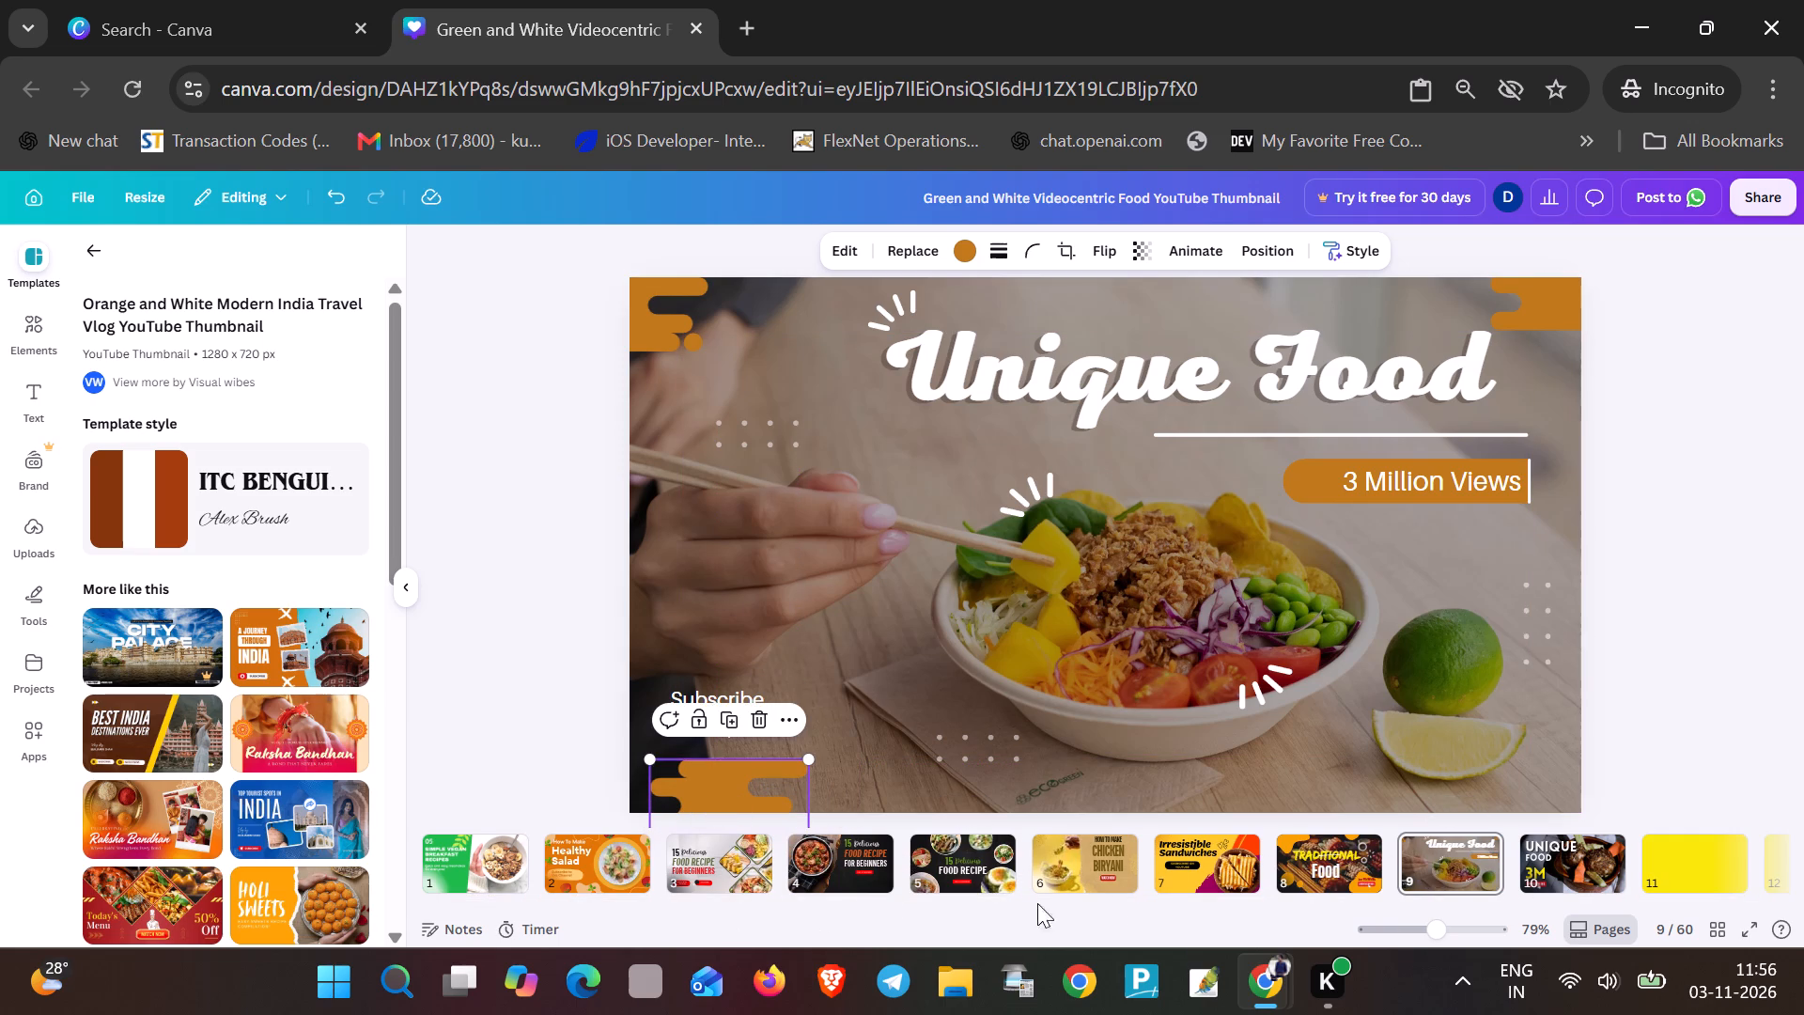
# On page 10, move the "UNIQUE" heading up and left and bring "FOOD" up beneath it.
pyautogui.click(1582, 847)
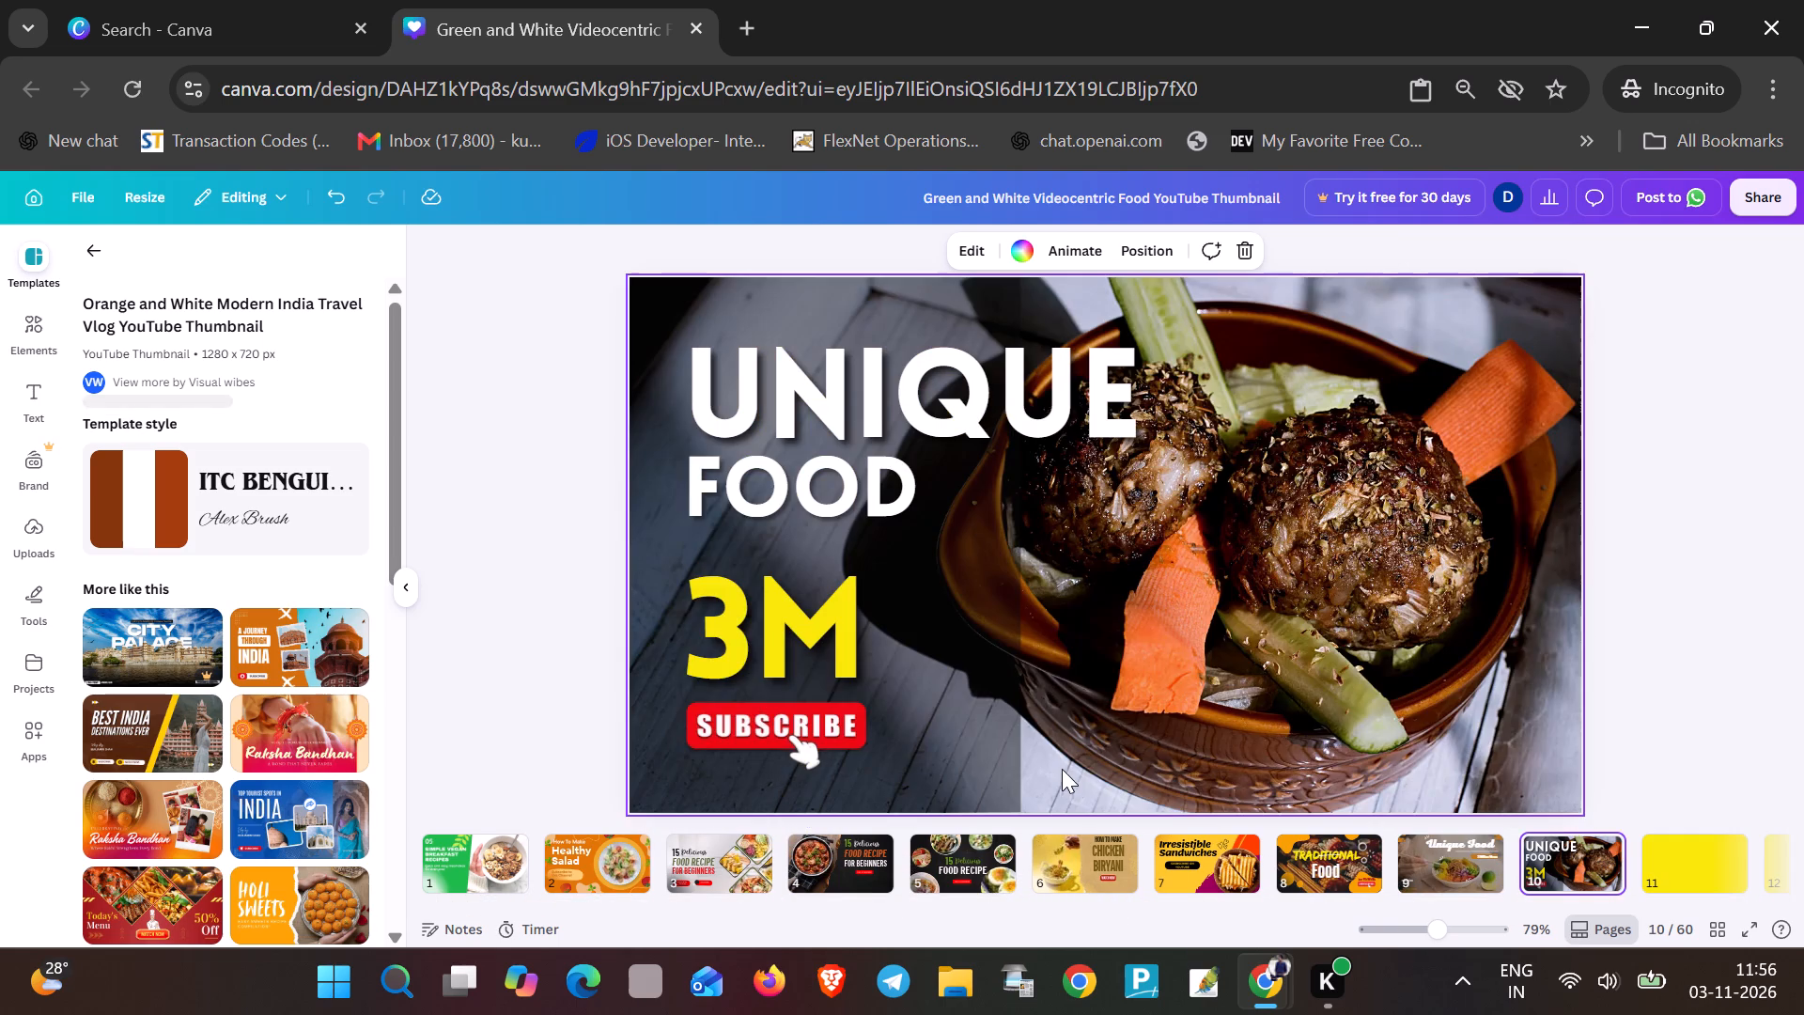
pyautogui.moveTo(844, 370); pyautogui.dragTo(816, 336)
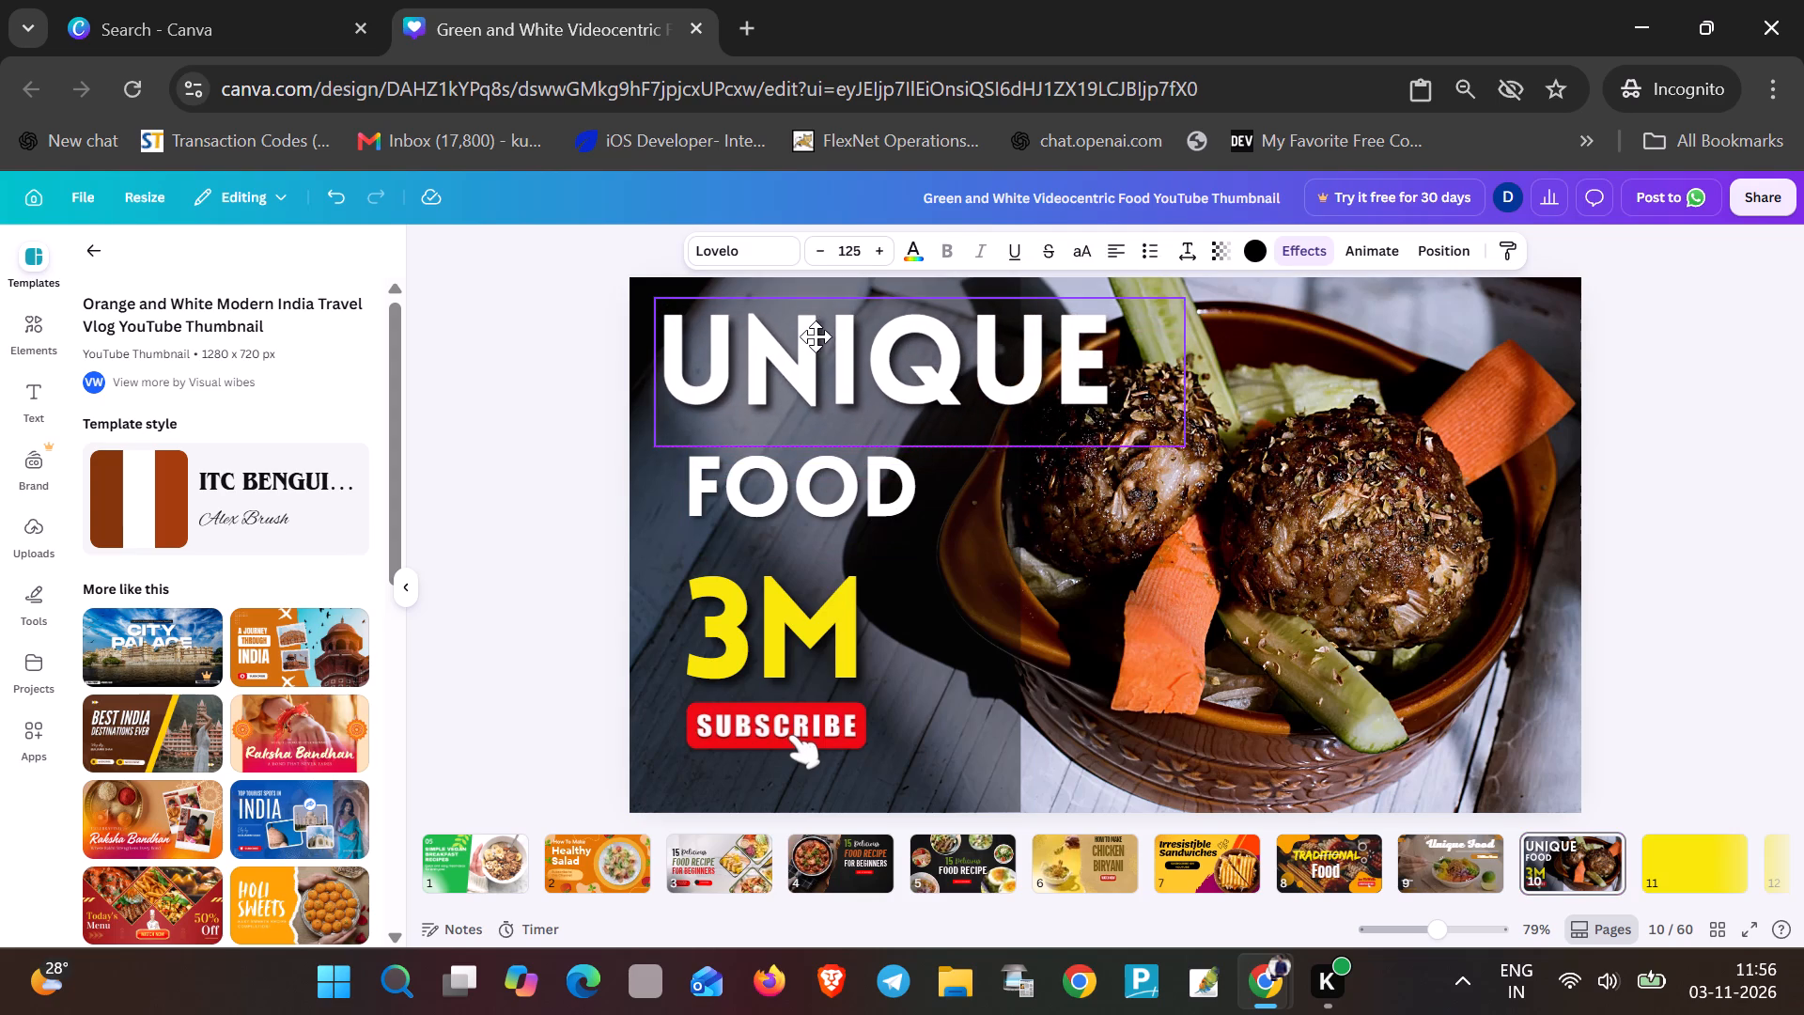
pyautogui.moveTo(816, 336); pyautogui.dragTo(813, 332)
pyautogui.moveTo(801, 479); pyautogui.dragTo(793, 455)
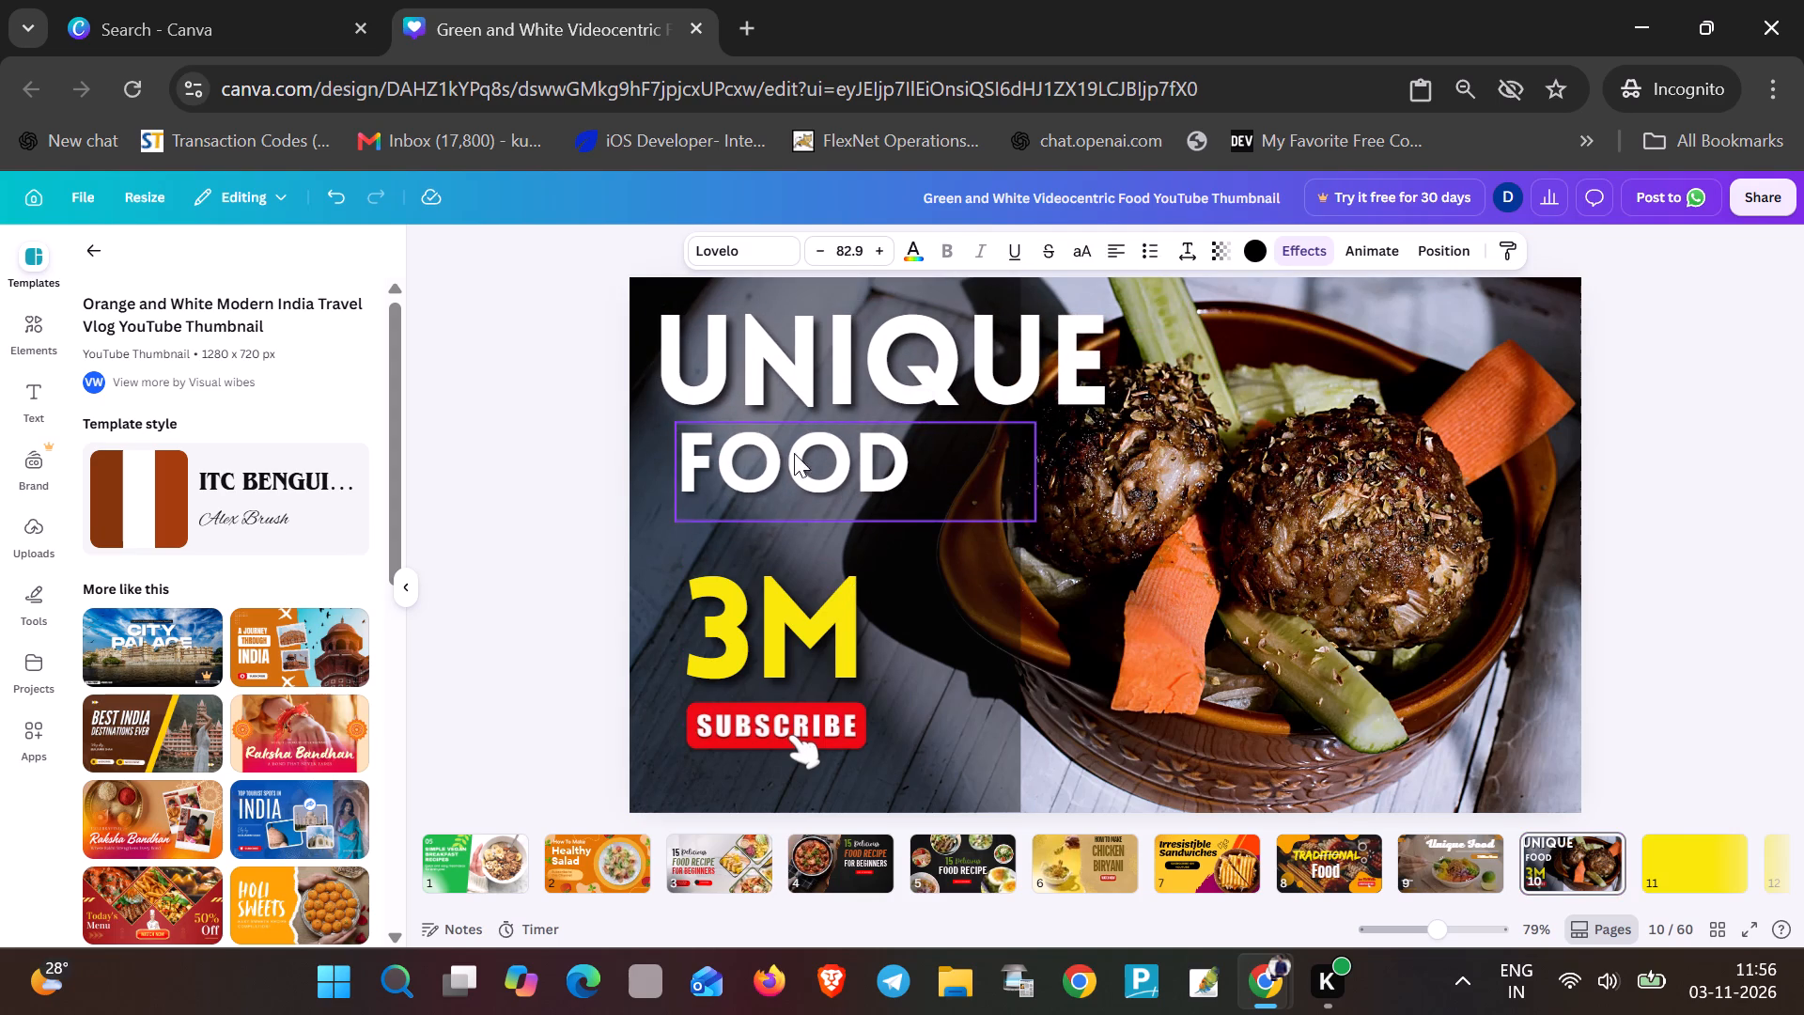
# On page 9, shift the orange shape along the bottom edge slightly to the right.
pyautogui.click(1447, 867)
pyautogui.moveTo(708, 783); pyautogui.dragTo(769, 787)
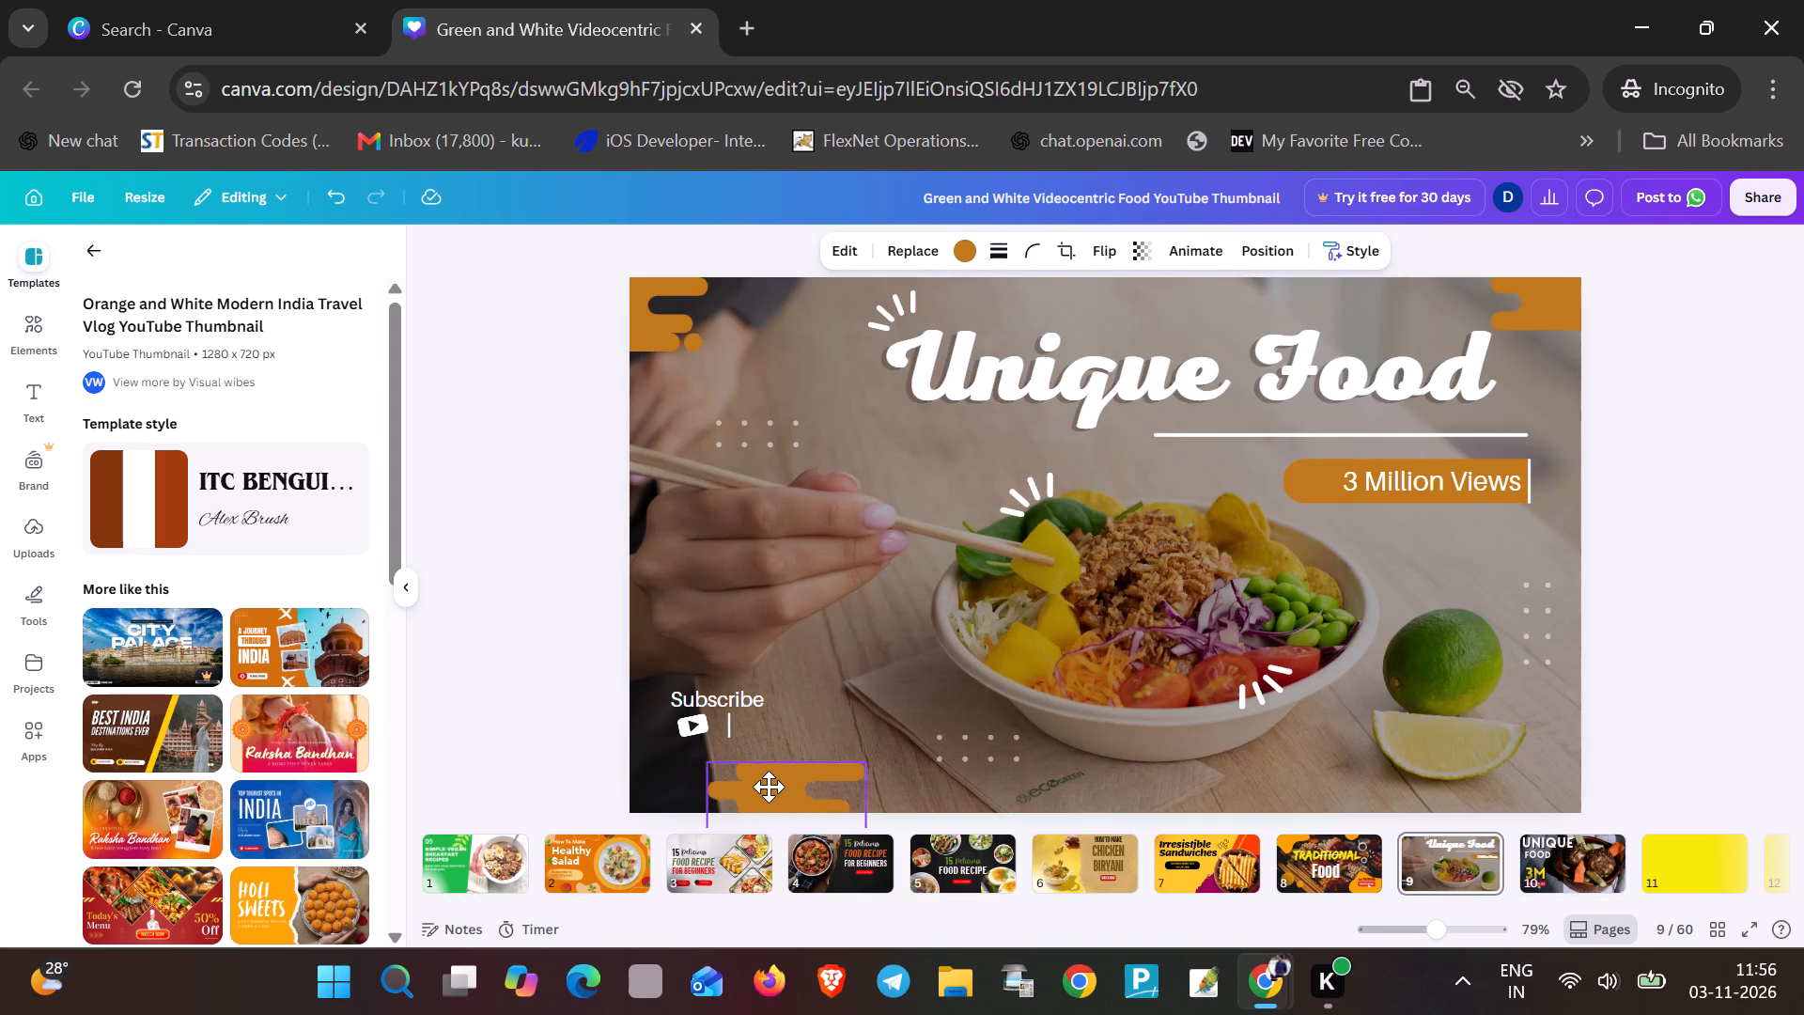
pyautogui.moveTo(769, 787); pyautogui.dragTo(743, 783)
# On page 10, lower the "FOOD" text and bring the yellow "3M" text up close beneath it.
pyautogui.click(1582, 863)
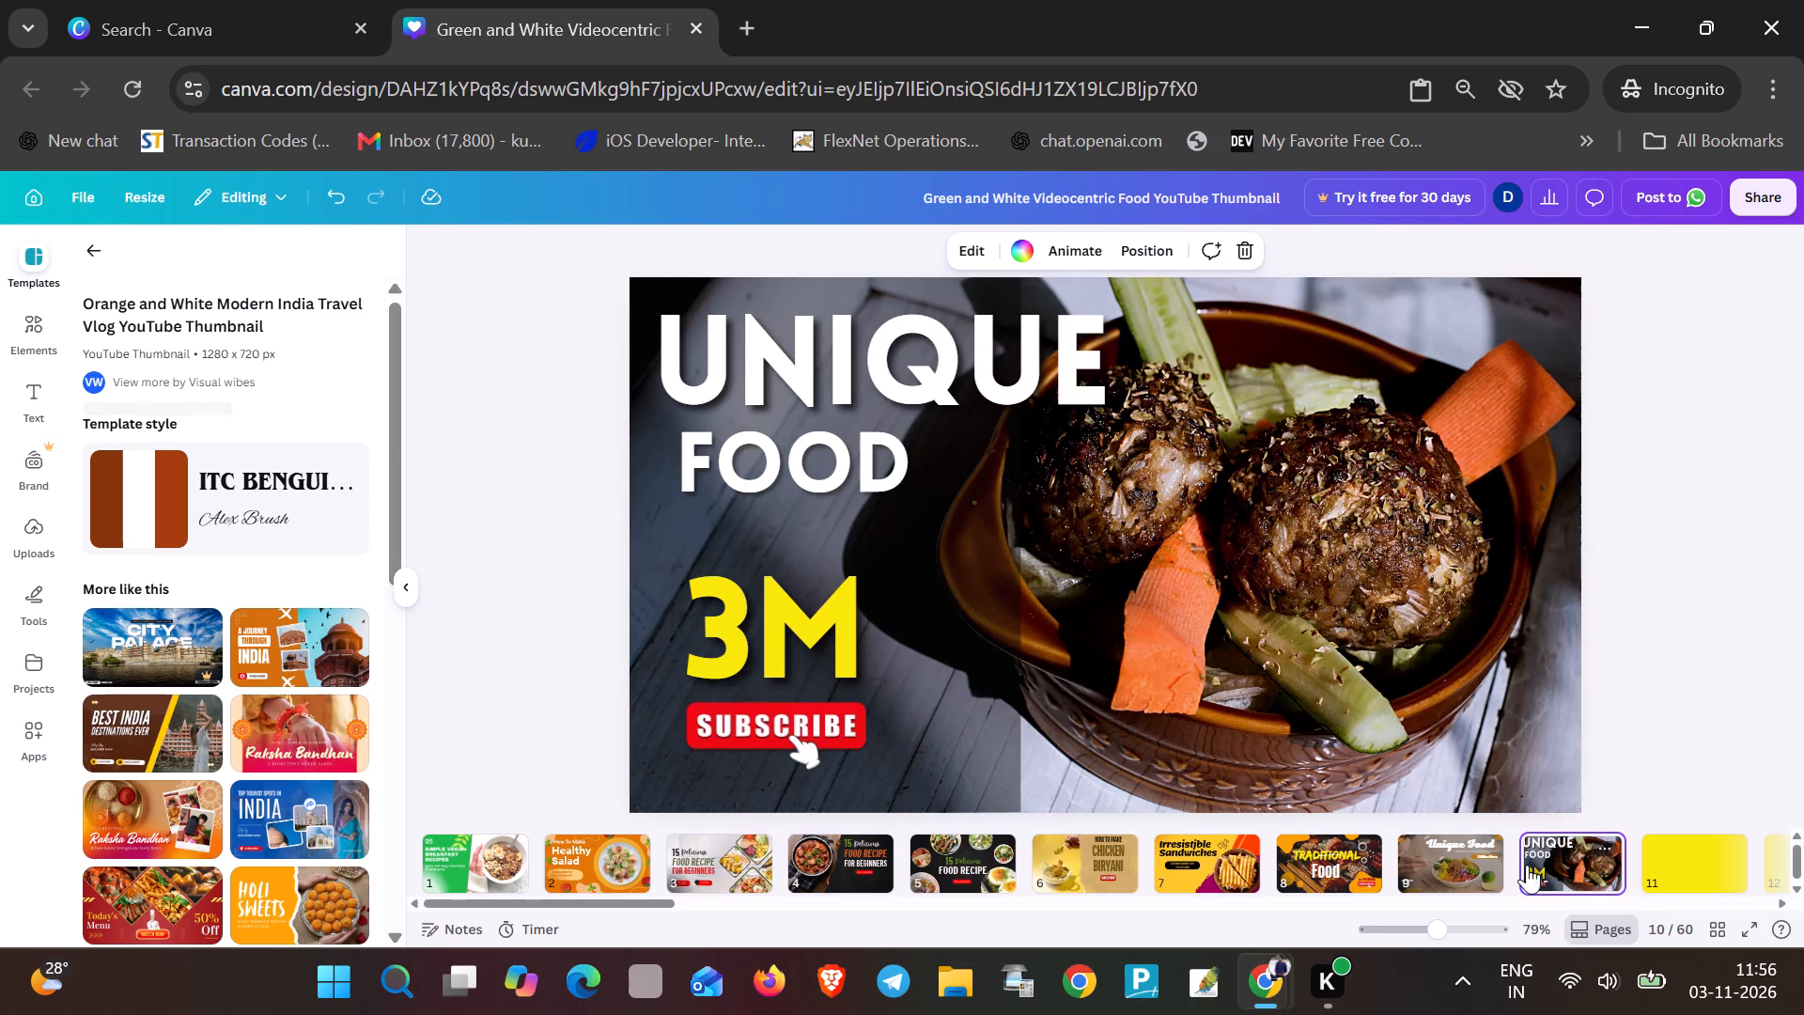
pyautogui.moveTo(818, 467); pyautogui.dragTo(827, 505)
pyautogui.moveTo(788, 612); pyautogui.dragTo(832, 617)
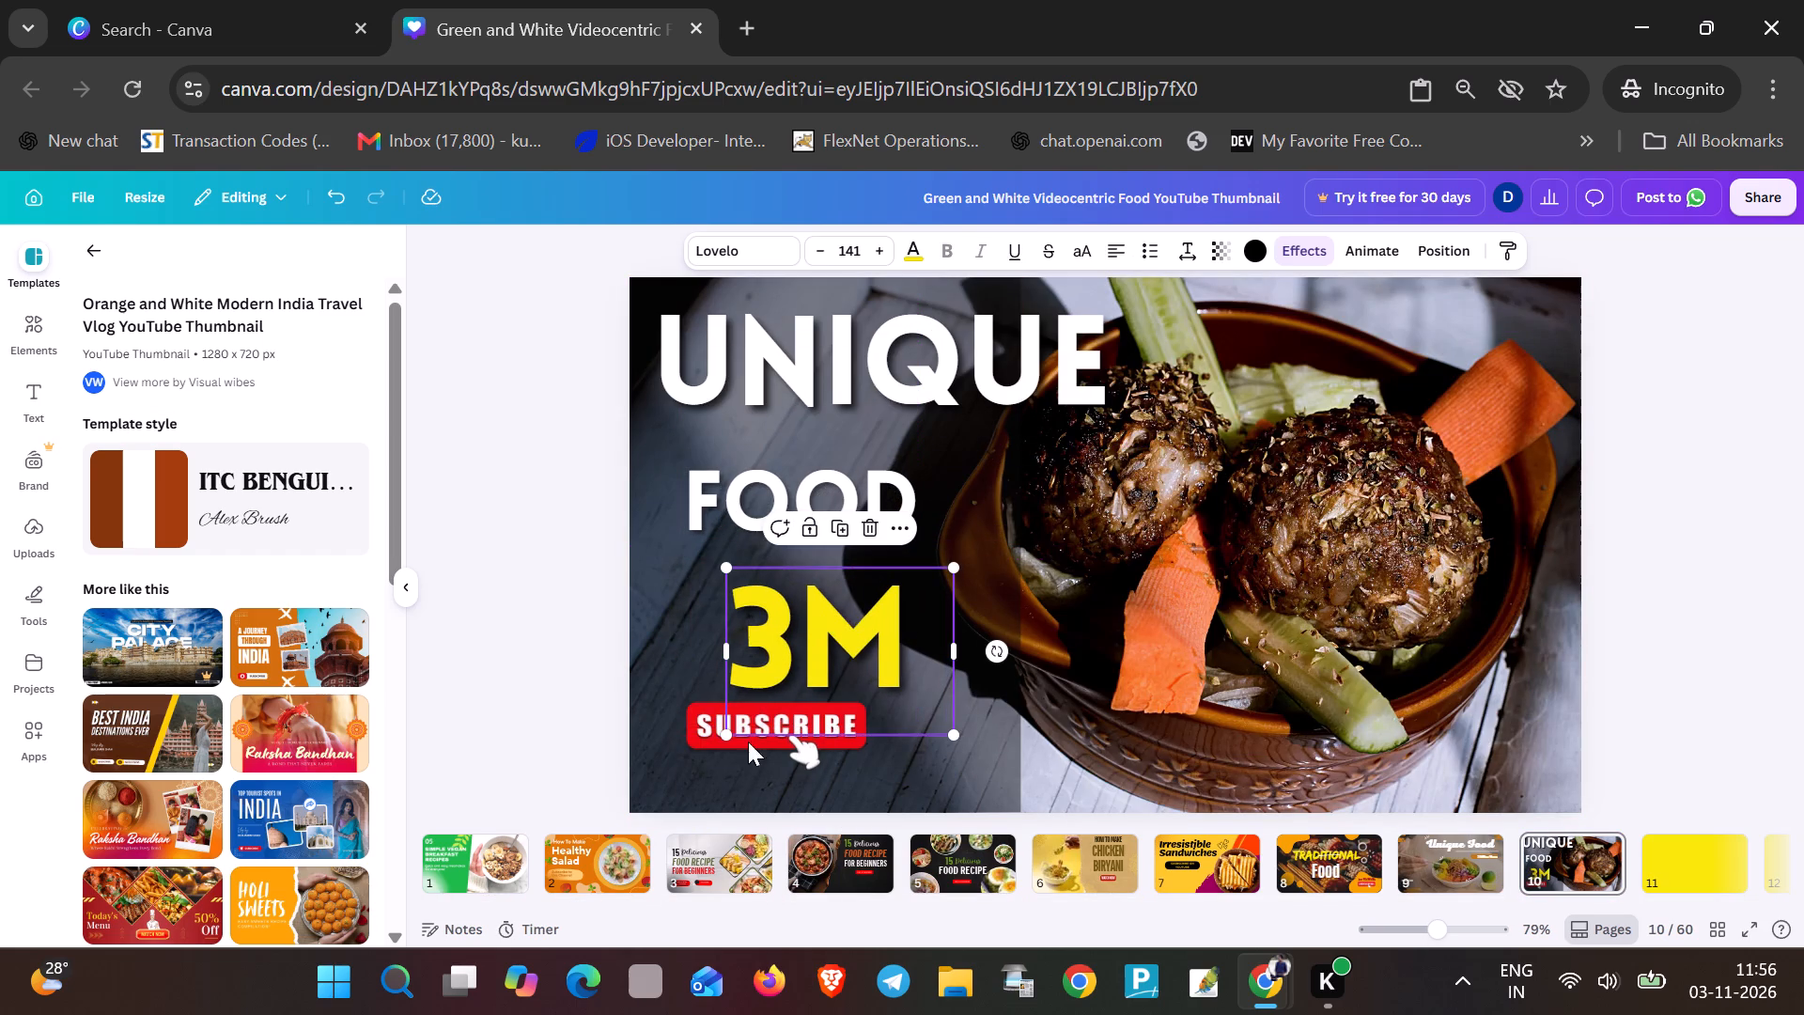
pyautogui.moveTo(761, 654); pyautogui.dragTo(726, 623)
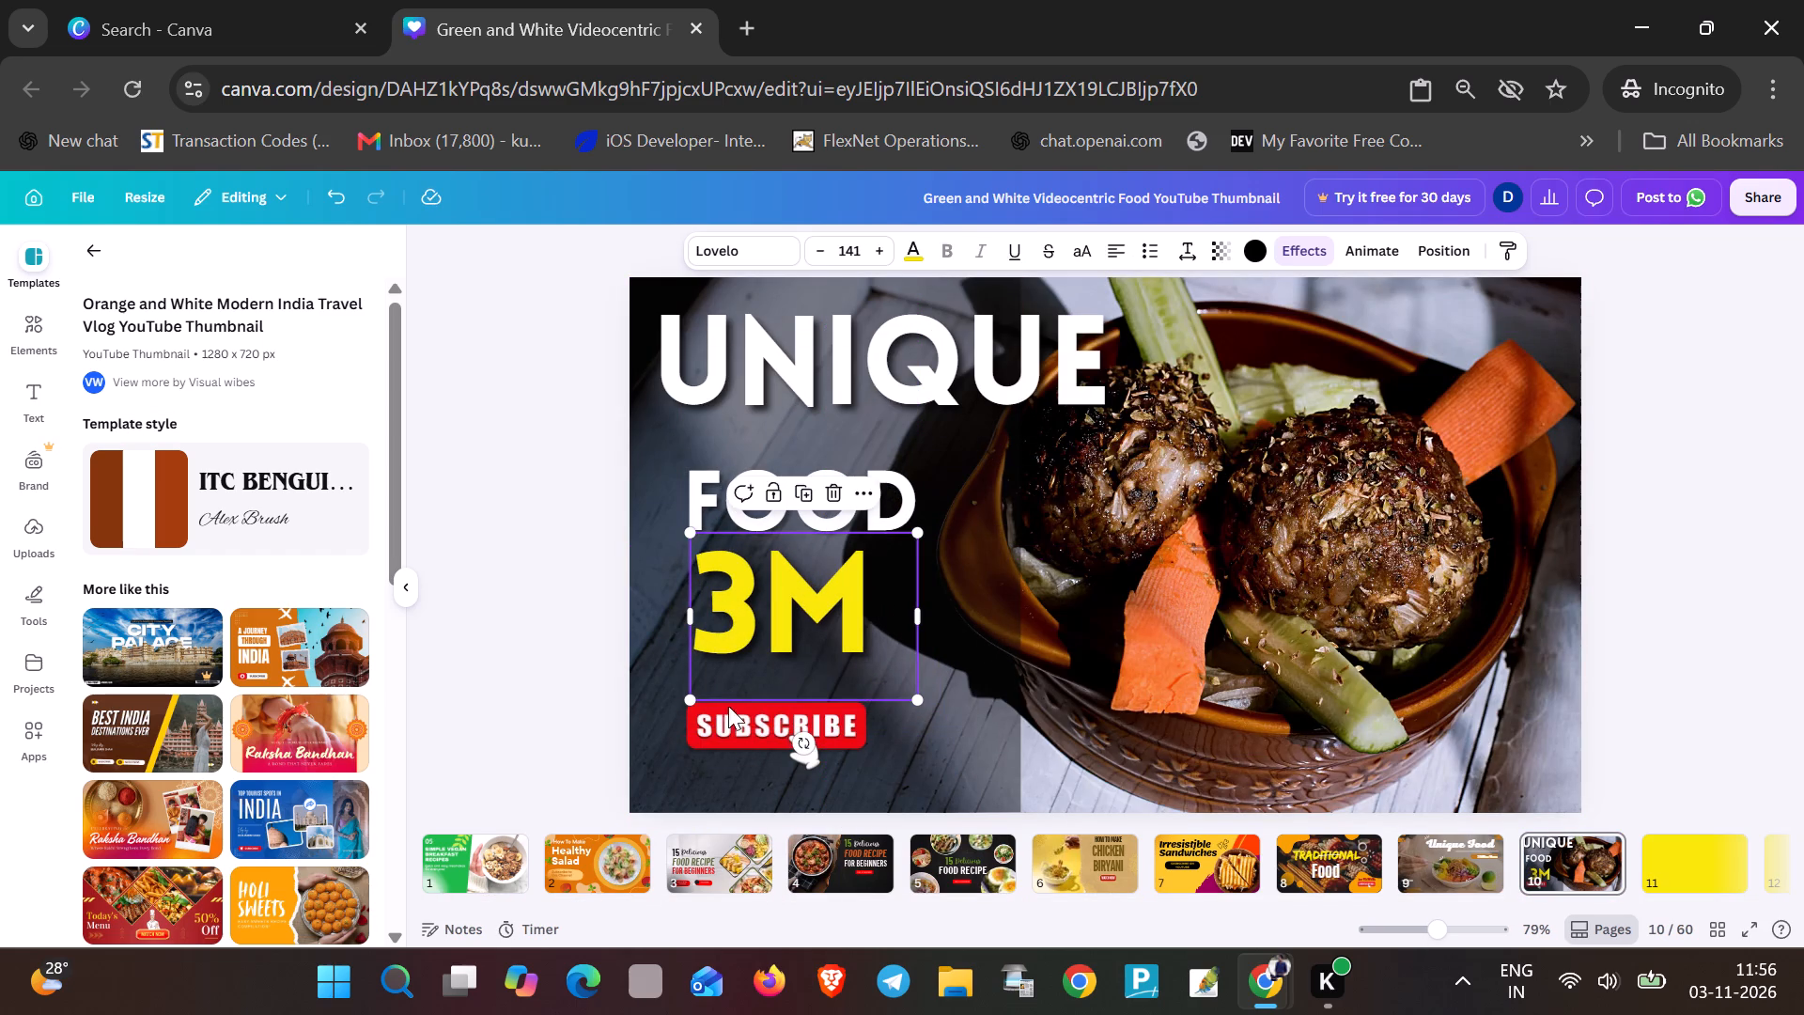
pyautogui.moveTo(1215, 551); pyautogui.dragTo(1242, 588)
pyautogui.click(1065, 645)
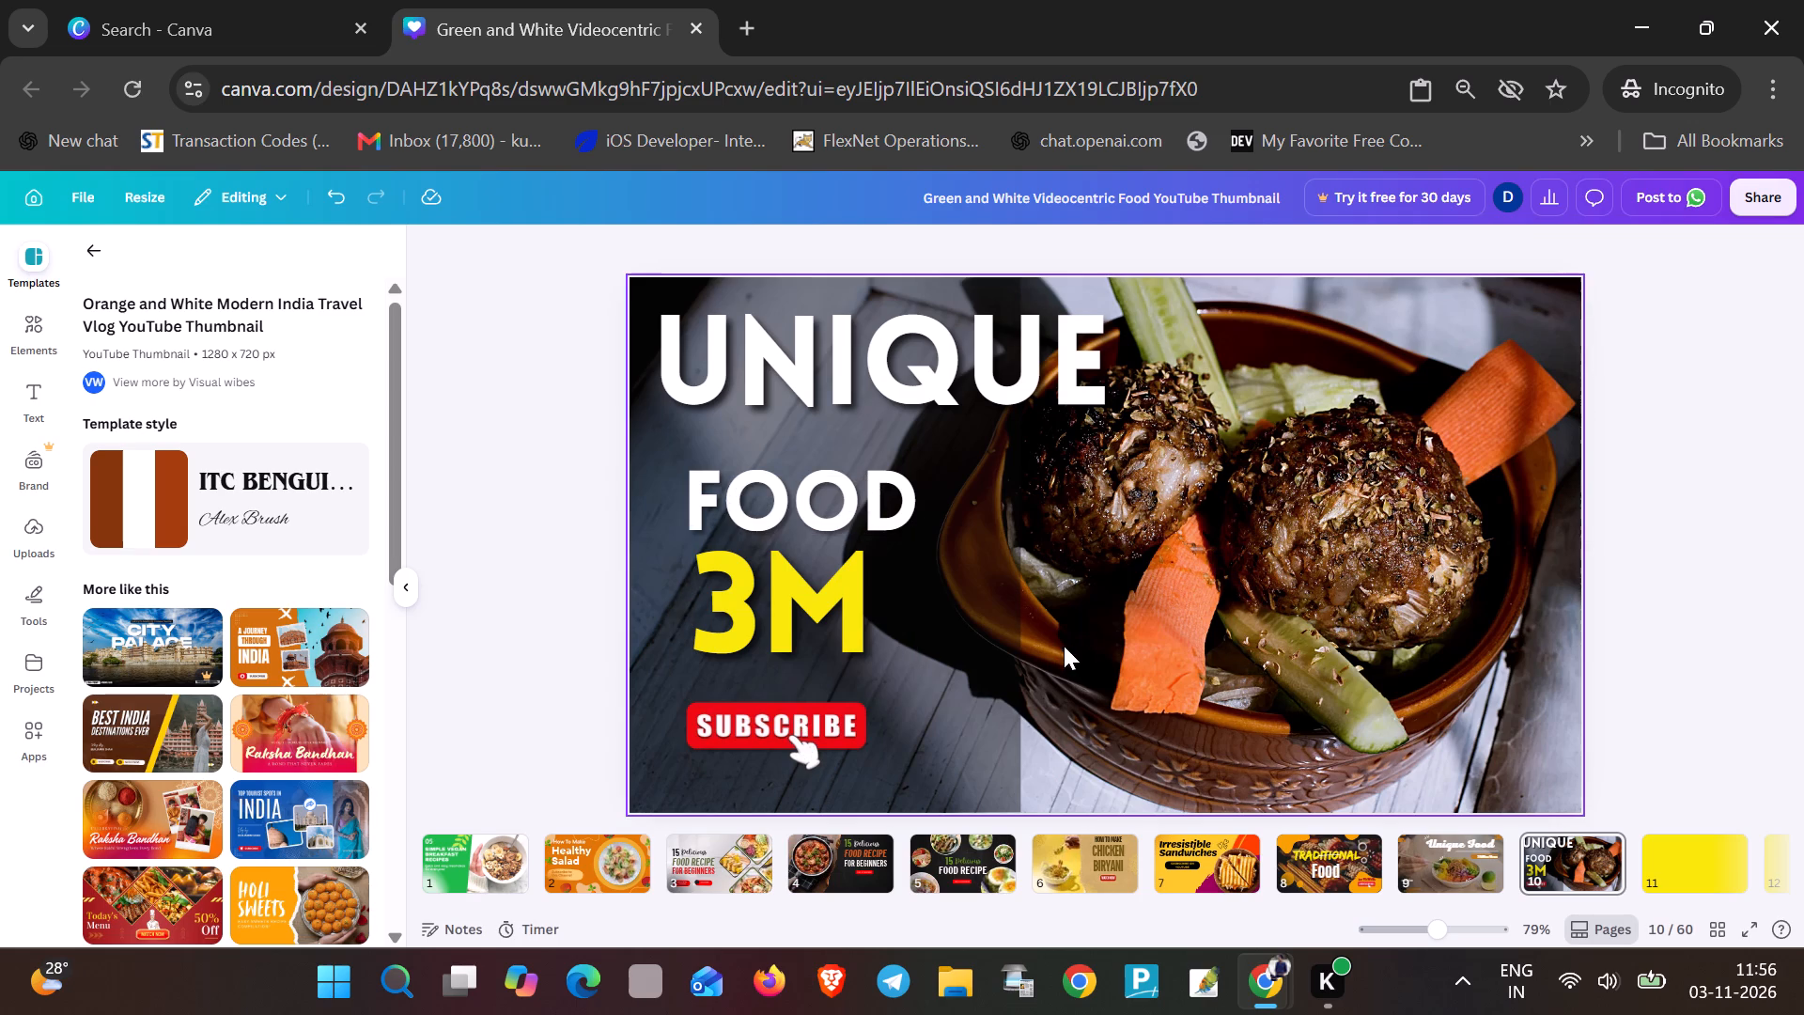
# Move the "UNIQUE" heading down close above "FOOD" and left to the edge of the page.
pyautogui.moveTo(919, 374); pyautogui.dragTo(902, 401)
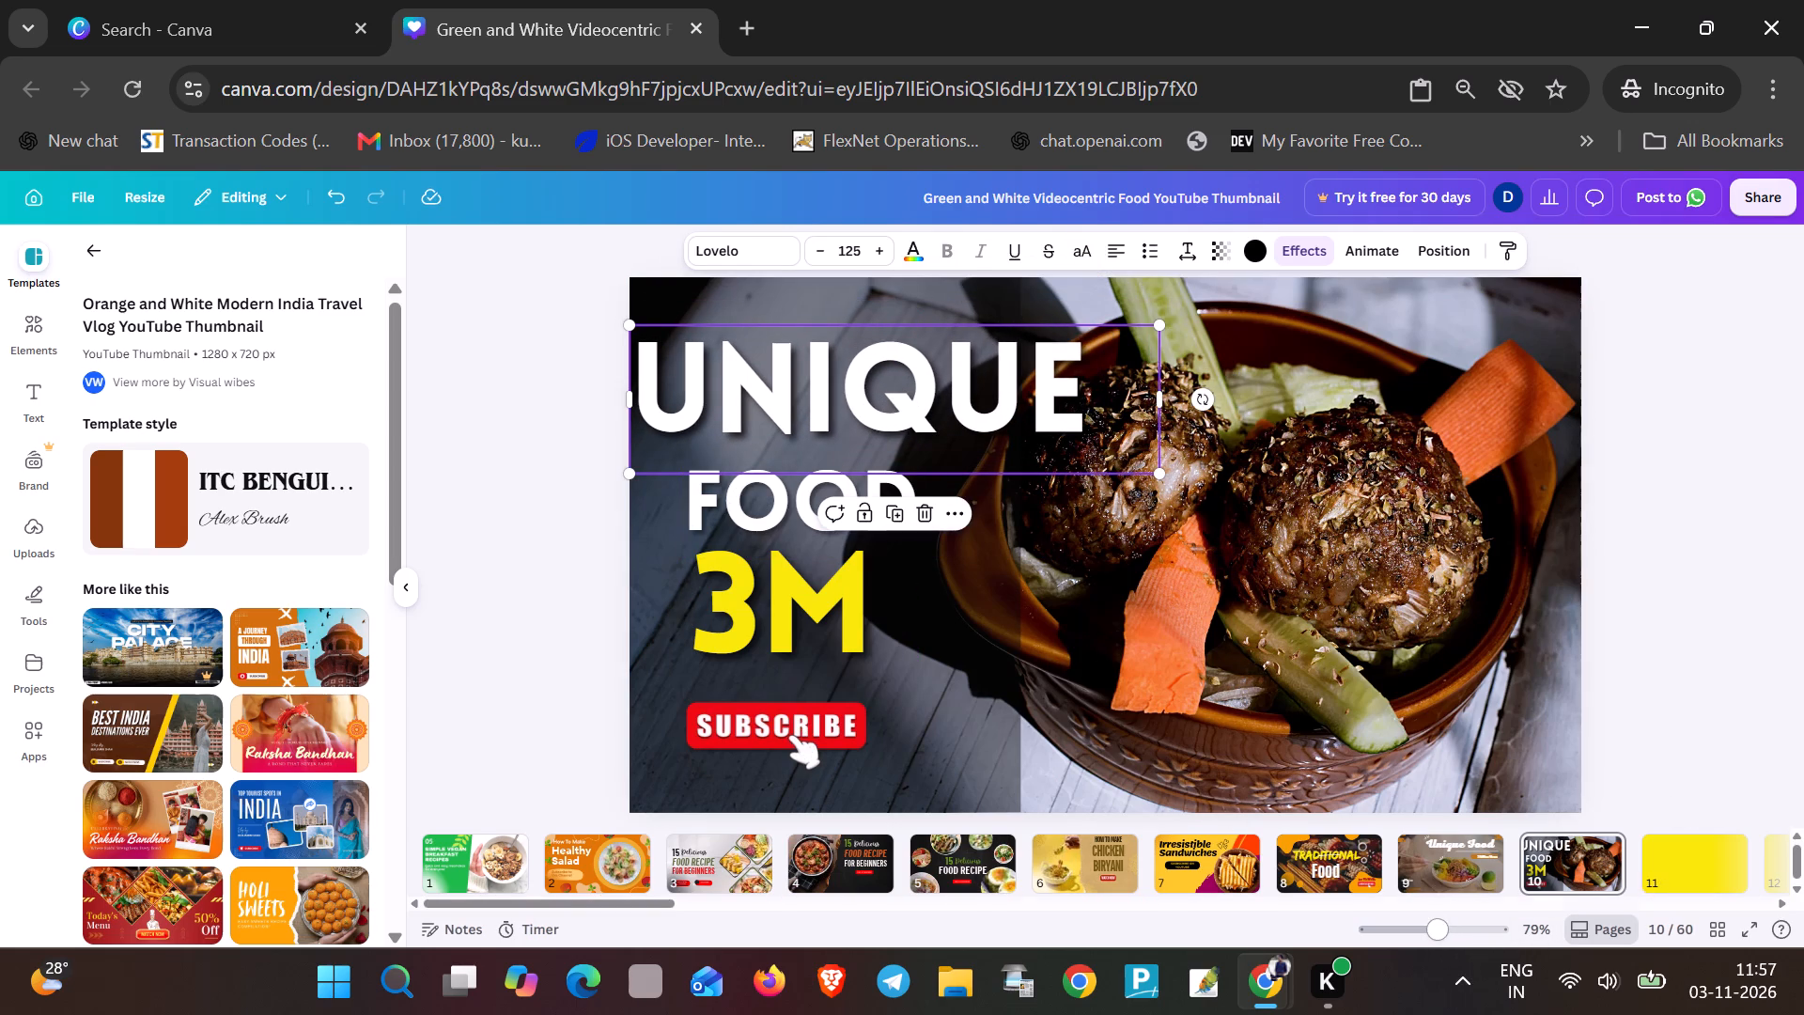
pyautogui.press('Right')
pyautogui.press('Right')
pyautogui.press('Right')
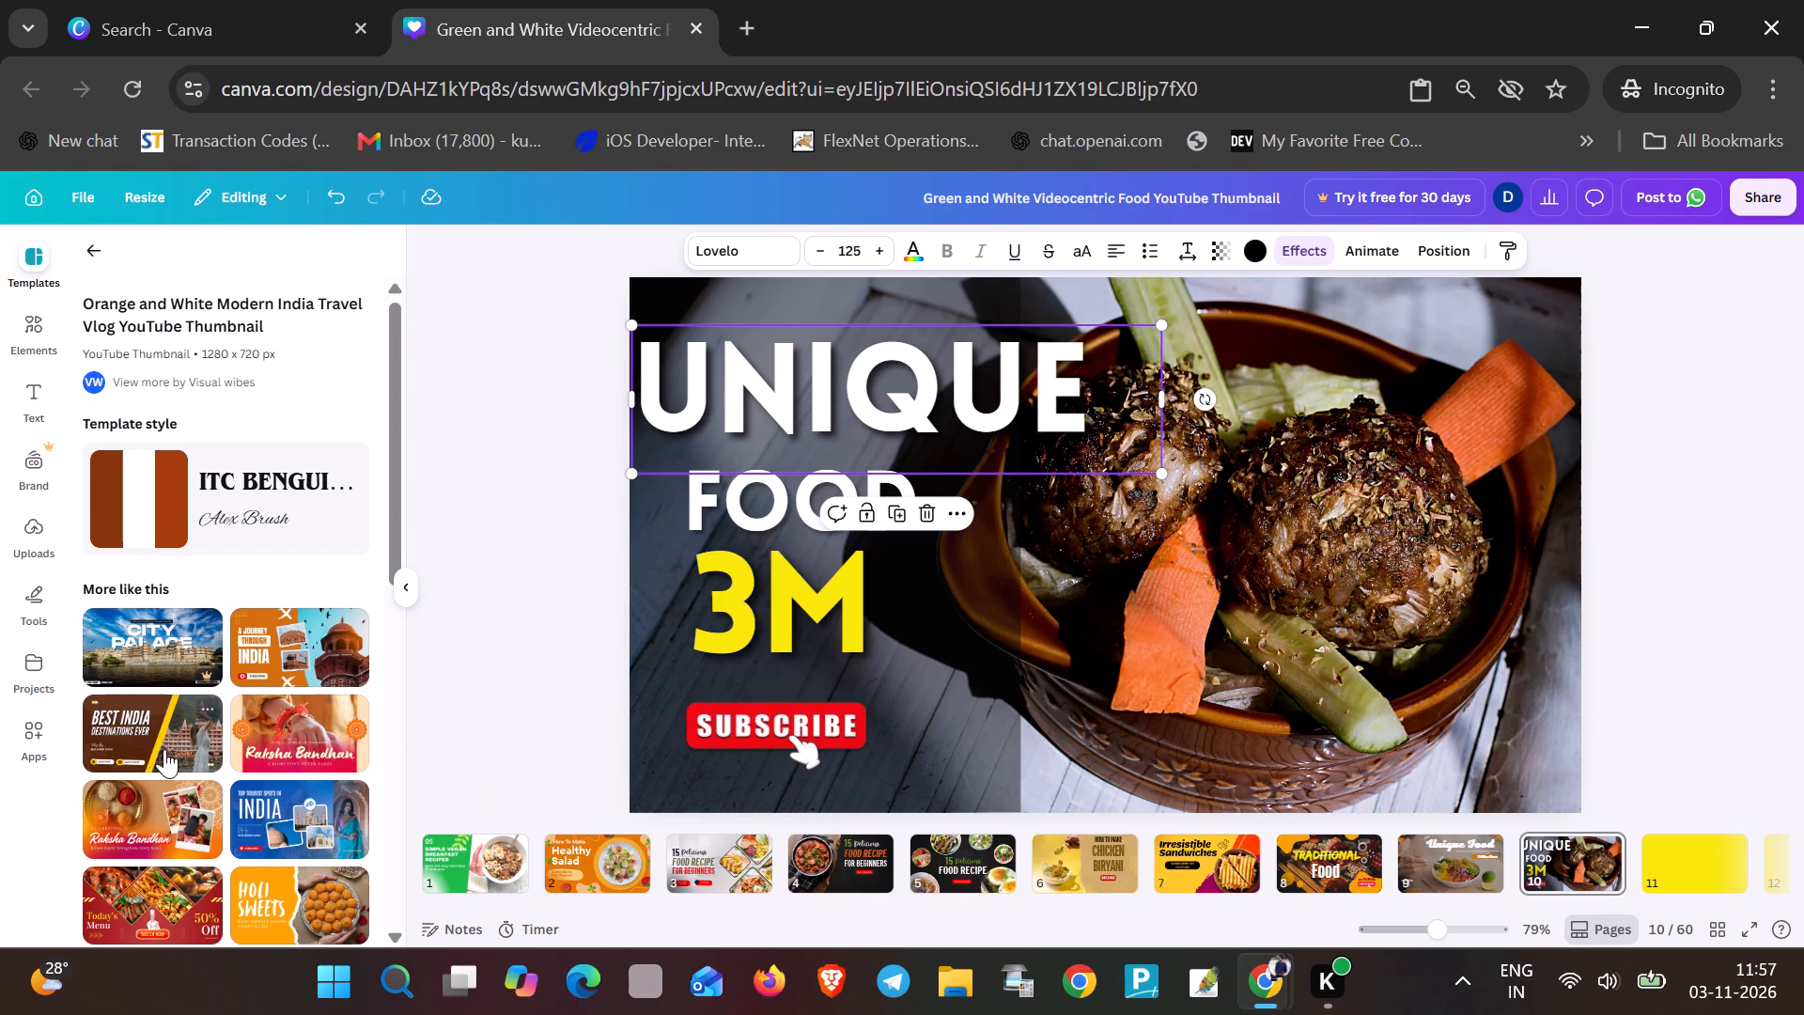
# Apply the orange "Holi Sweets" thumbnail template to the empty page 11.
pyautogui.moveTo(303, 906); pyautogui.dragTo(302, 910)
pyautogui.moveTo(302, 910); pyautogui.dragTo(1717, 850)
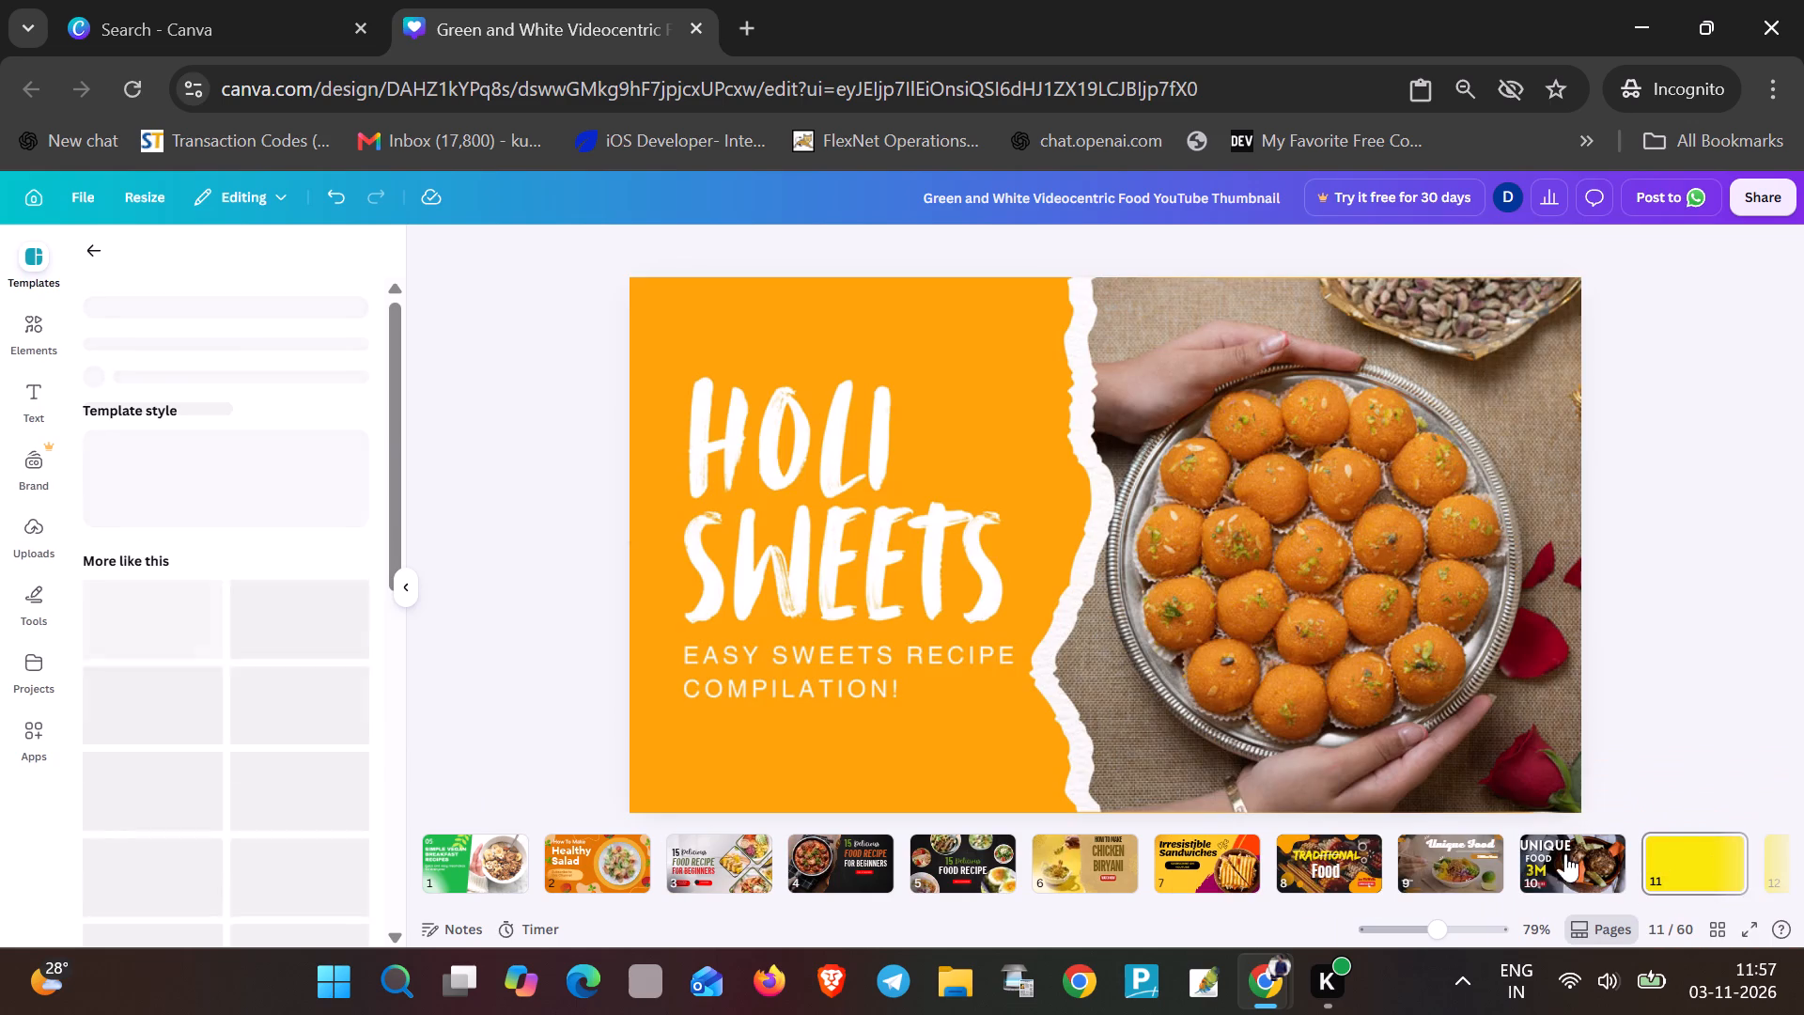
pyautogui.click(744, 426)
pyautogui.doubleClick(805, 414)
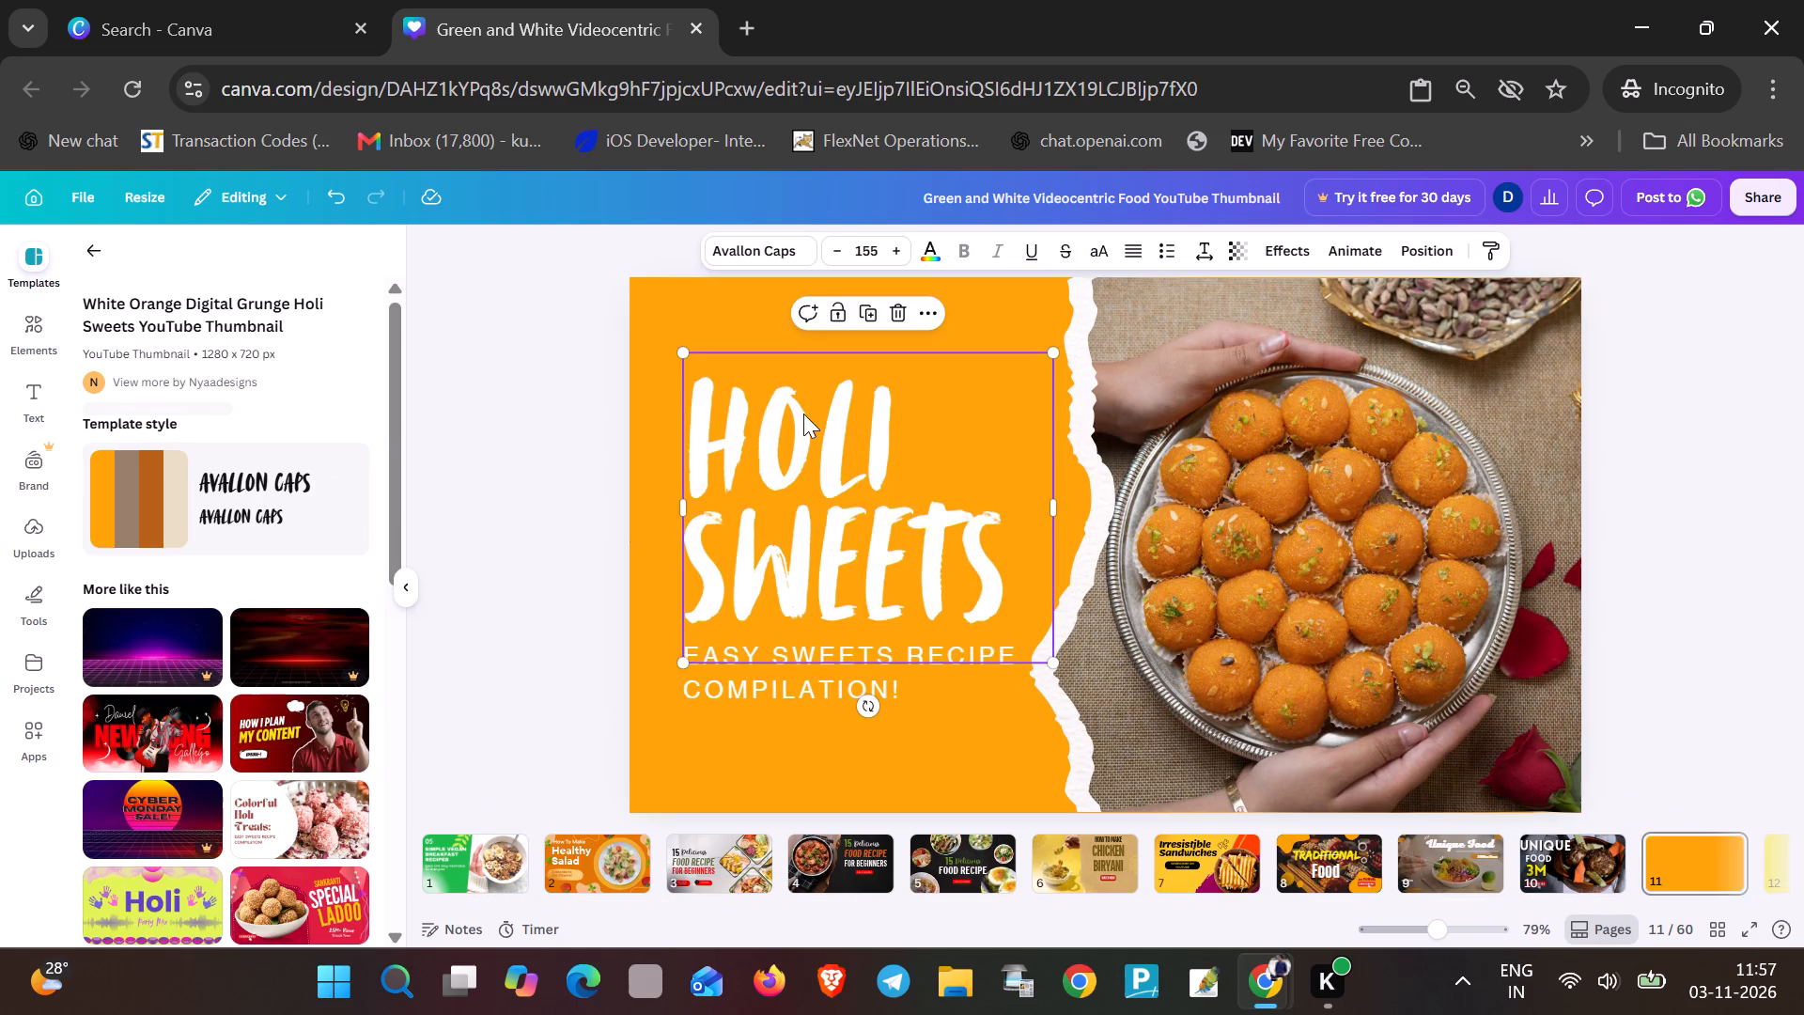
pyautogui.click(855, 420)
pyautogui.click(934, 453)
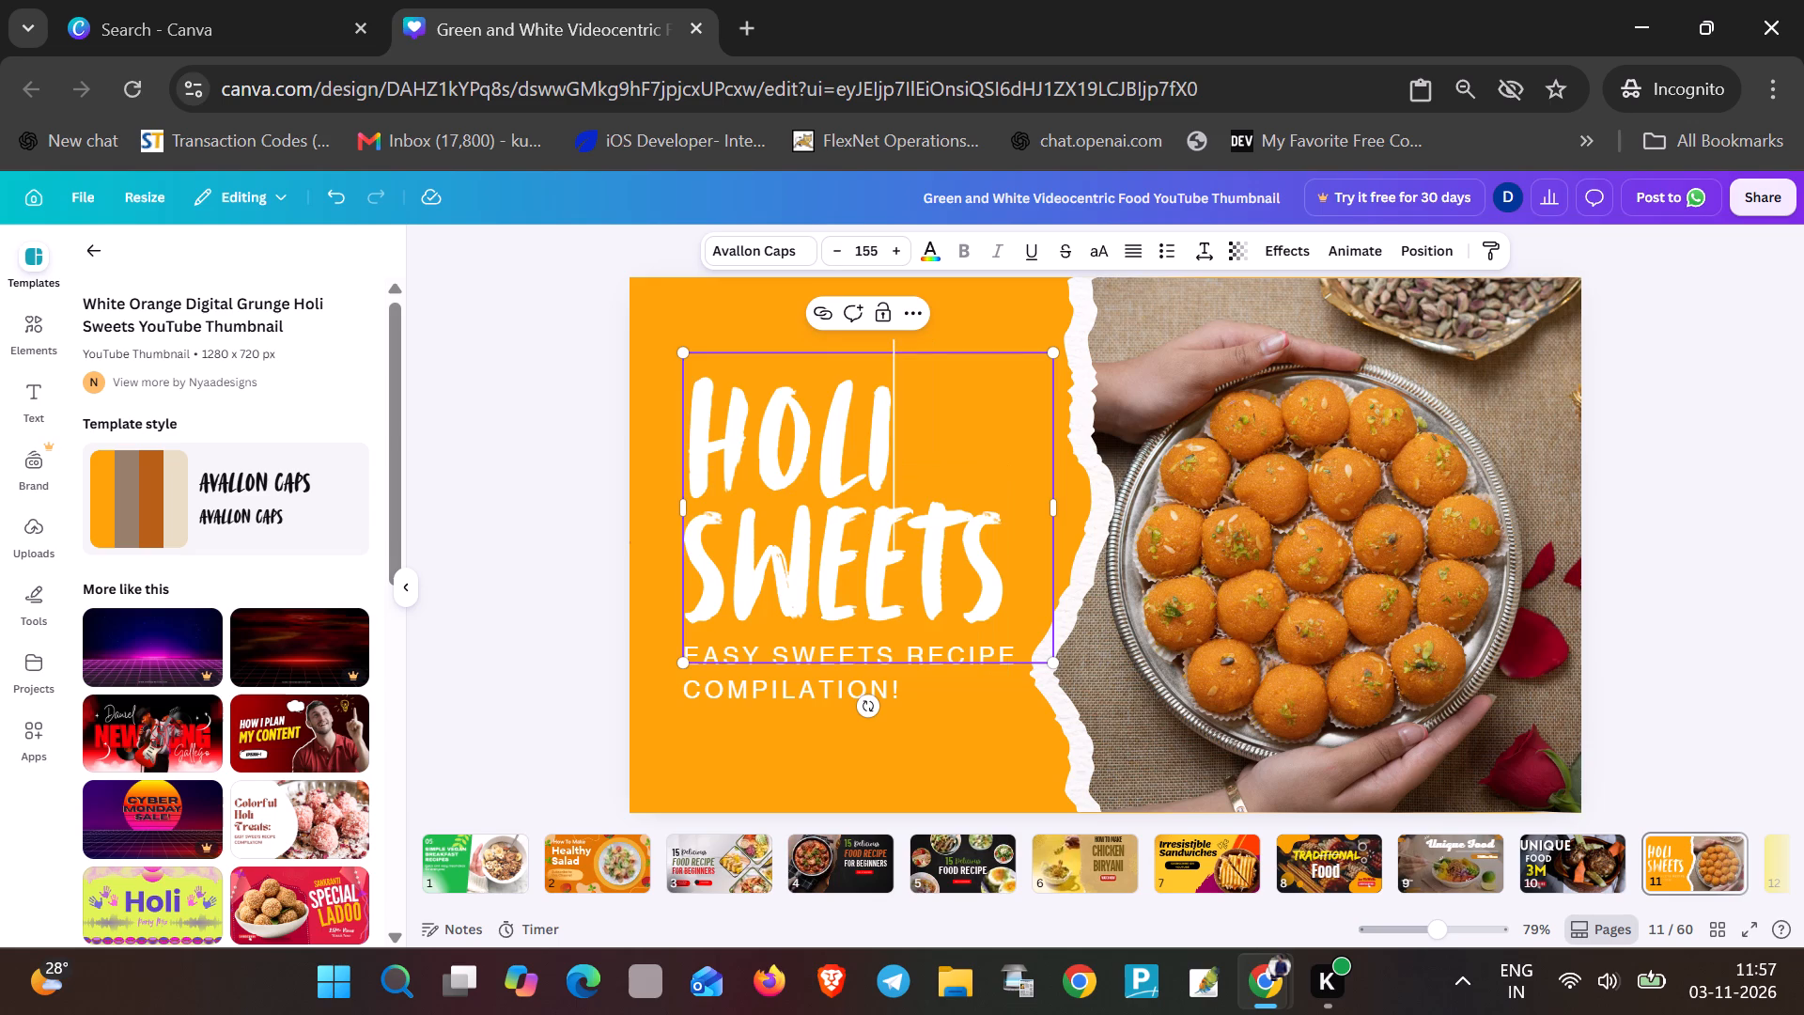
# Delete the "Easy sweets recipe compilation!" subtitle from page 11.
pyautogui.click(727, 685)
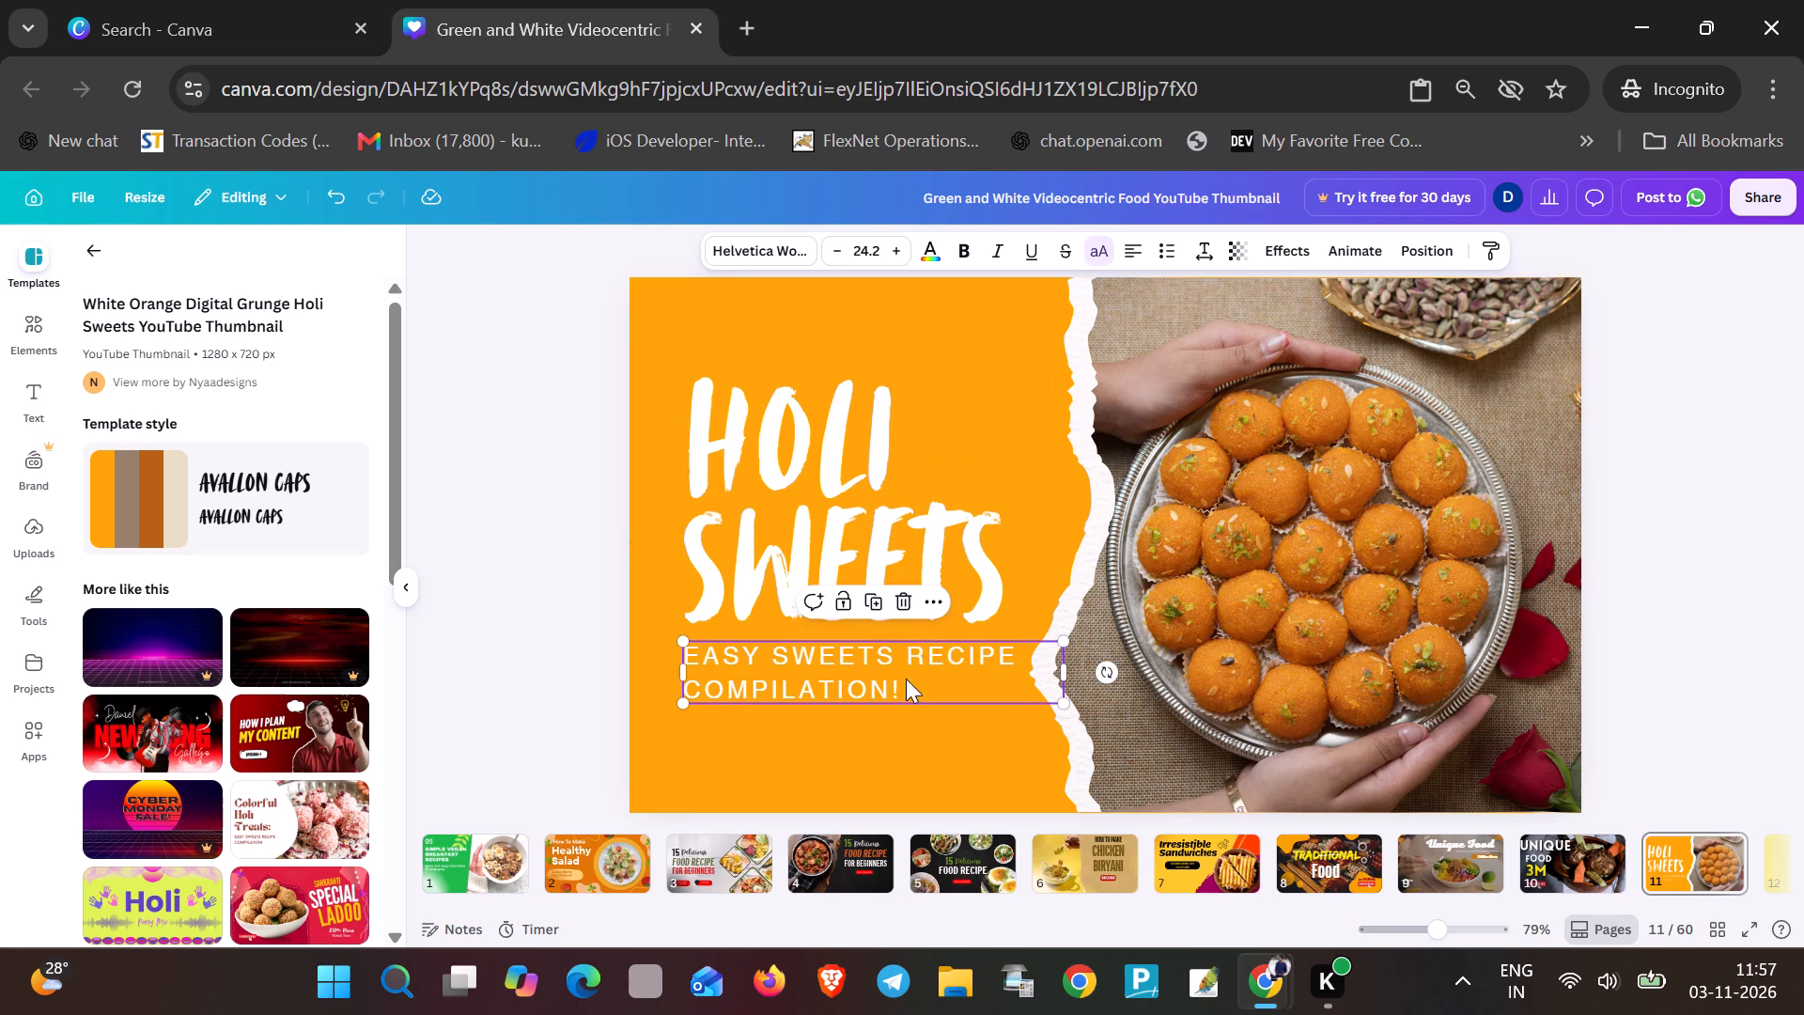
pyautogui.doubleClick(906, 679)
pyautogui.press('BackSpace')
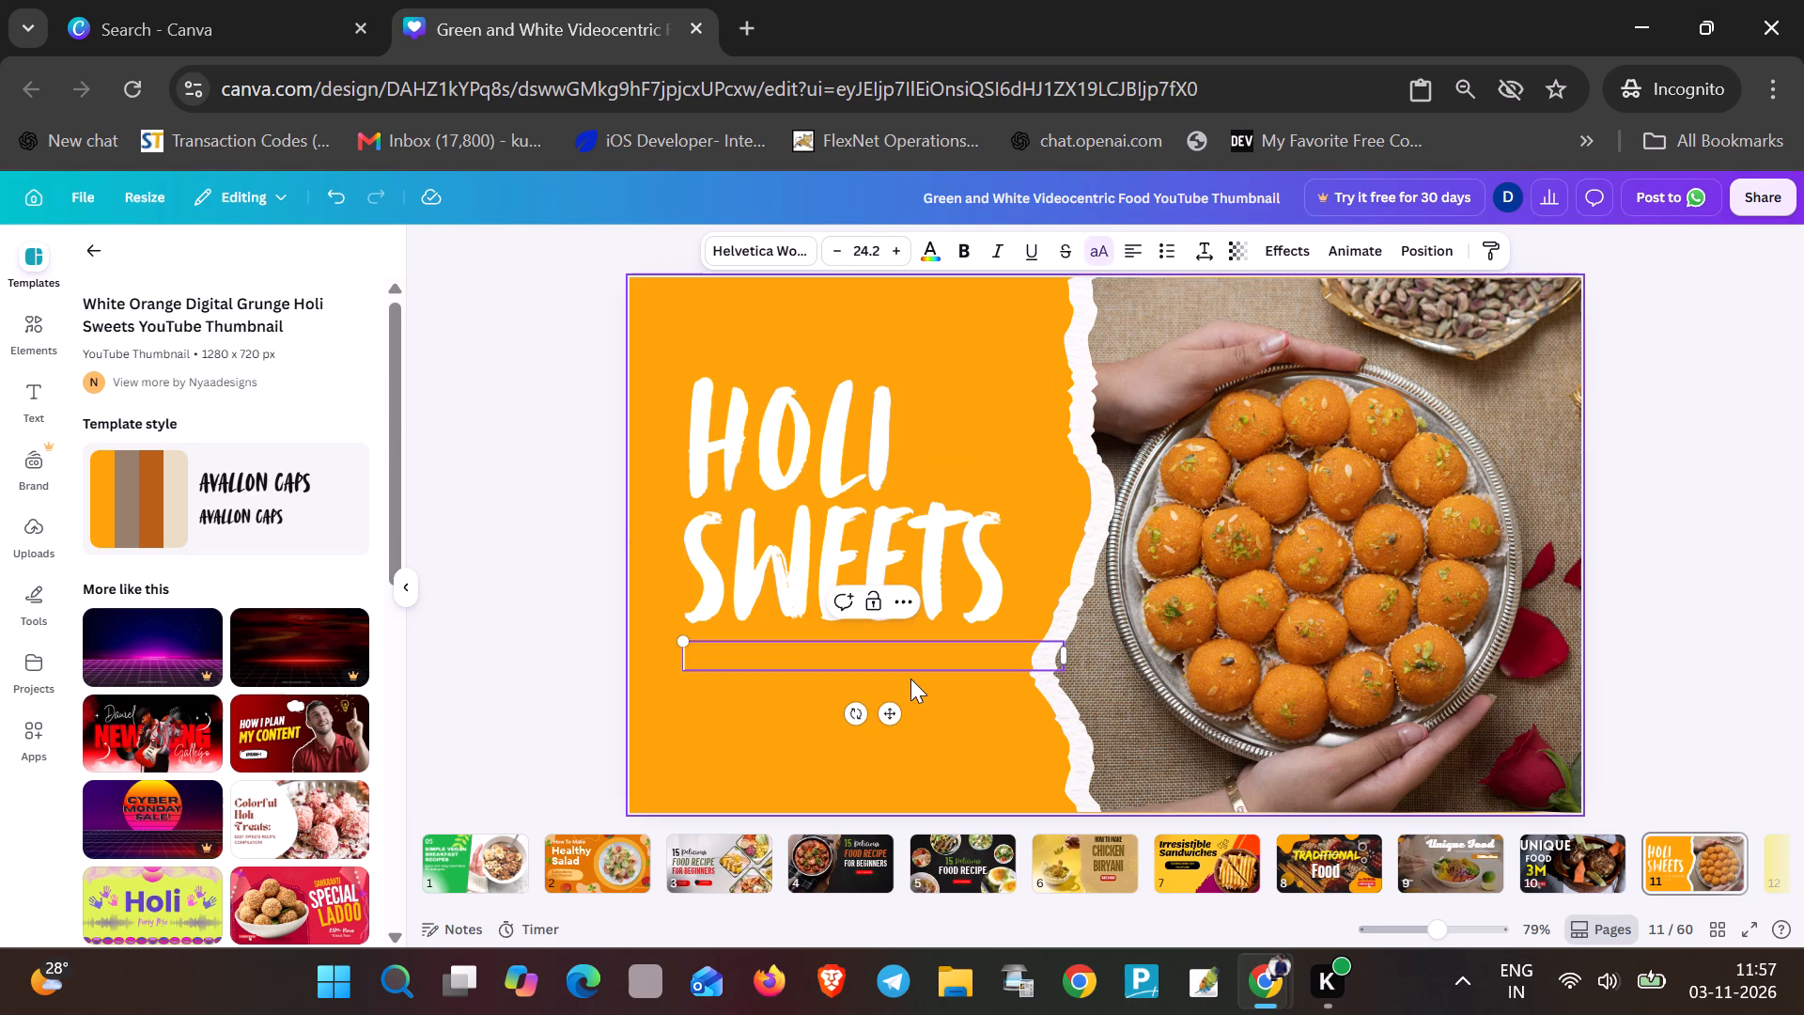
pyautogui.click(935, 343)
# Move the "HOLI SWEETS" heading up toward the top of the orange area on page 11.
pyautogui.click(909, 467)
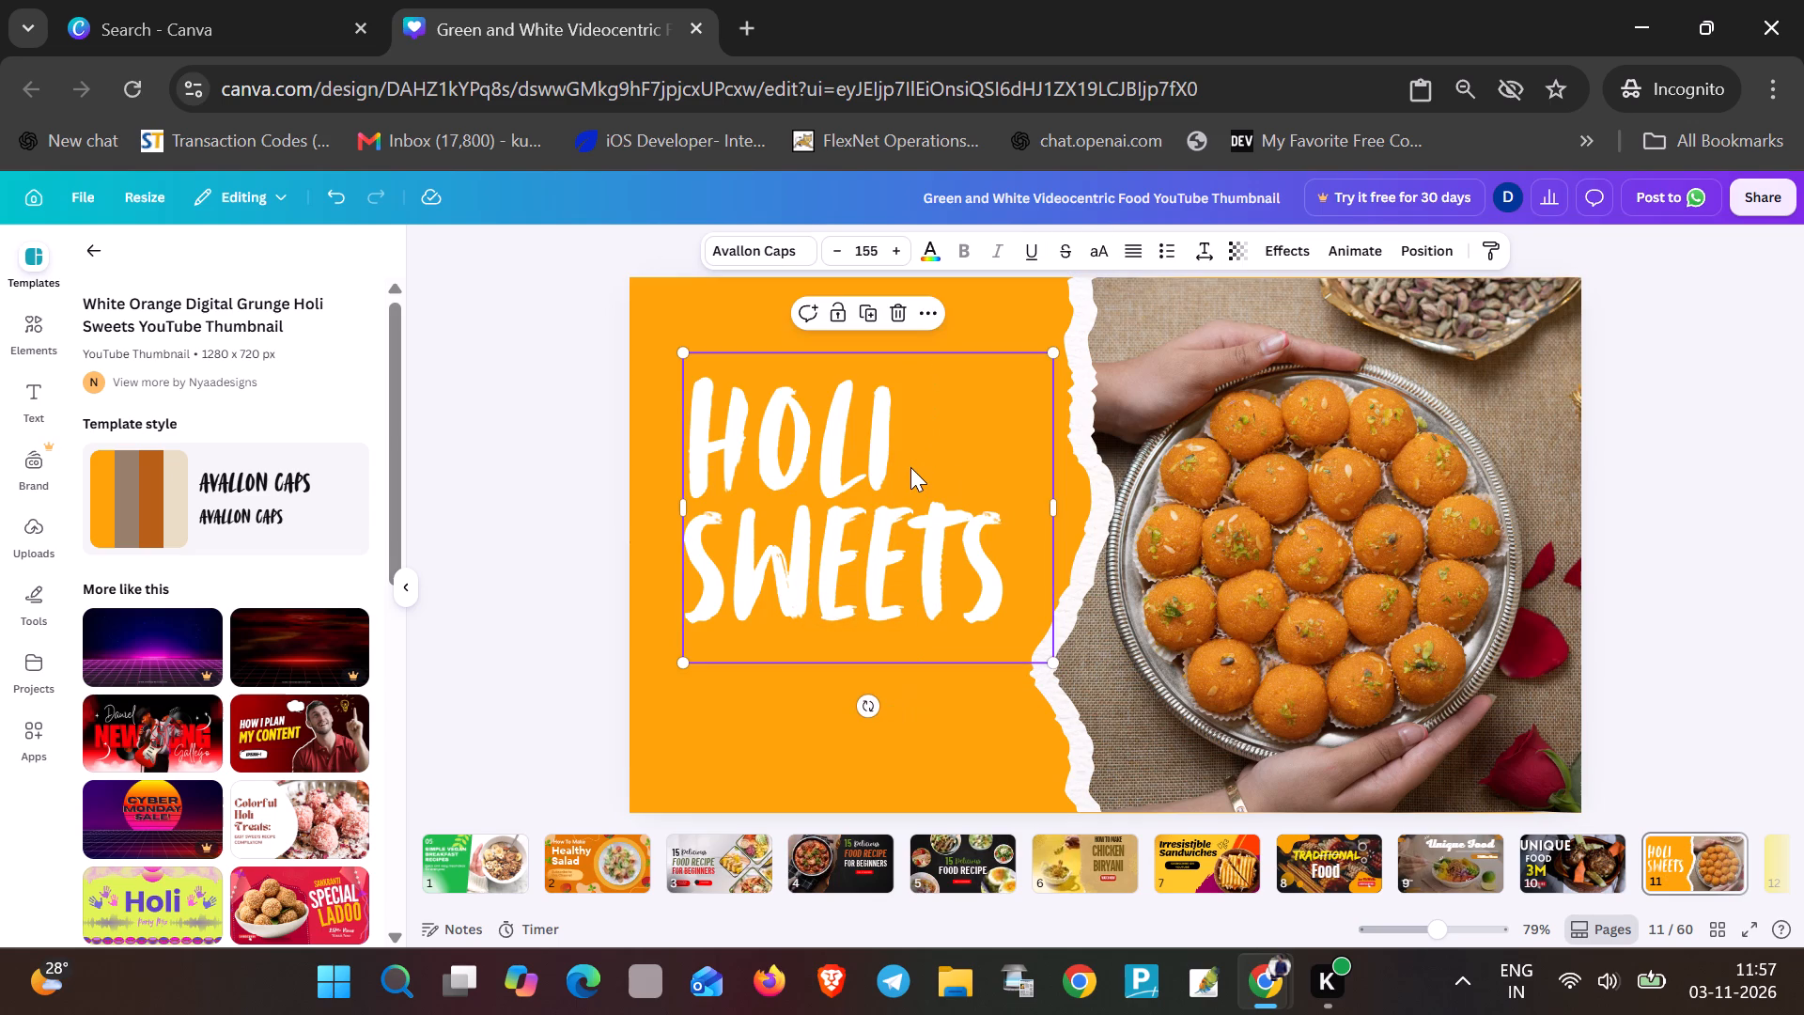
pyautogui.press('Up')
pyautogui.press('Up')
pyautogui.press('Up')
pyautogui.press('Up')
pyautogui.press('Up')
pyautogui.press('Up')
pyautogui.press('Up')
pyautogui.press('Up')
pyautogui.press('Down')
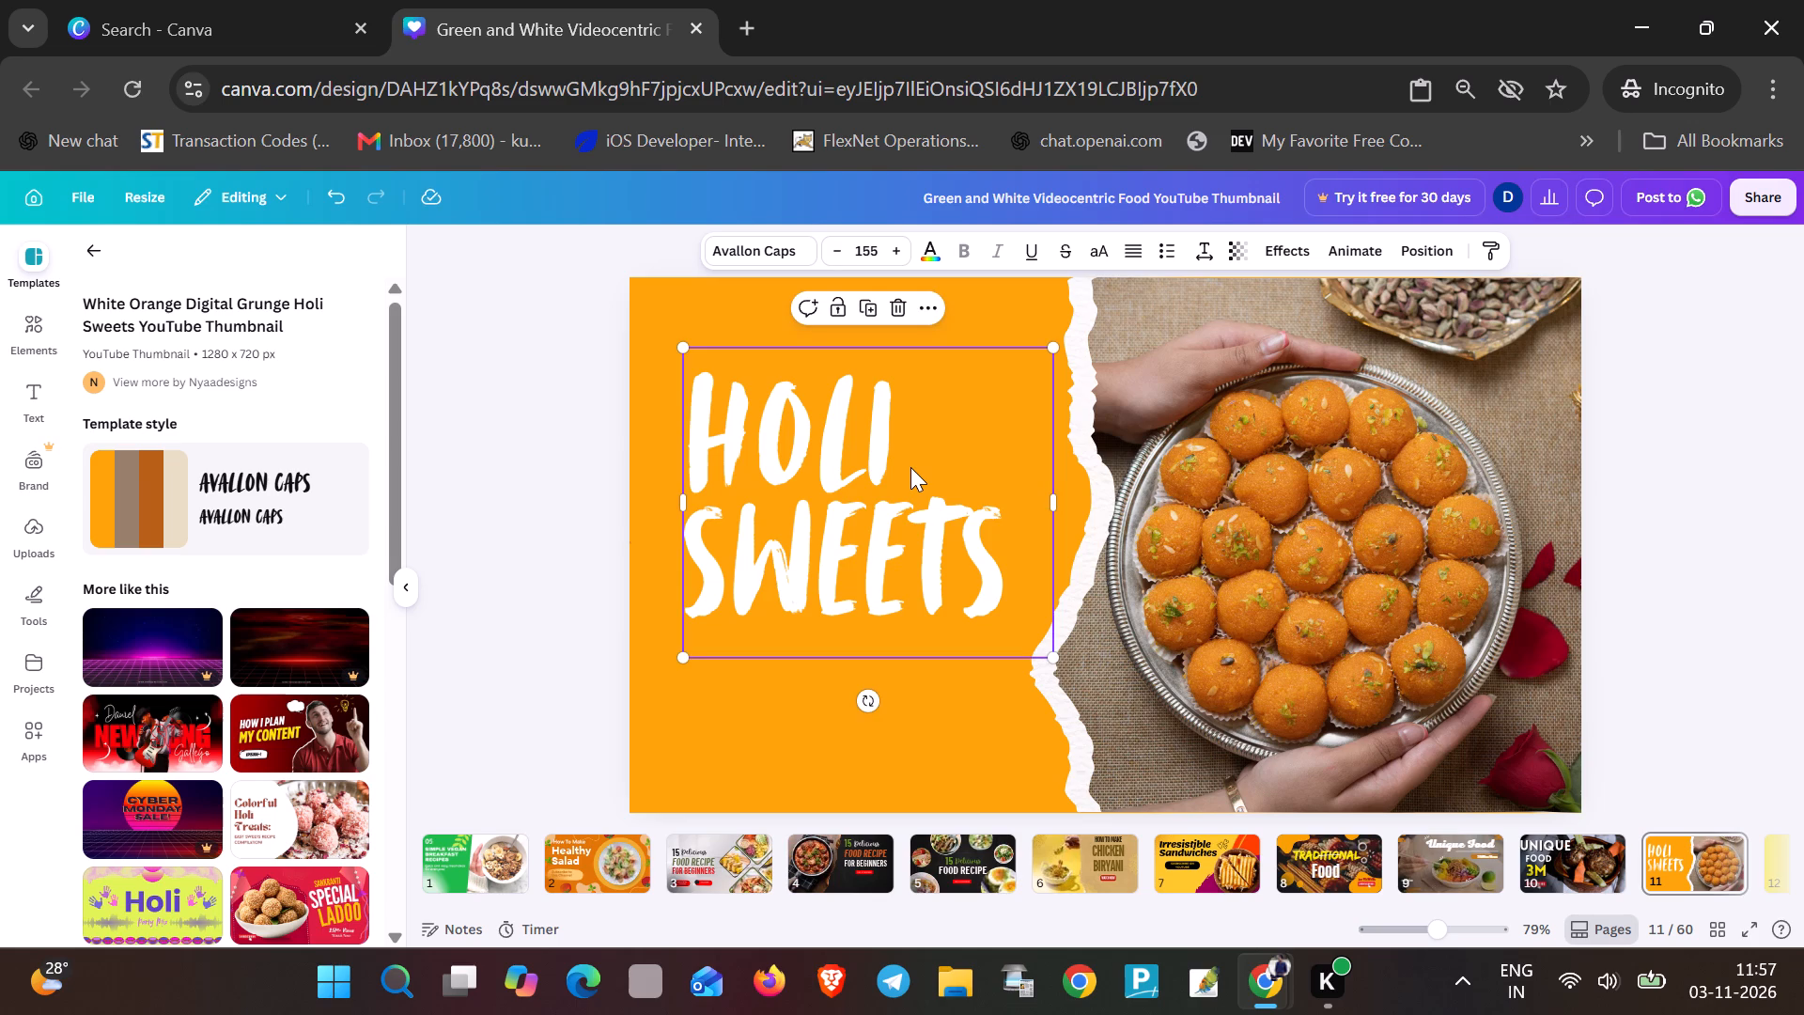
pyautogui.click(1312, 496)
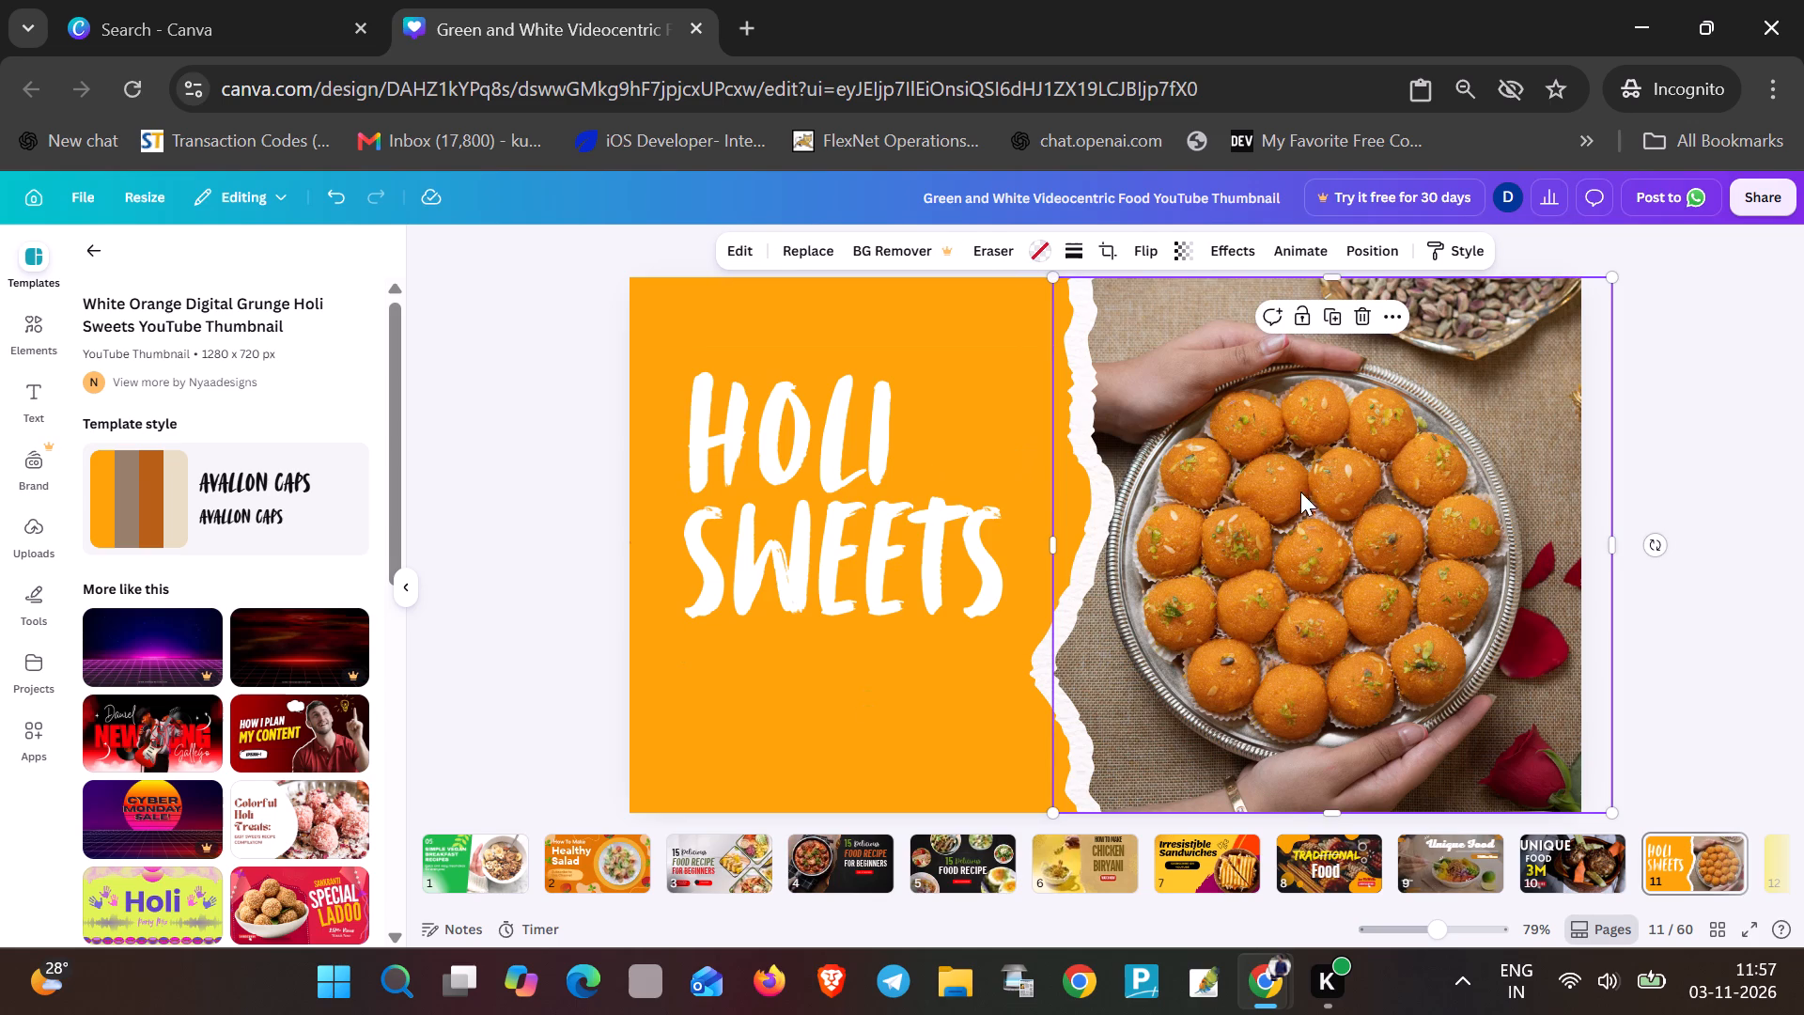
pyautogui.click(1255, 586)
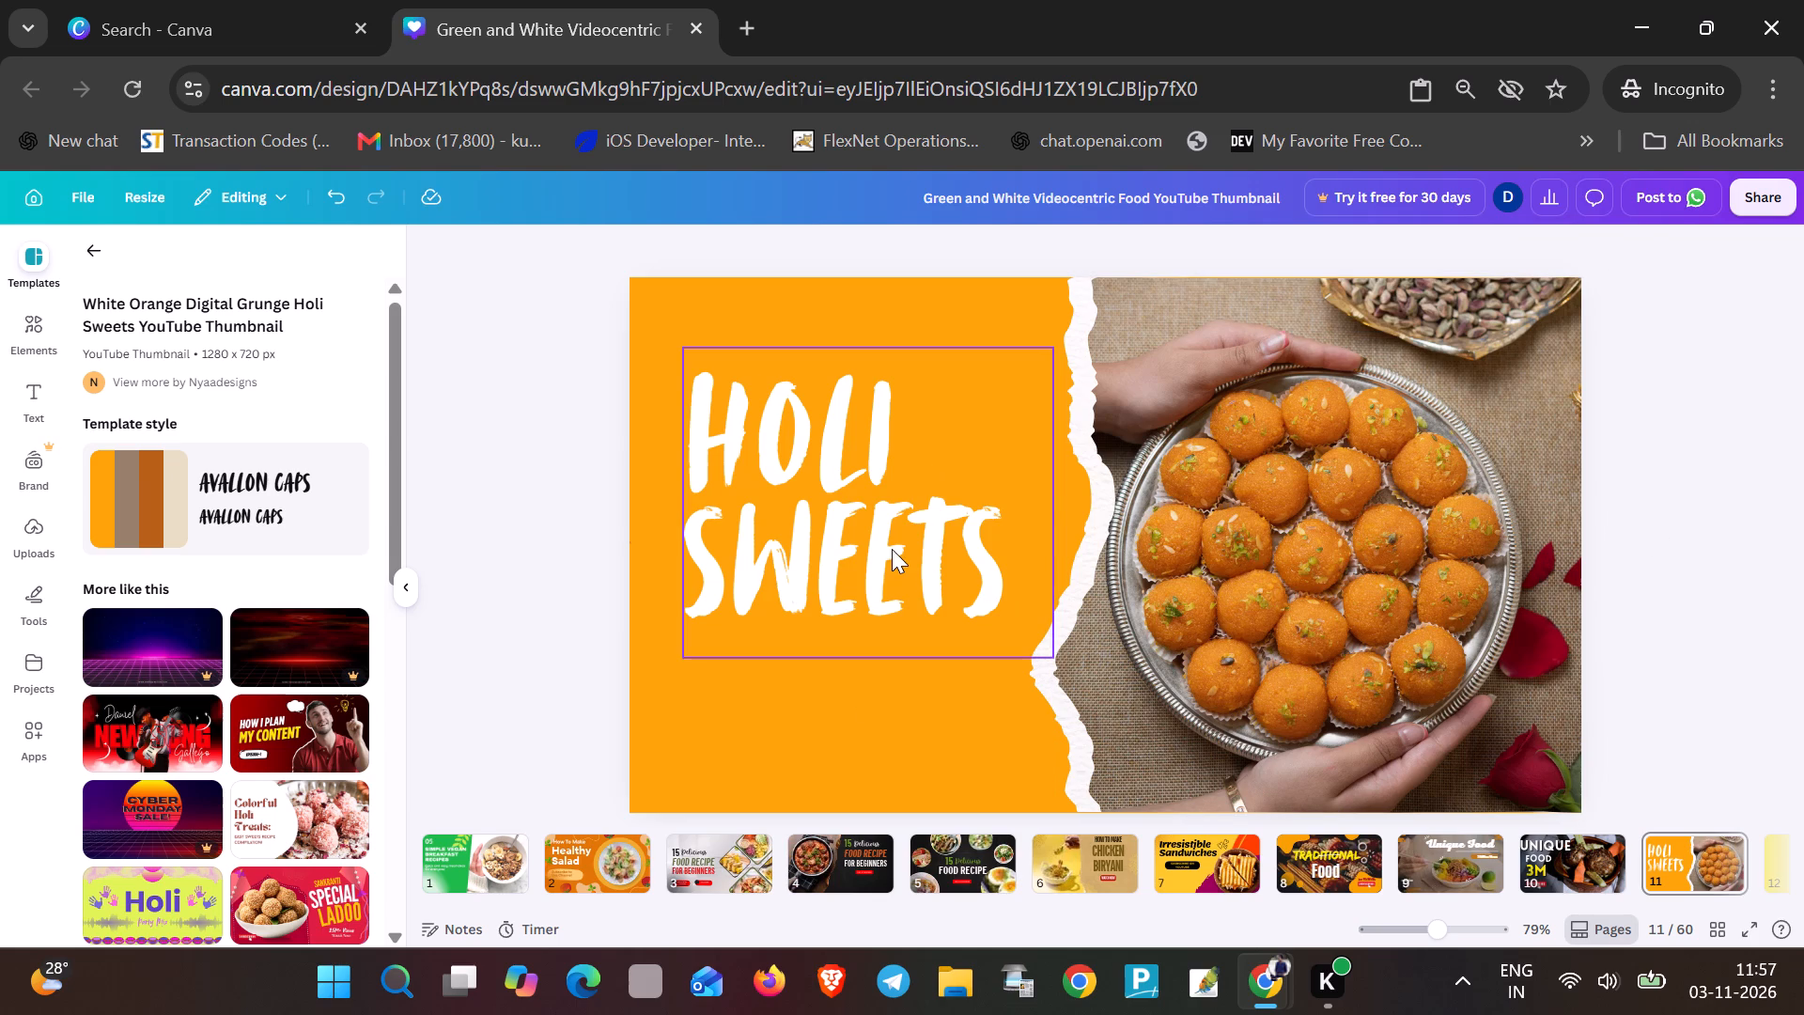
pyautogui.moveTo(892, 549); pyautogui.dragTo(892, 670)
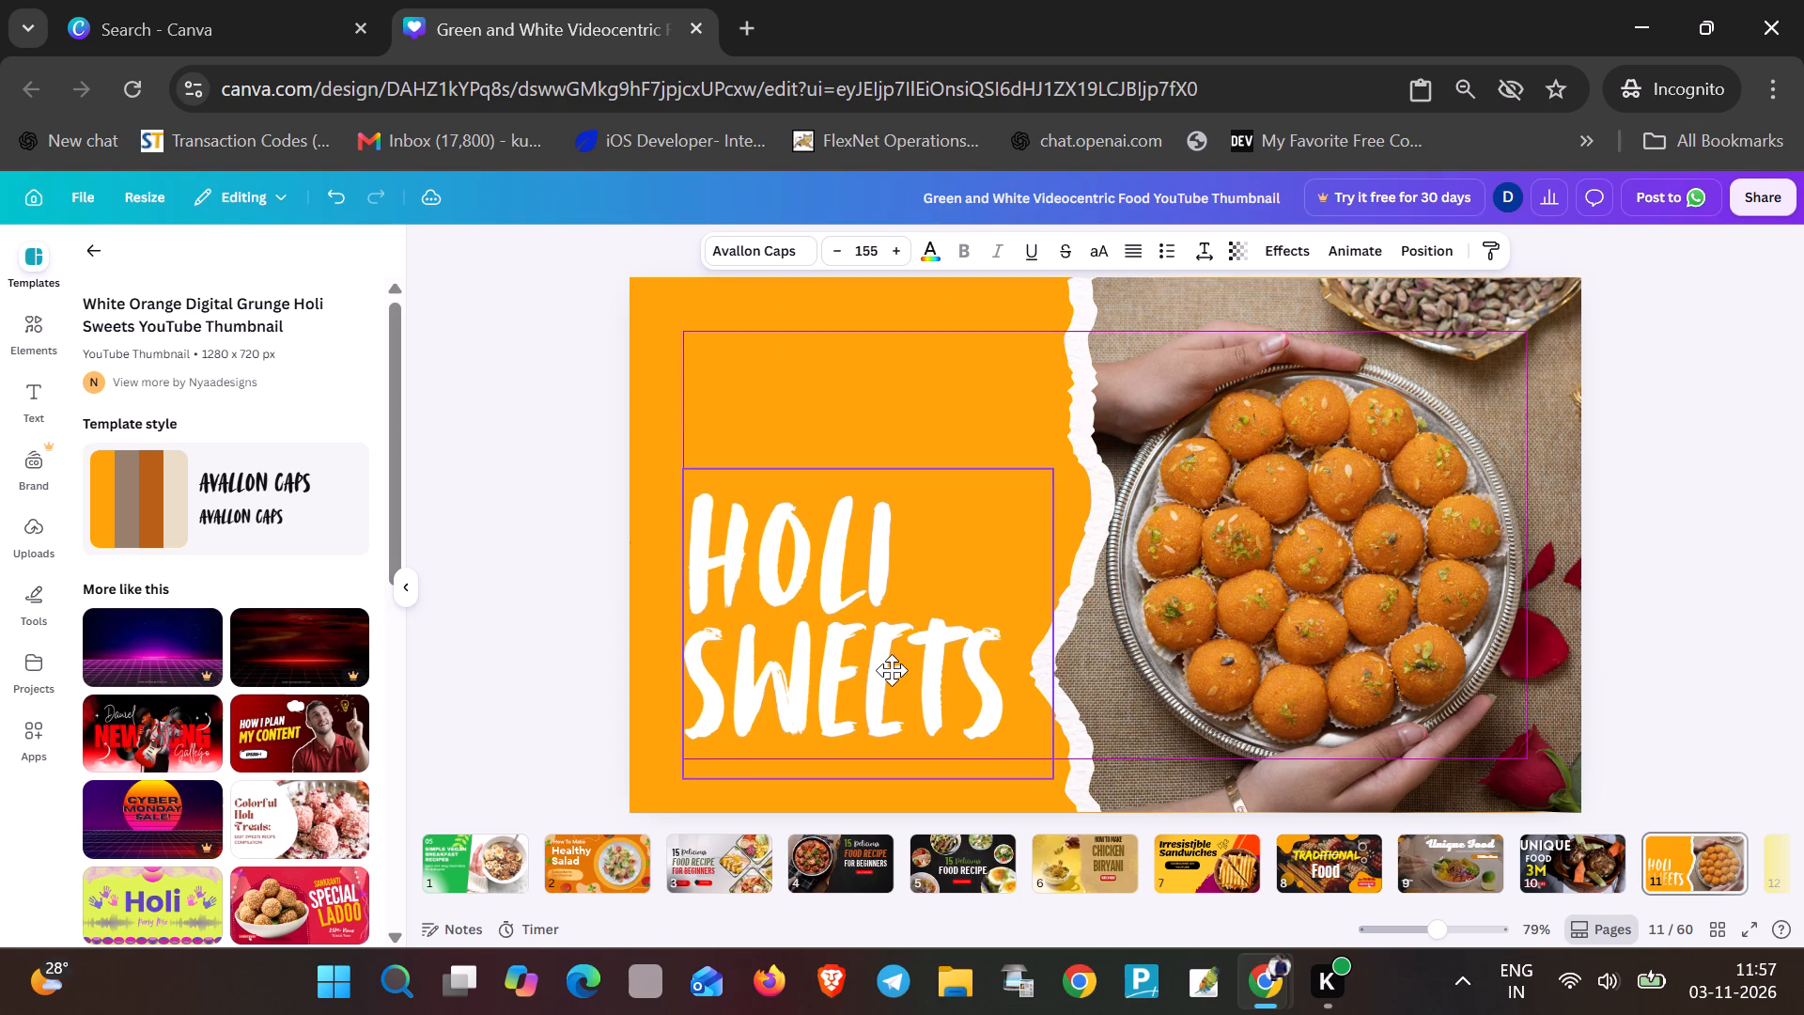
pyautogui.moveTo(892, 670); pyautogui.dragTo(887, 548)
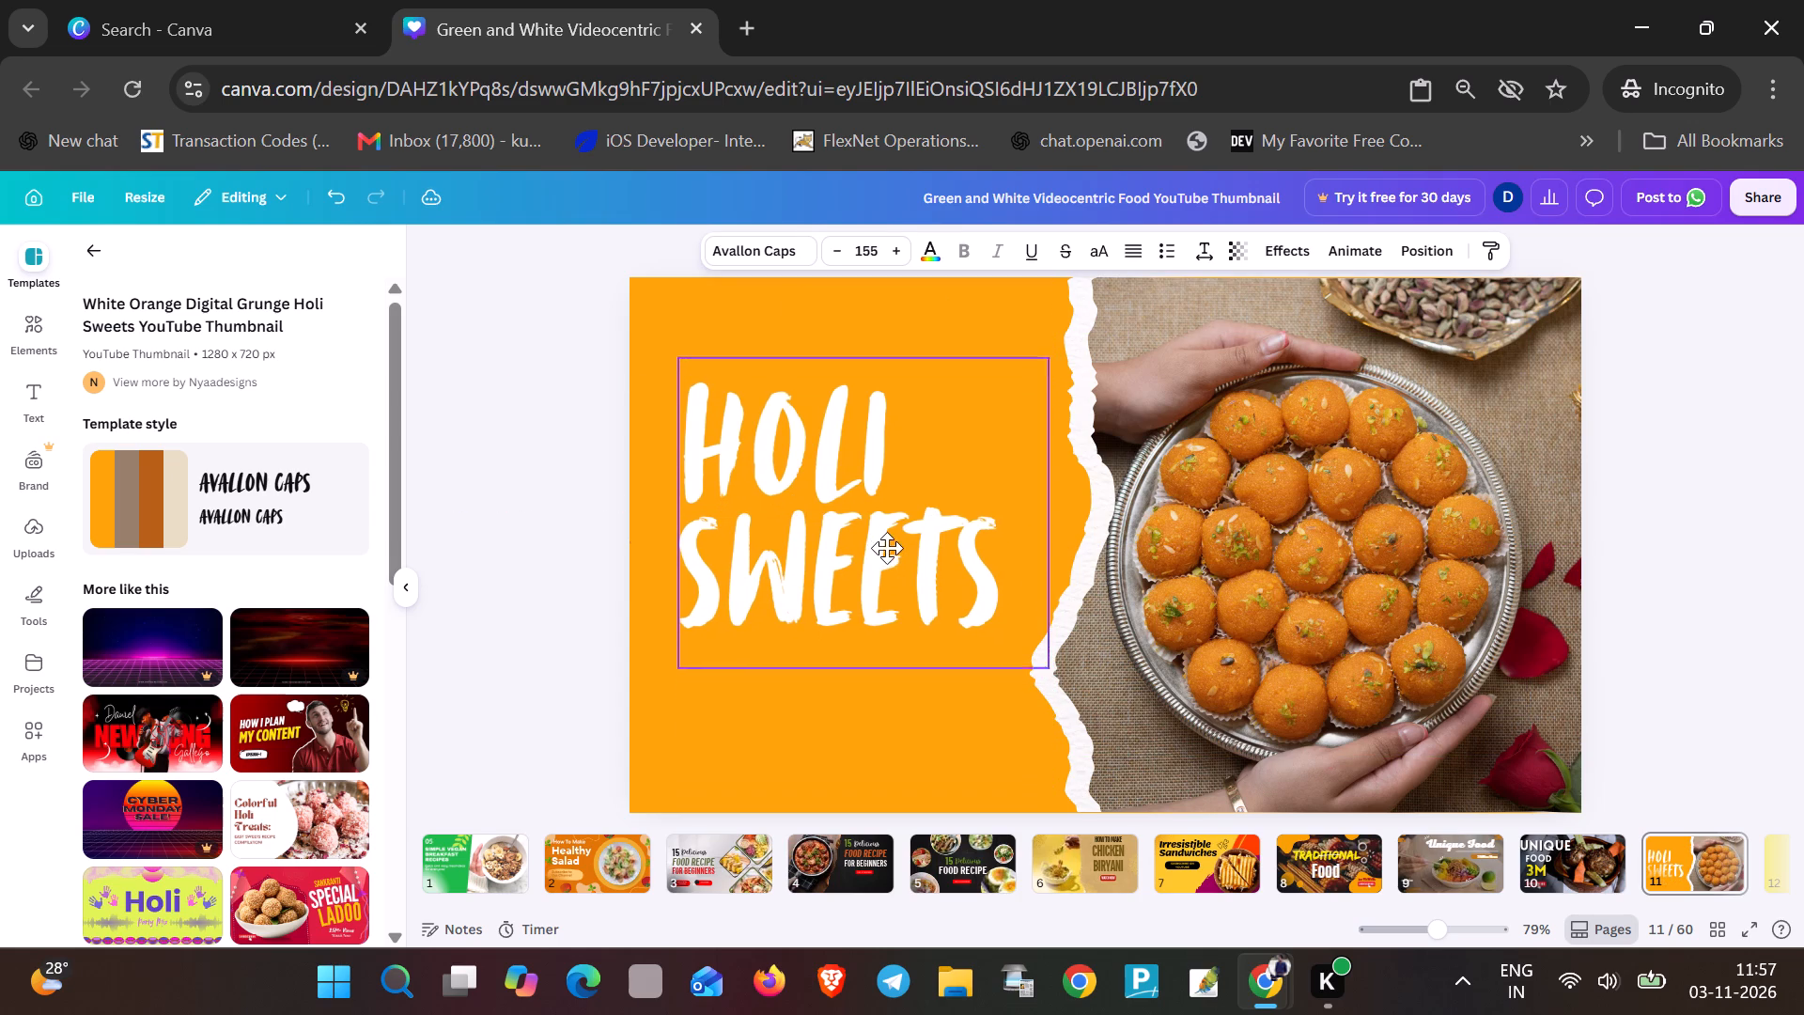
pyautogui.moveTo(887, 548); pyautogui.dragTo(894, 507)
# Shift the photo of the orange sweets slightly down on page 11.
pyautogui.moveTo(1281, 547); pyautogui.dragTo(1277, 552)
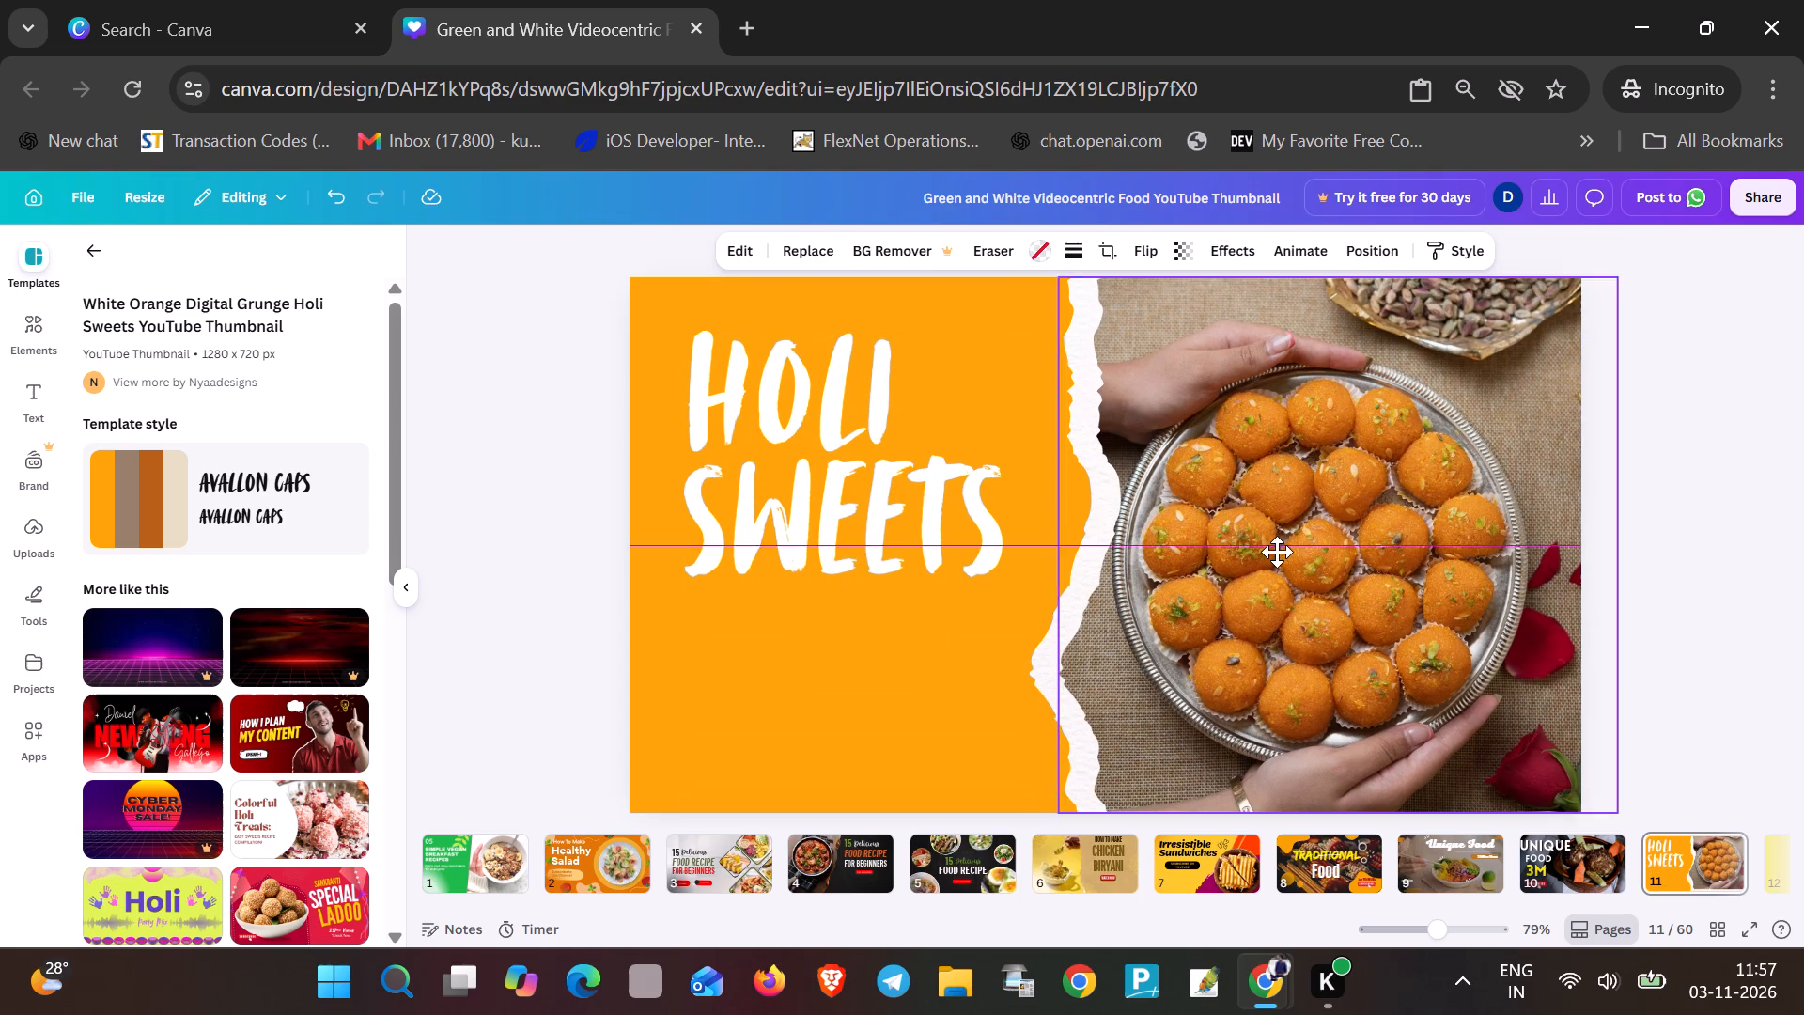
pyautogui.moveTo(1277, 552); pyautogui.dragTo(1276, 557)
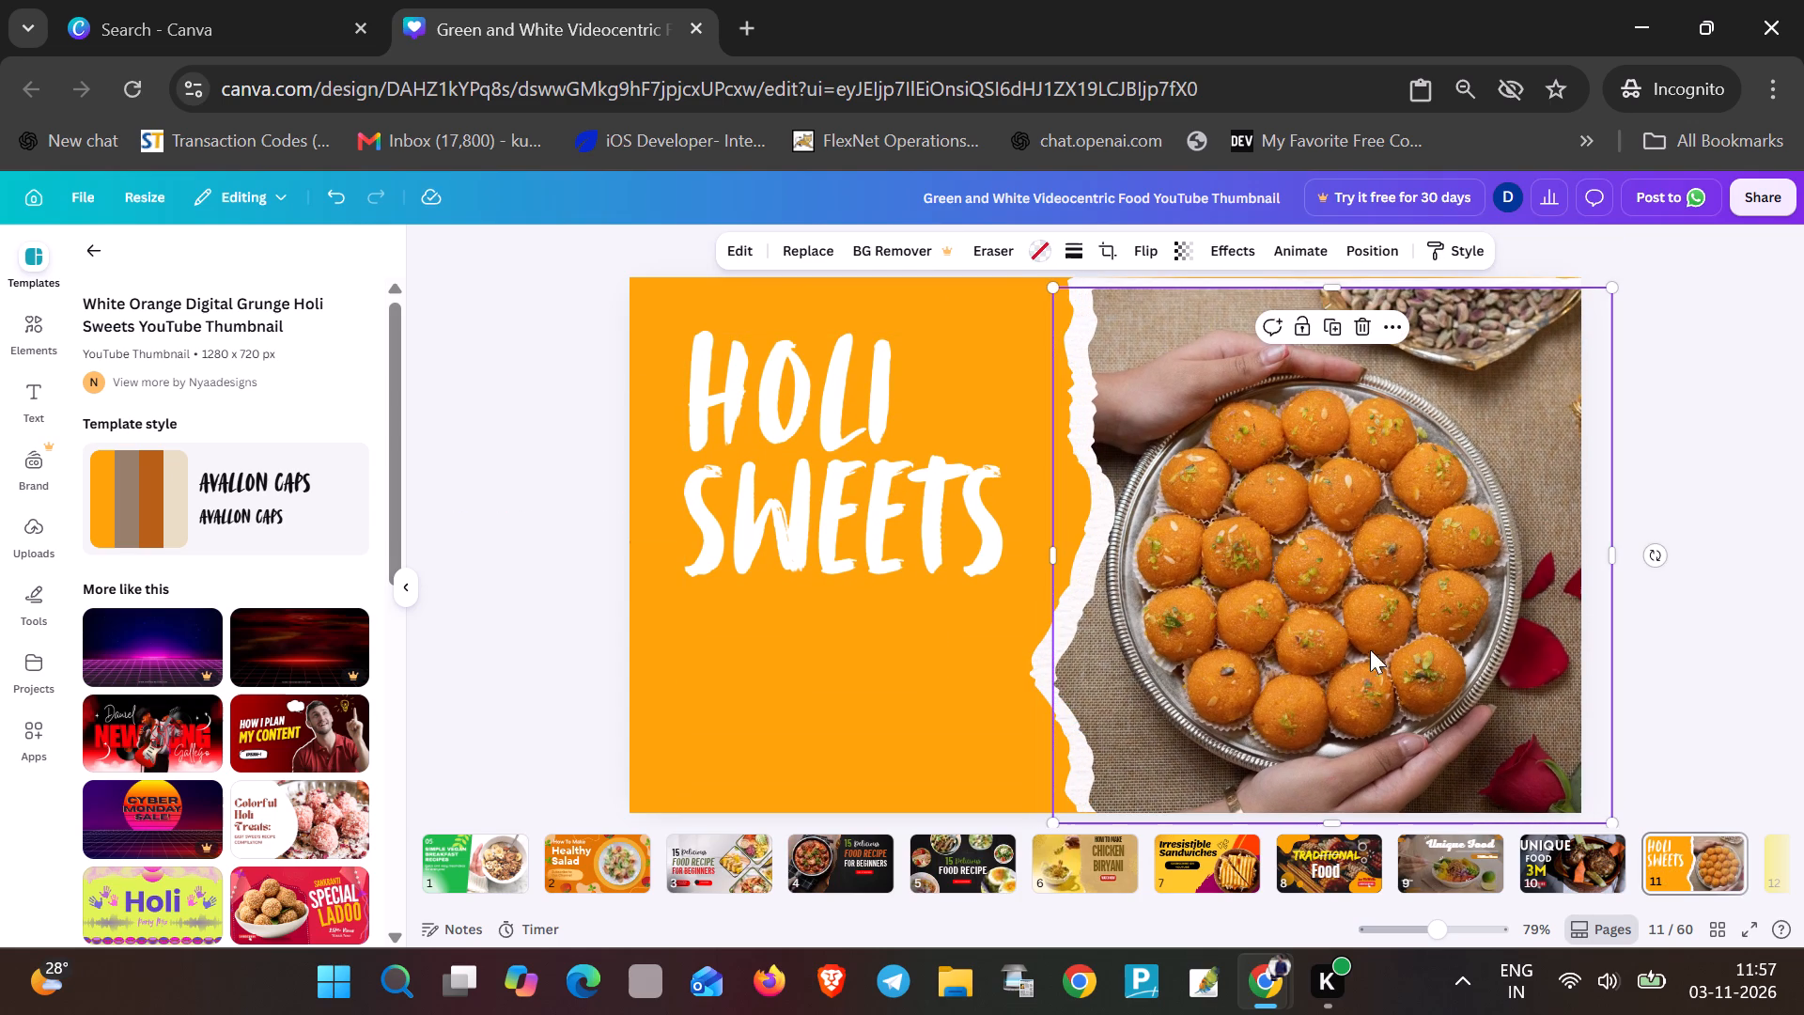
# Apply the "Colorful Holi Treats" thumbnail template to the empty yellow page 12.
pyautogui.click(1776, 862)
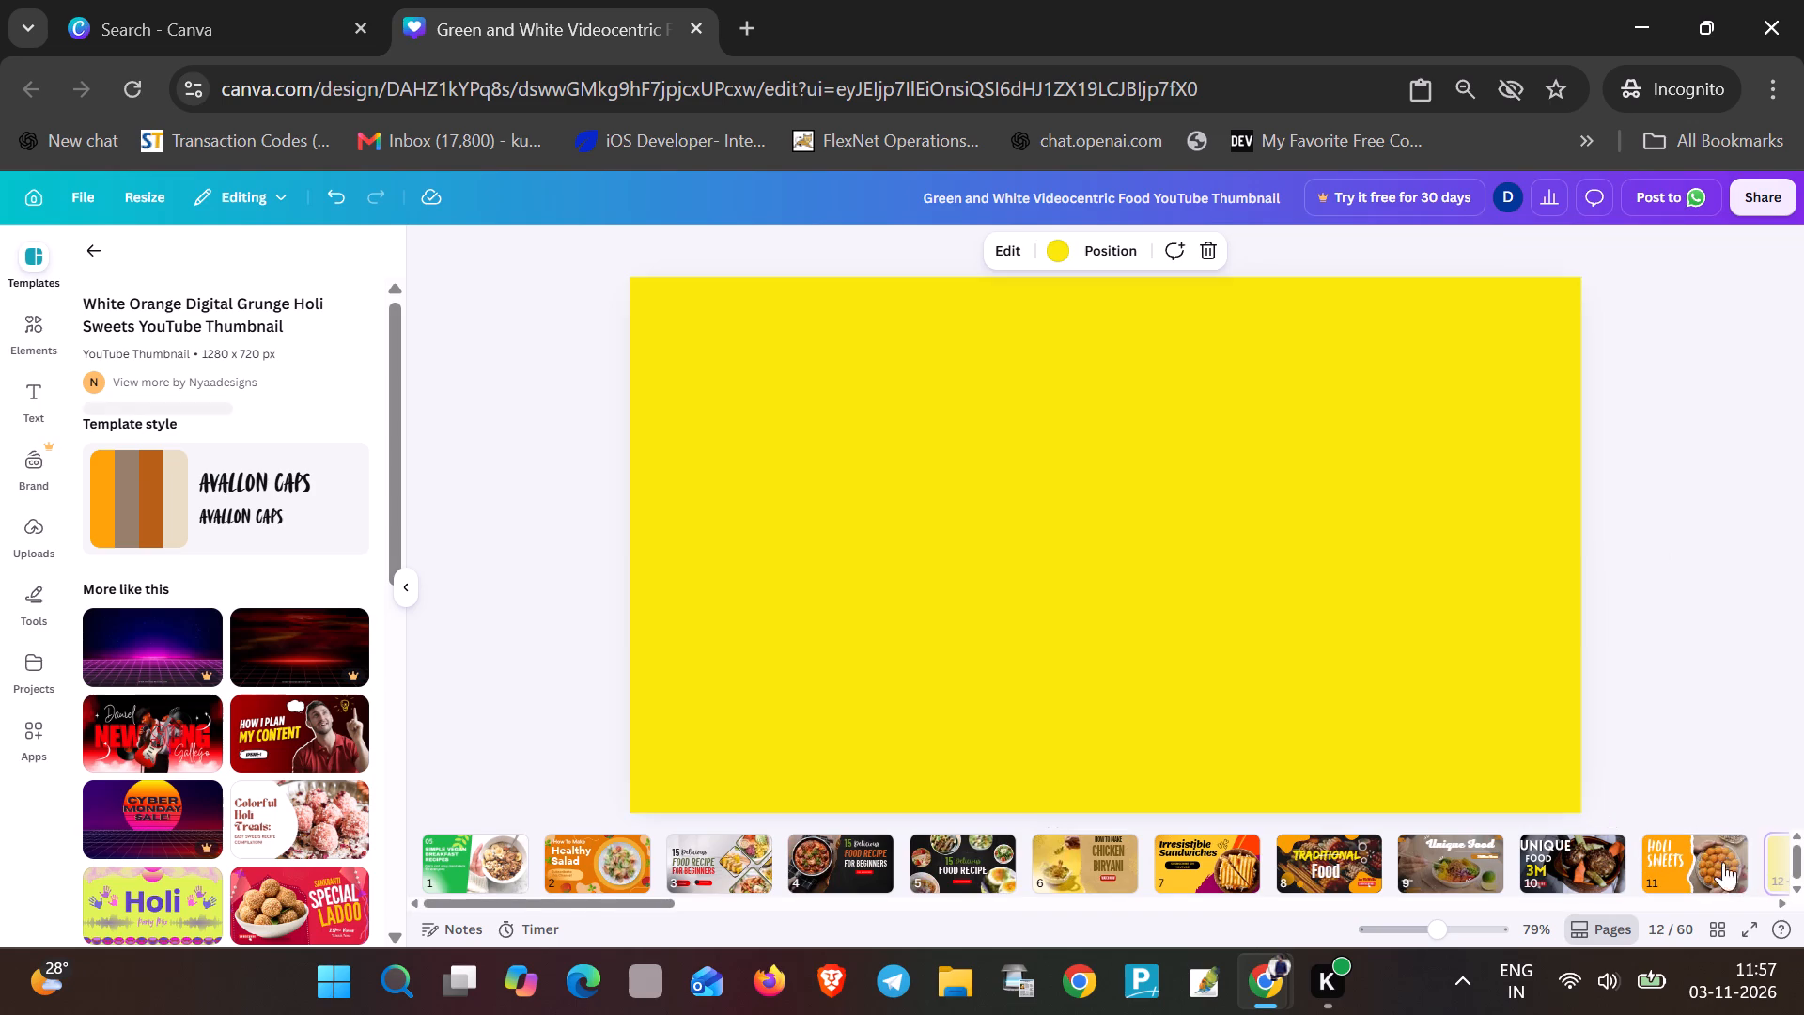
pyautogui.moveTo(334, 813); pyautogui.dragTo(772, 648)
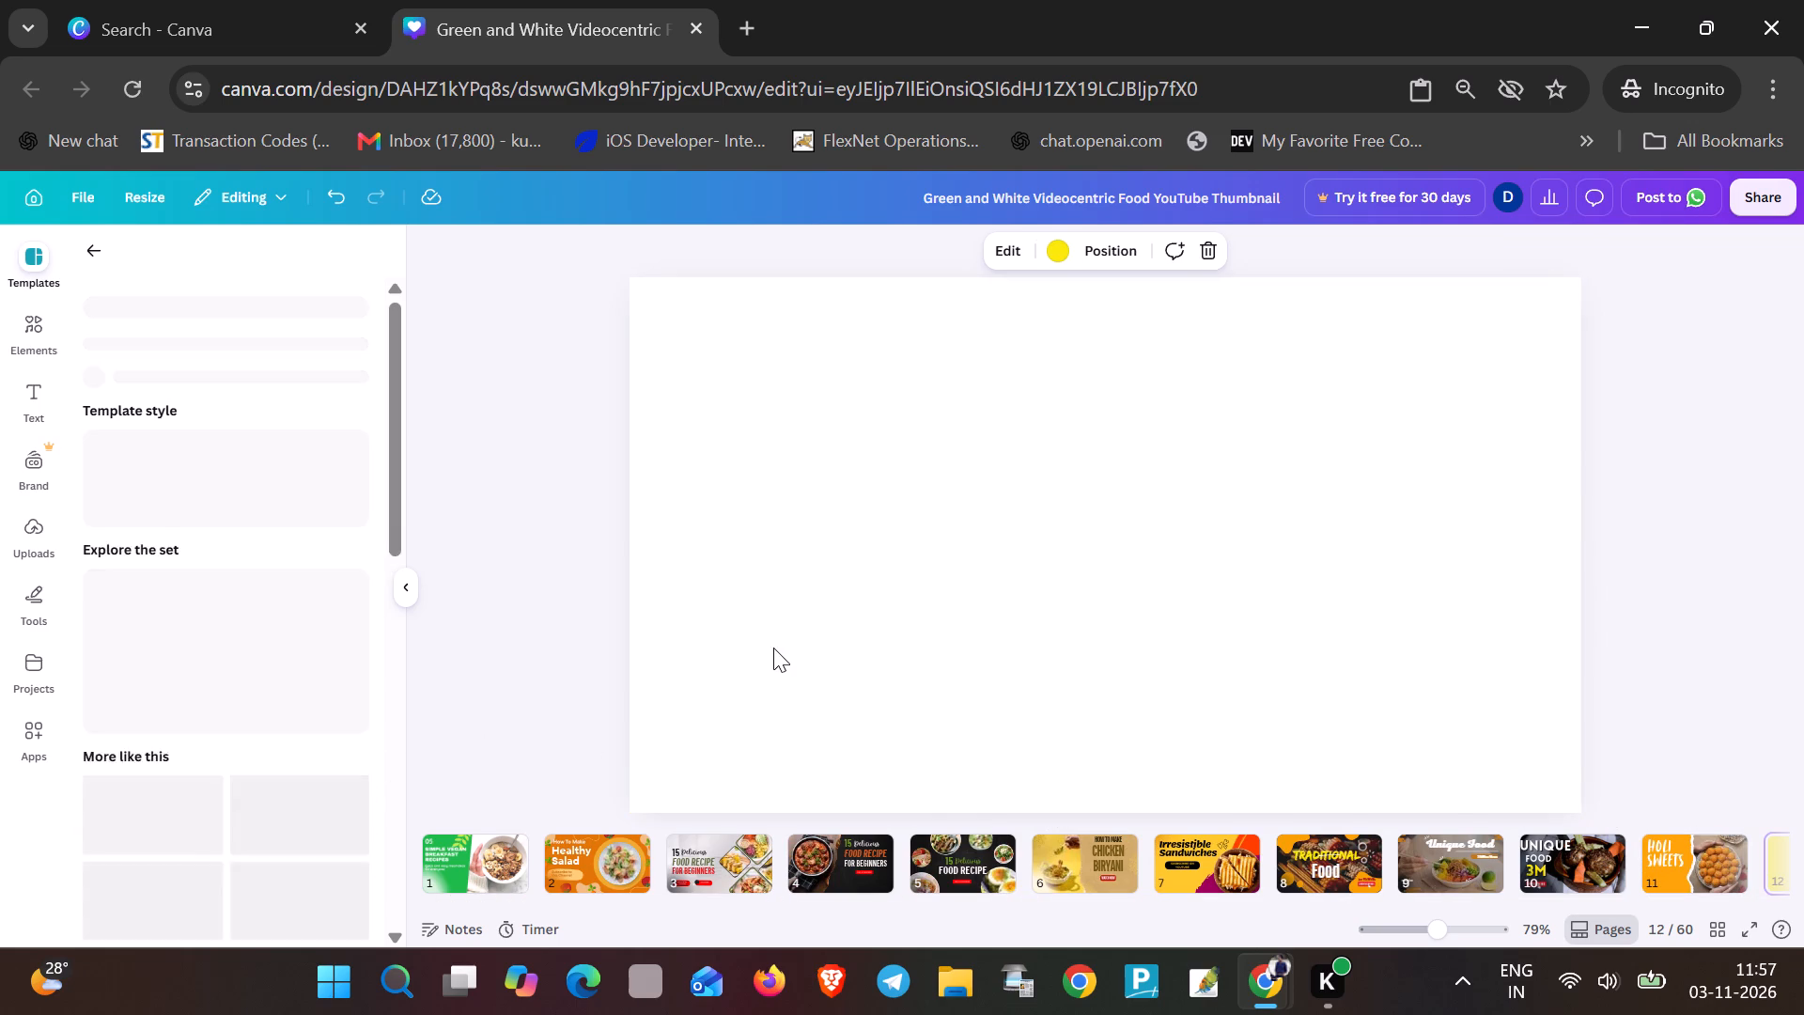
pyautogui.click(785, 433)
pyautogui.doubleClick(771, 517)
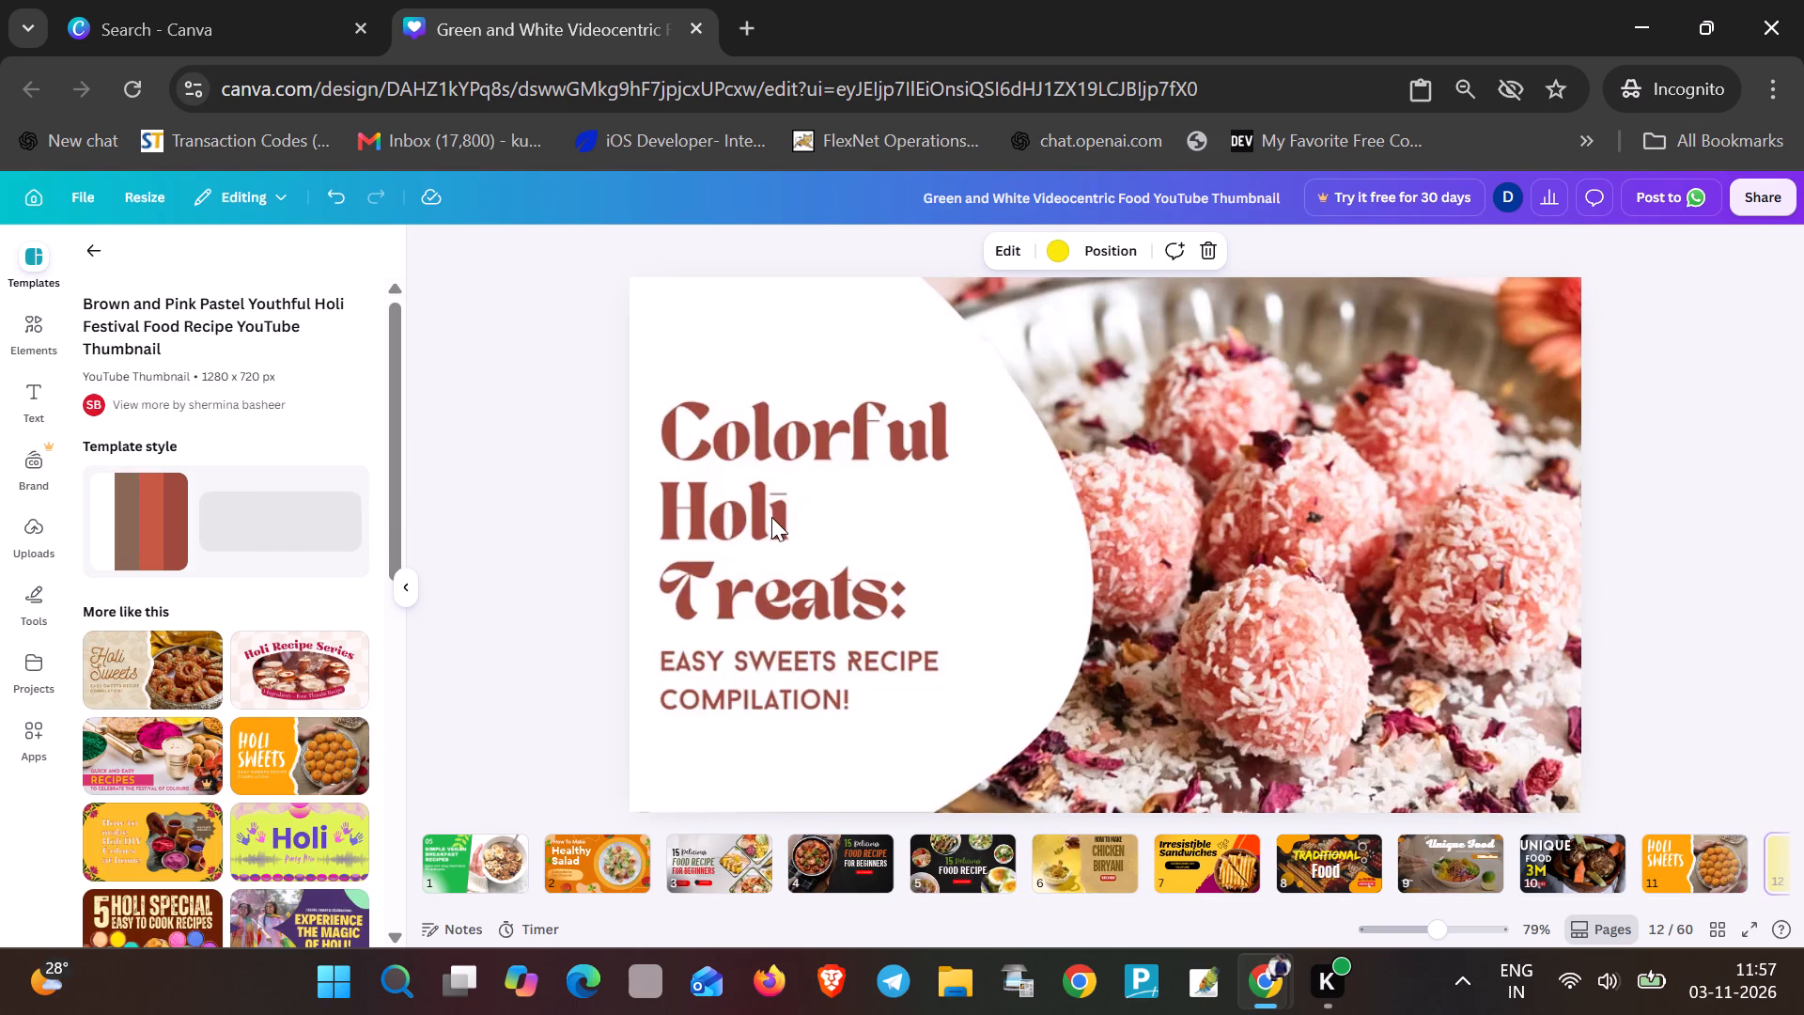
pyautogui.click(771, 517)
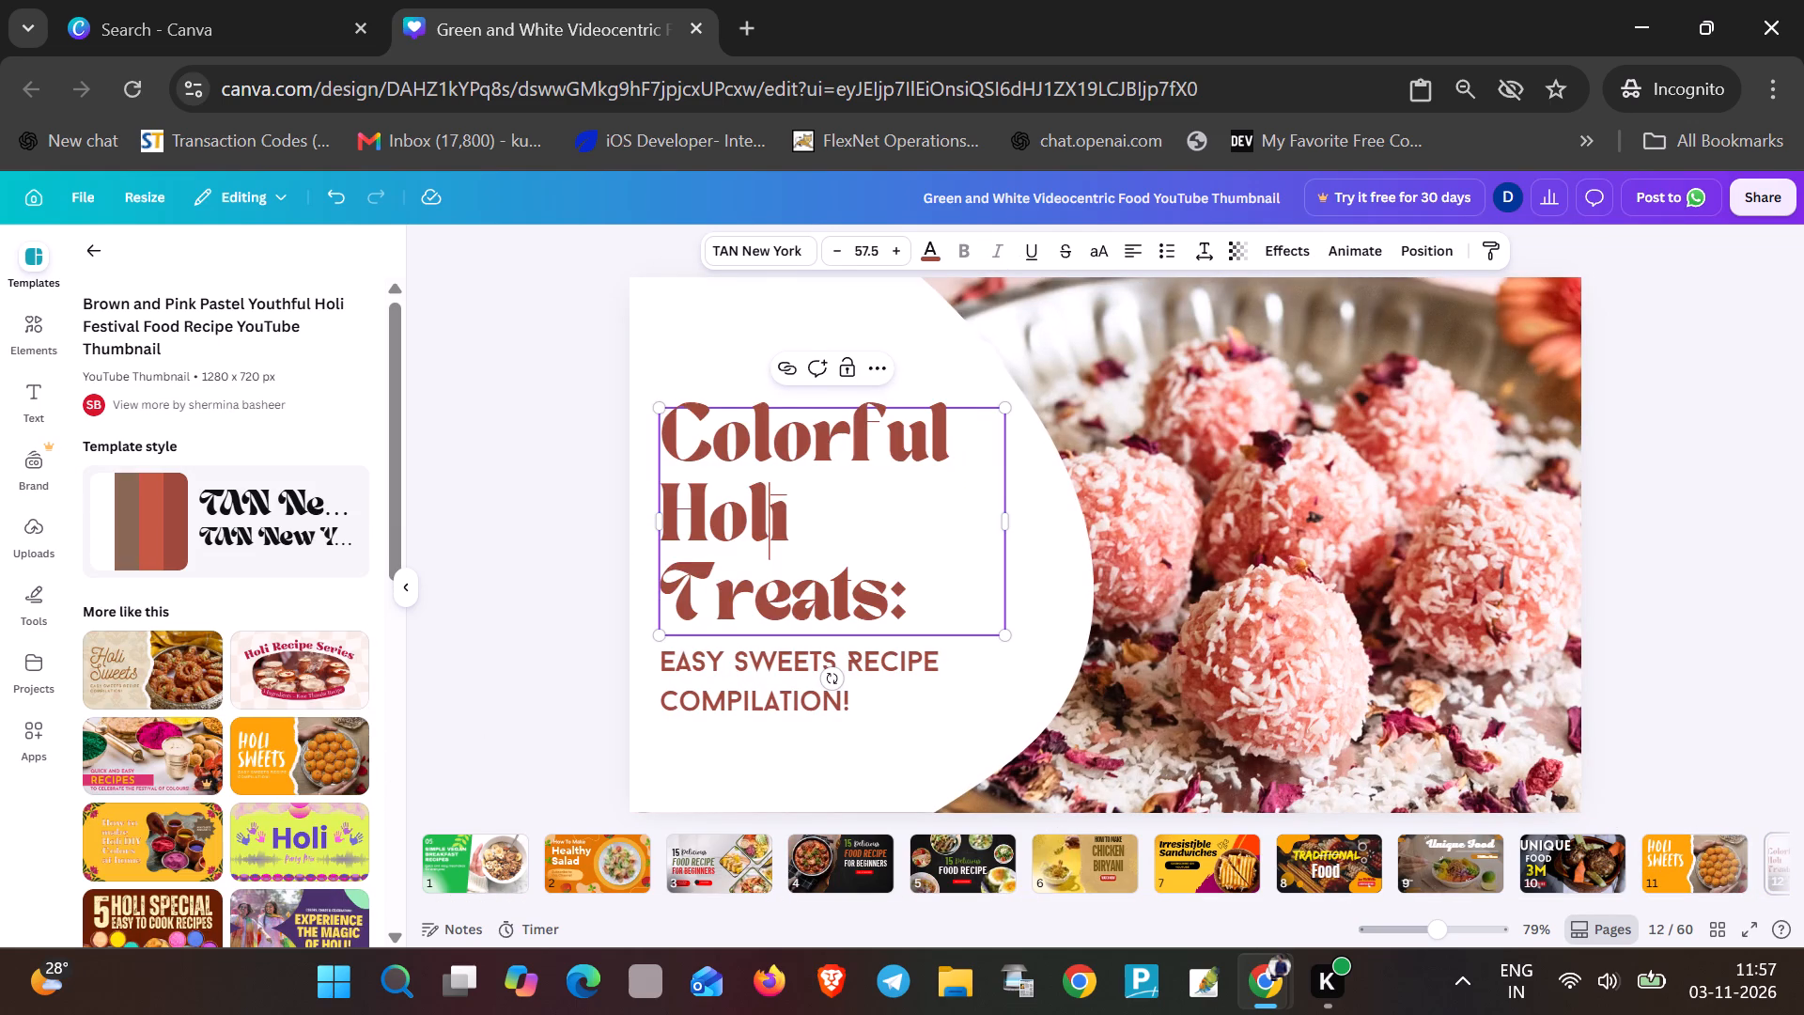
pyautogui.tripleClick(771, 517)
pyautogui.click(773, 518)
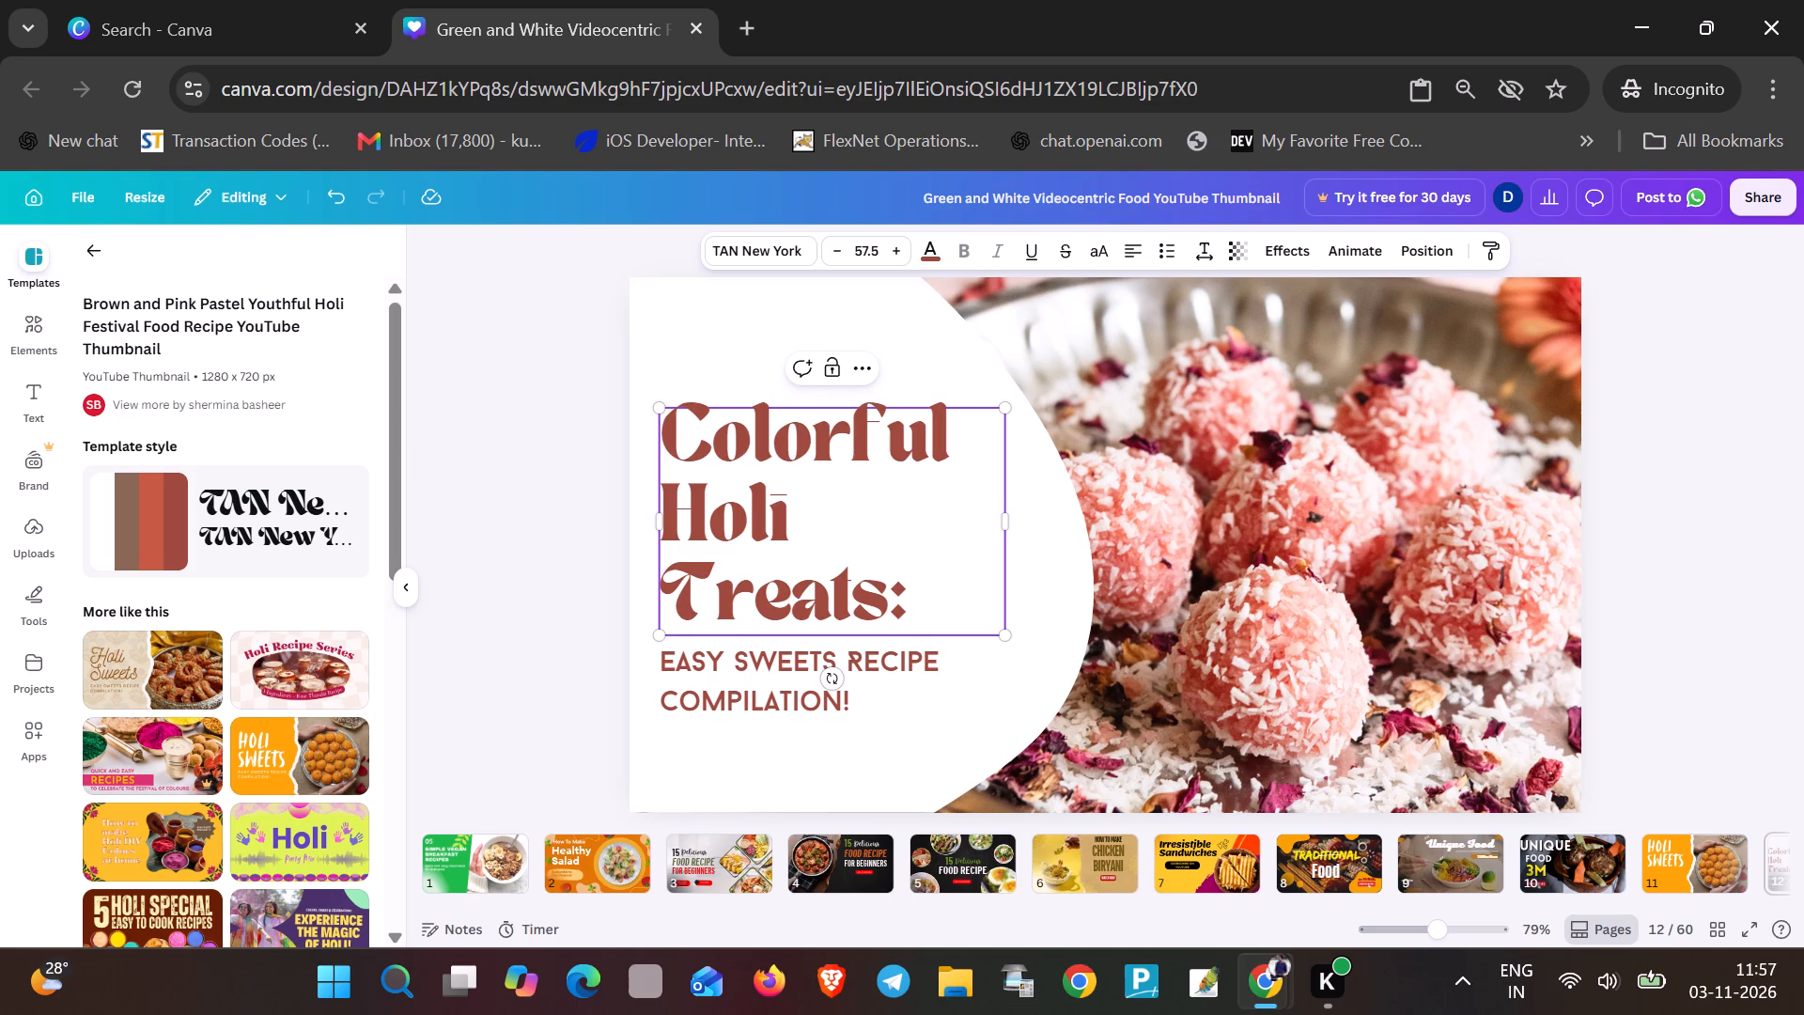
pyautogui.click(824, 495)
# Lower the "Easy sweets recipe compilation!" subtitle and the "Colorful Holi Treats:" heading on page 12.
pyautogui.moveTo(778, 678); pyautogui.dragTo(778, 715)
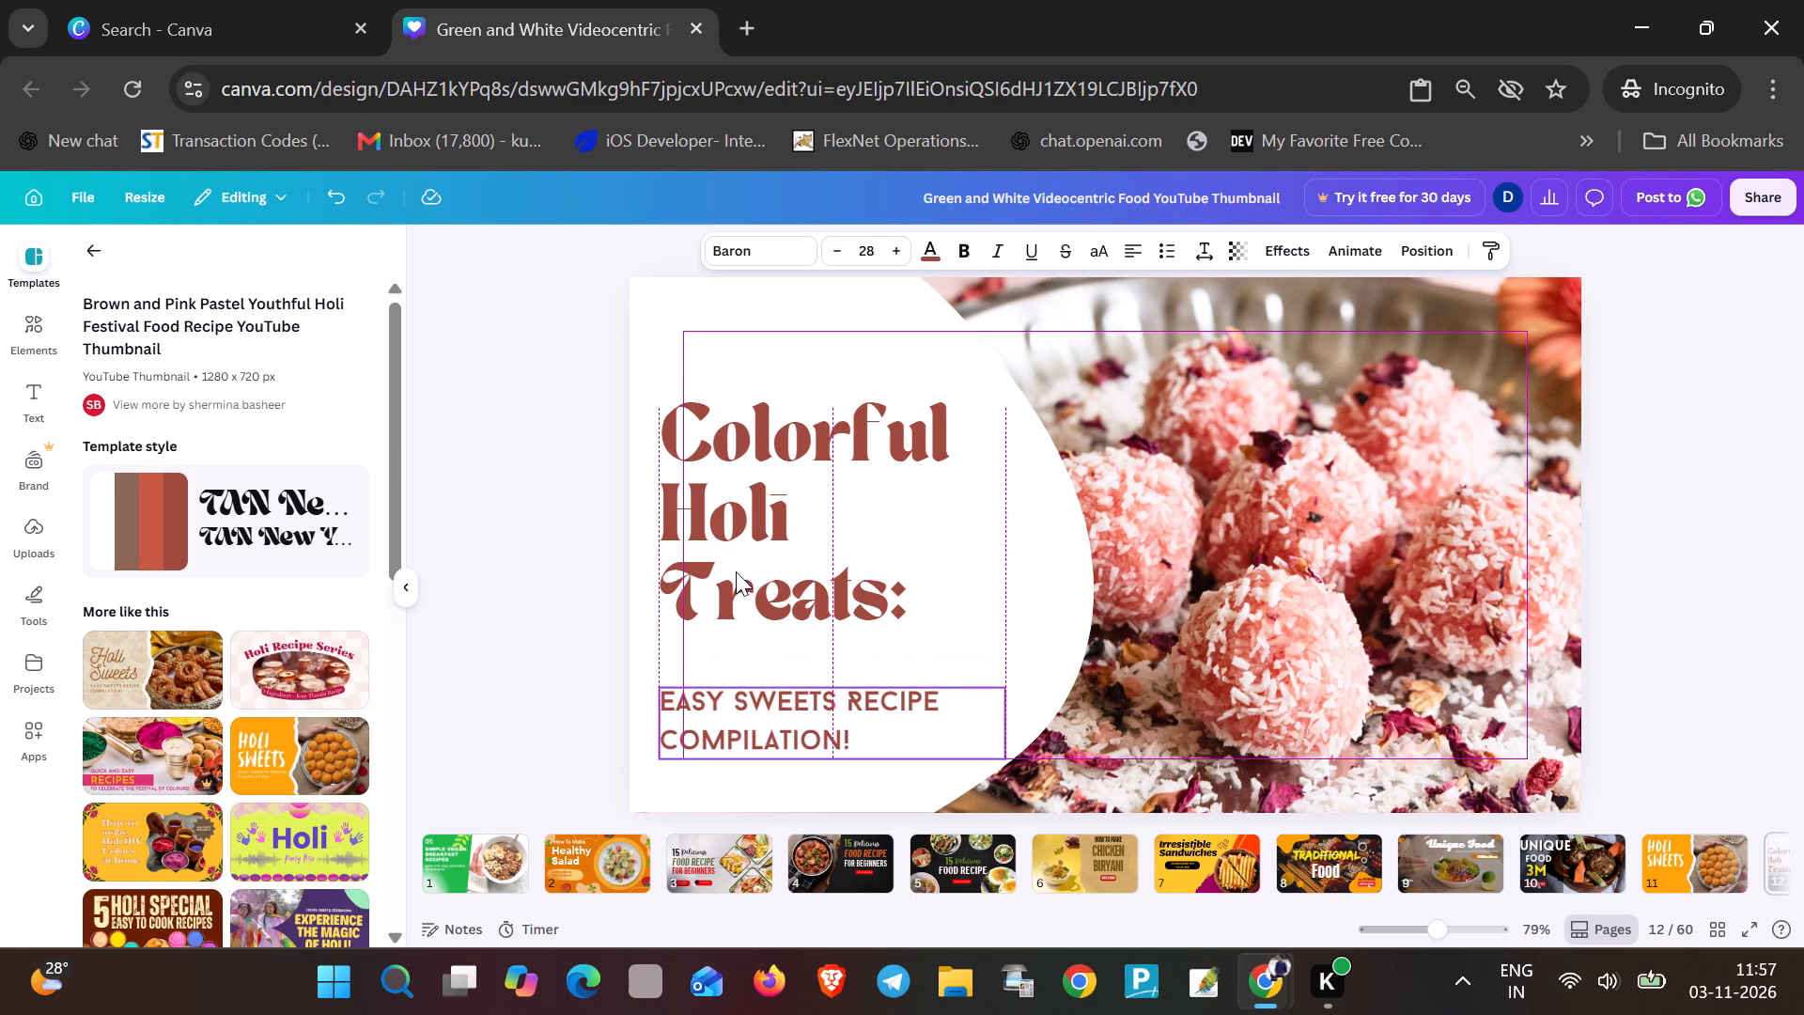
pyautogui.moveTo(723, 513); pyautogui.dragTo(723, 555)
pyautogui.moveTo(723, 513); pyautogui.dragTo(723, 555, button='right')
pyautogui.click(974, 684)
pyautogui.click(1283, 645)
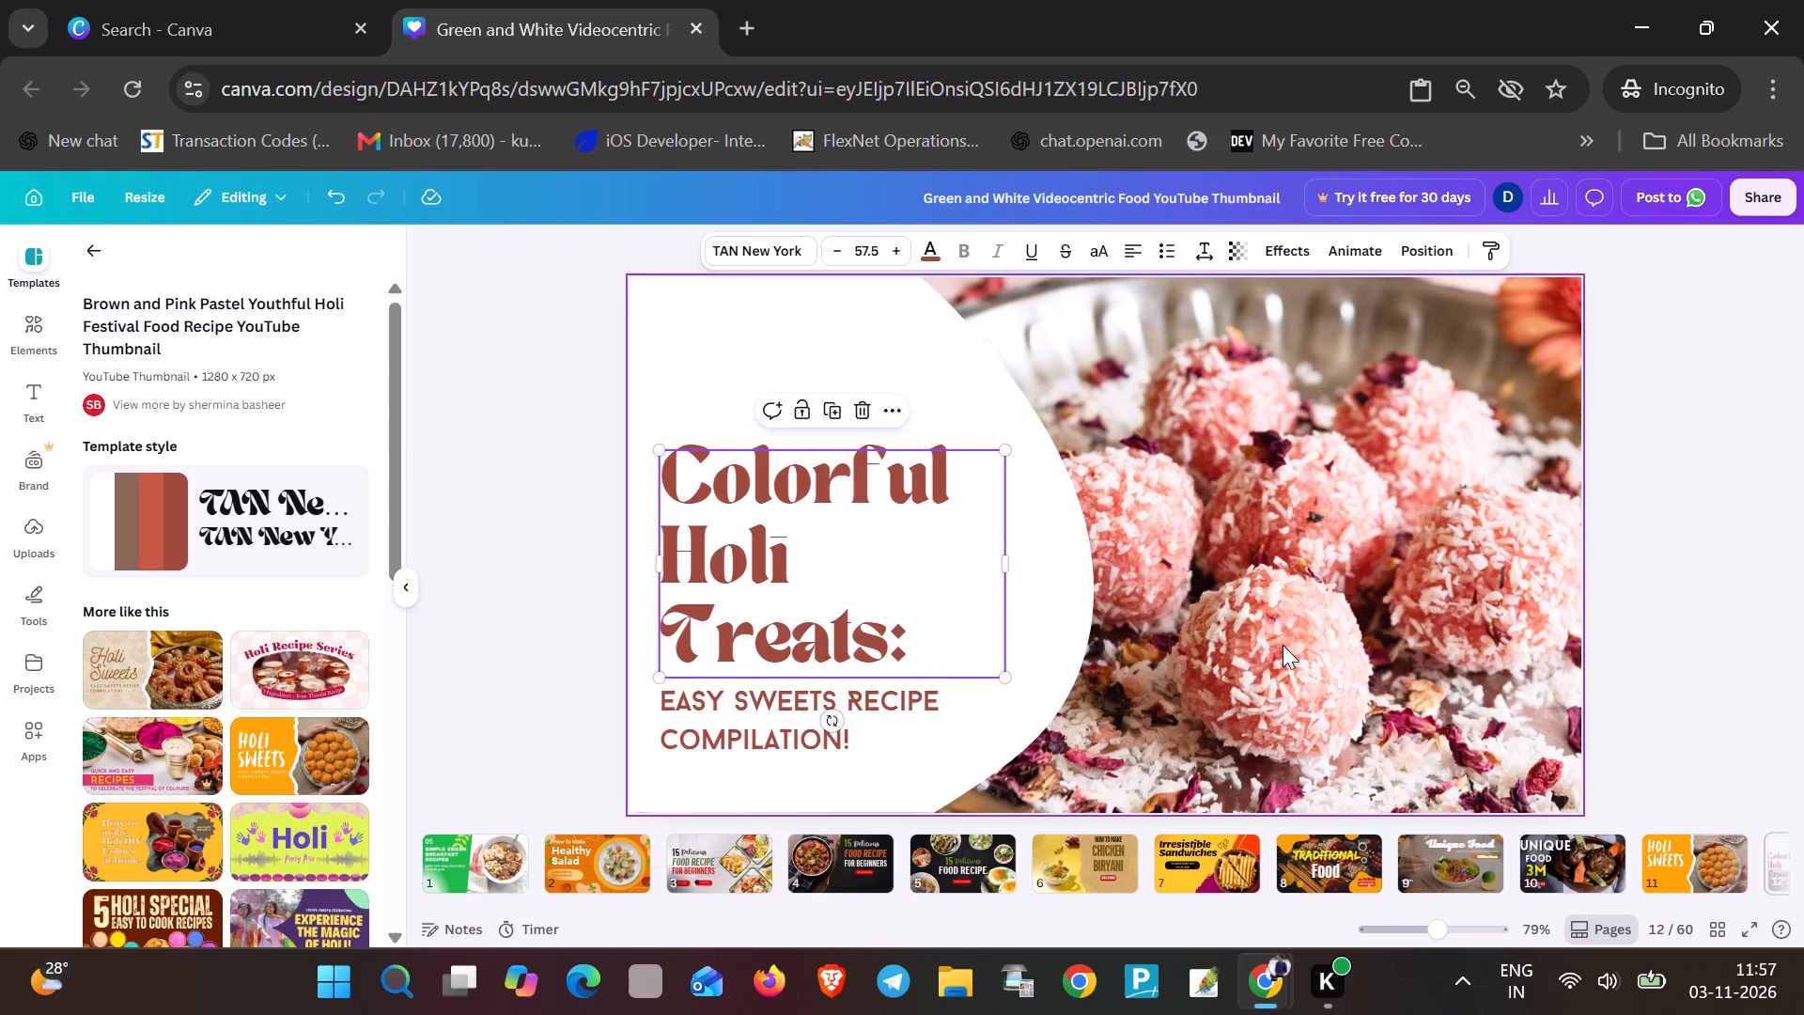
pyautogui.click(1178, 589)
# Move the "Colorful Holi Treats:" heading up near the top of page 12 and slightly left.
pyautogui.click(870, 513)
pyautogui.moveTo(870, 513); pyautogui.dragTo(859, 484)
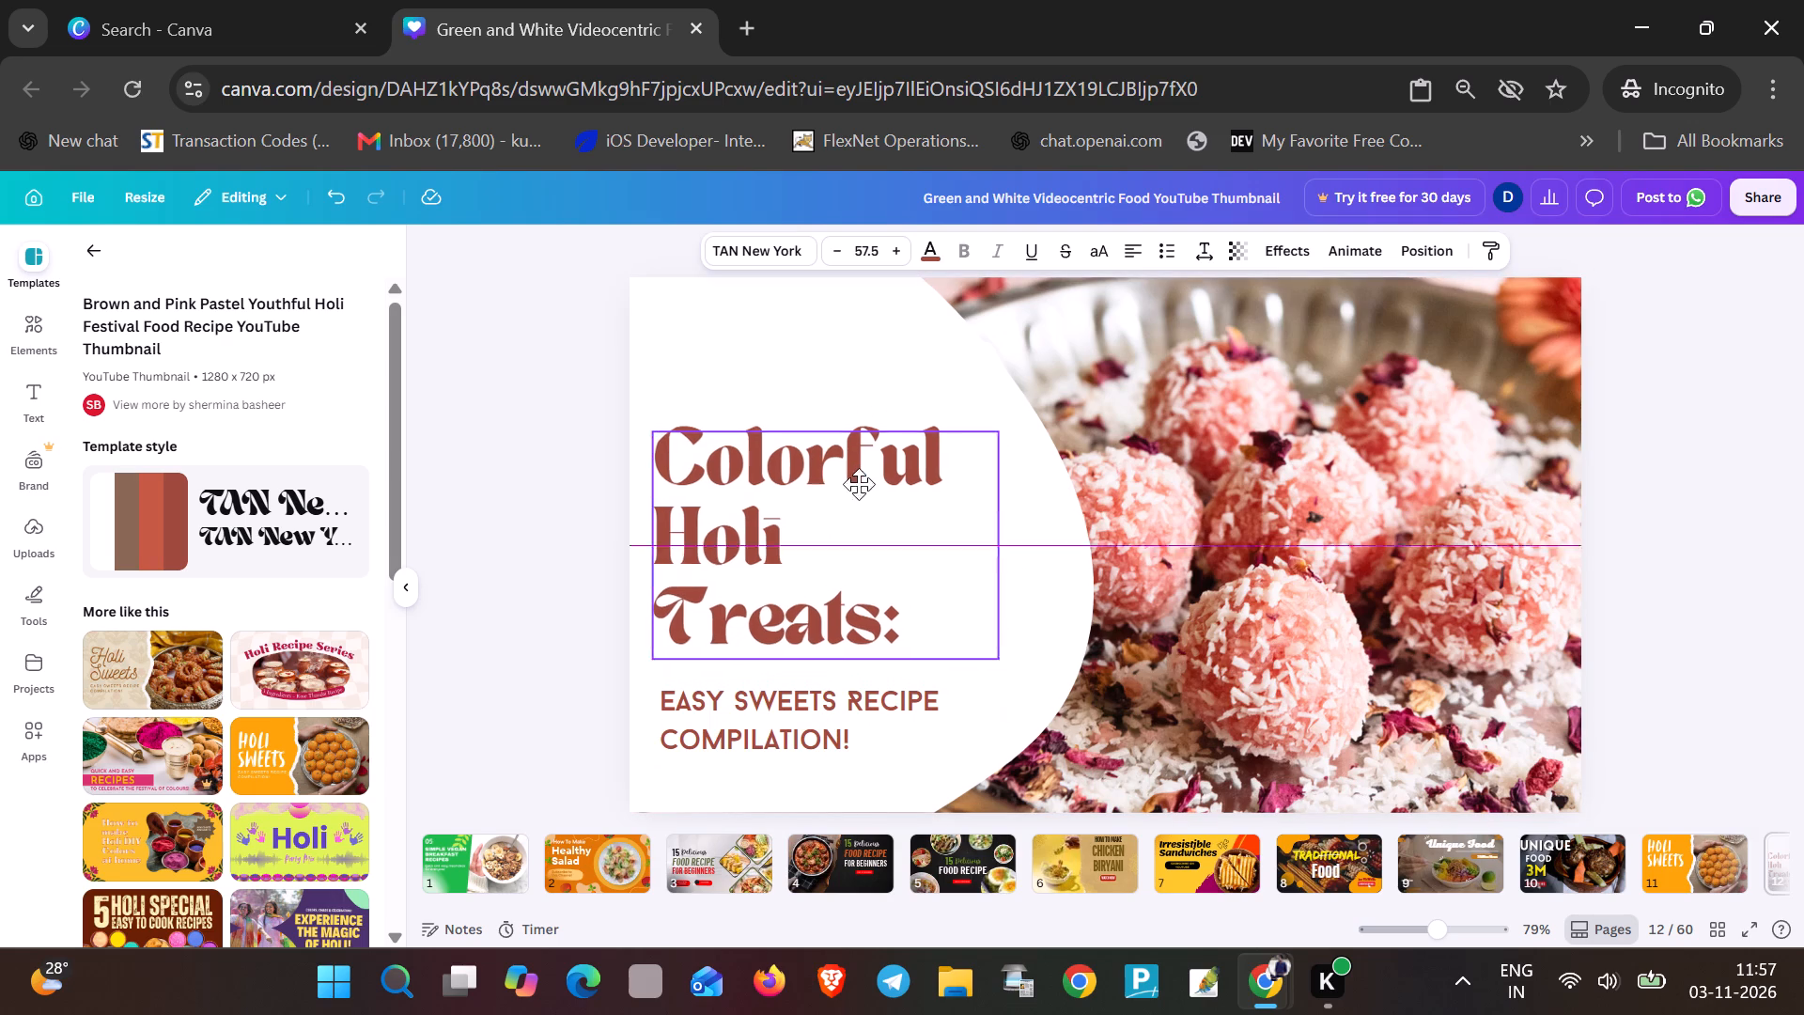
pyautogui.moveTo(859, 484); pyautogui.dragTo(859, 391)
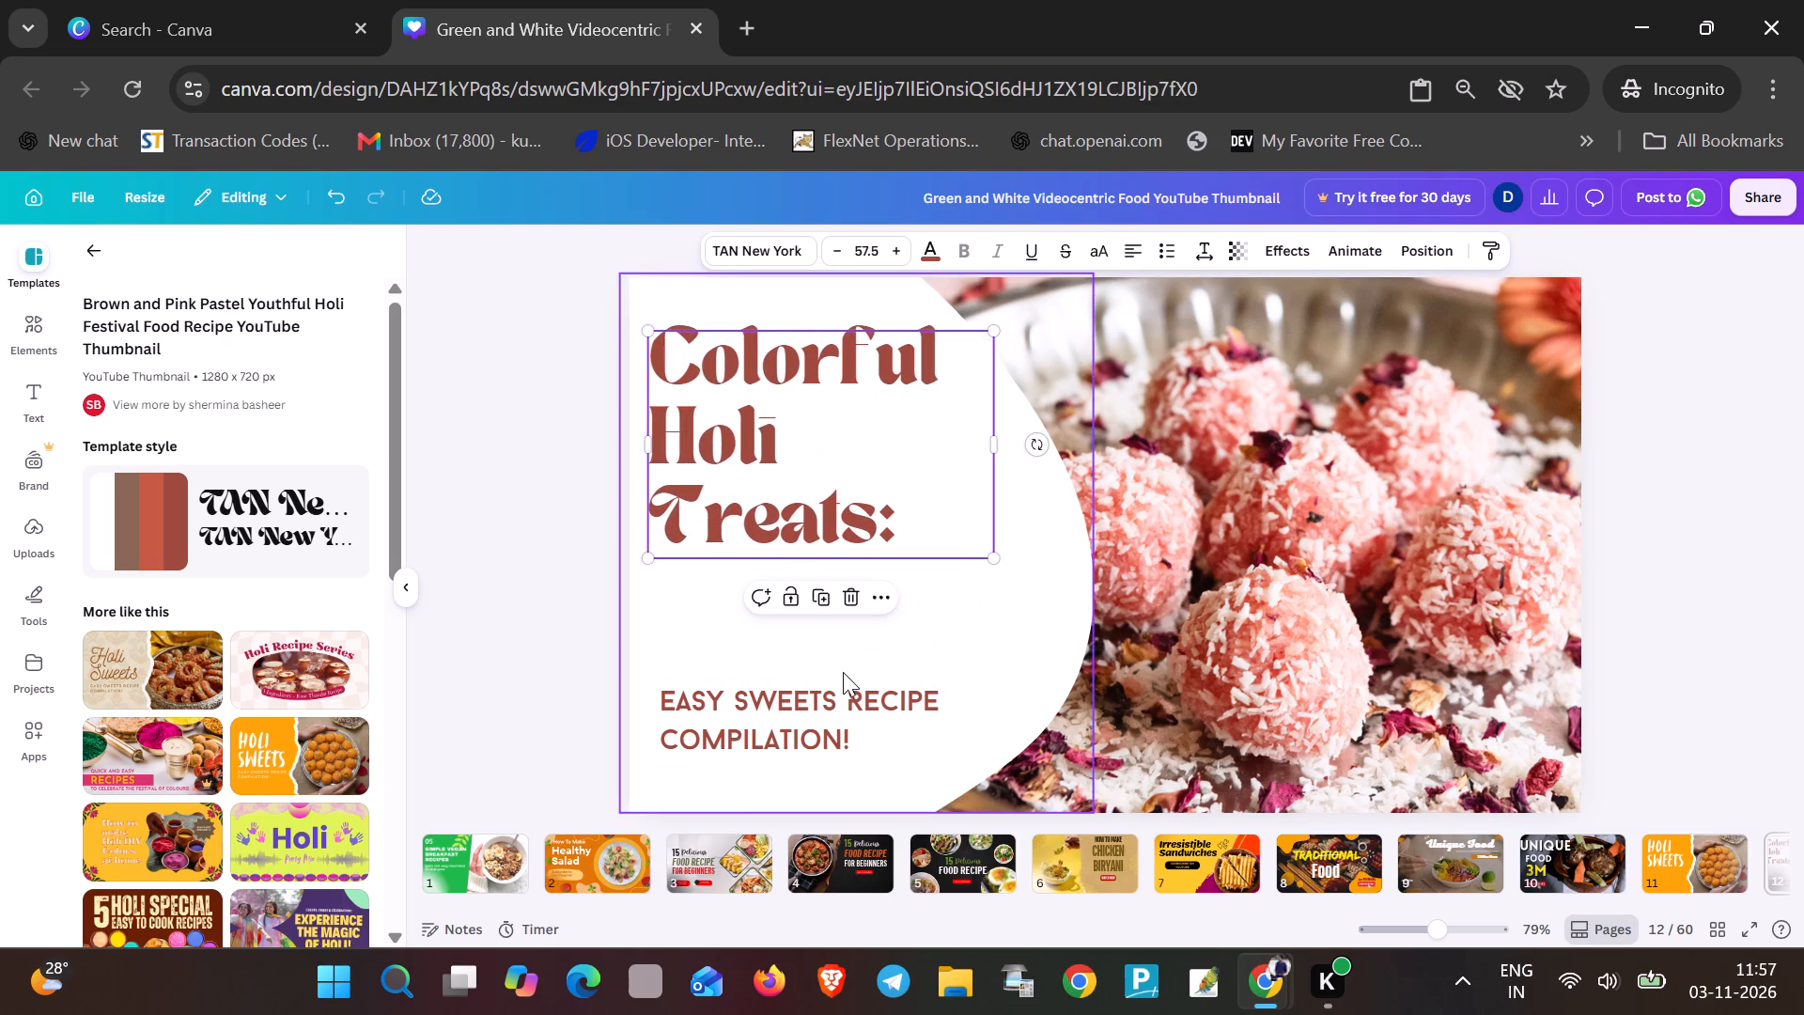
# Bring the "Easy sweets recipe compilation!" subtitle up close beneath the heading, aligned with the heading's left edge.
pyautogui.moveTo(808, 710); pyautogui.dragTo(782, 603)
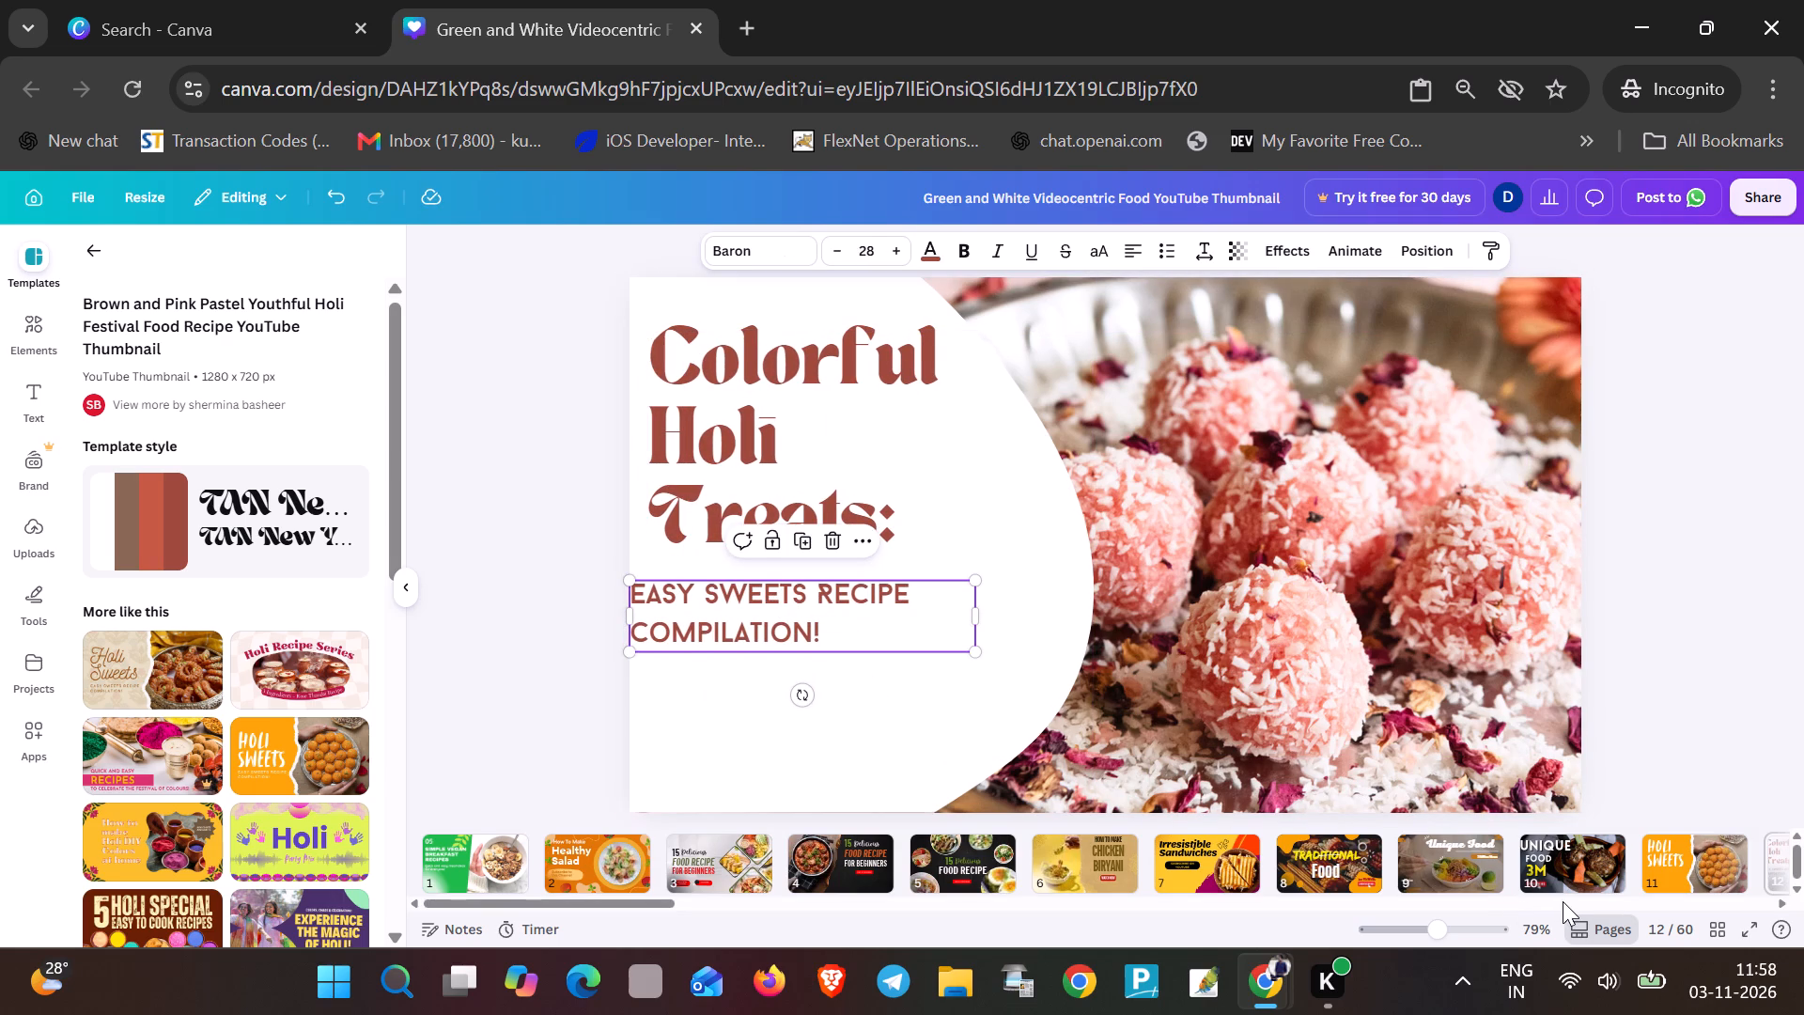
pyautogui.press('Right')
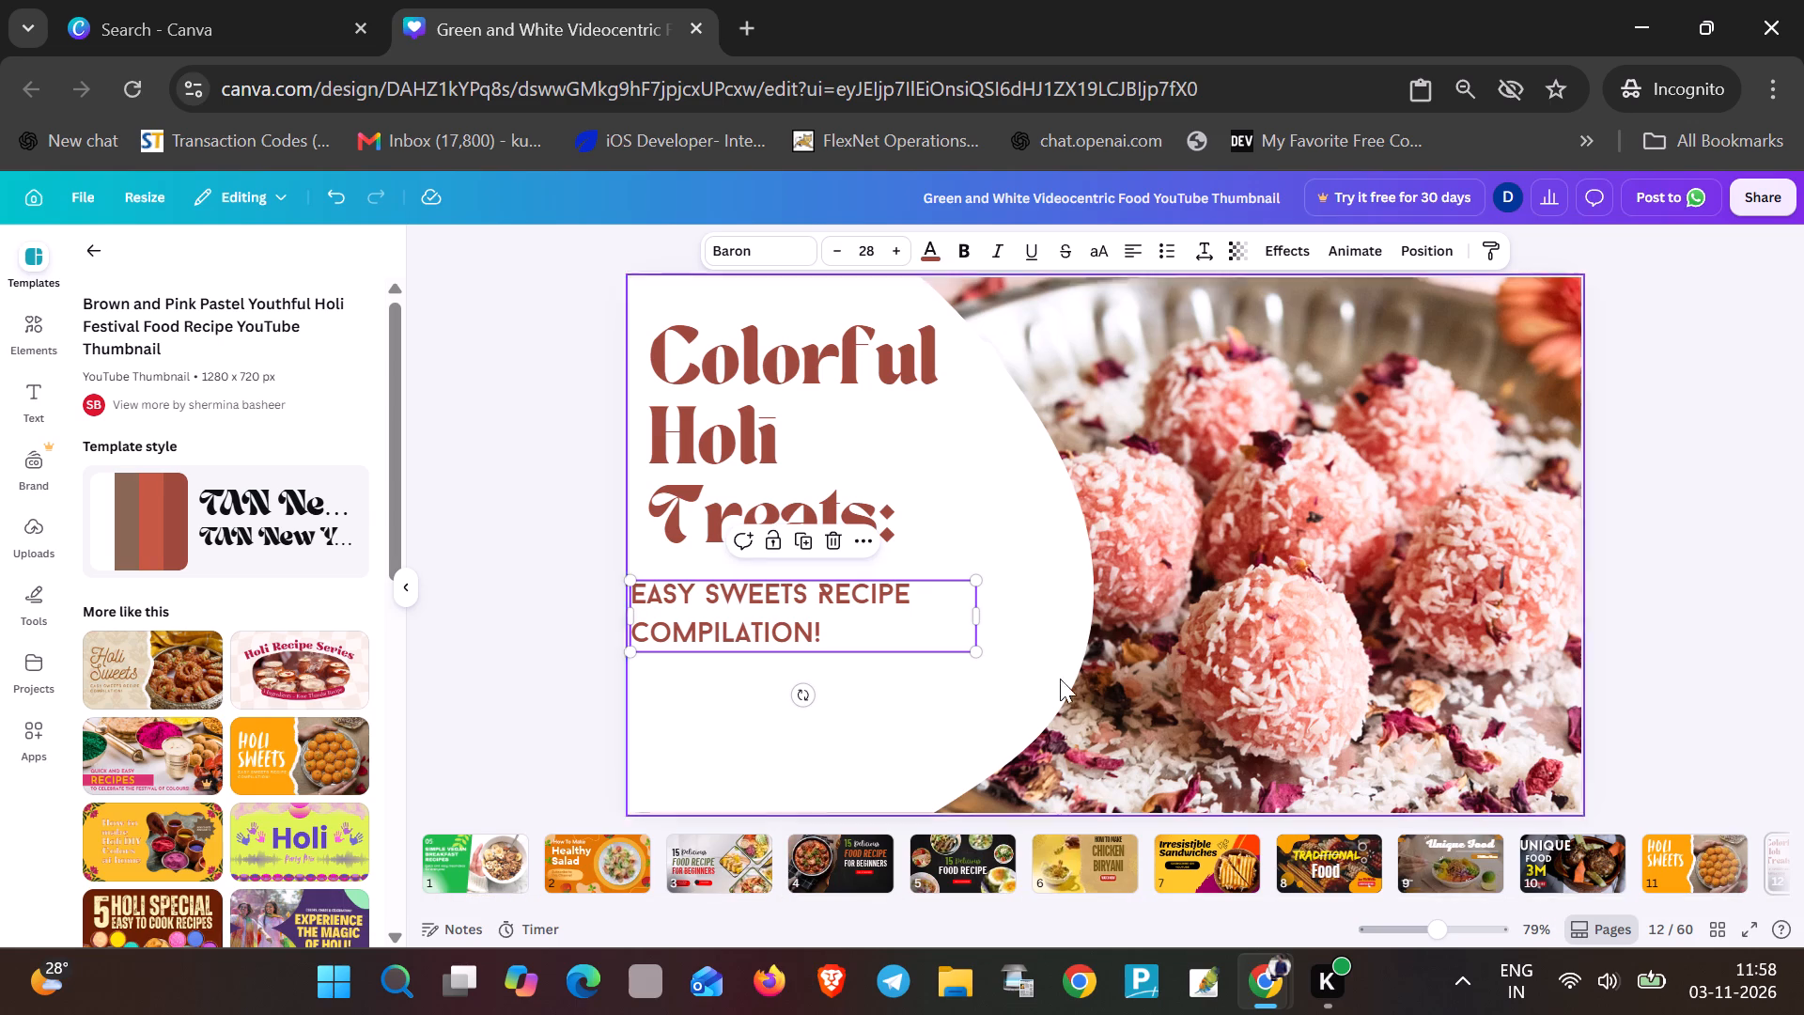
pyautogui.moveTo(822, 620); pyautogui.dragTo(844, 619)
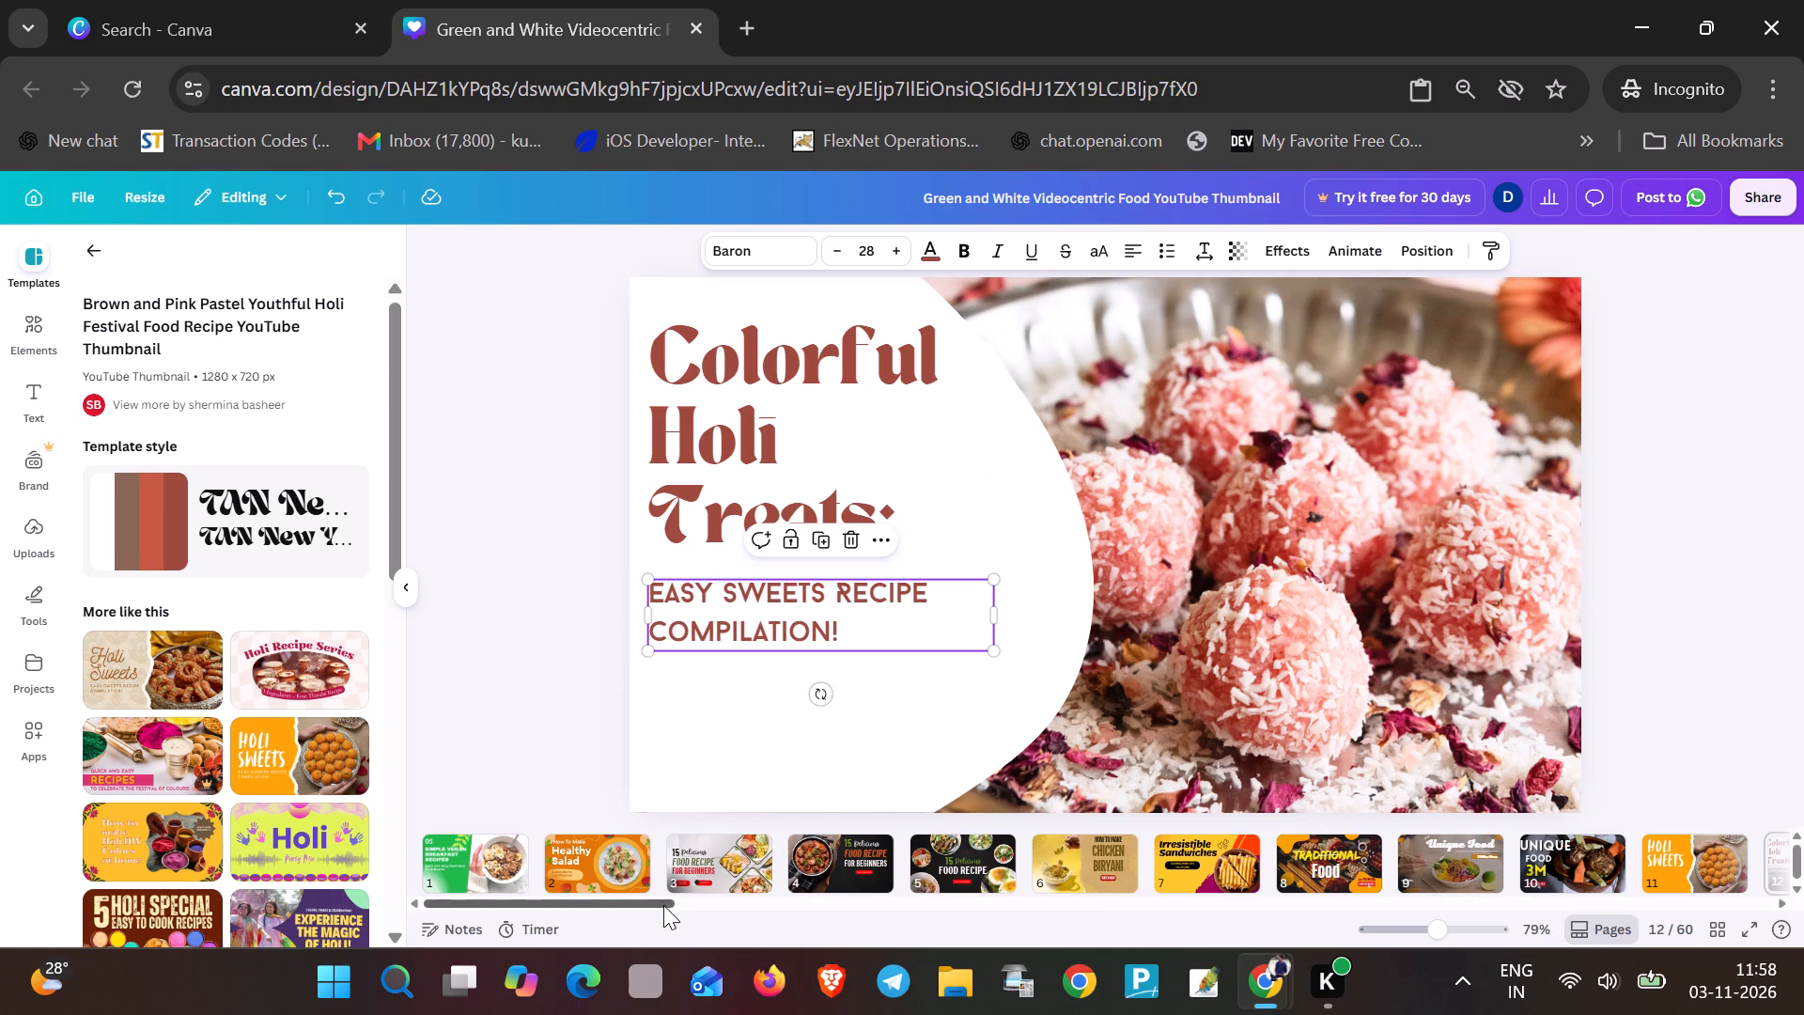
# On page 14, move the "UNIQUE" heading up near the top and bring "FOOD" up close beneath it.
pyautogui.moveTo(659, 898); pyautogui.dragTo(783, 882)
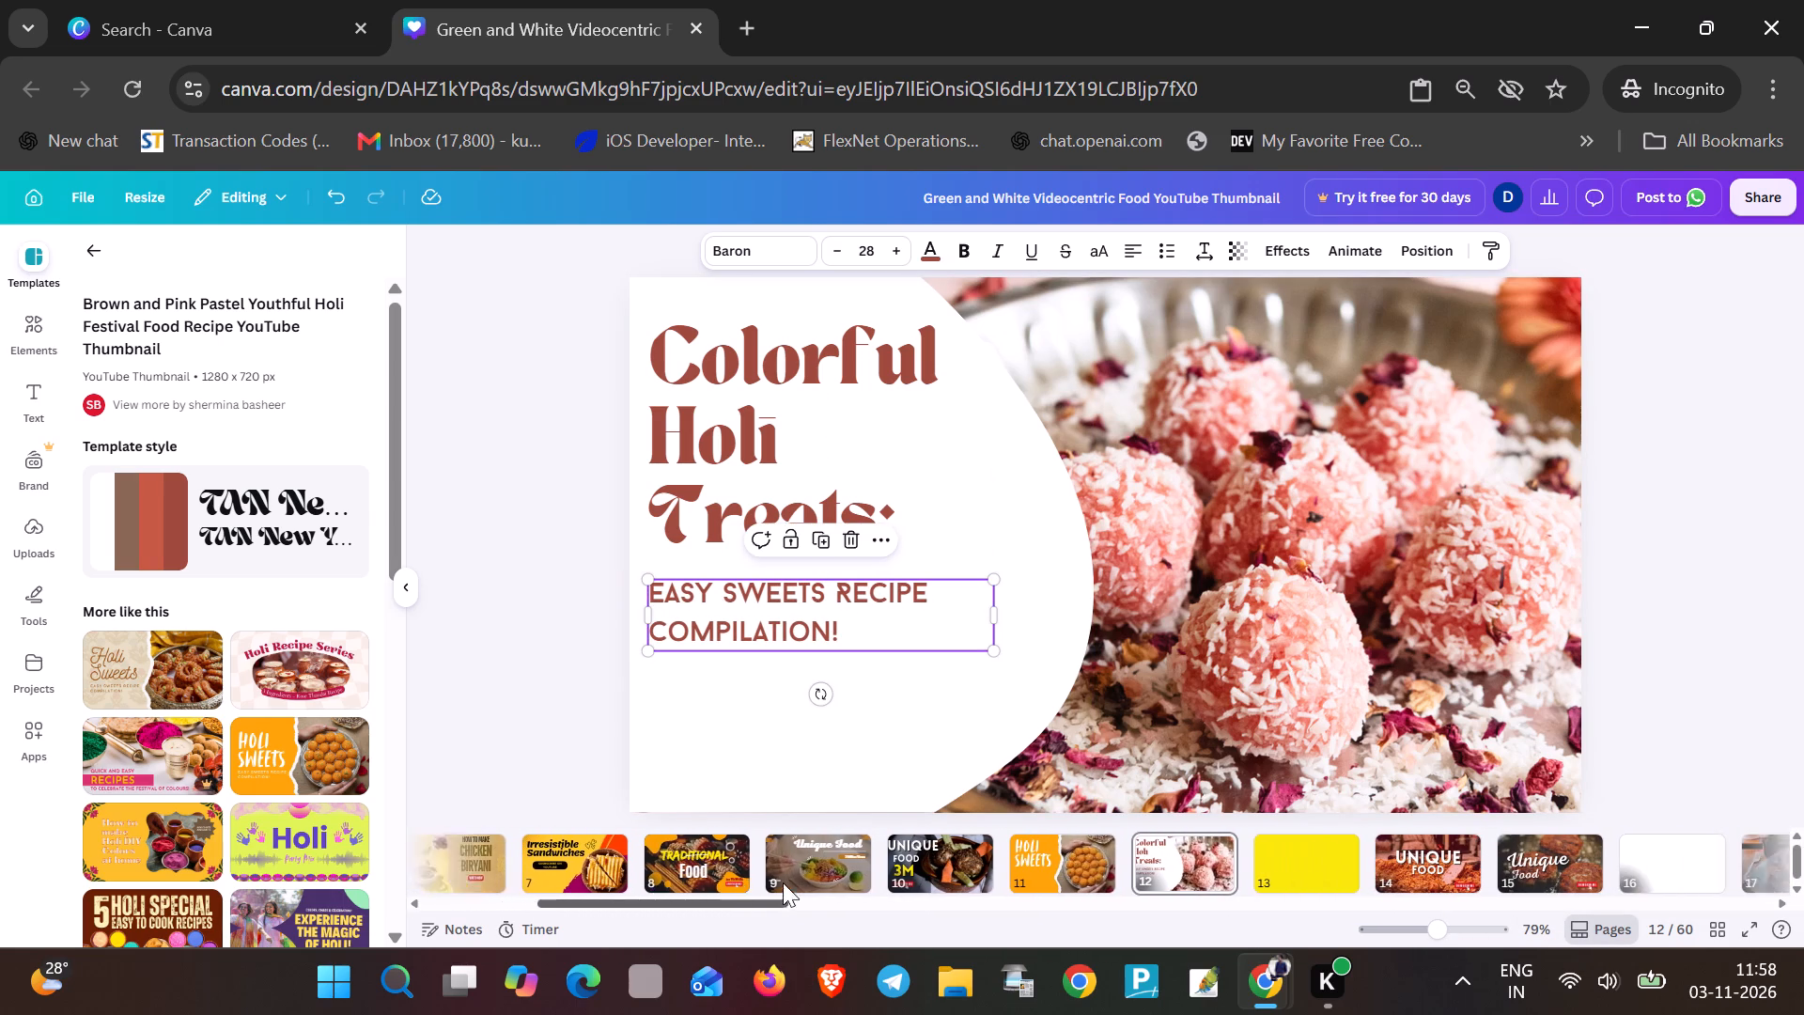
pyautogui.moveTo(783, 882); pyautogui.dragTo(830, 890)
pyautogui.click(1131, 856)
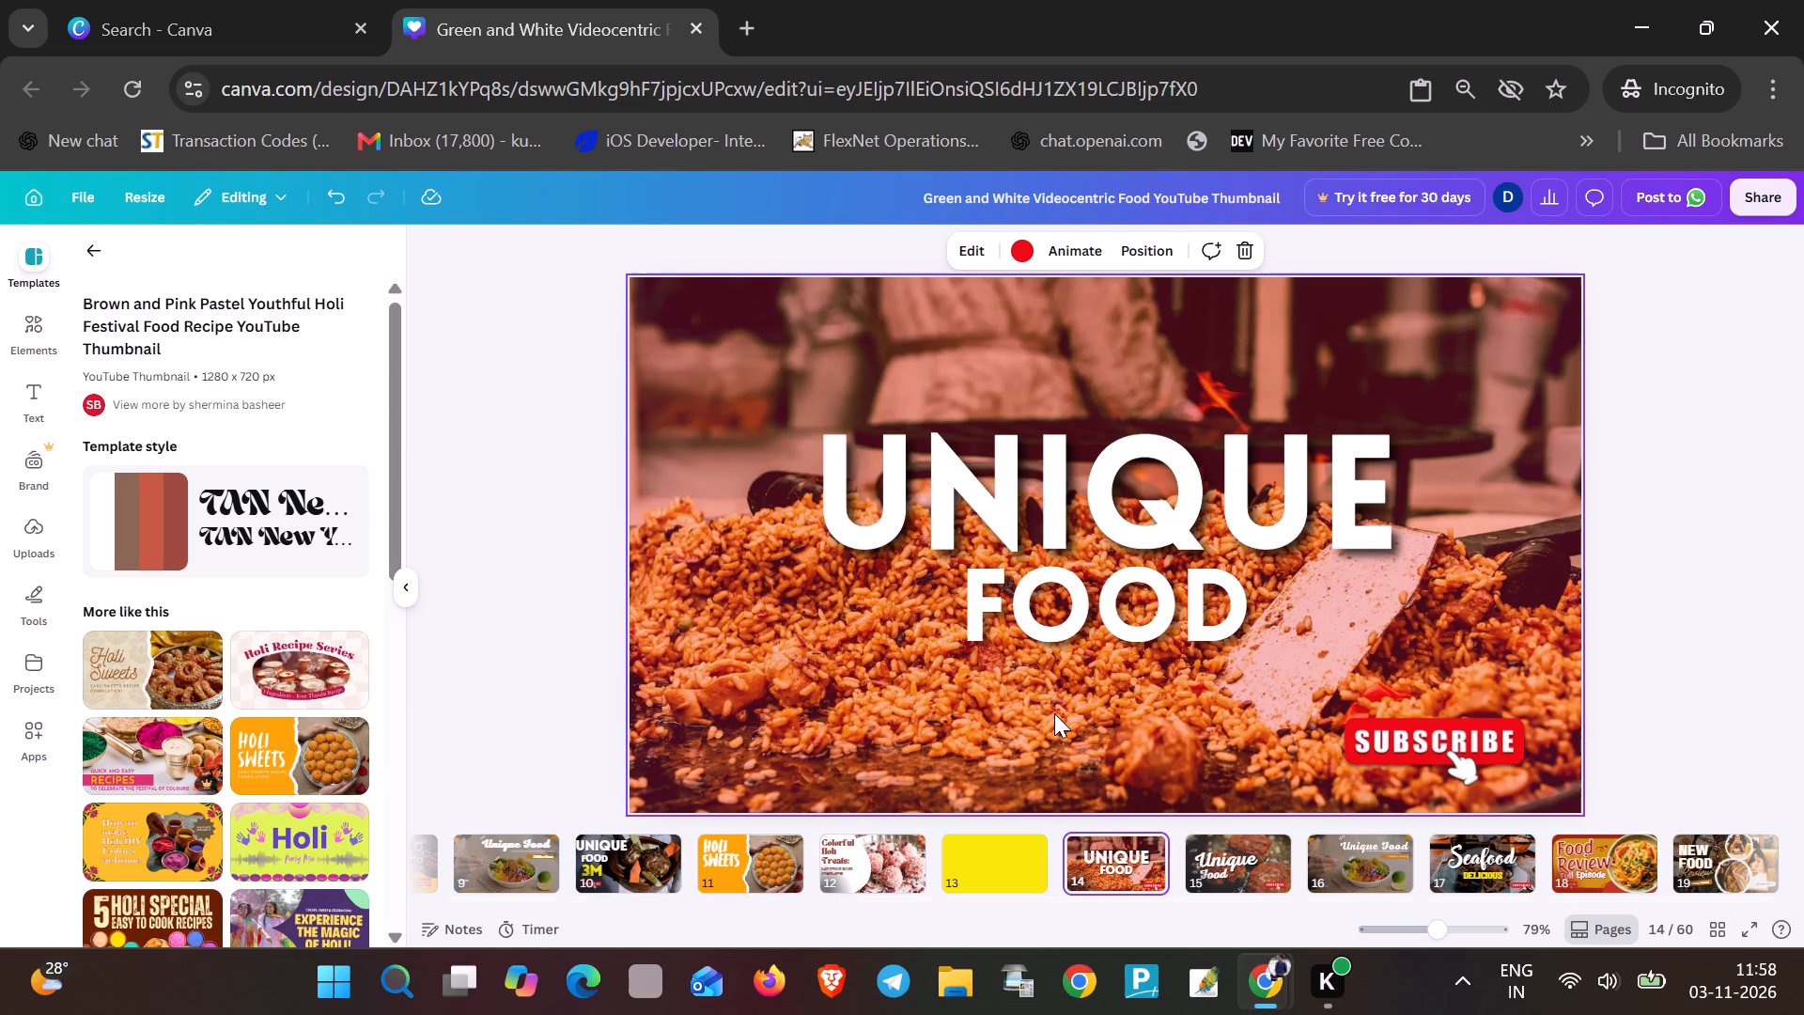
pyautogui.moveTo(1102, 485); pyautogui.dragTo(1100, 459)
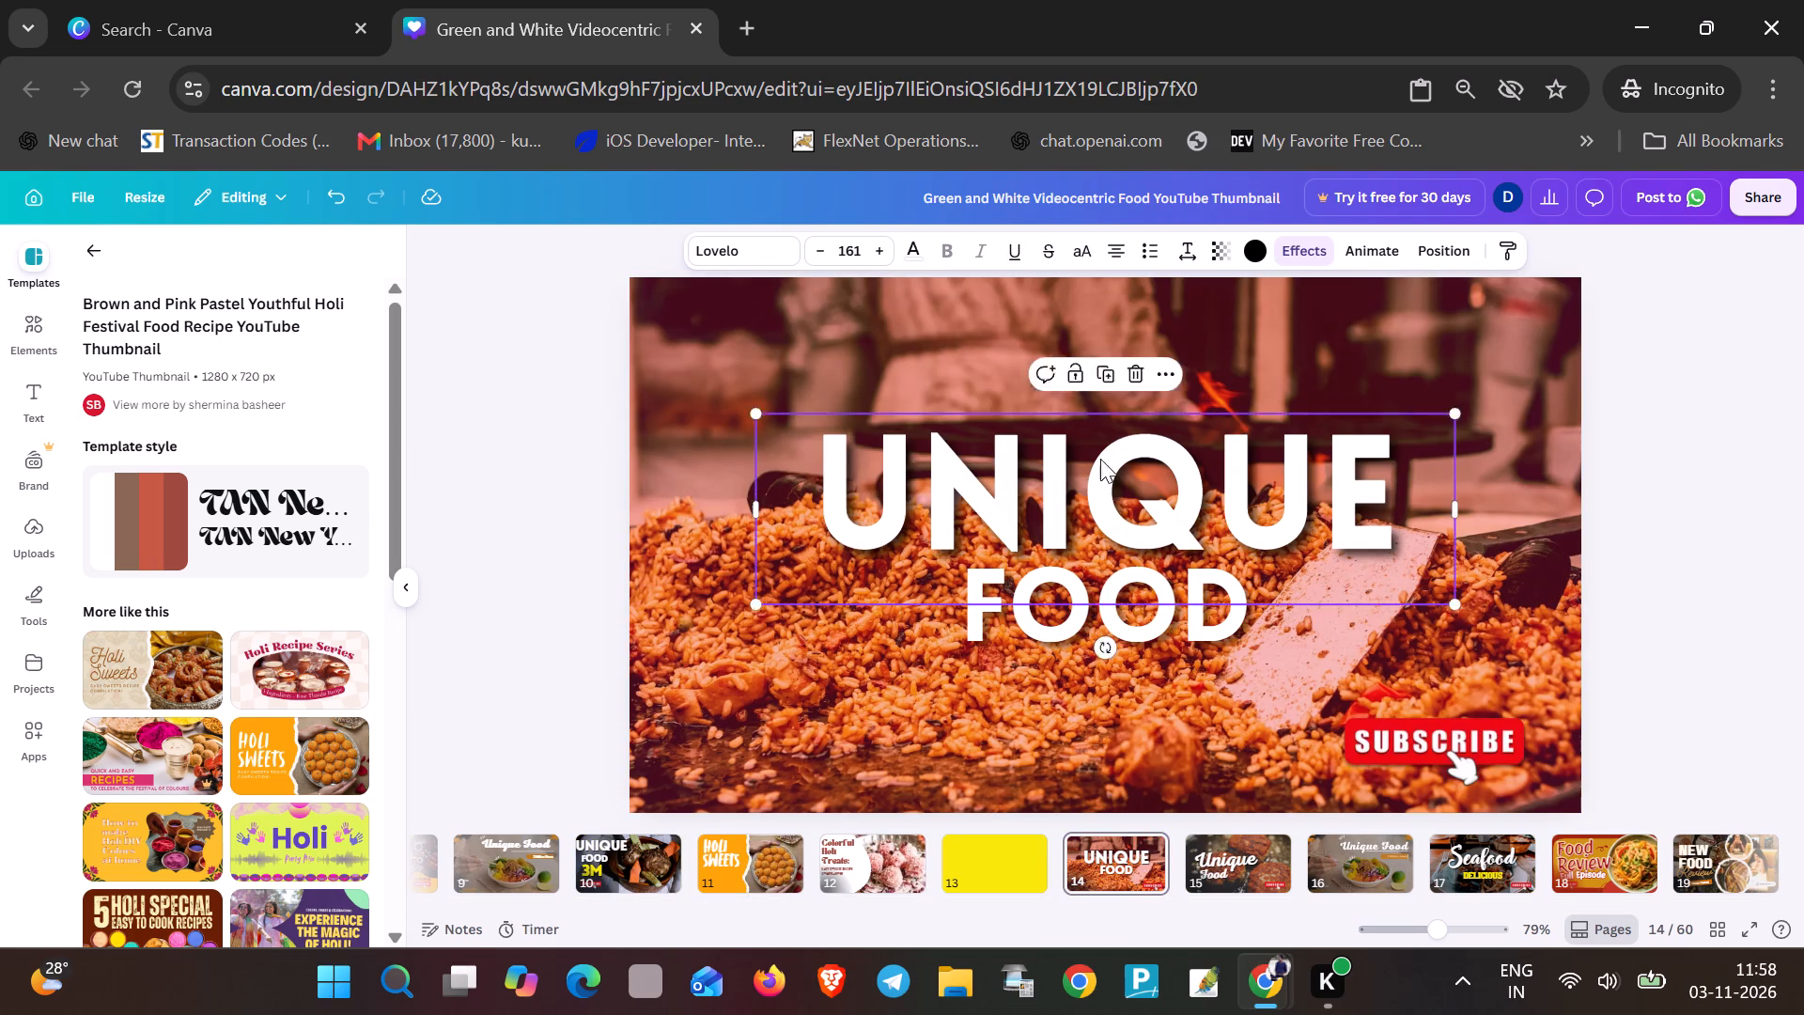
pyautogui.moveTo(1100, 459); pyautogui.dragTo(1087, 365)
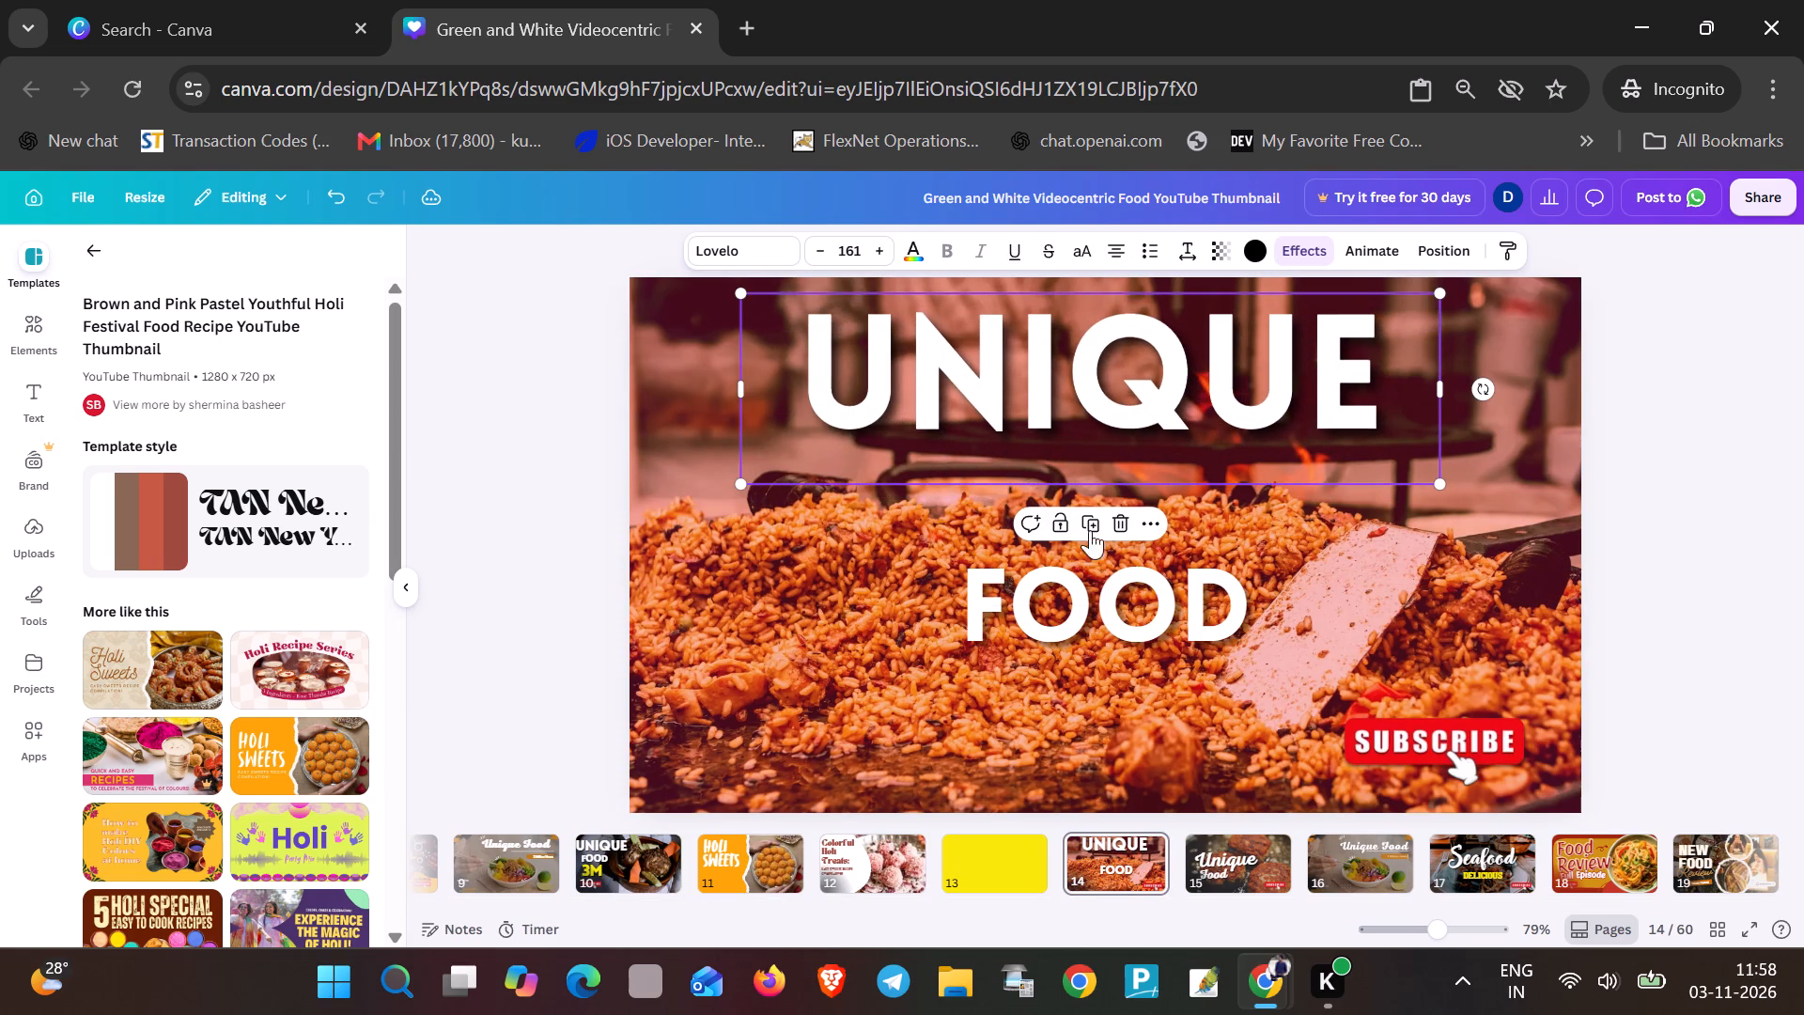
pyautogui.moveTo(1081, 600); pyautogui.dragTo(1077, 500)
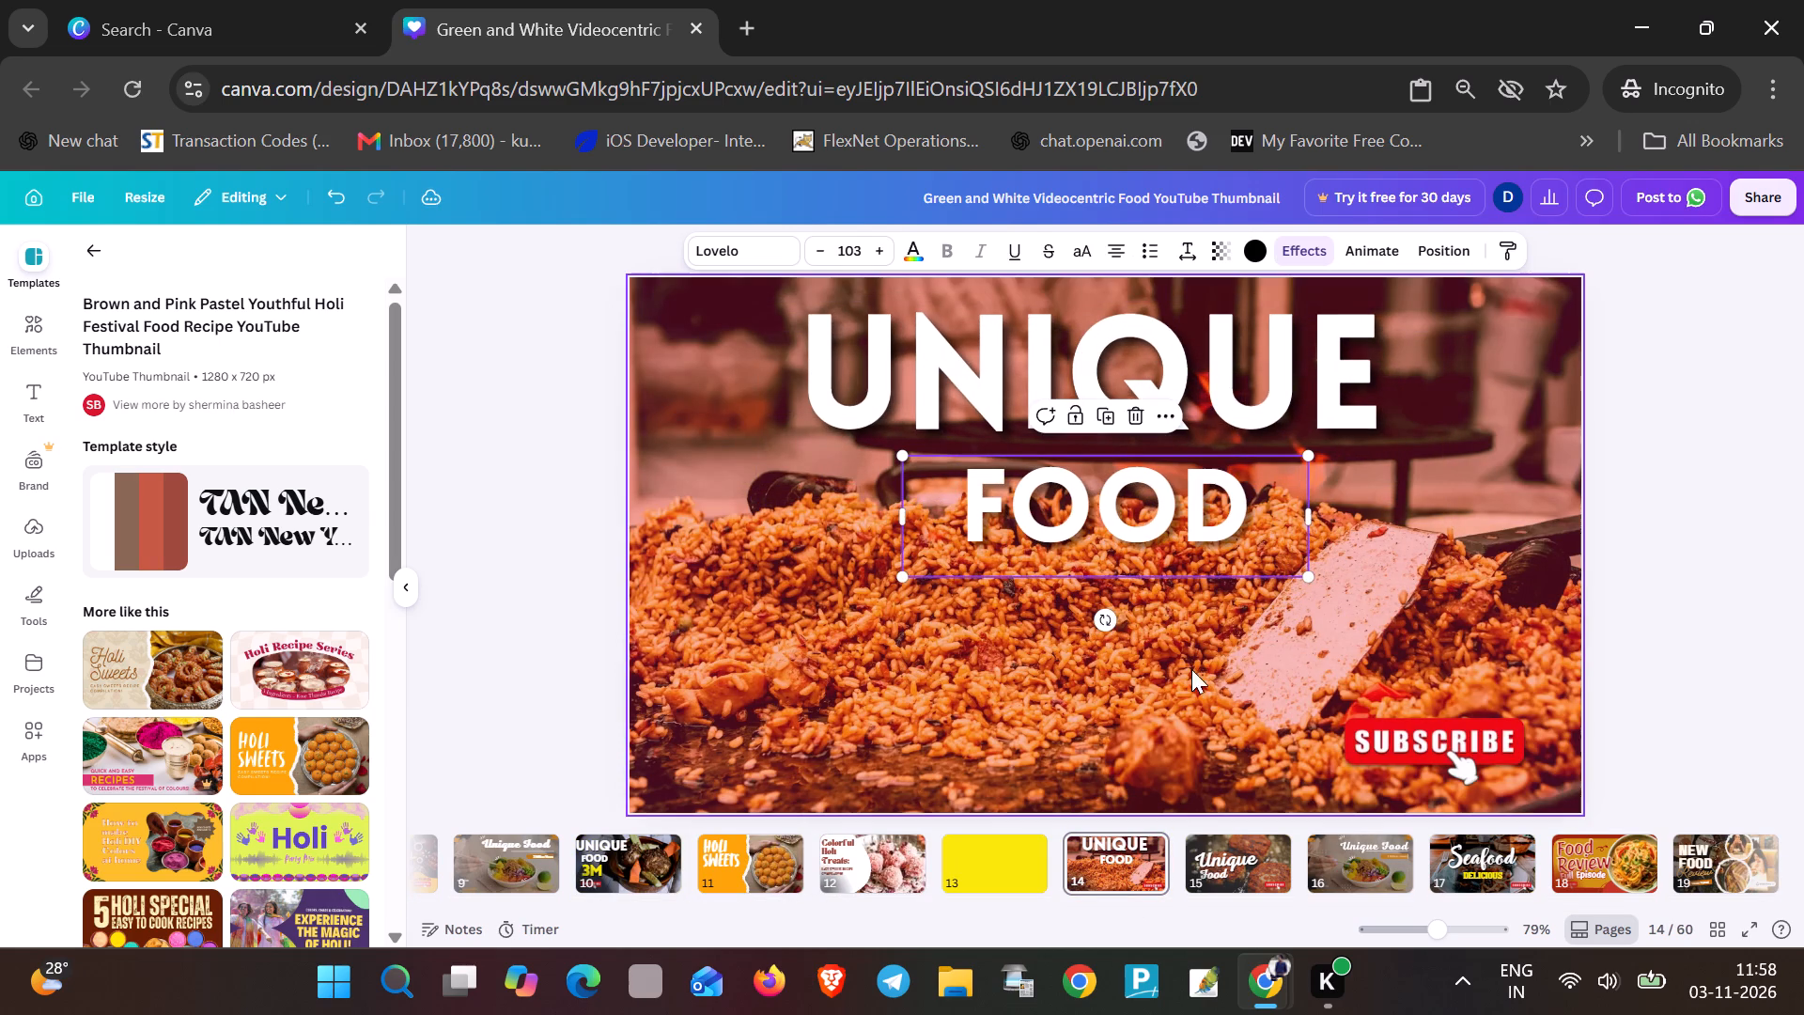
# Raise the red "SUBSCRIBE" button on page 14 and shift it slightly left.
pyautogui.moveTo(1417, 729); pyautogui.dragTo(1399, 641)
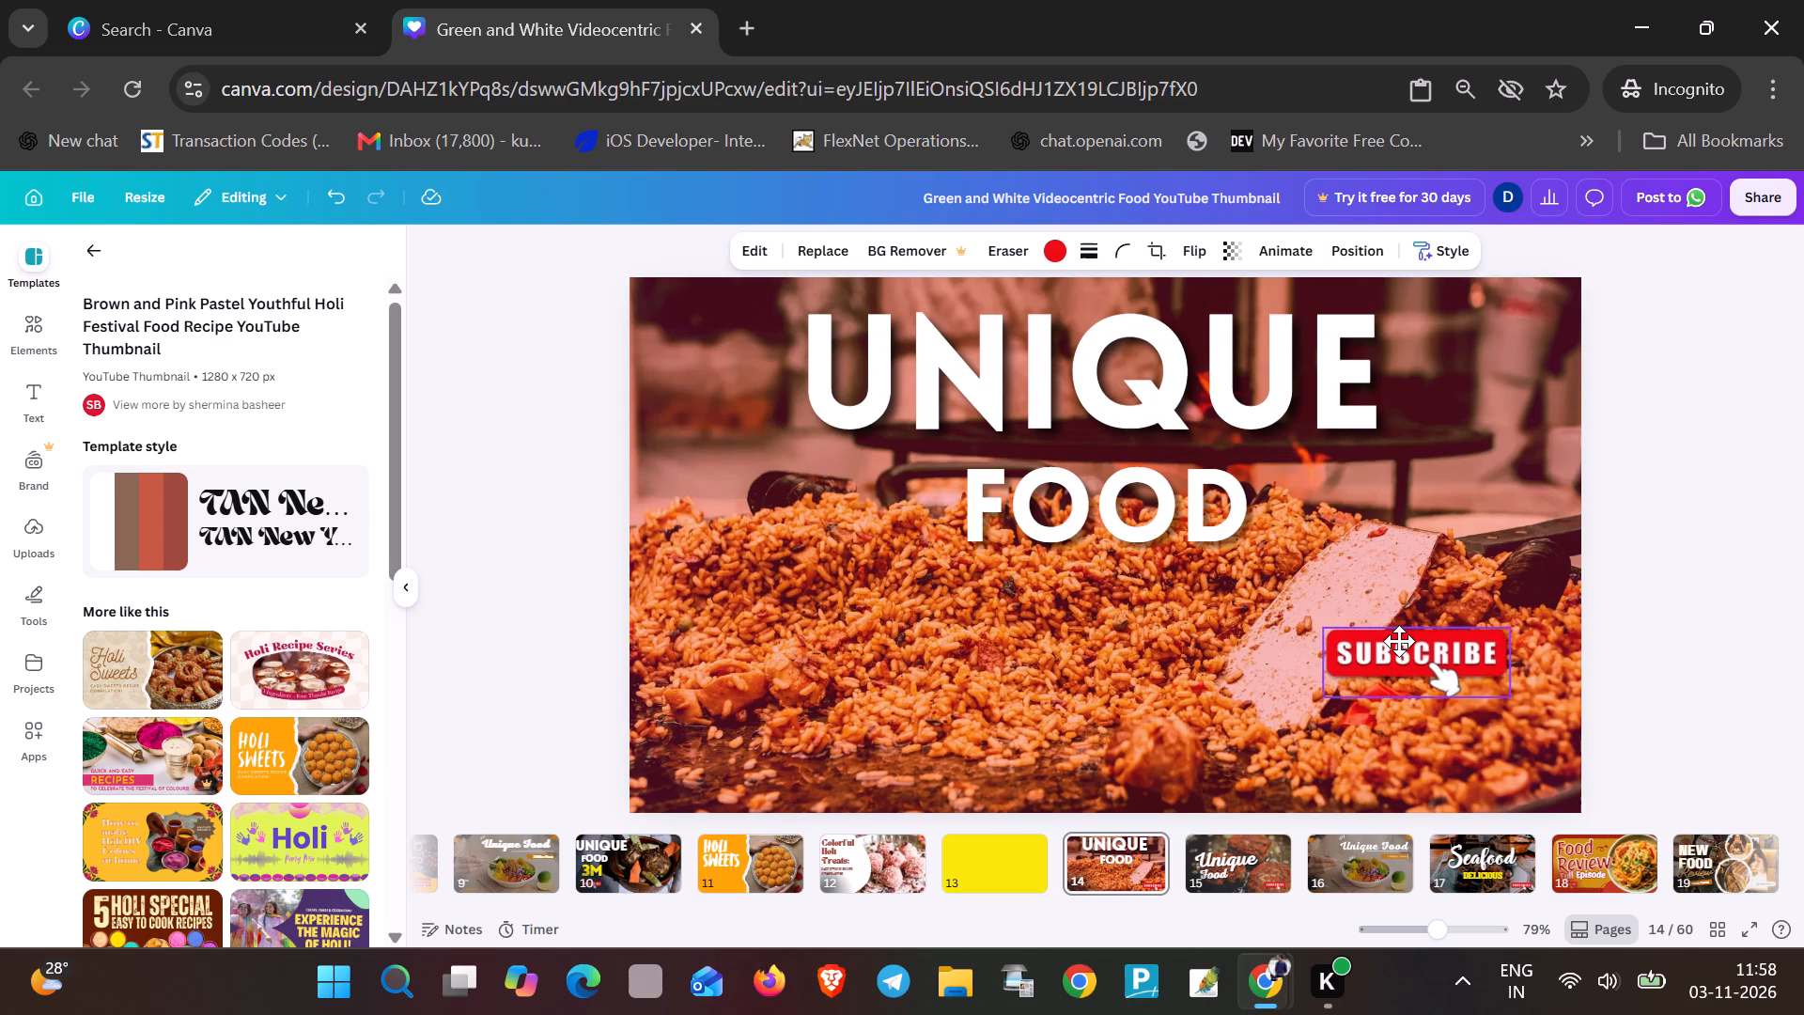
pyautogui.moveTo(1399, 641); pyautogui.dragTo(1406, 641)
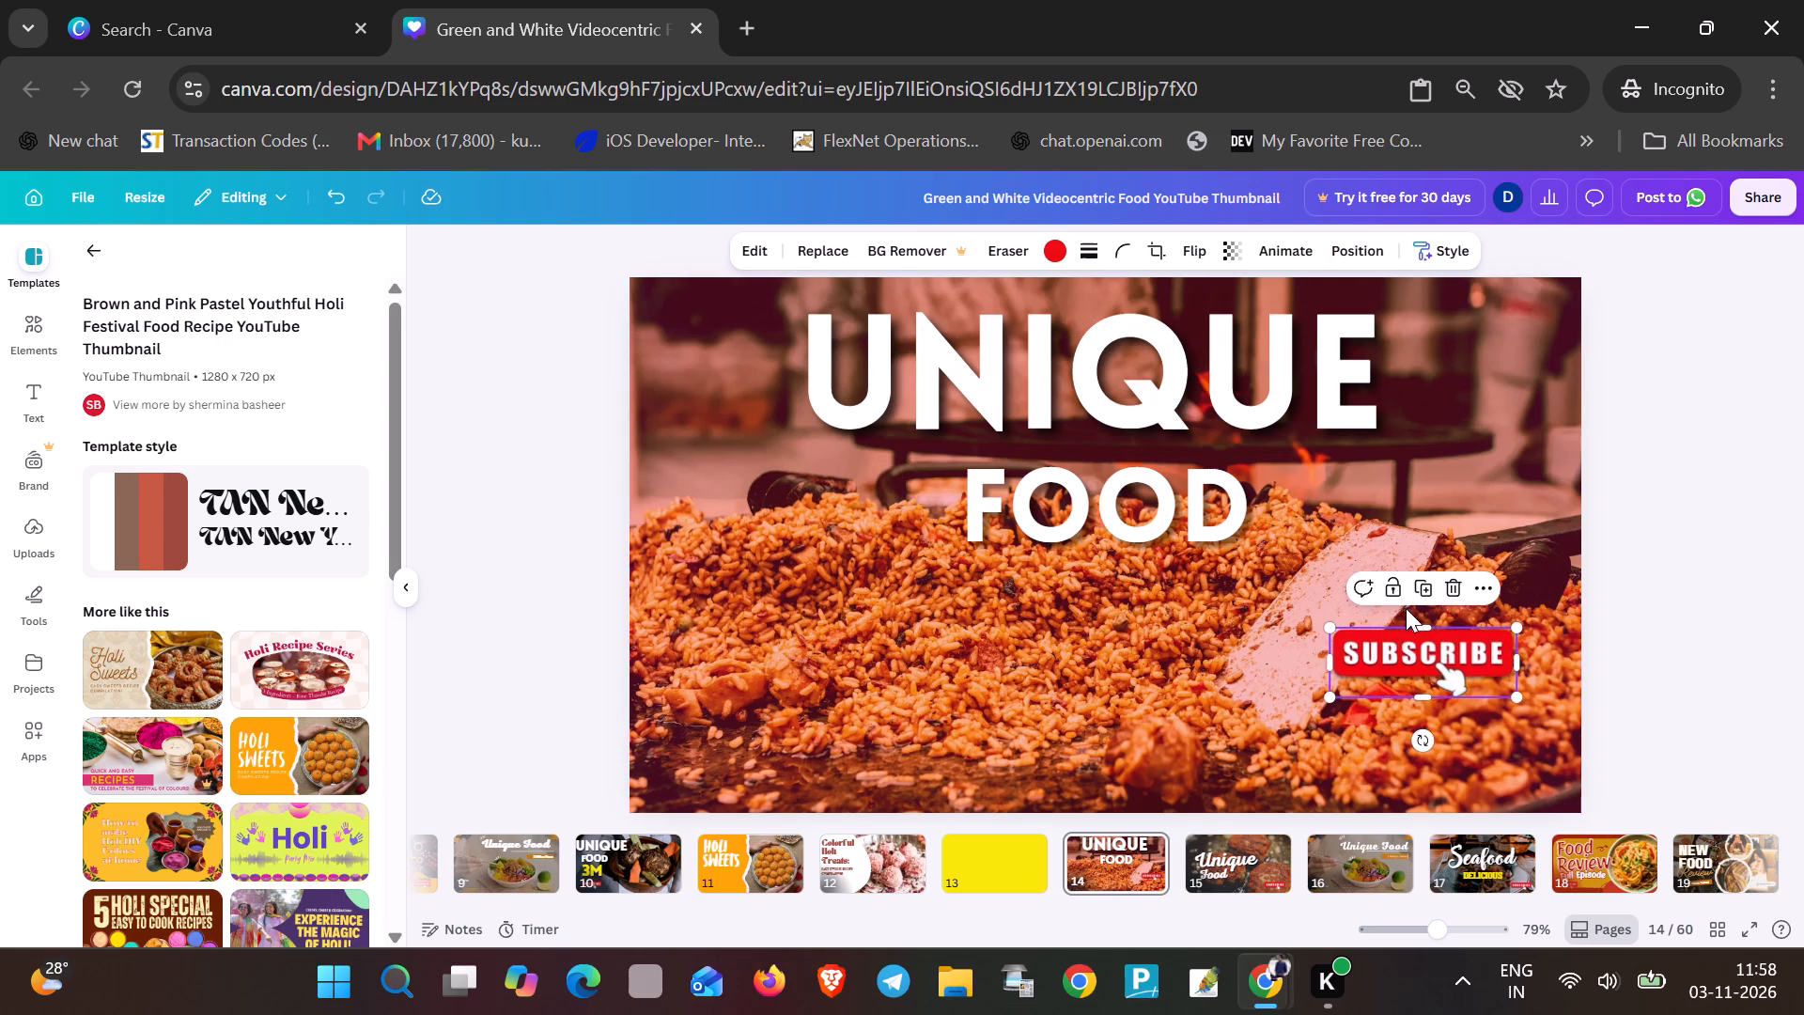
# Copy the "SUBSCRIBE" button and place the duplicate on the left side of page 14, level with the original.
pyautogui.click(1476, 585)
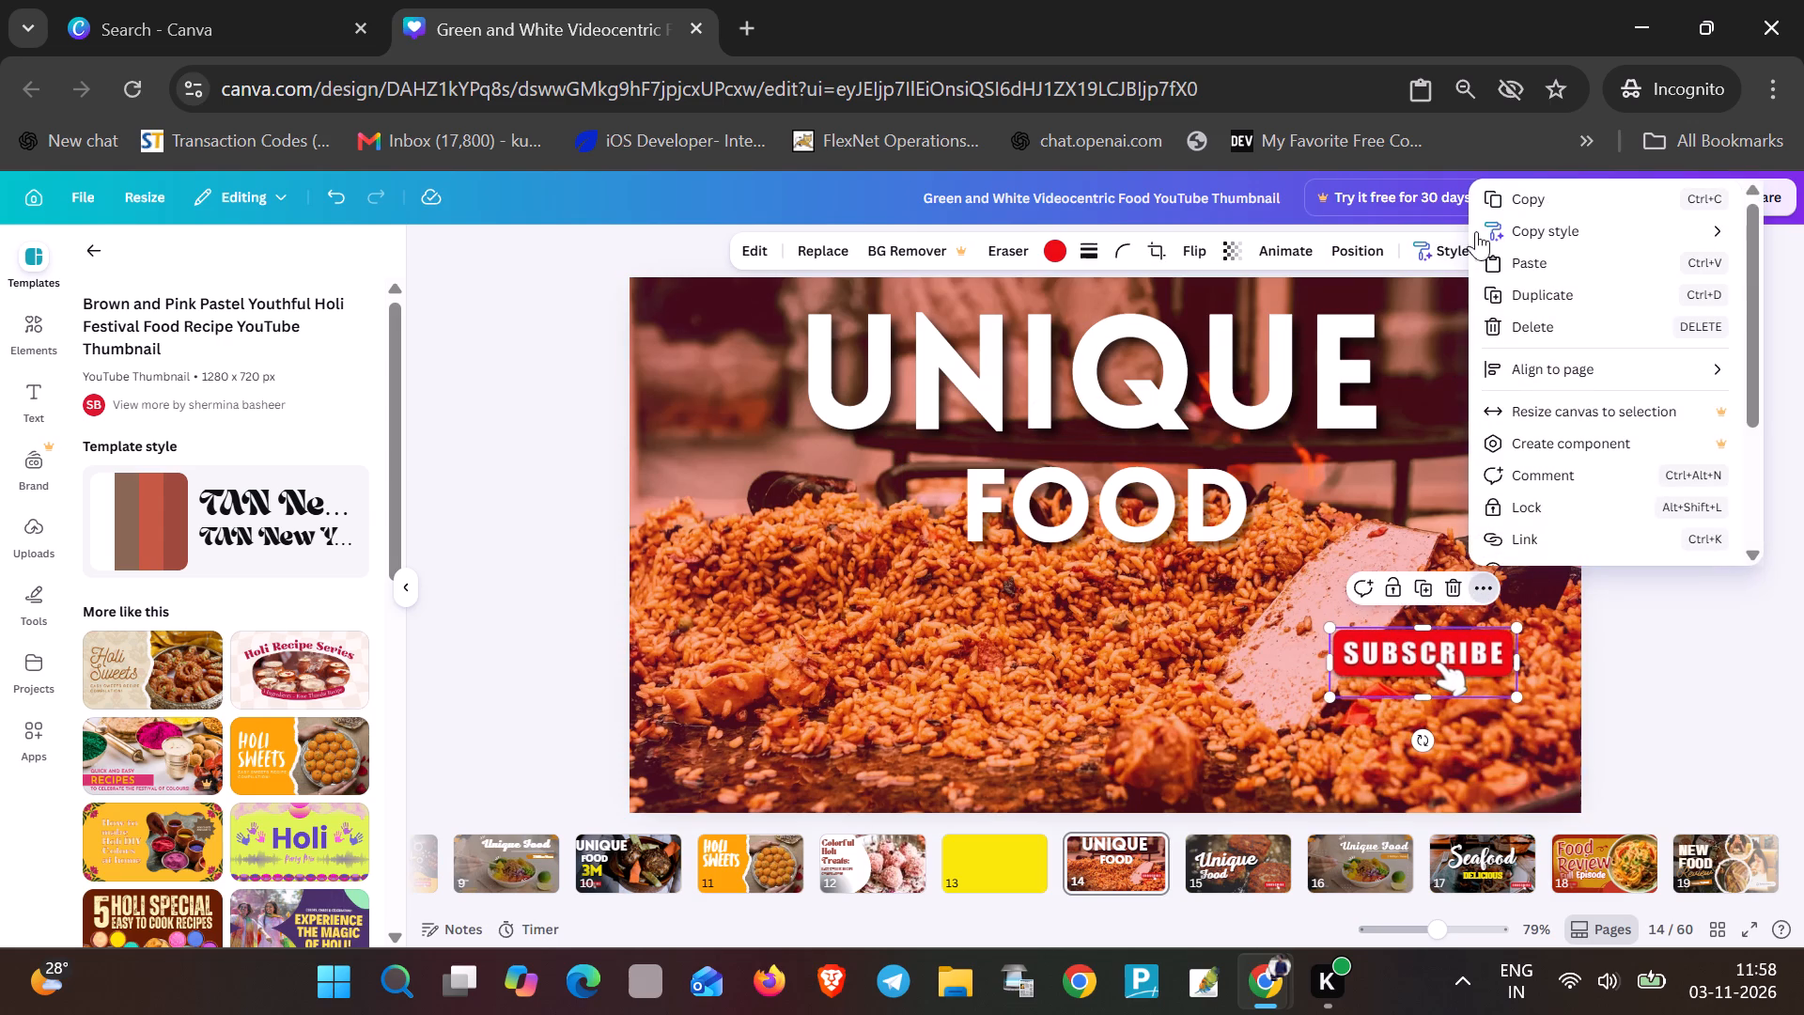
pyautogui.click(1504, 189)
pyautogui.rightClick(907, 658)
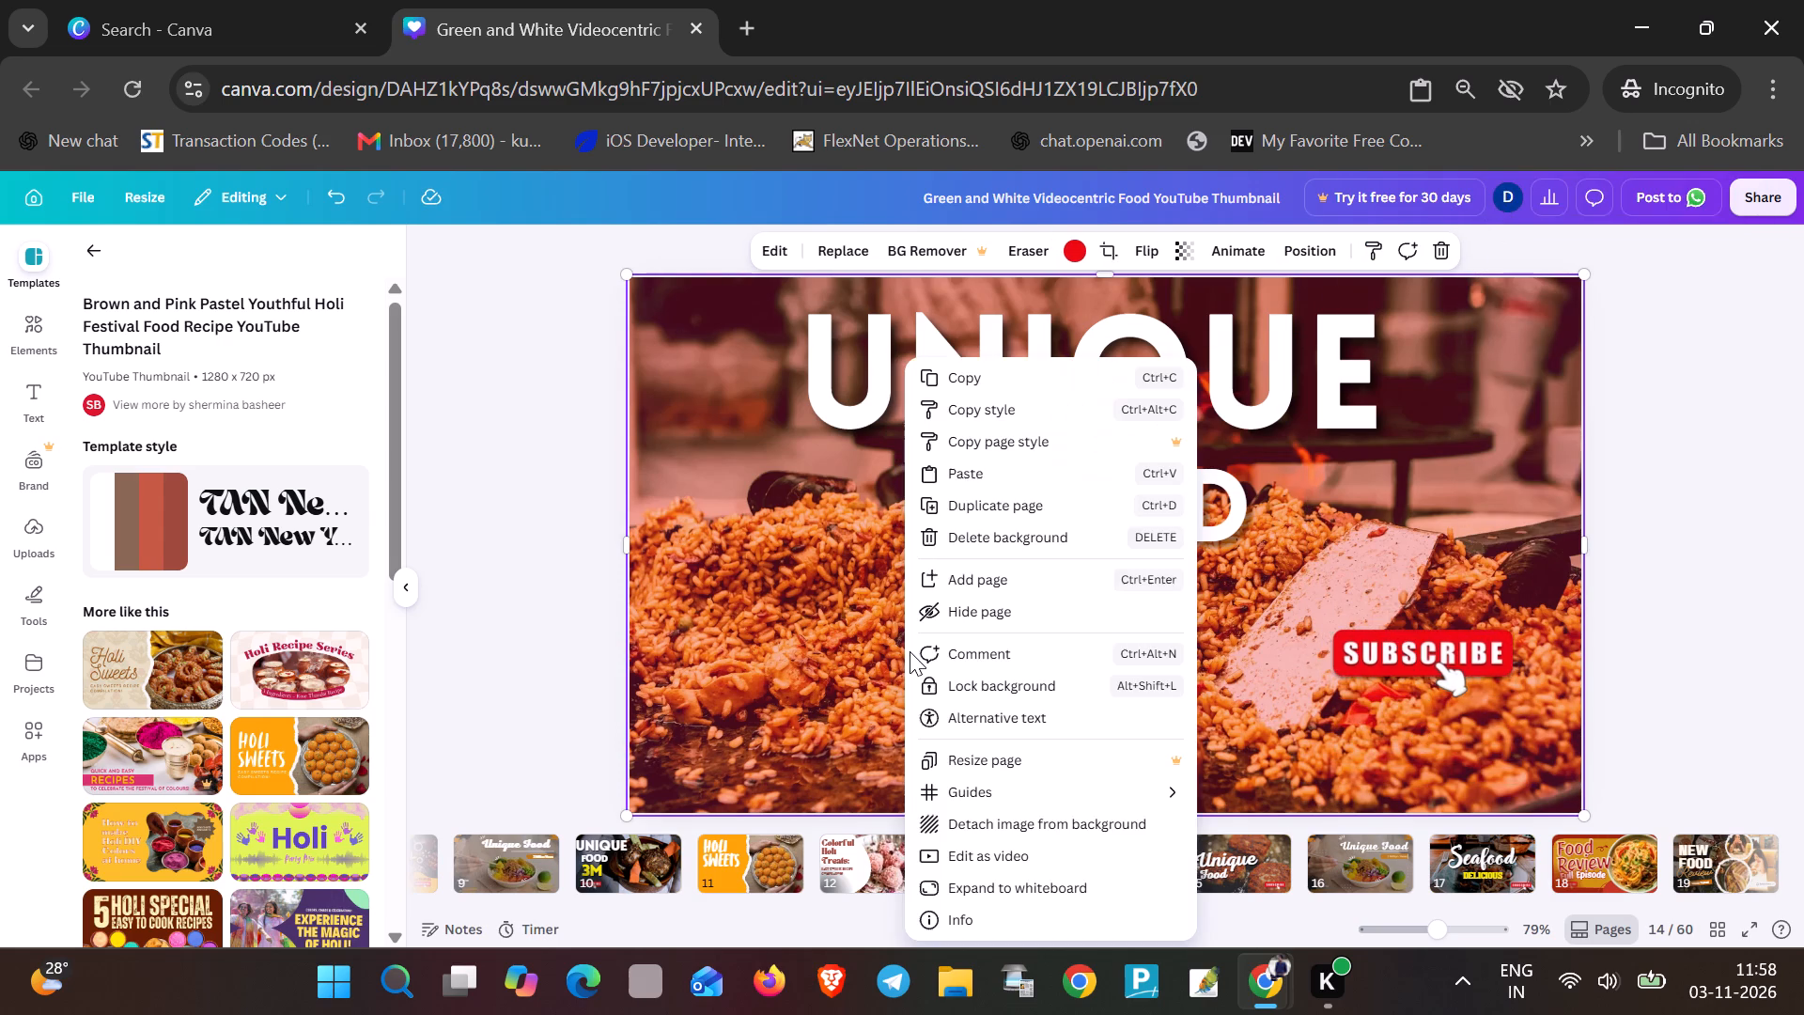
pyautogui.click(974, 465)
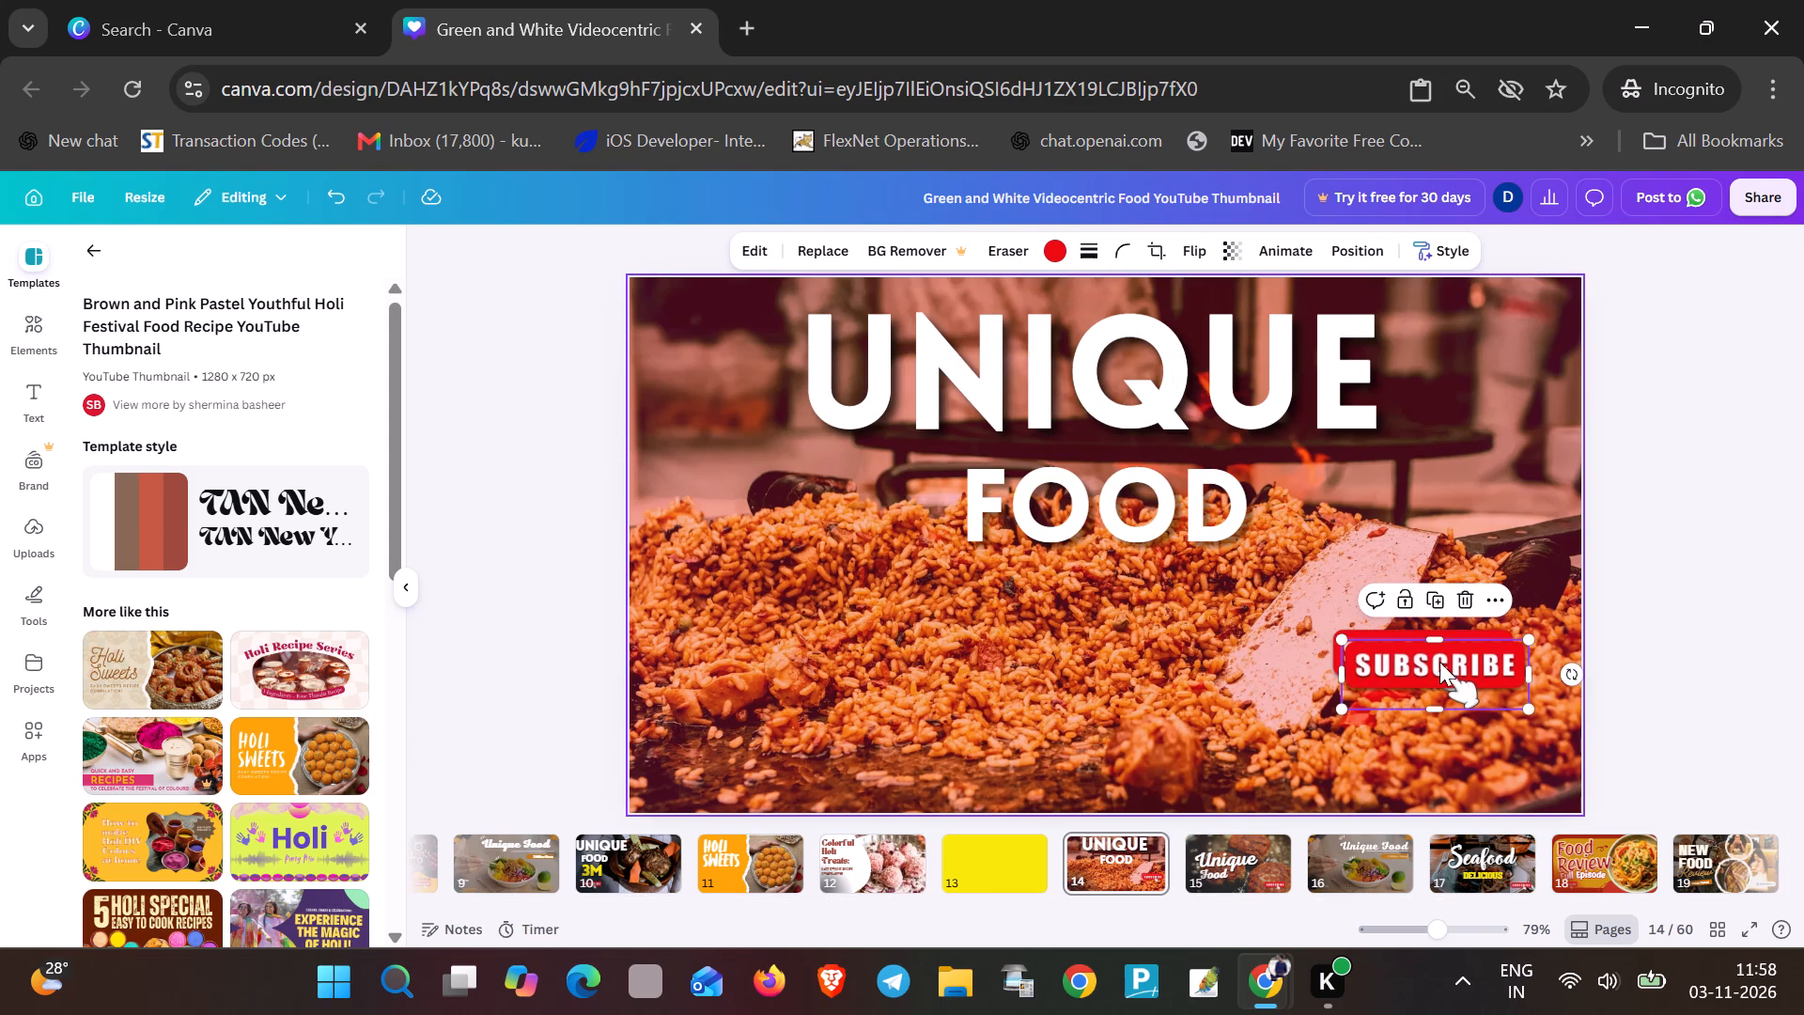
pyautogui.moveTo(1440, 662); pyautogui.dragTo(814, 663)
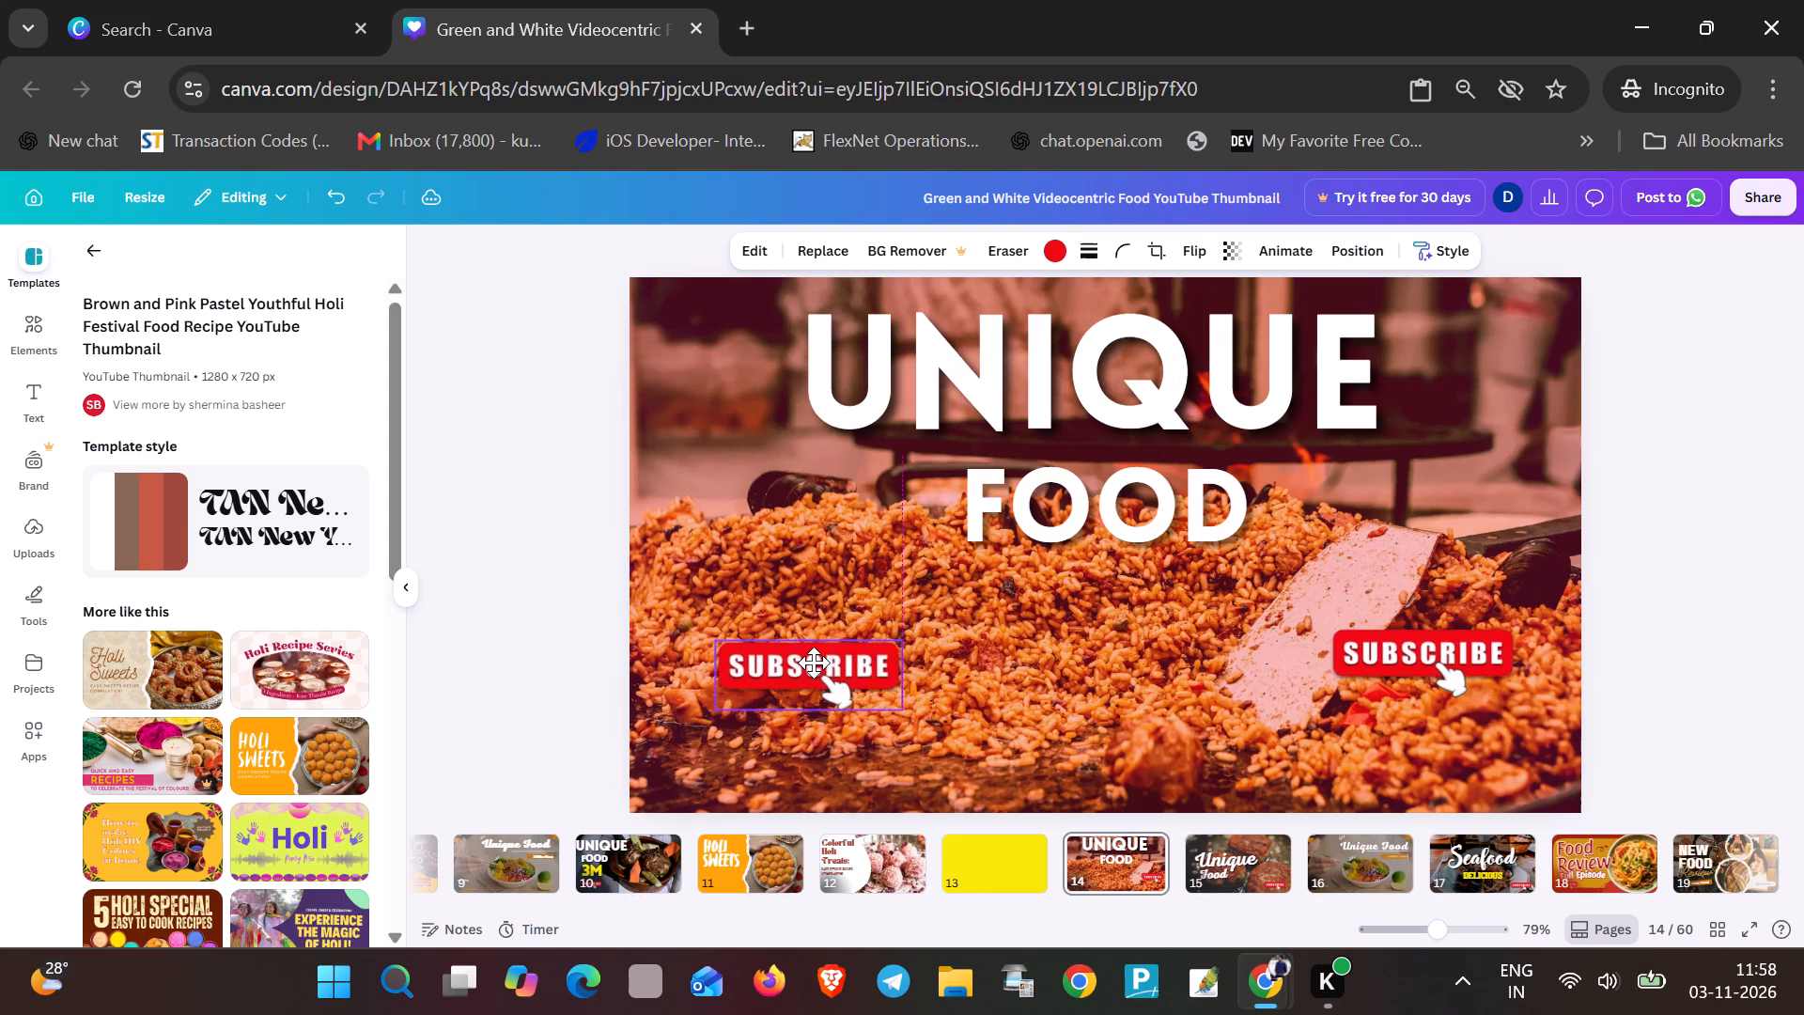
pyautogui.moveTo(814, 663); pyautogui.dragTo(801, 655)
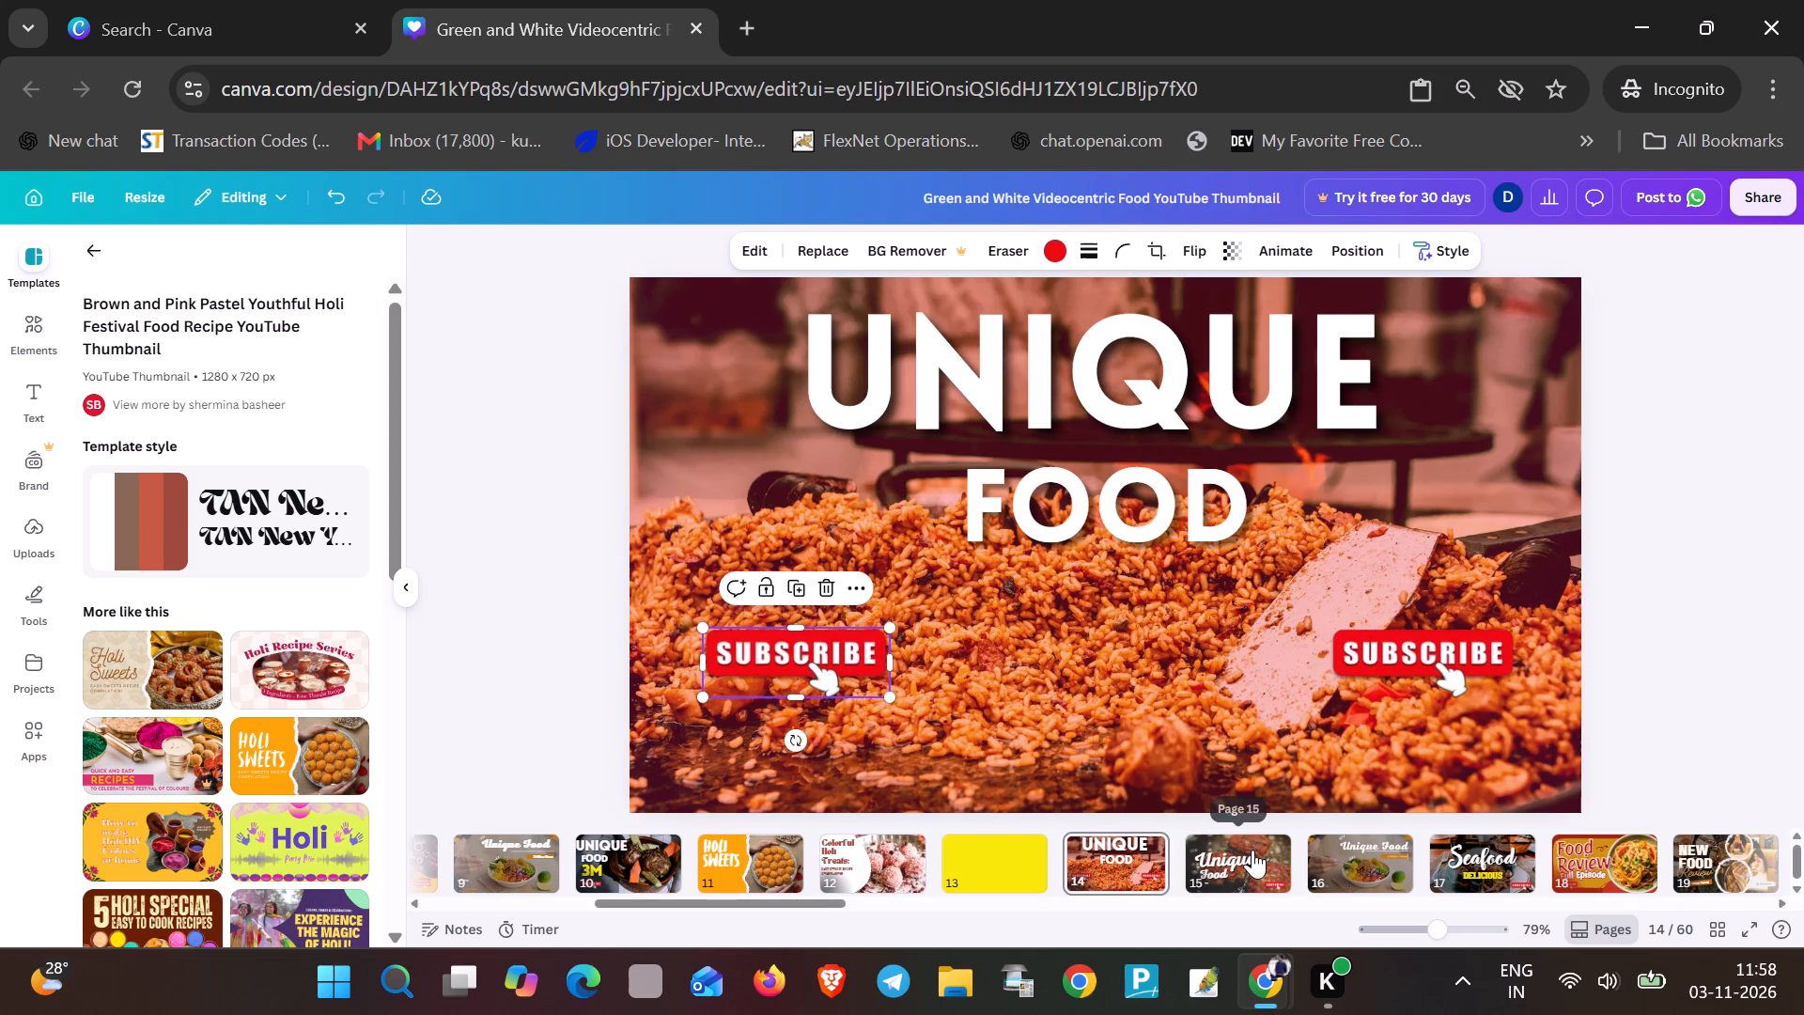
# On page 15, move the "Unique" text up near the top and bring "Food" up close beneath it.
pyautogui.click(1252, 851)
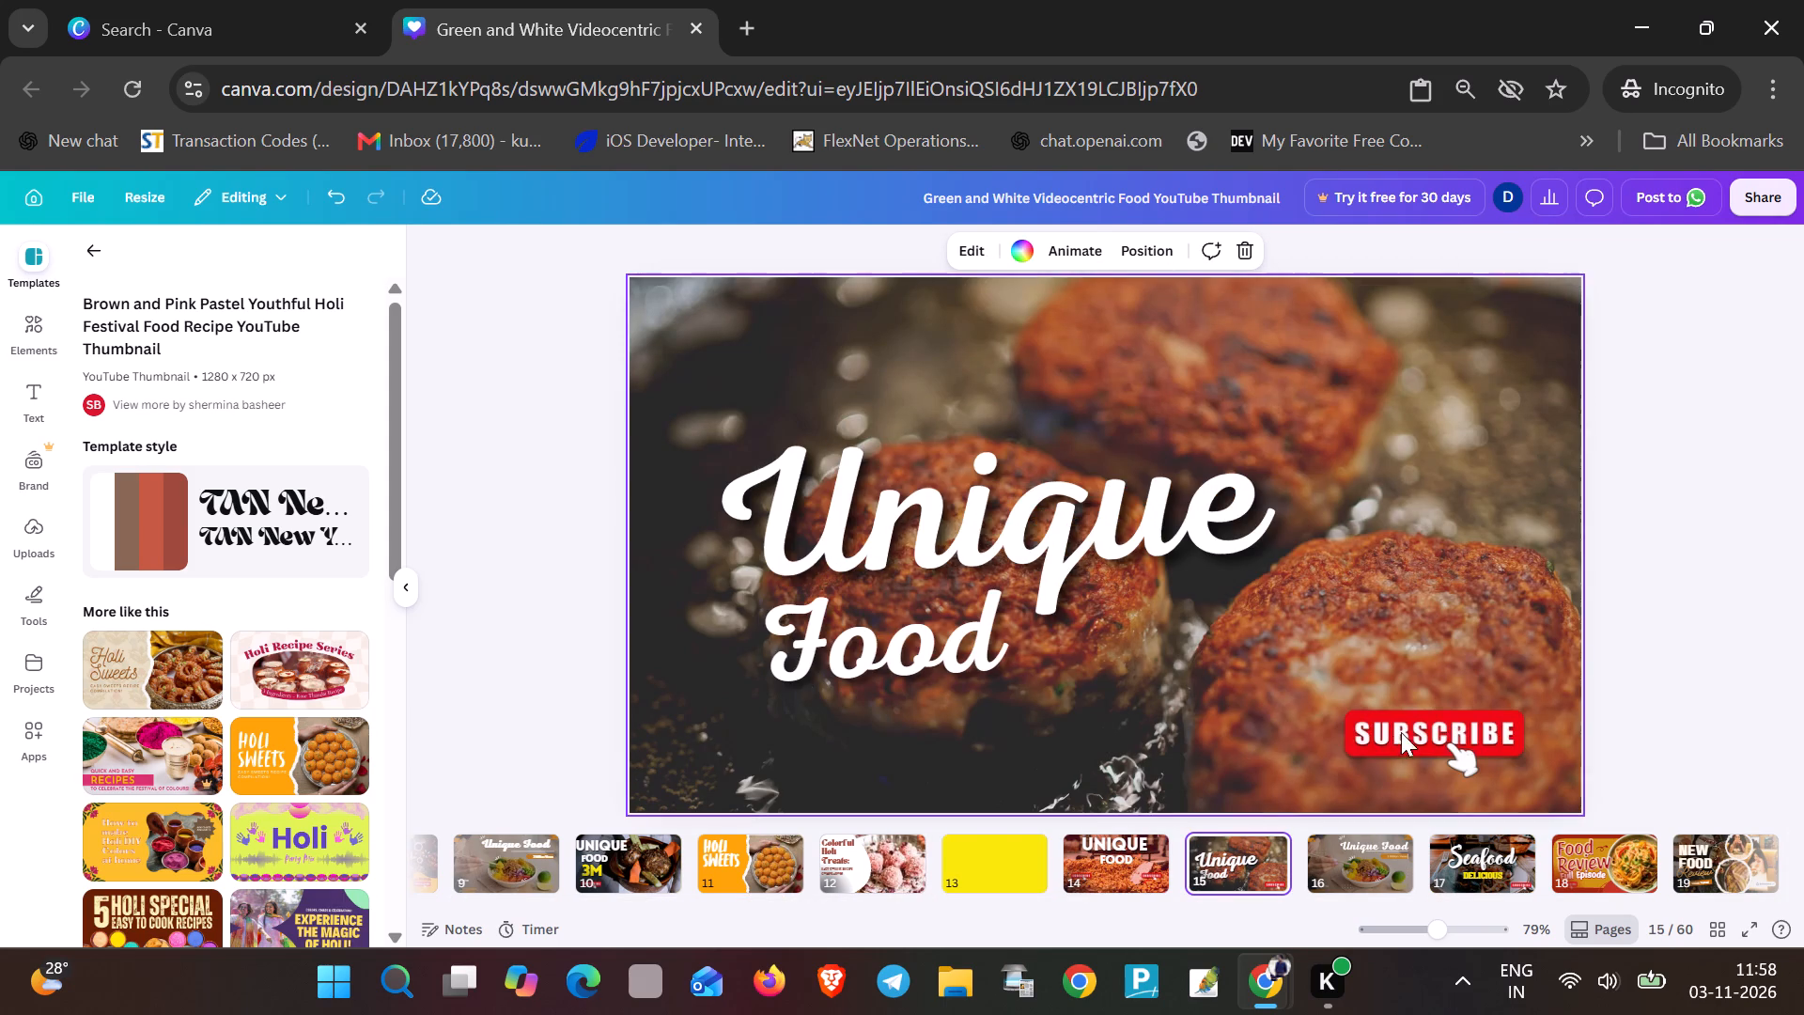
pyautogui.moveTo(1013, 512); pyautogui.dragTo(1005, 416)
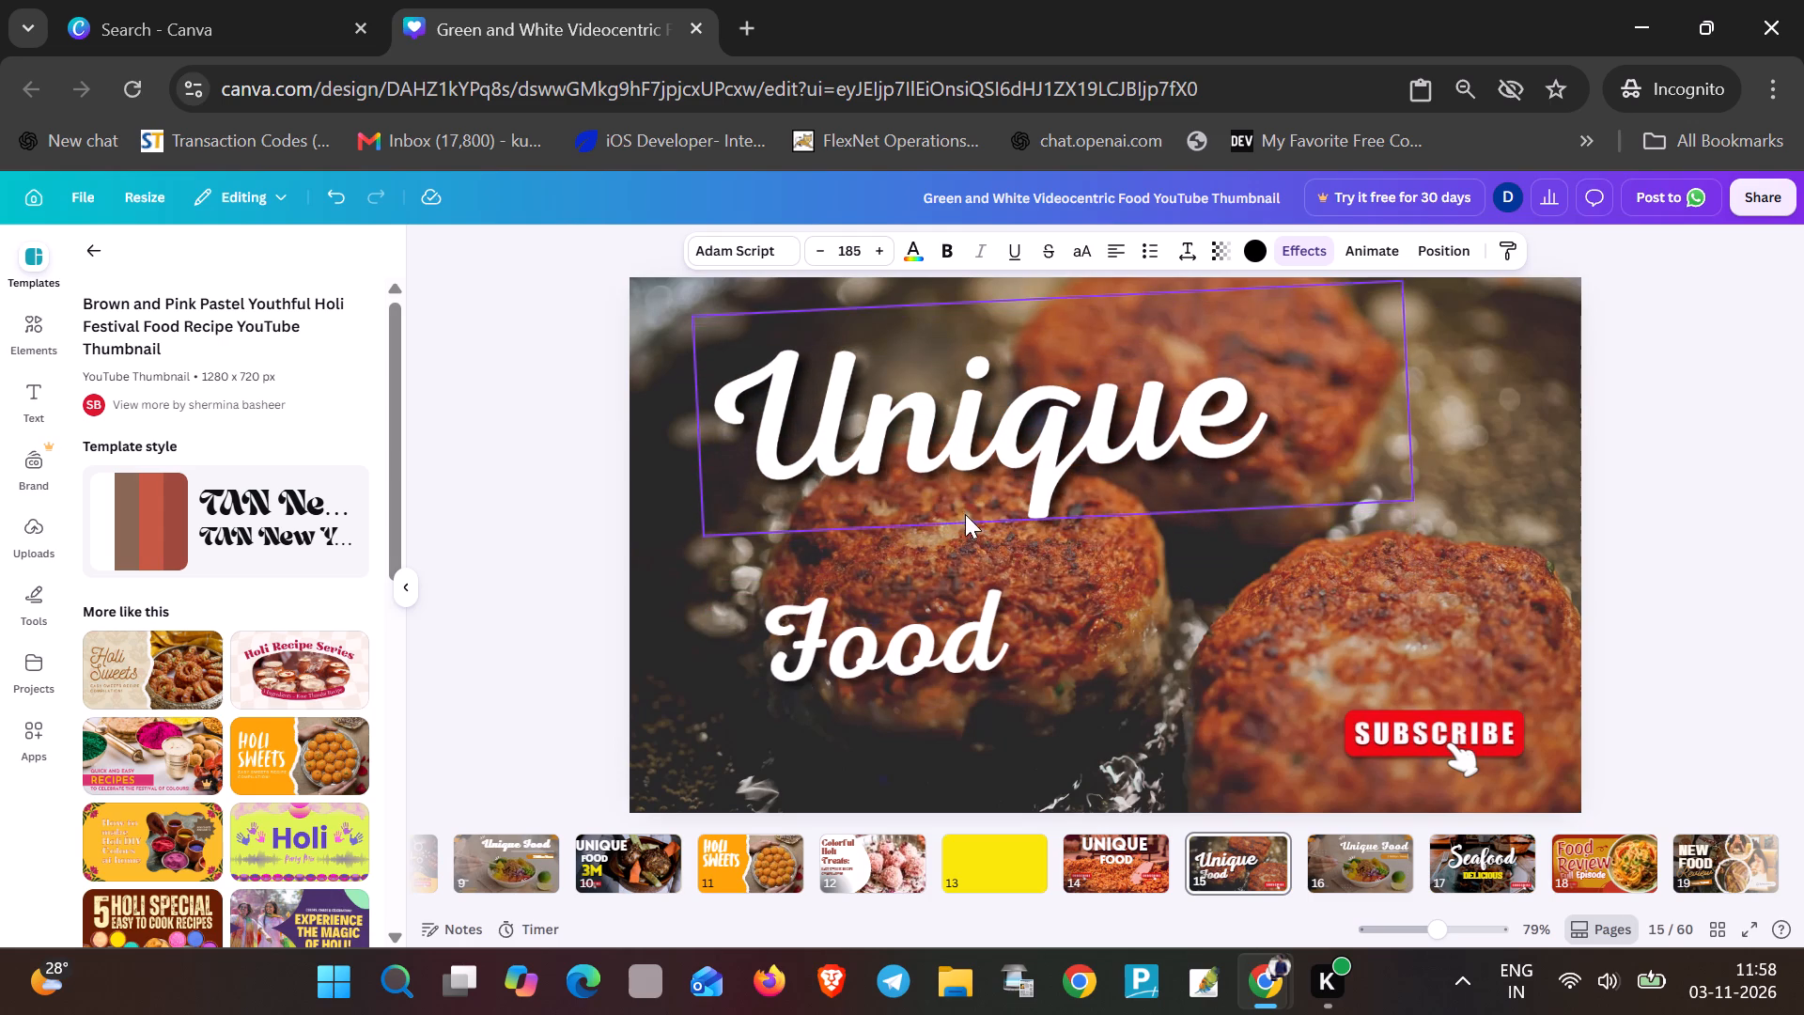
pyautogui.moveTo(891, 660); pyautogui.dragTo(925, 572)
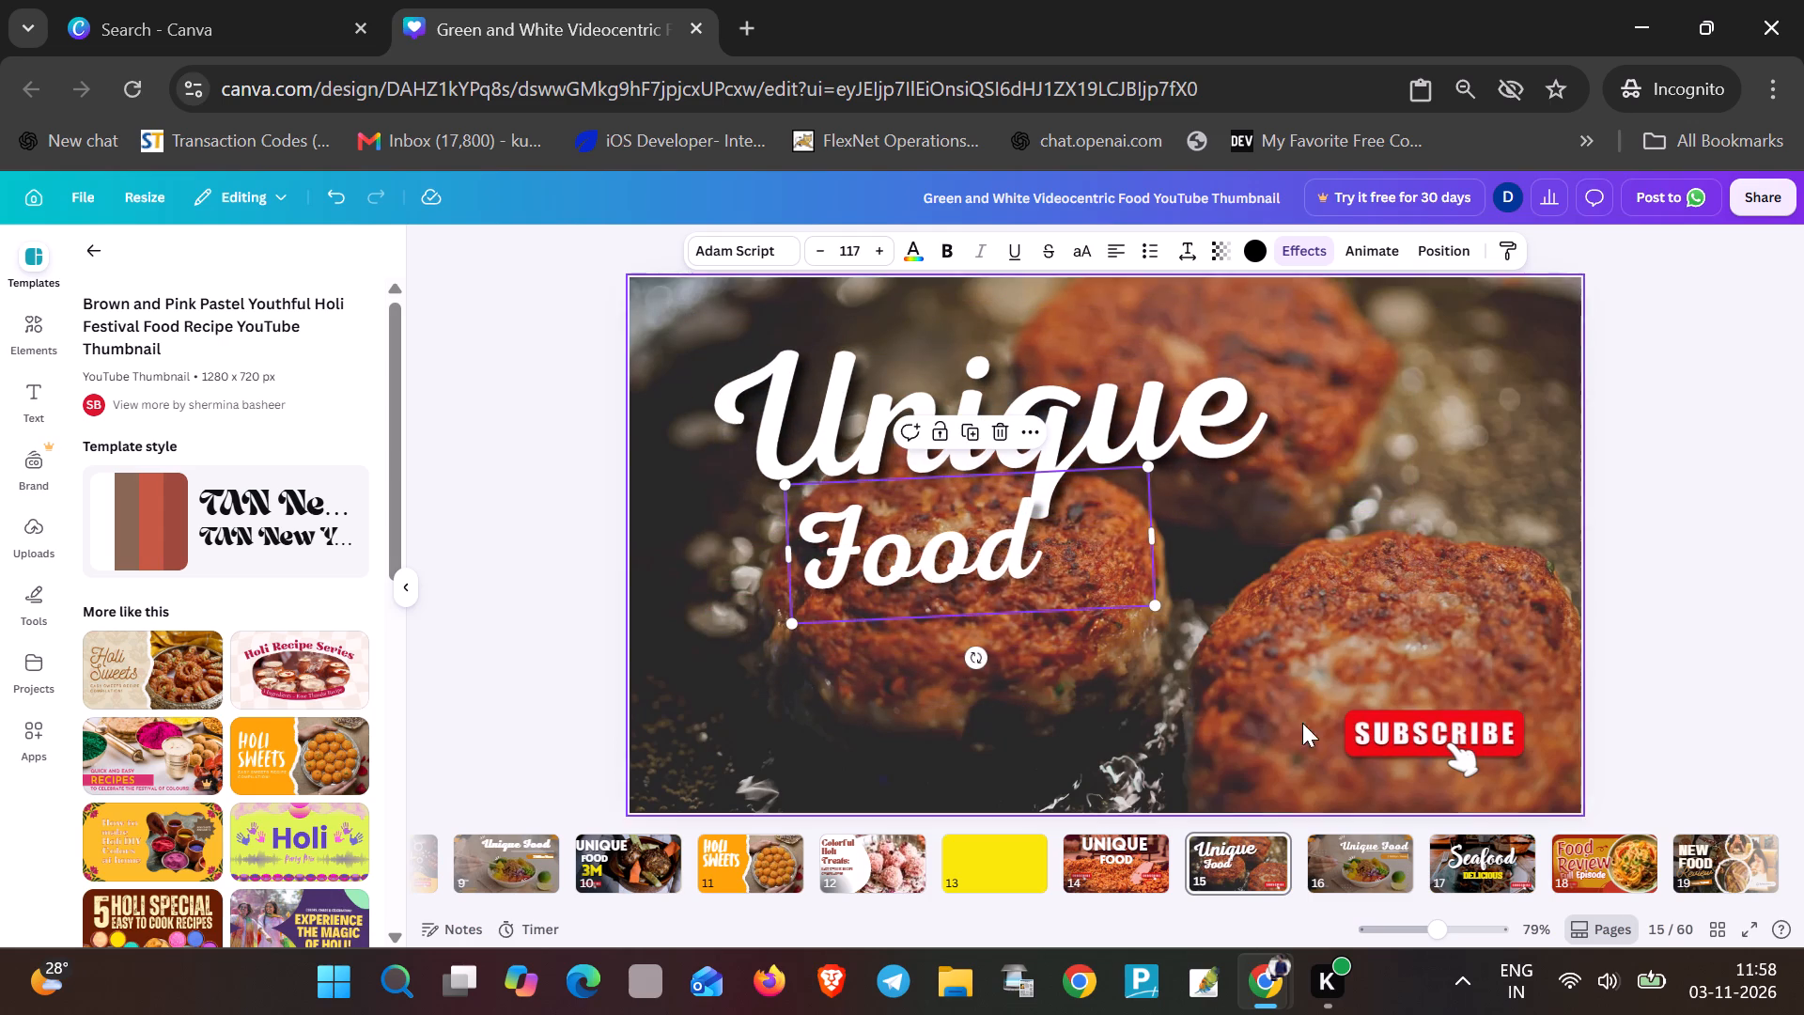
# Copy the "SUBSCRIBE" button on page 15 and place the duplicate on the left side of the page, roughly level with the original.
pyautogui.click(1400, 723)
pyautogui.click(1488, 659)
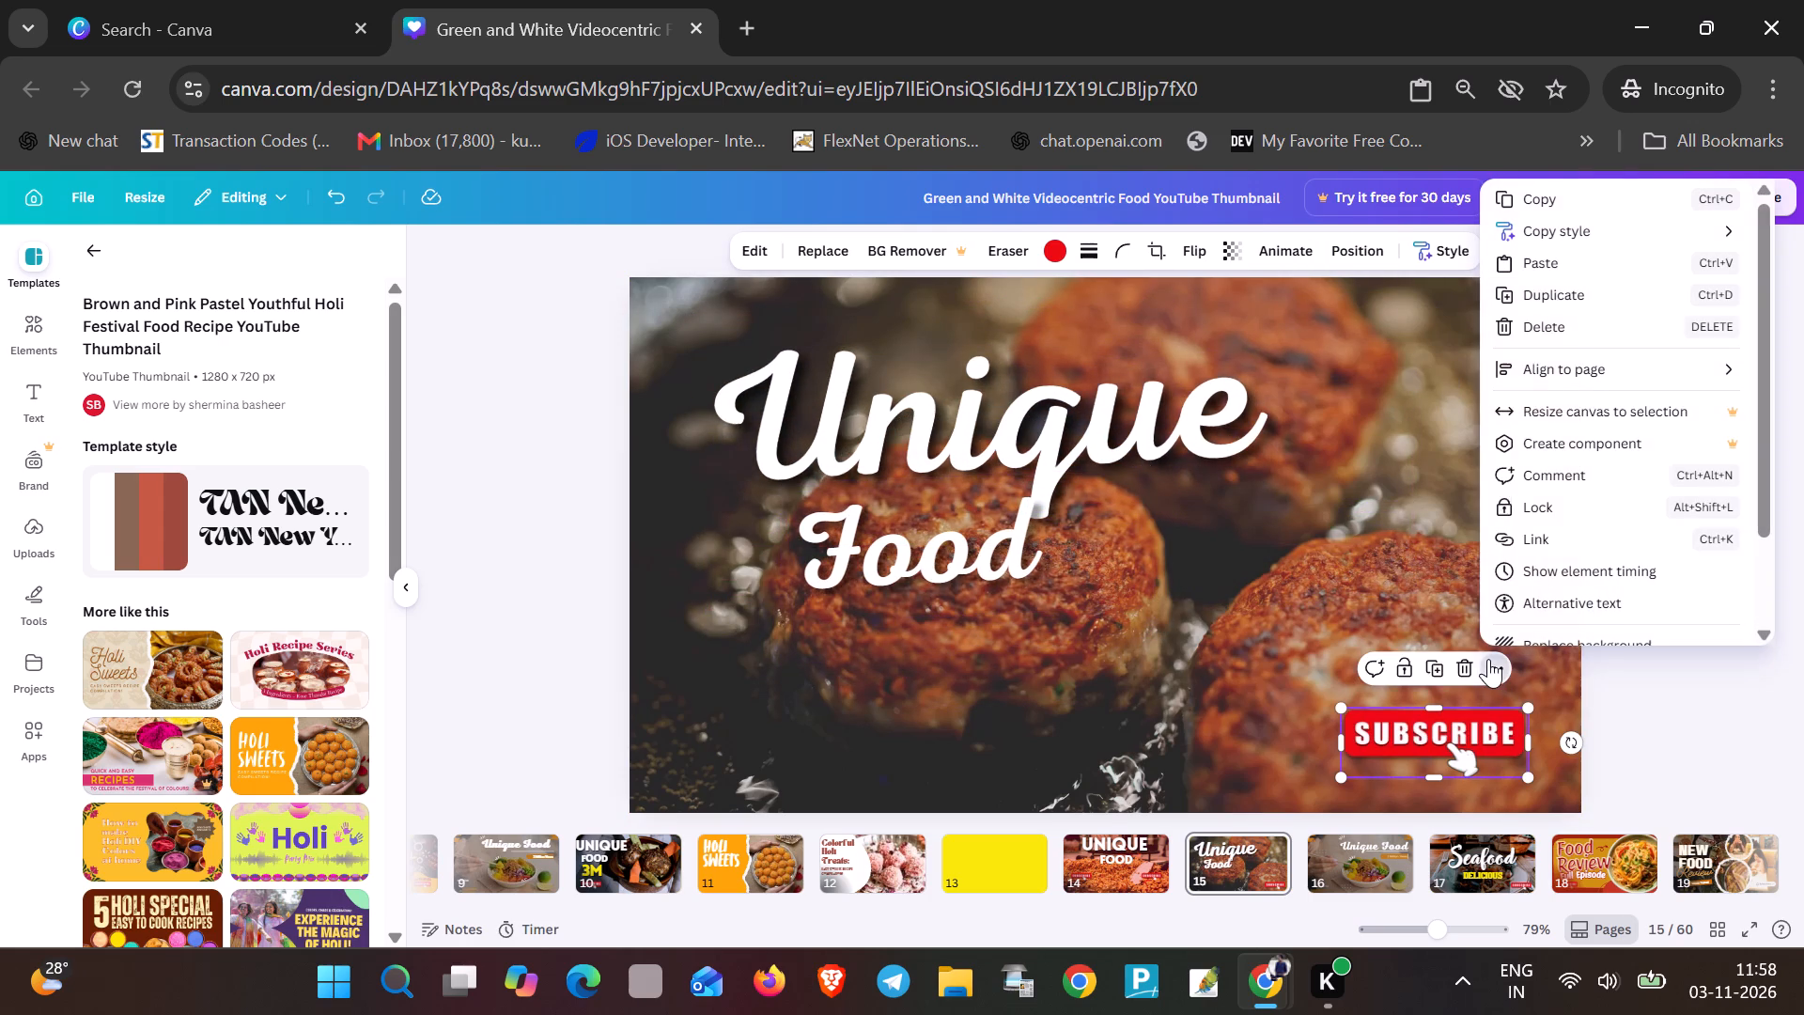
pyautogui.click(1535, 200)
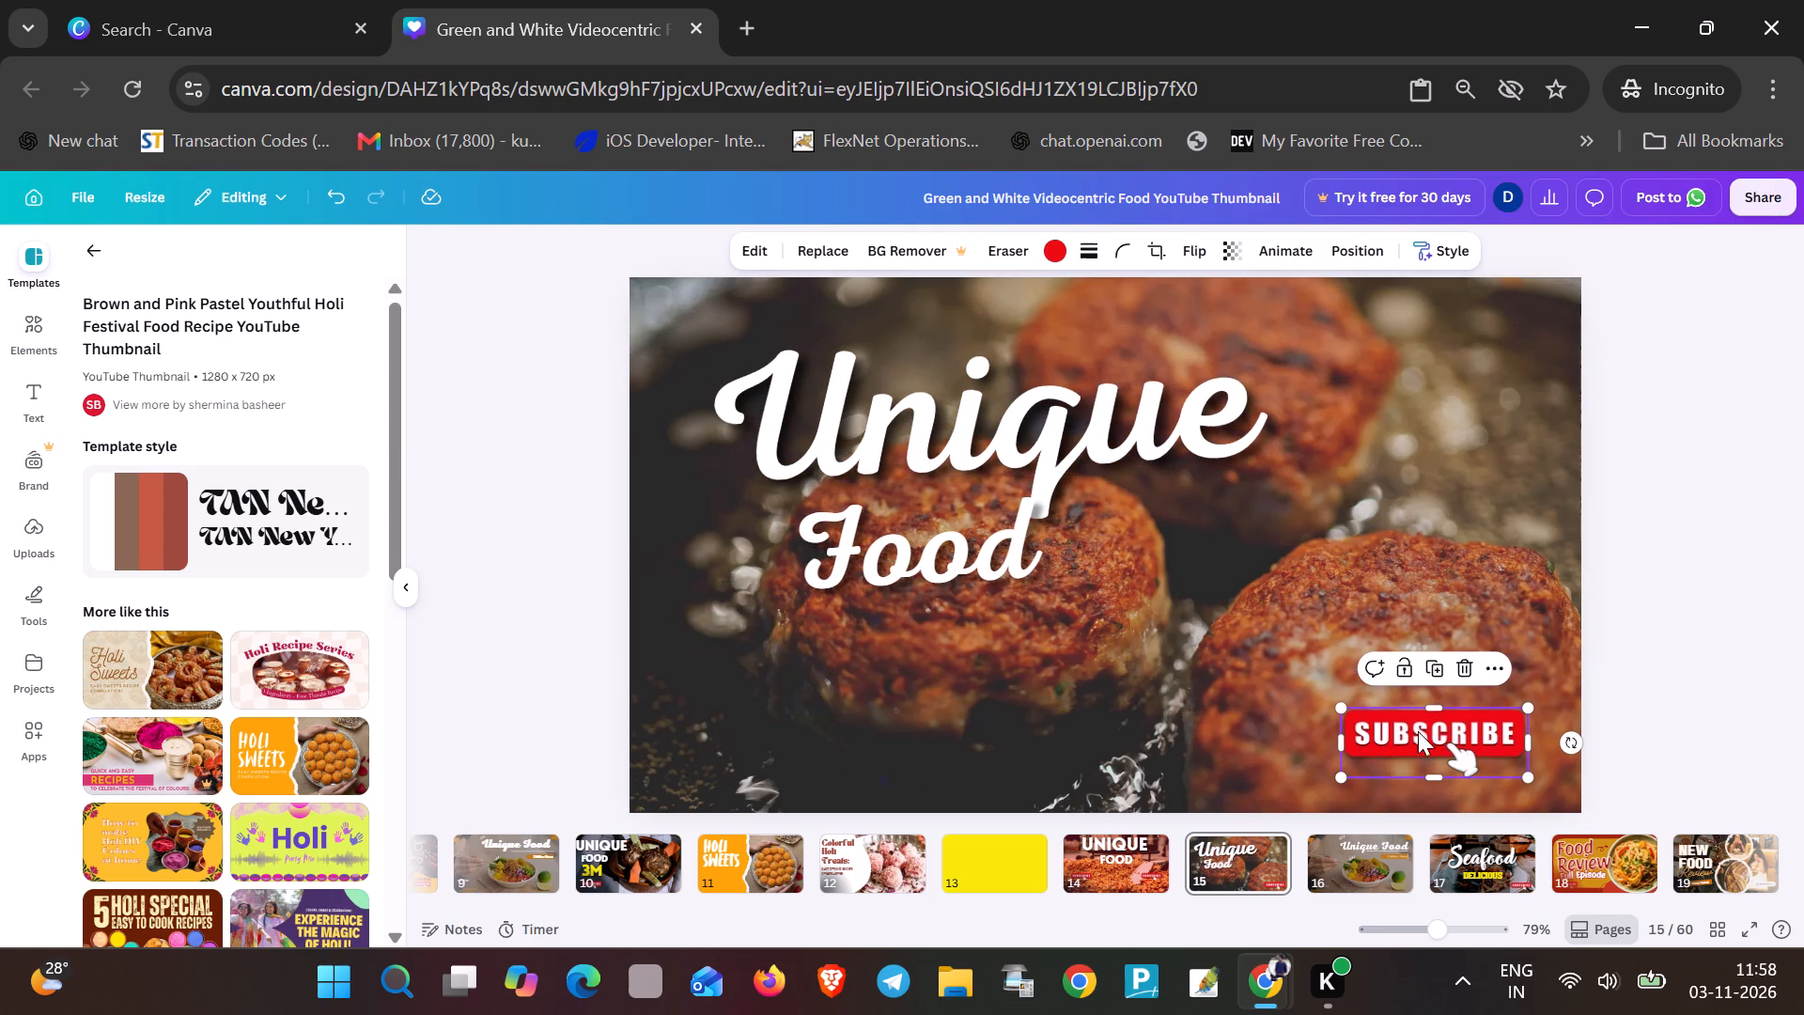
pyautogui.rightClick(962, 712)
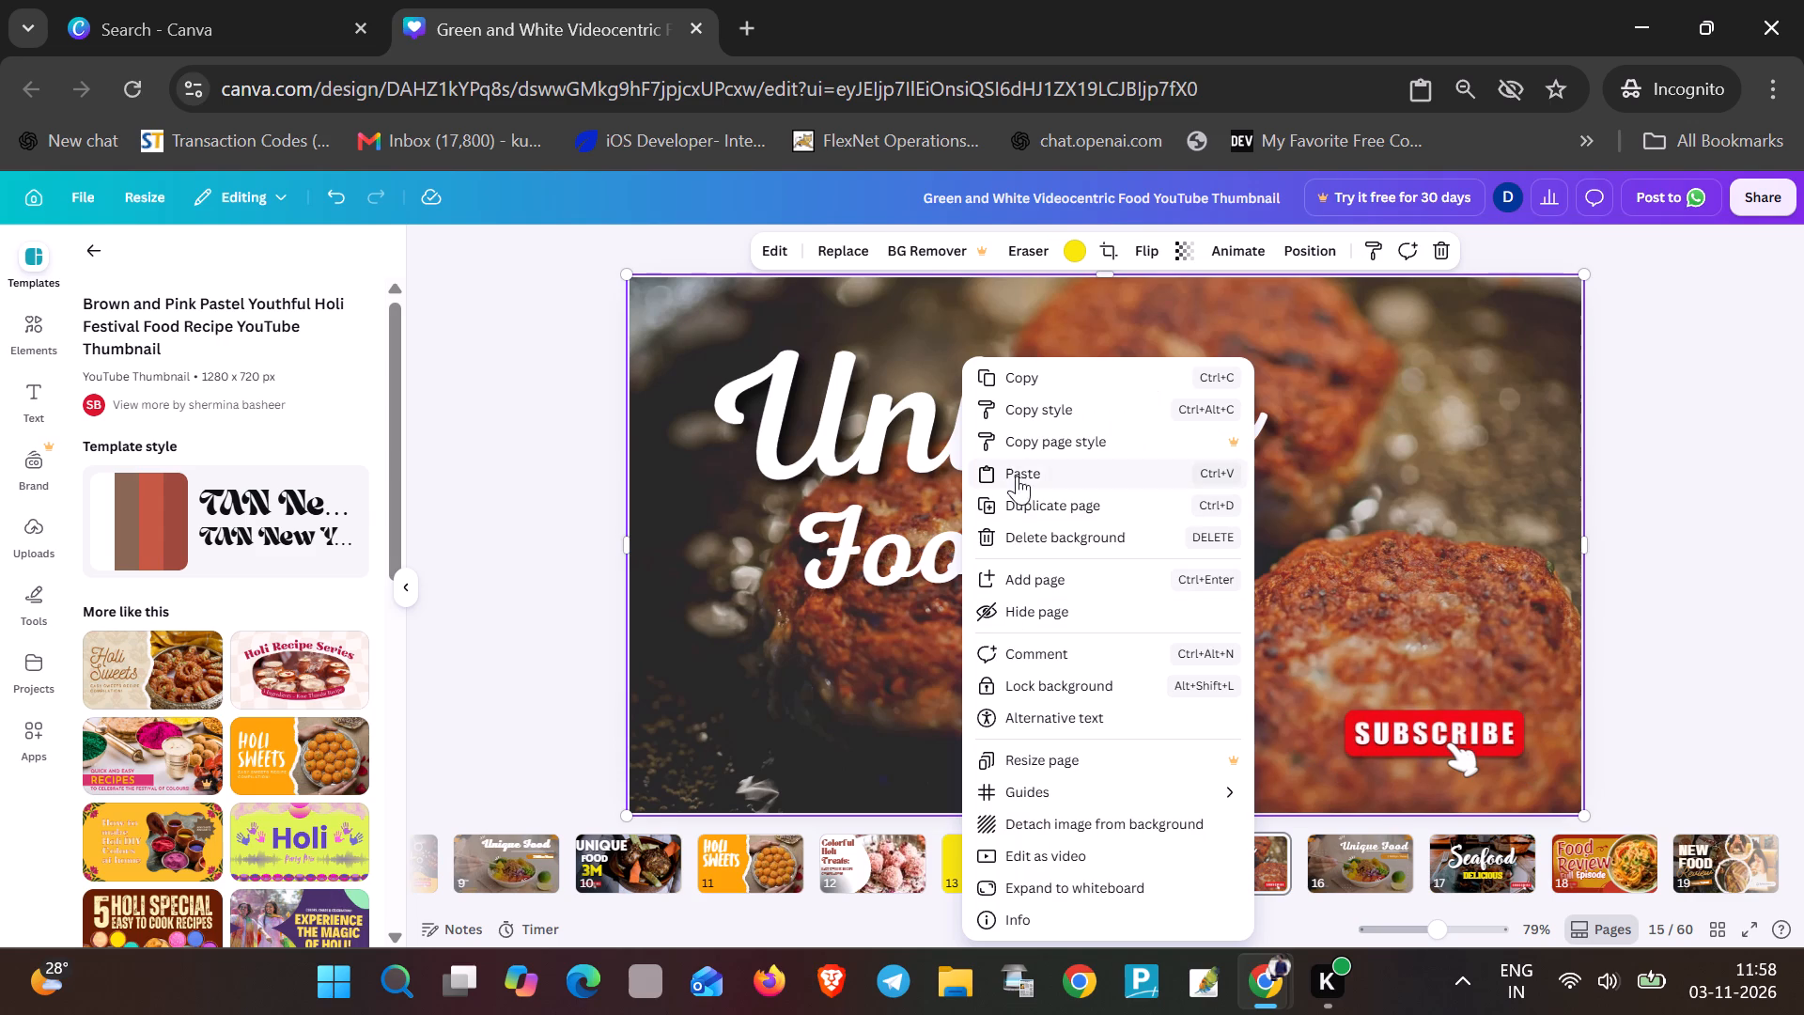
pyautogui.click(1017, 476)
pyautogui.moveTo(1454, 752); pyautogui.dragTo(870, 719)
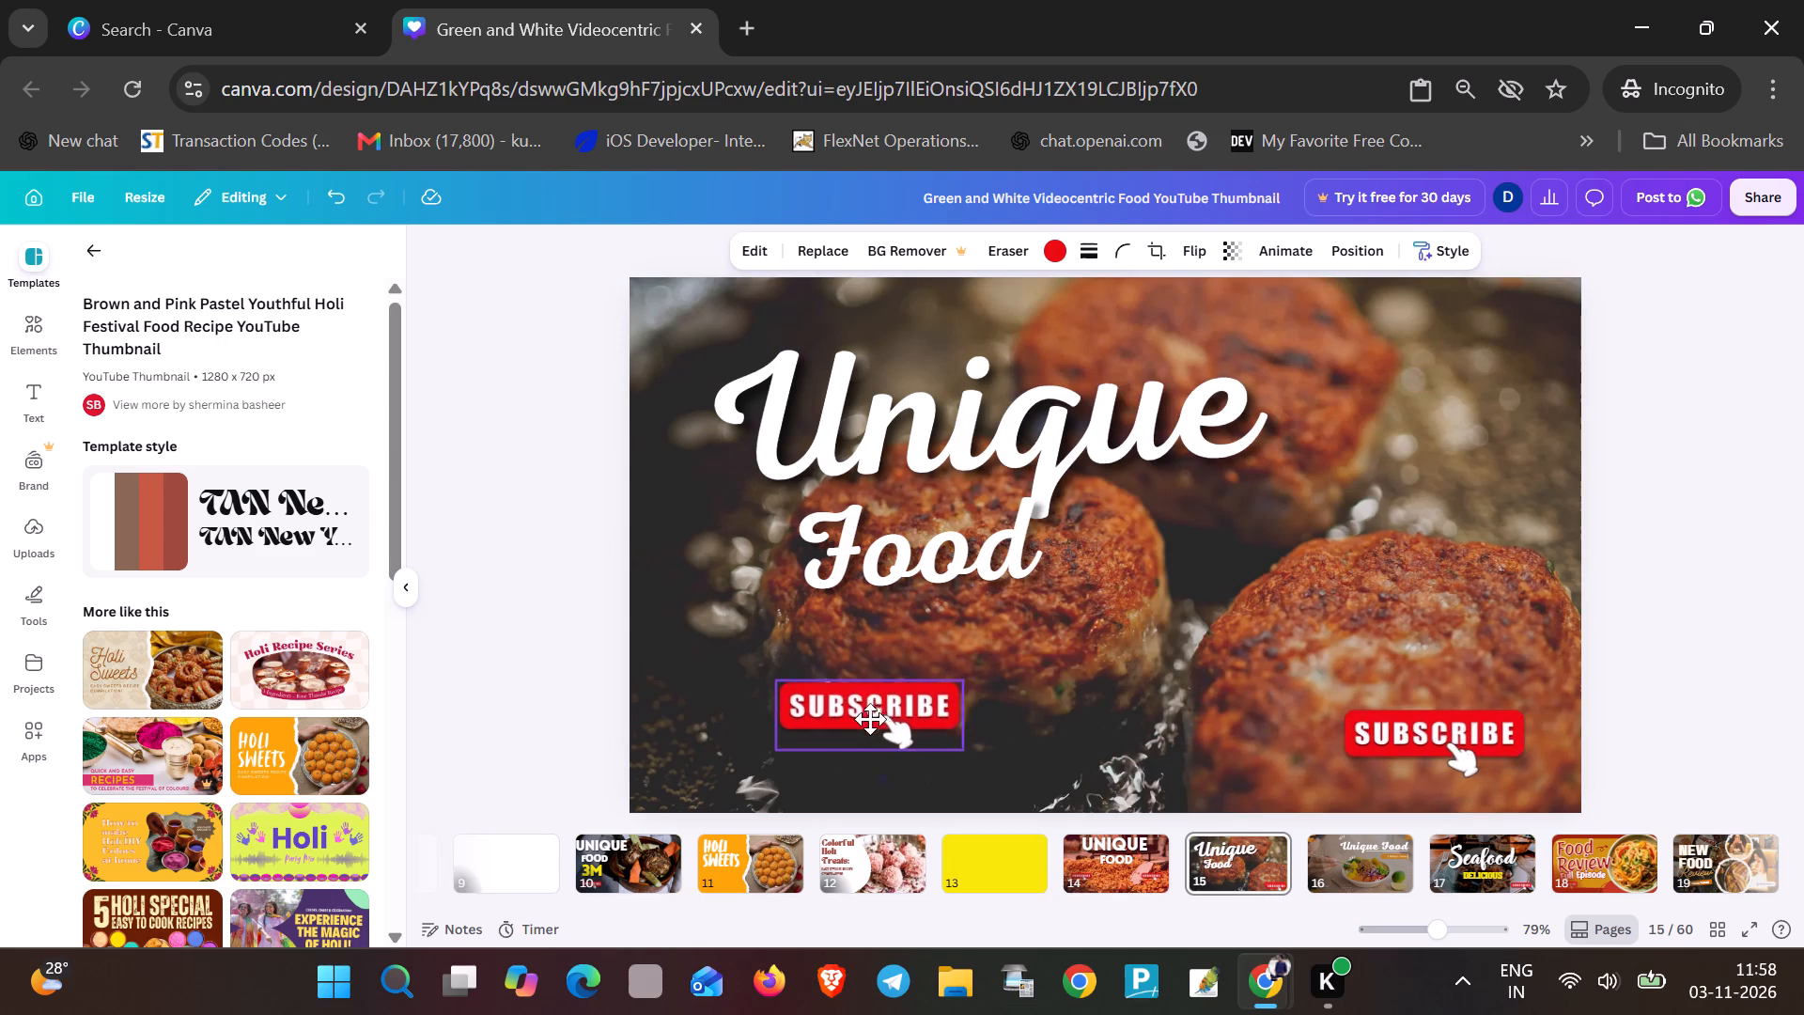
pyautogui.moveTo(870, 719); pyautogui.dragTo(859, 733)
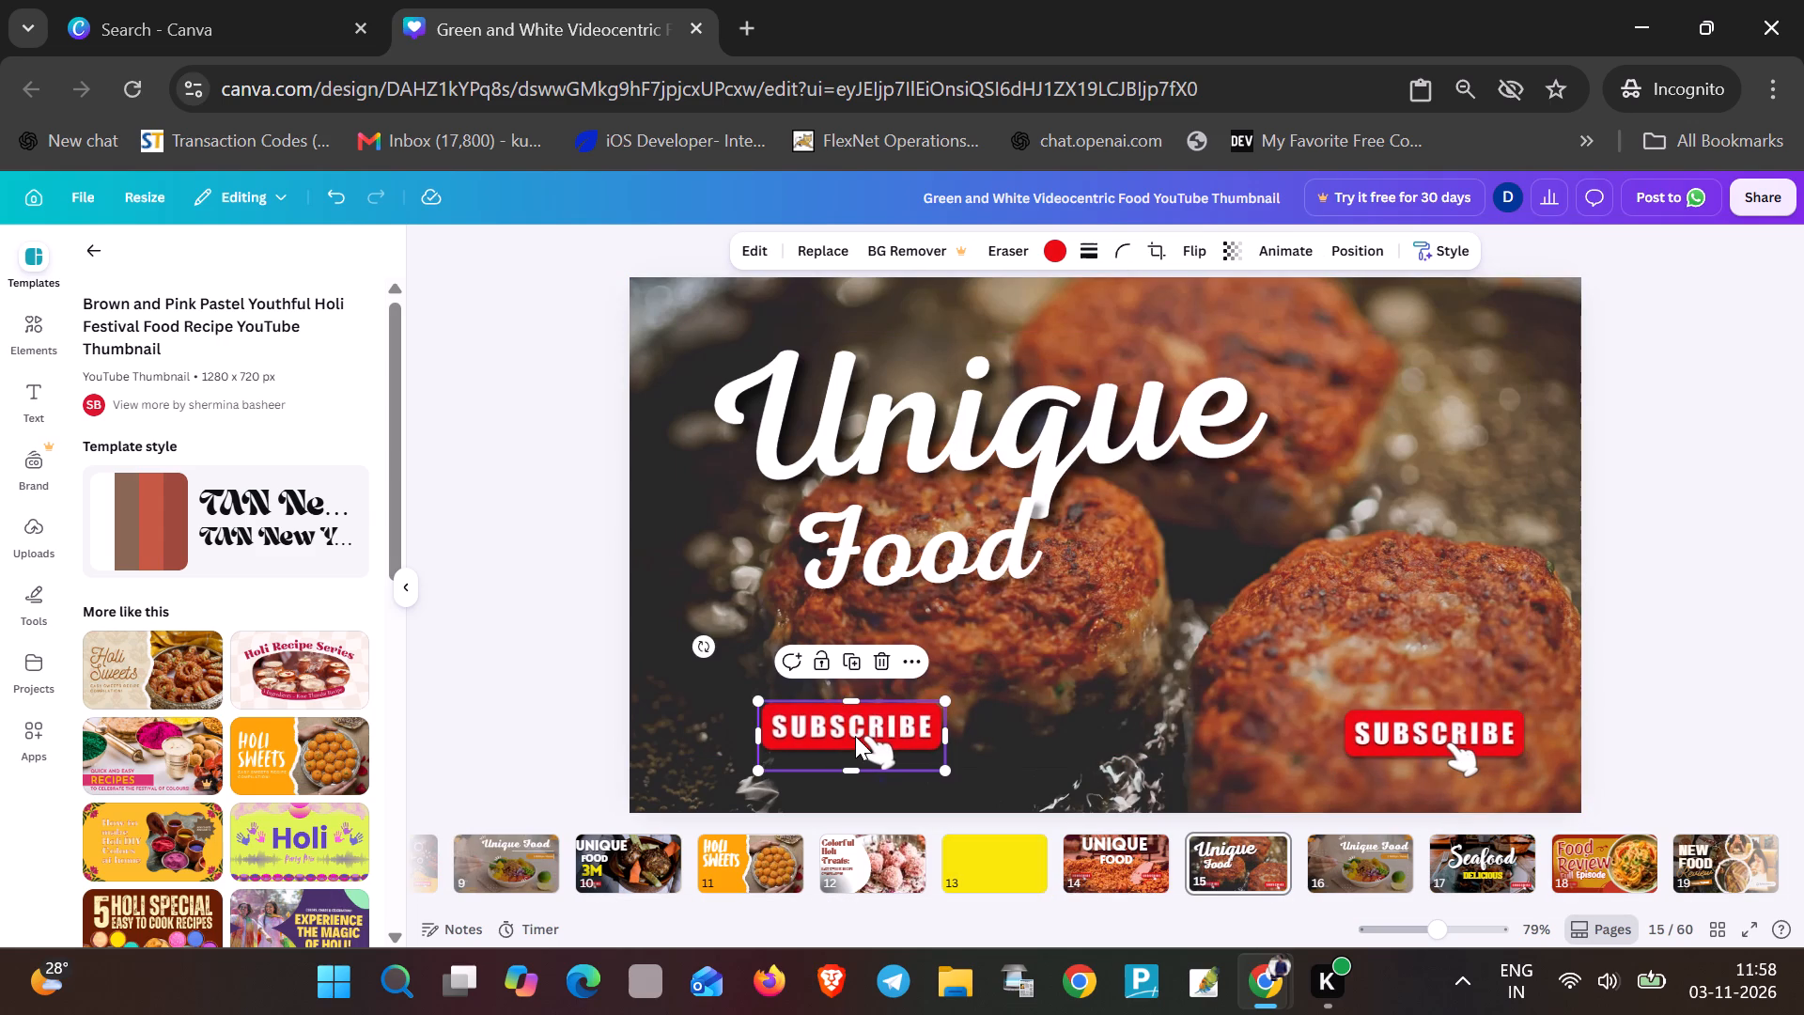
# On page 16, copy the orange shape in the top-left corner and place the duplicate lower along the page's left edge, about mid-height.
pyautogui.click(1361, 874)
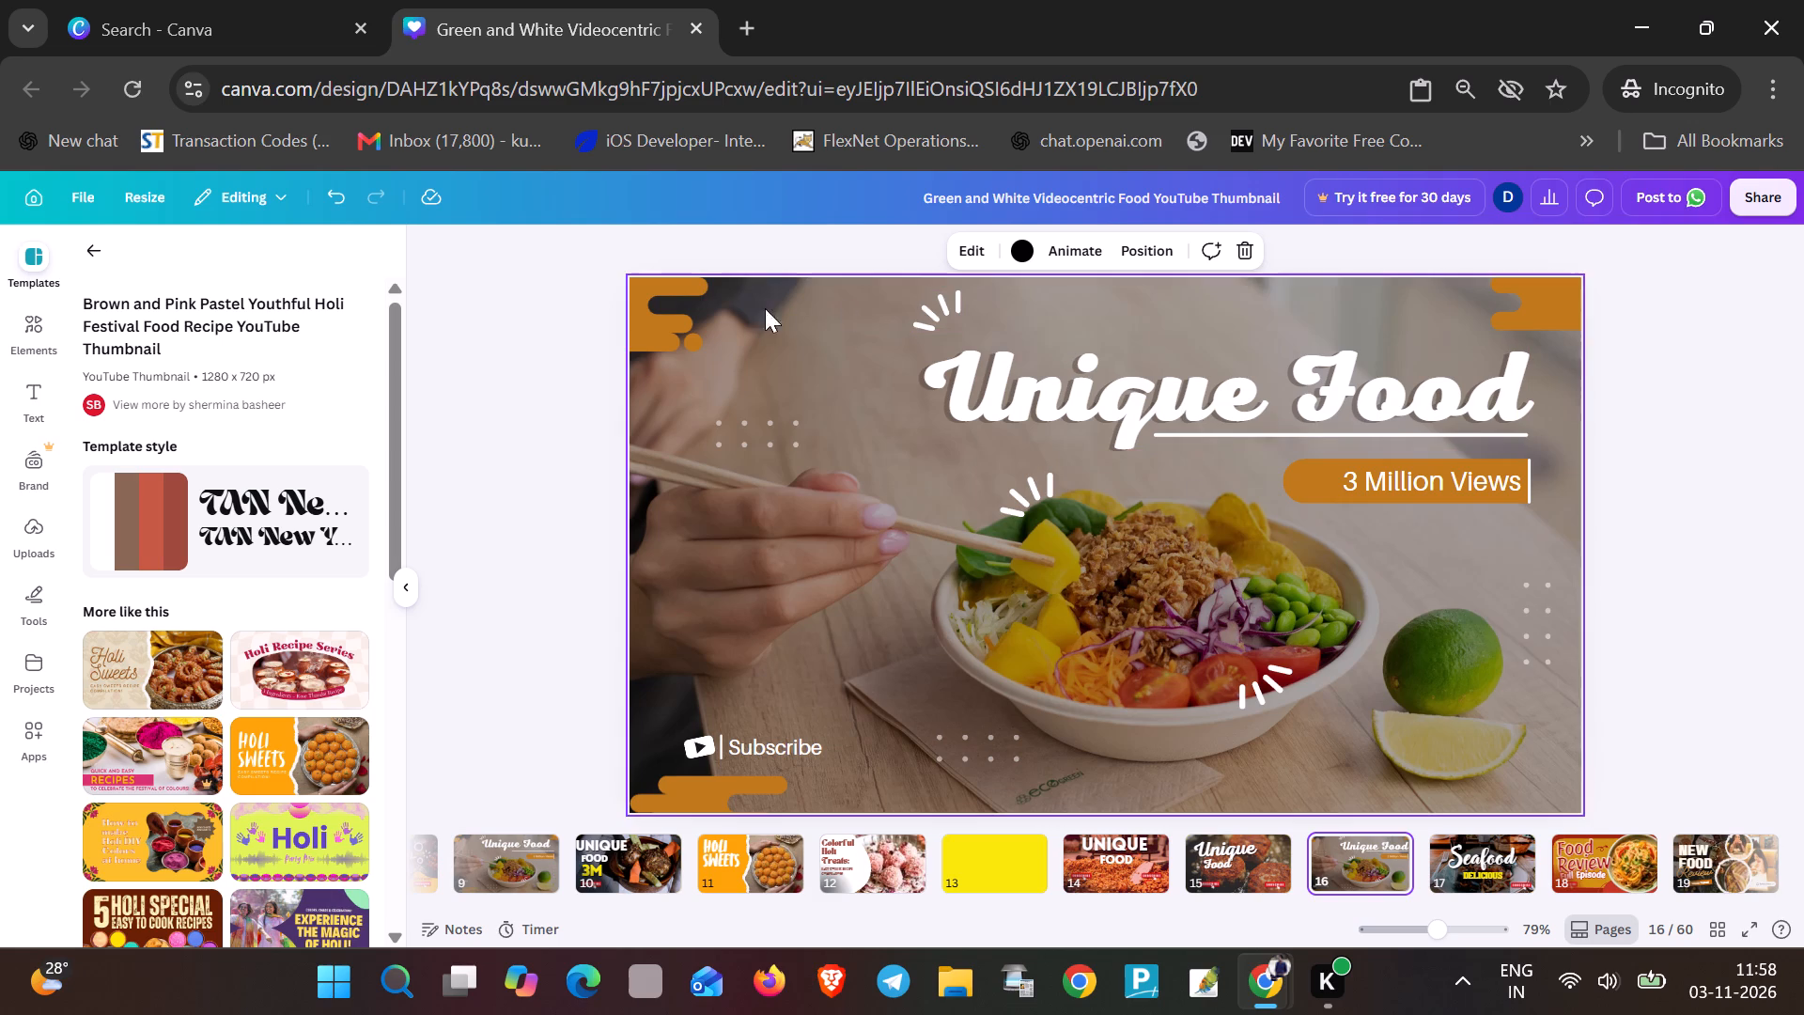
pyautogui.click(674, 320)
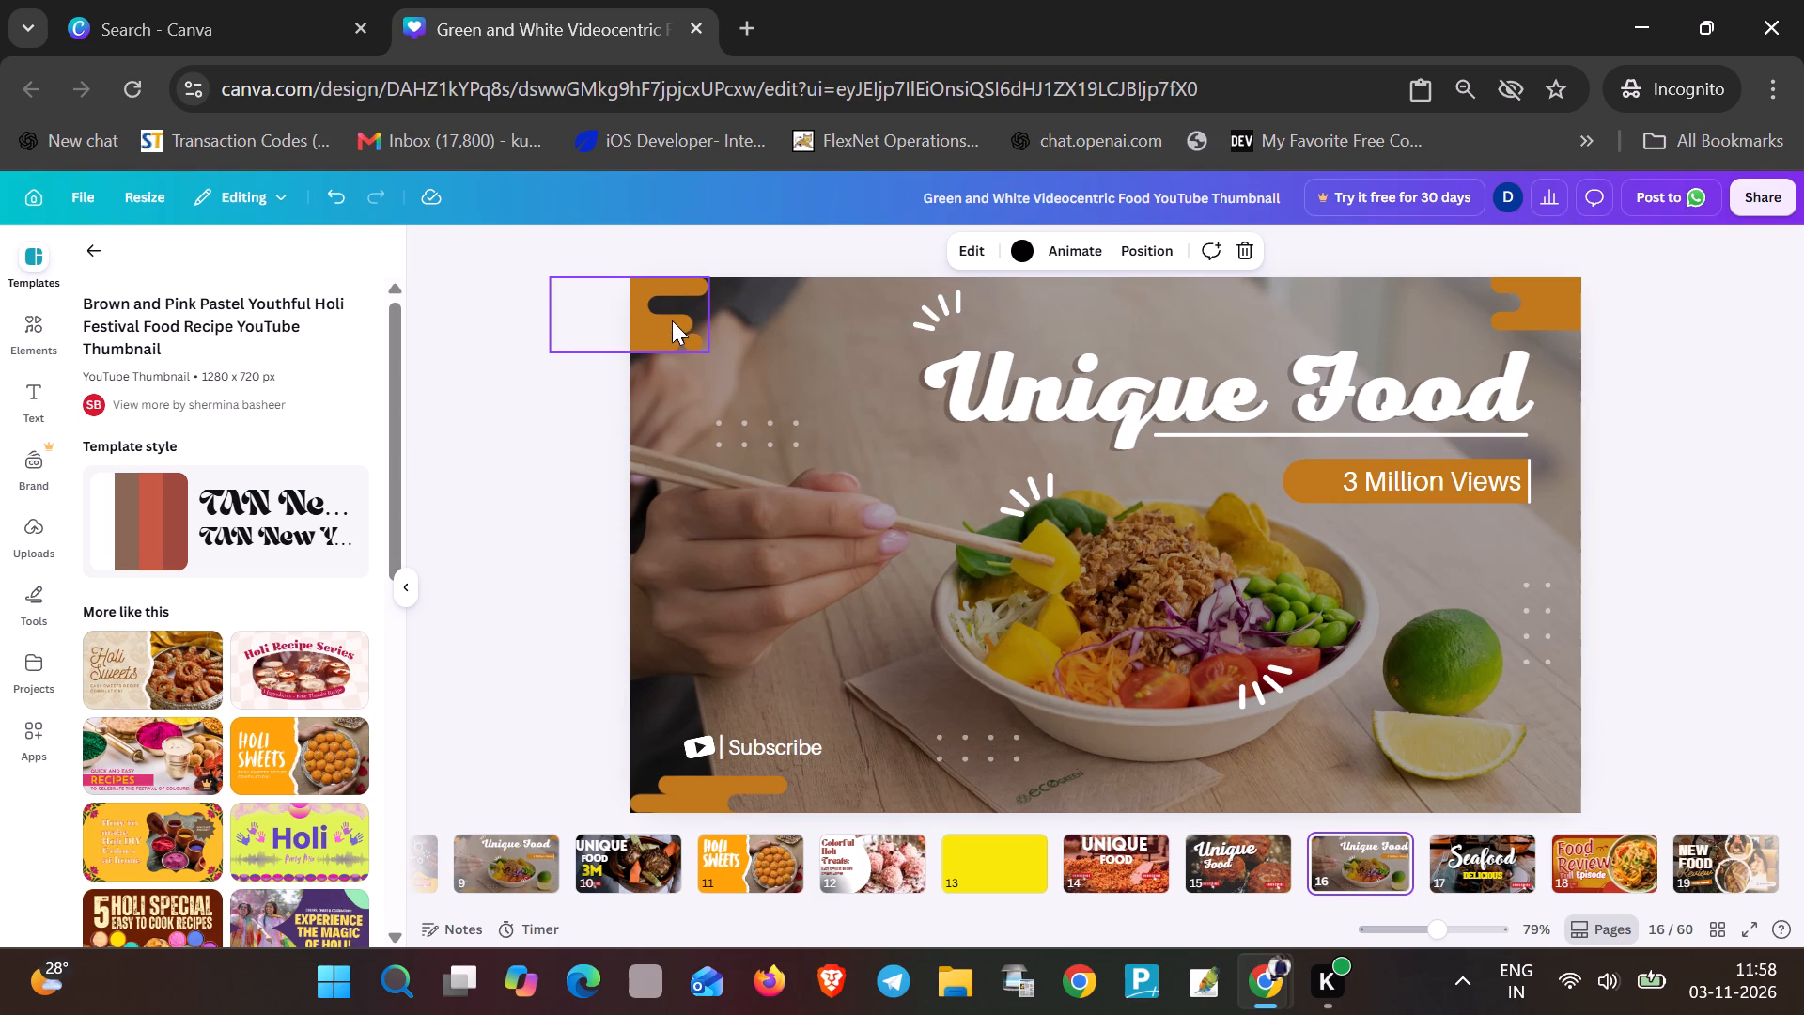
pyautogui.rightClick(672, 320)
pyautogui.click(709, 341)
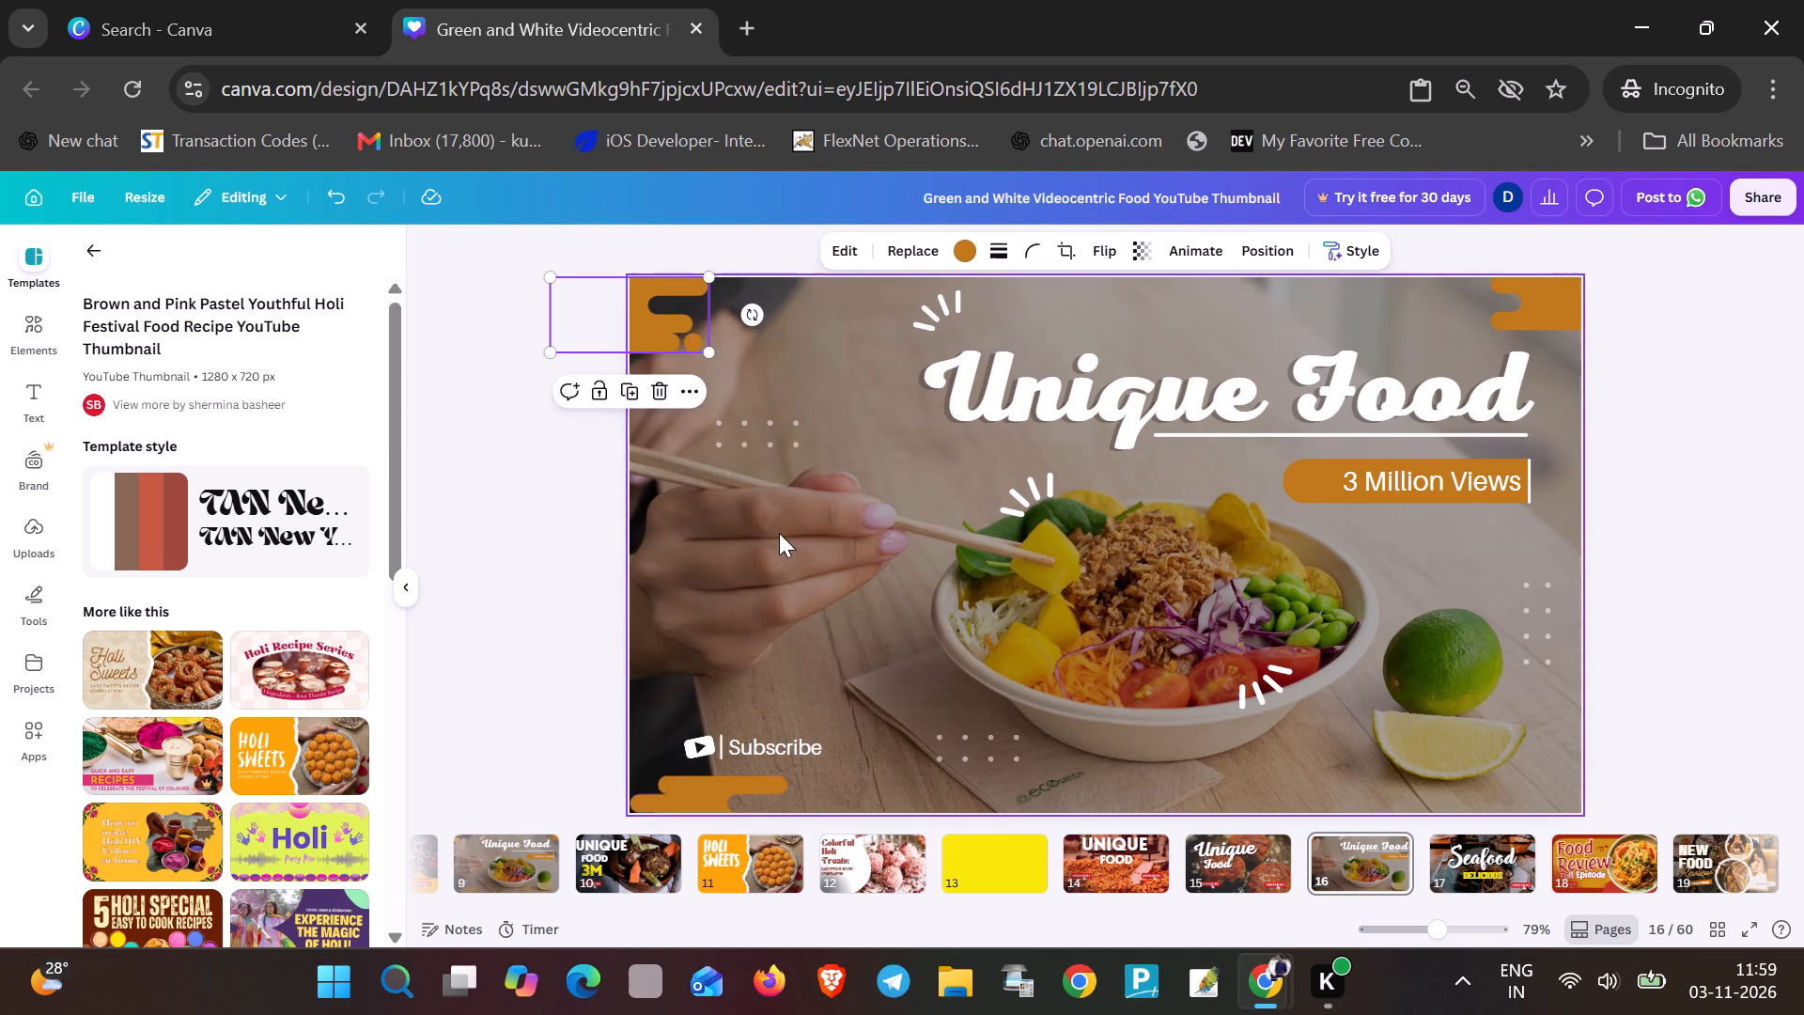
pyautogui.rightClick(779, 533)
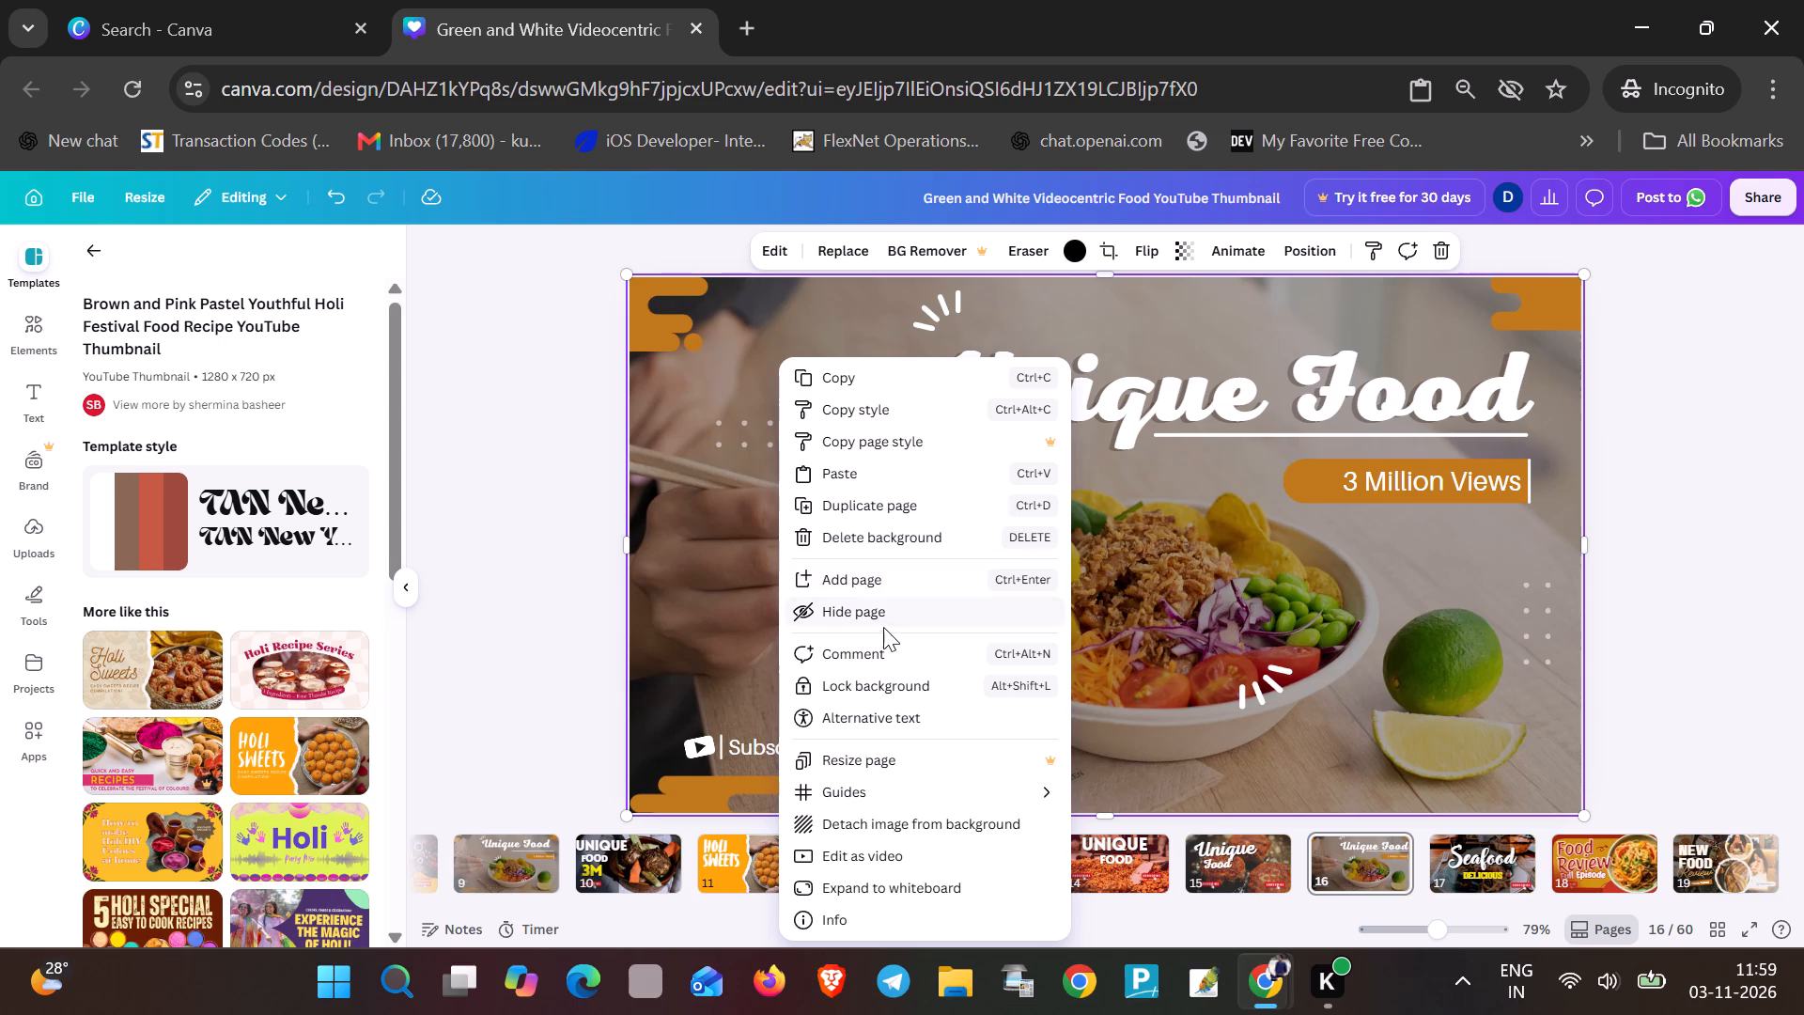
pyautogui.click(866, 474)
pyautogui.moveTo(680, 329); pyautogui.dragTo(705, 556)
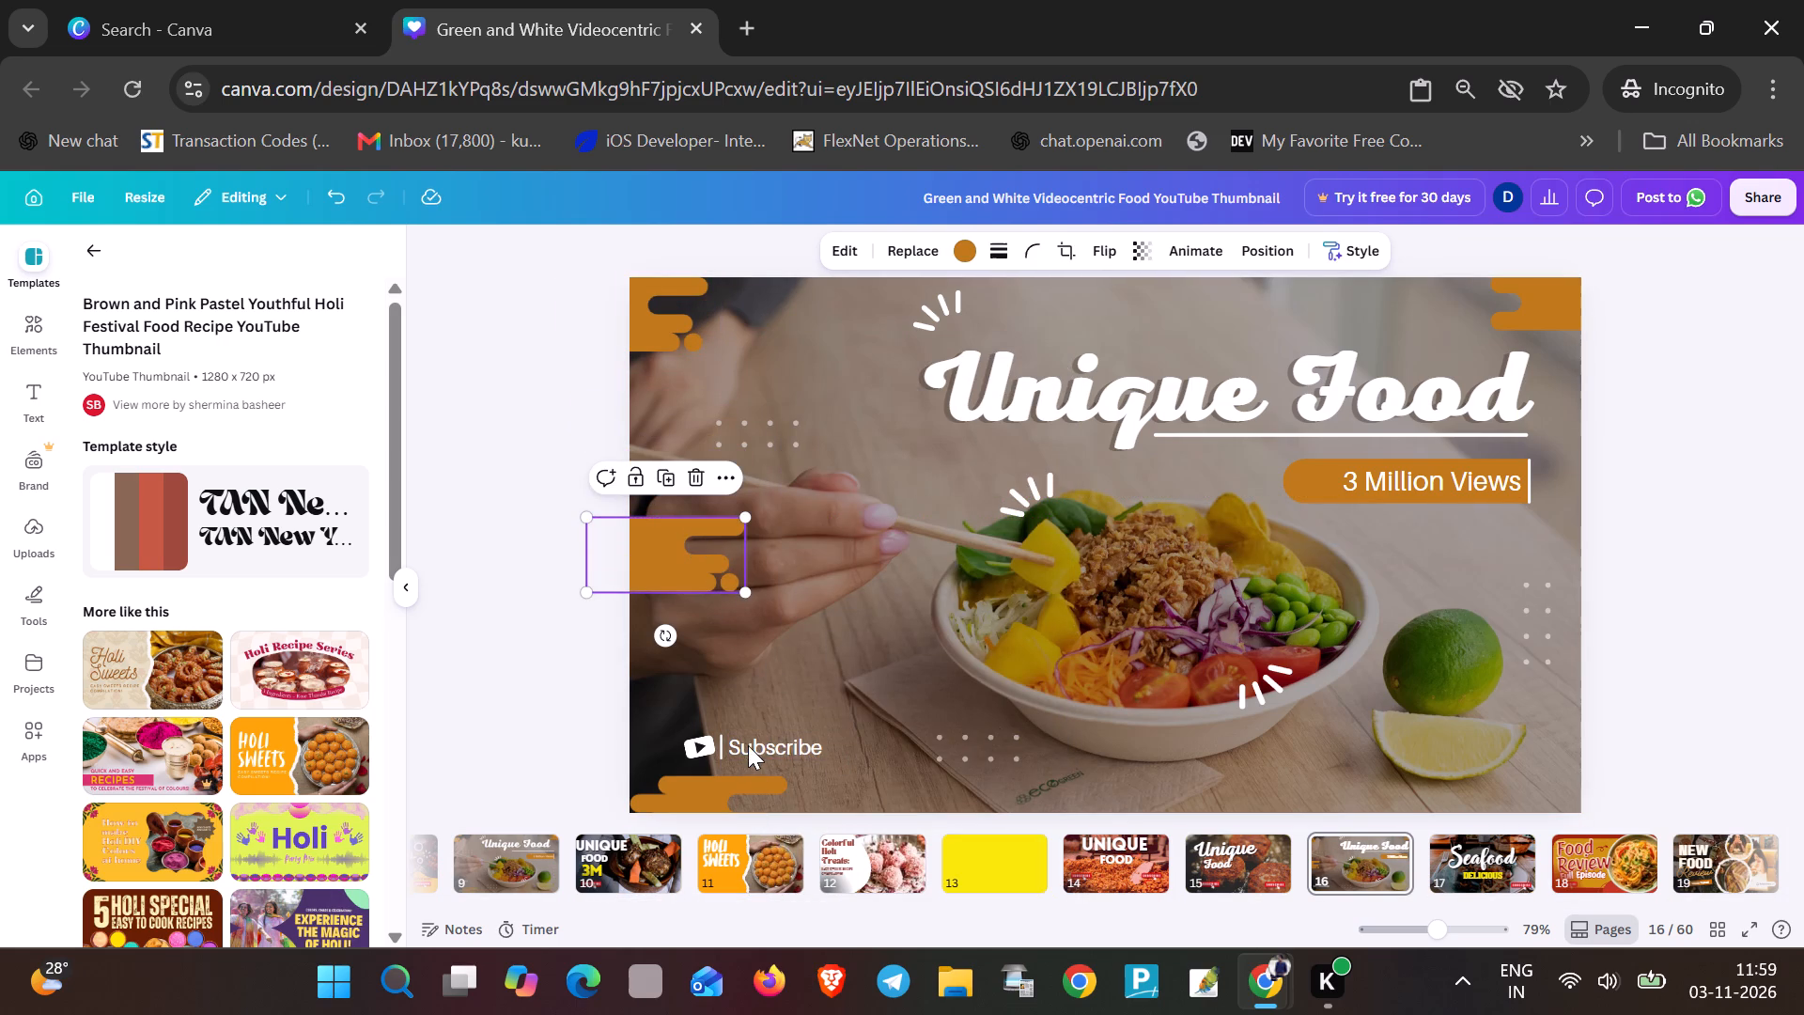
# On page 16, nudge the bottom orange shape slightly right and move the uppermost white burst lines further left of the heading.
pyautogui.moveTo(738, 782); pyautogui.dragTo(753, 784)
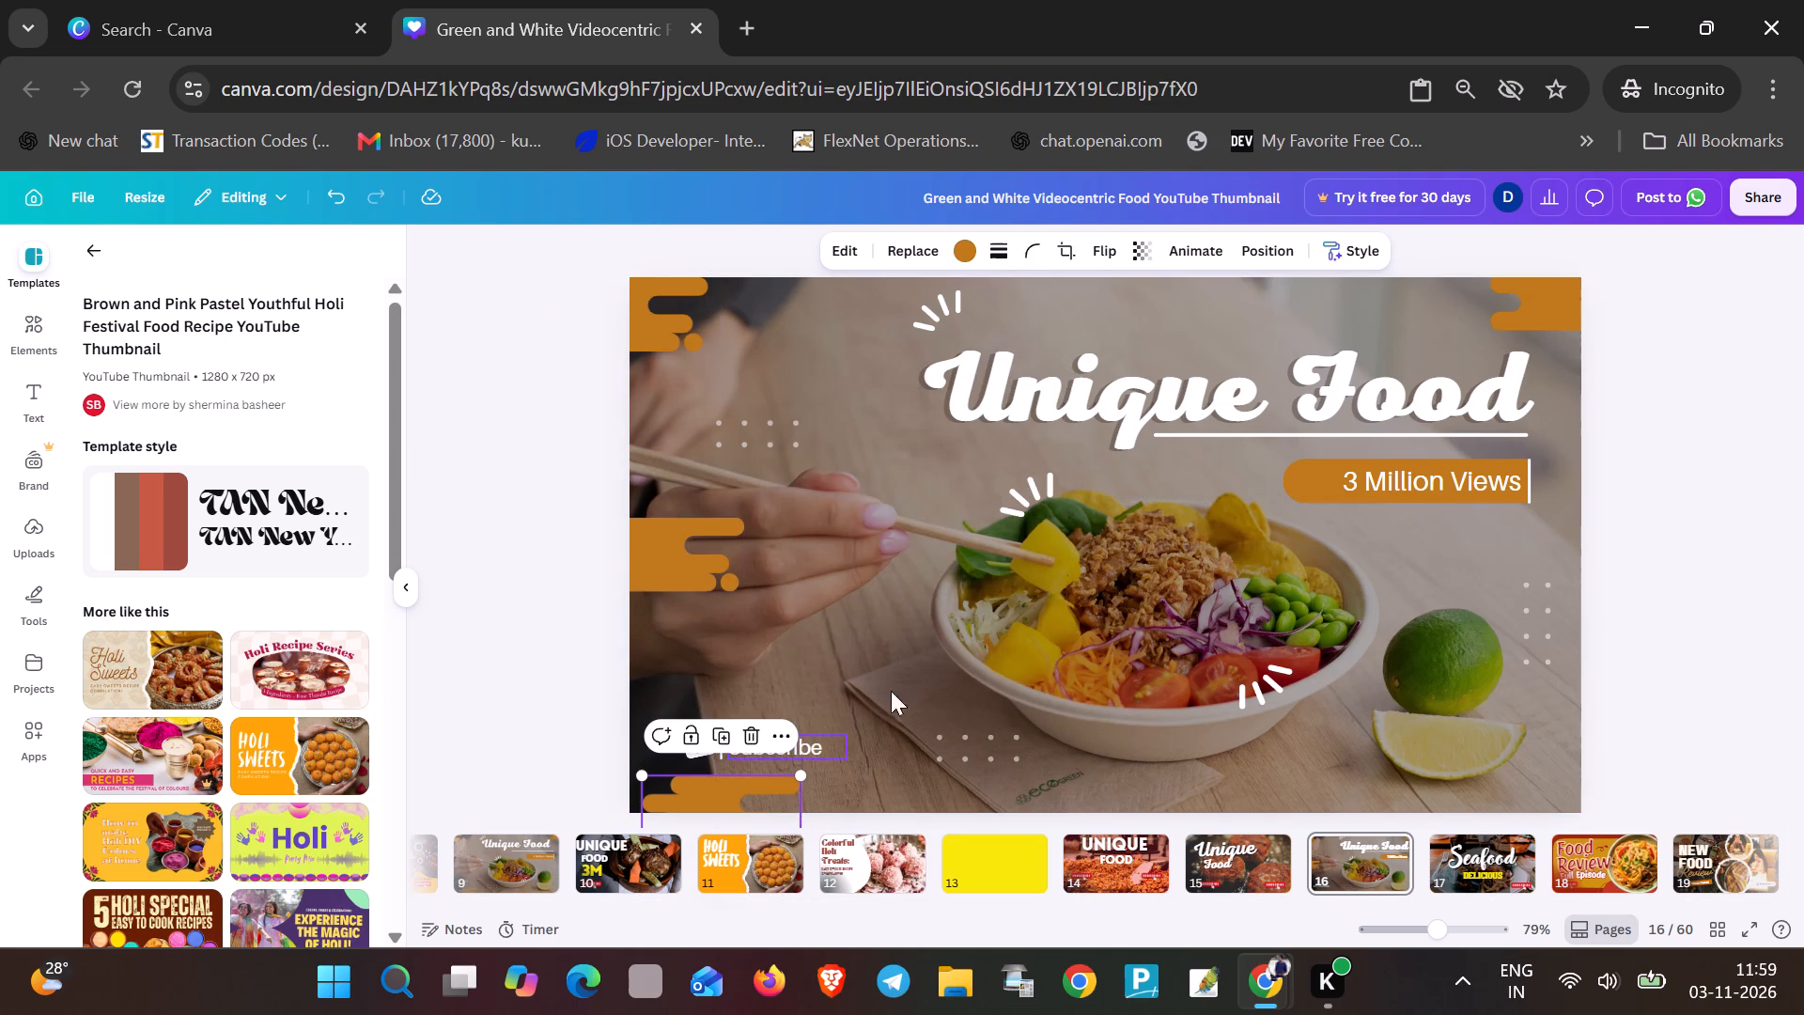
pyautogui.moveTo(938, 311); pyautogui.dragTo(893, 322)
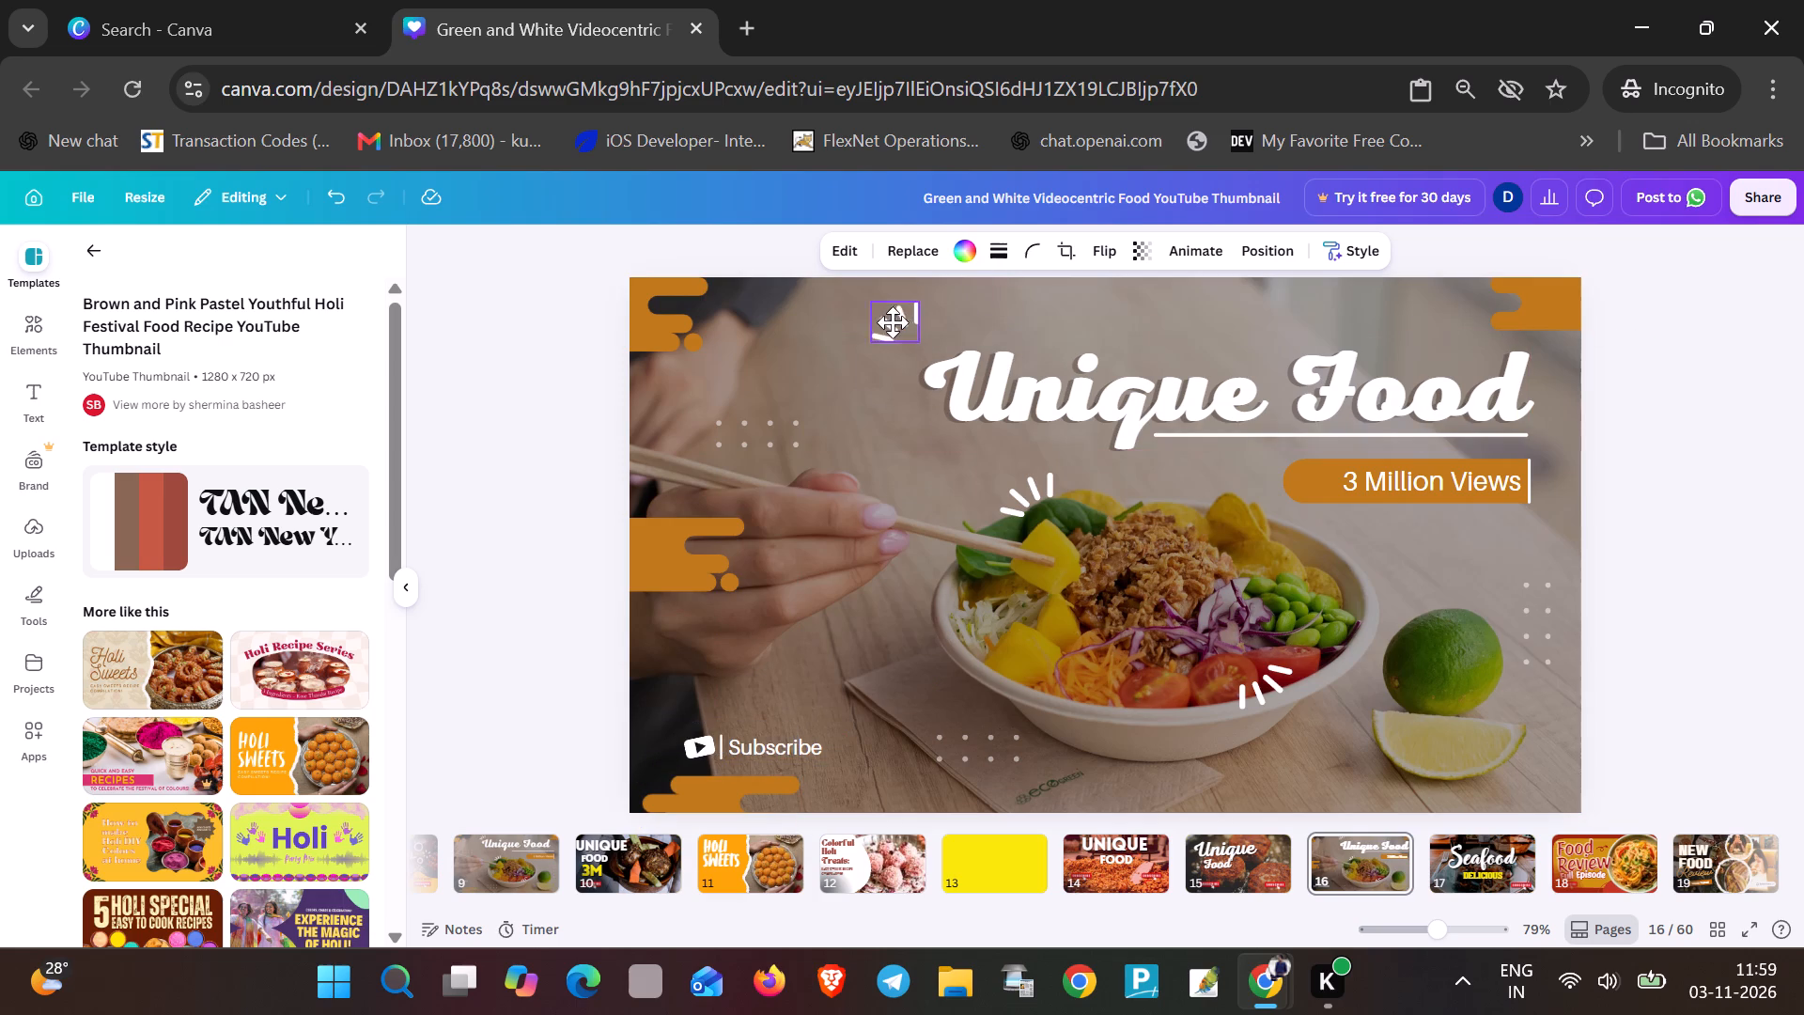
pyautogui.moveTo(893, 322); pyautogui.dragTo(882, 310)
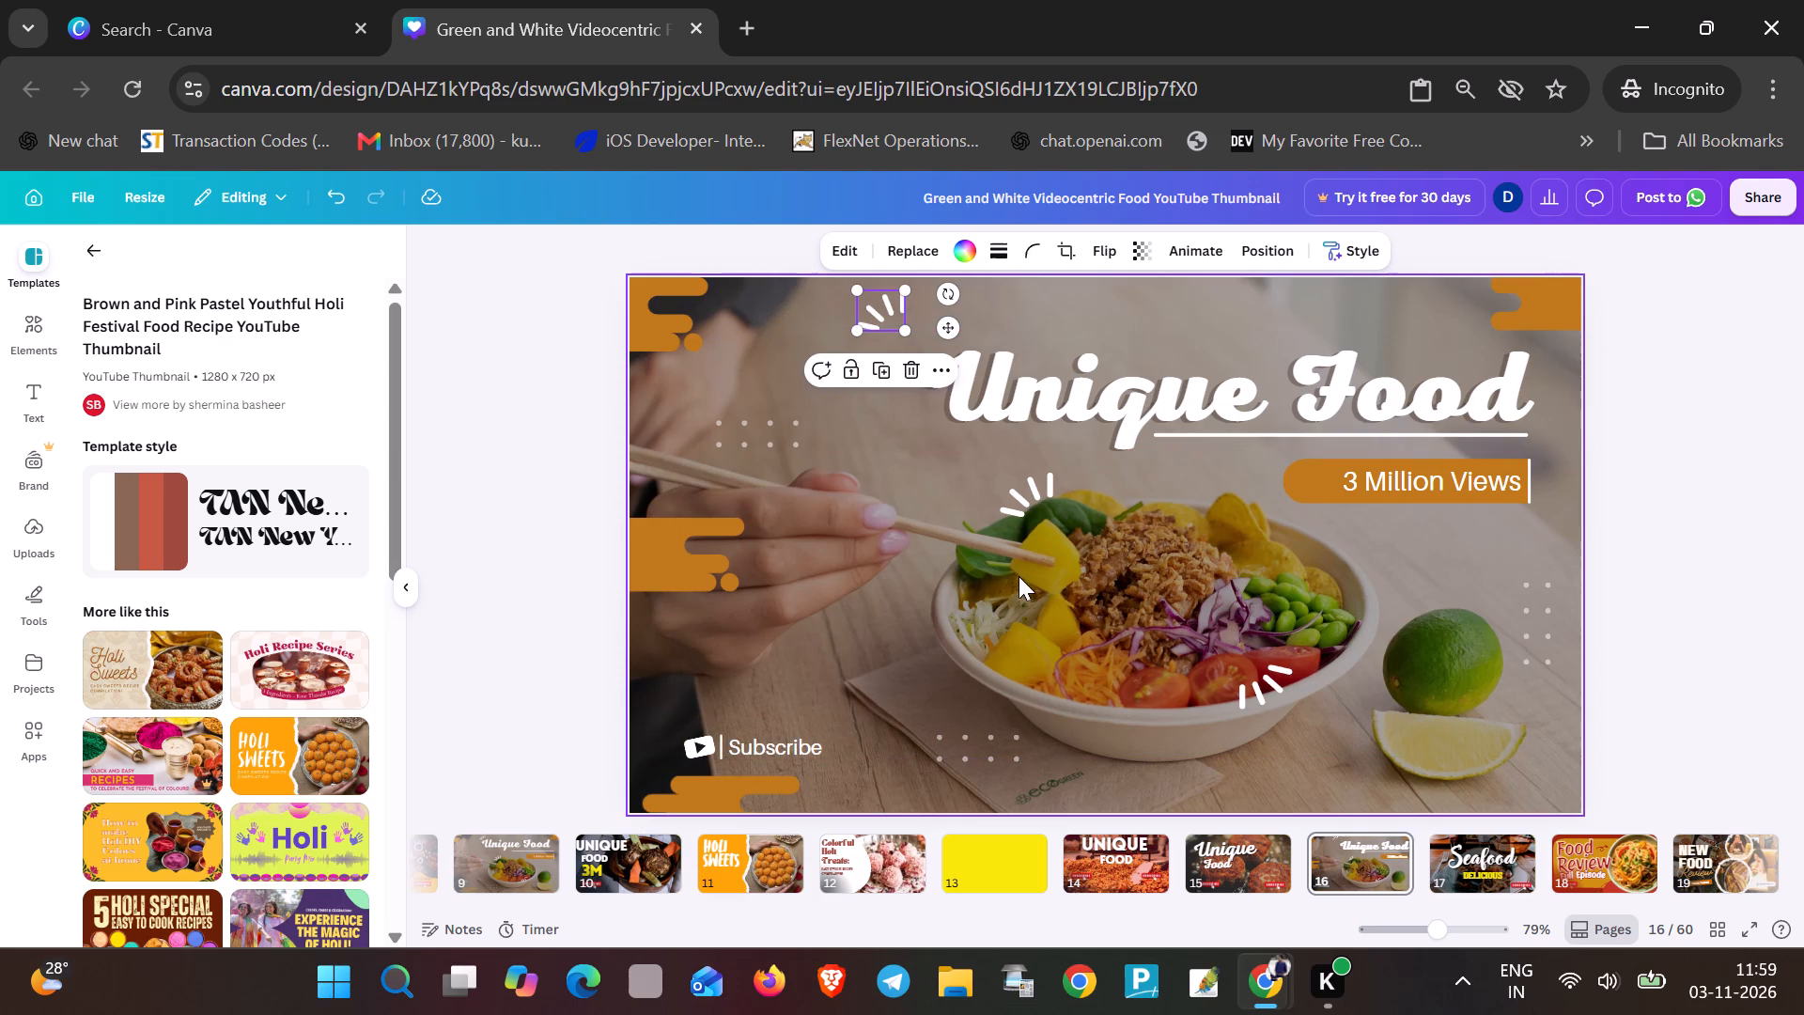
# Move the "Unique Food" heading on page 16 up near the top edge and slightly left.
pyautogui.moveTo(1251, 406); pyautogui.dragTo(1242, 369)
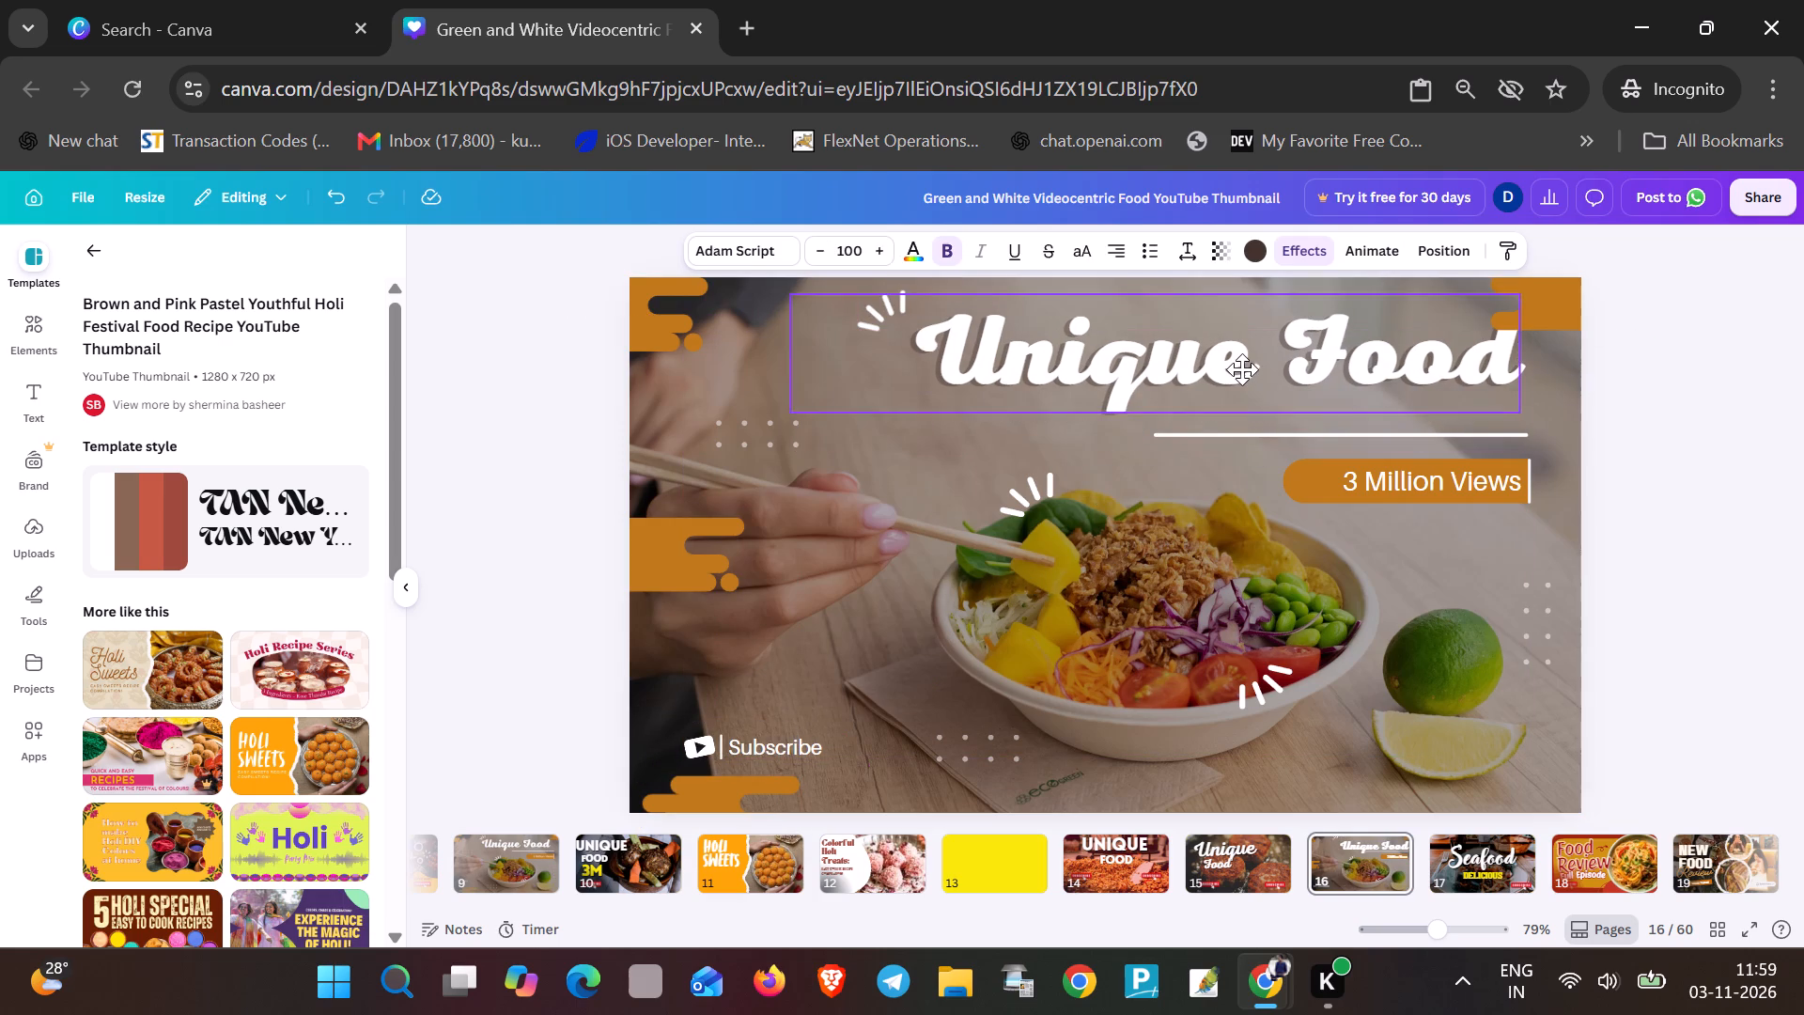
pyautogui.moveTo(1242, 369); pyautogui.dragTo(1237, 364)
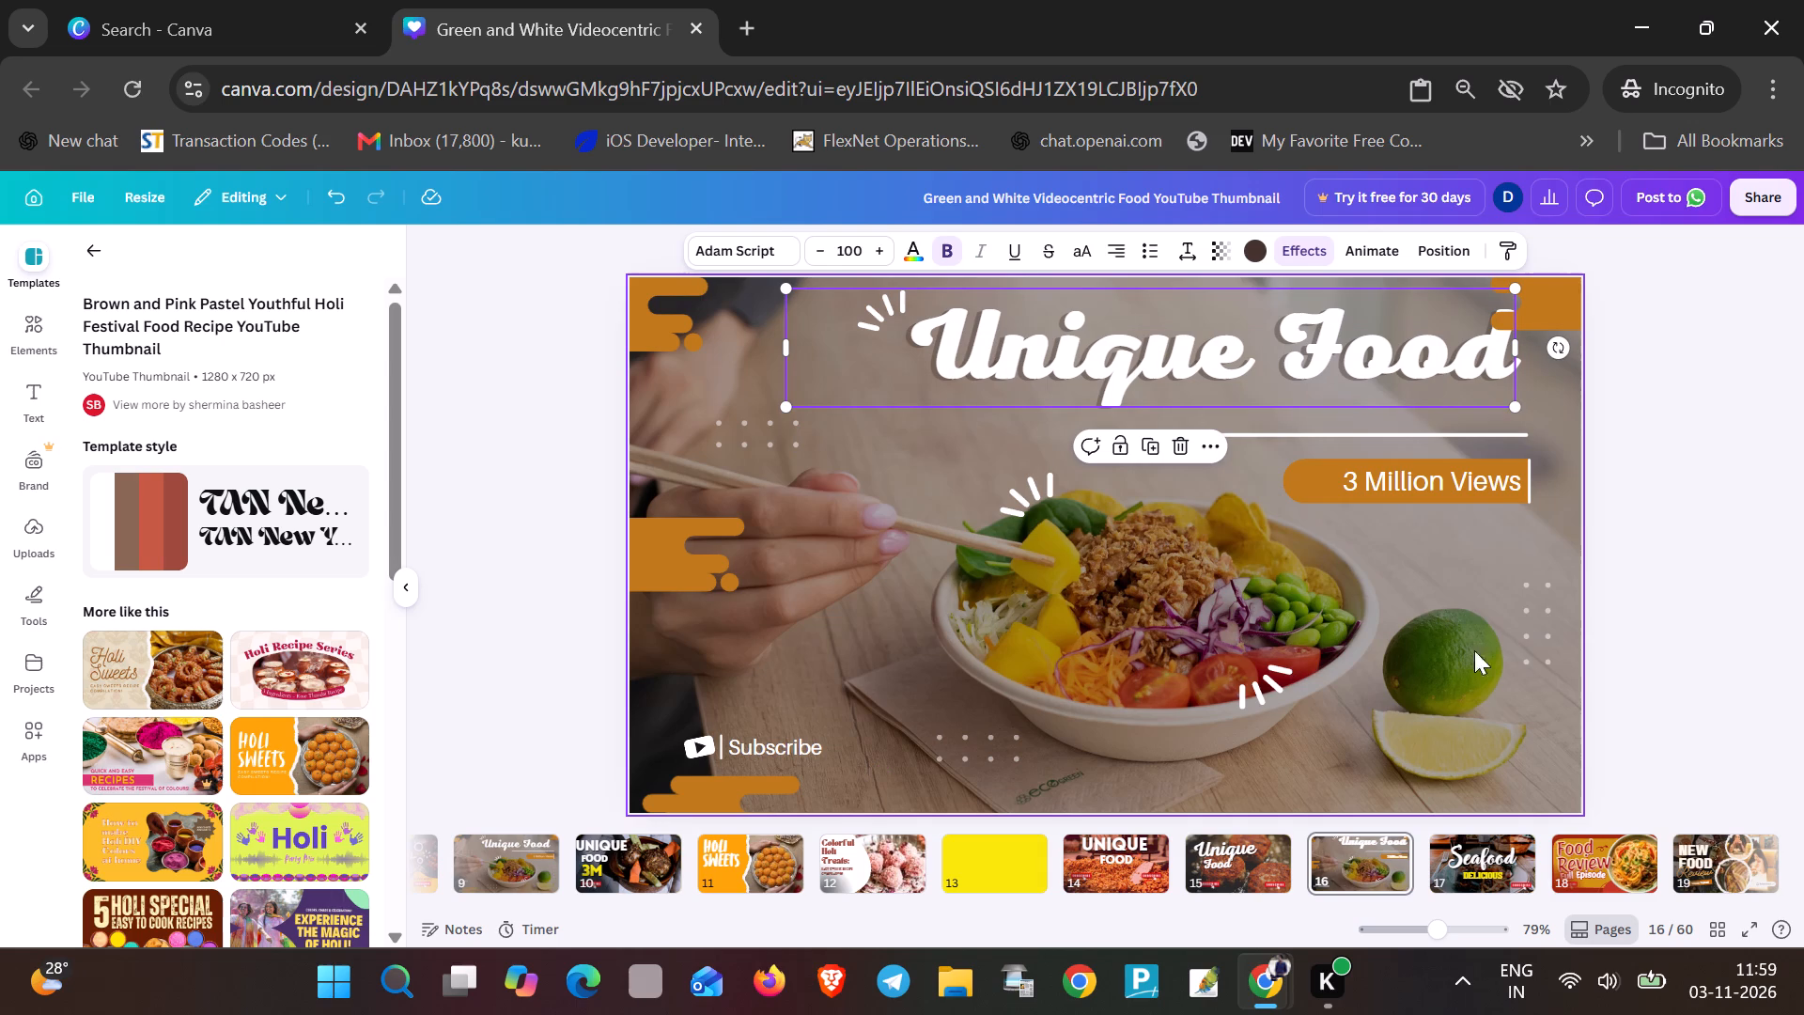
pyautogui.click(1407, 447)
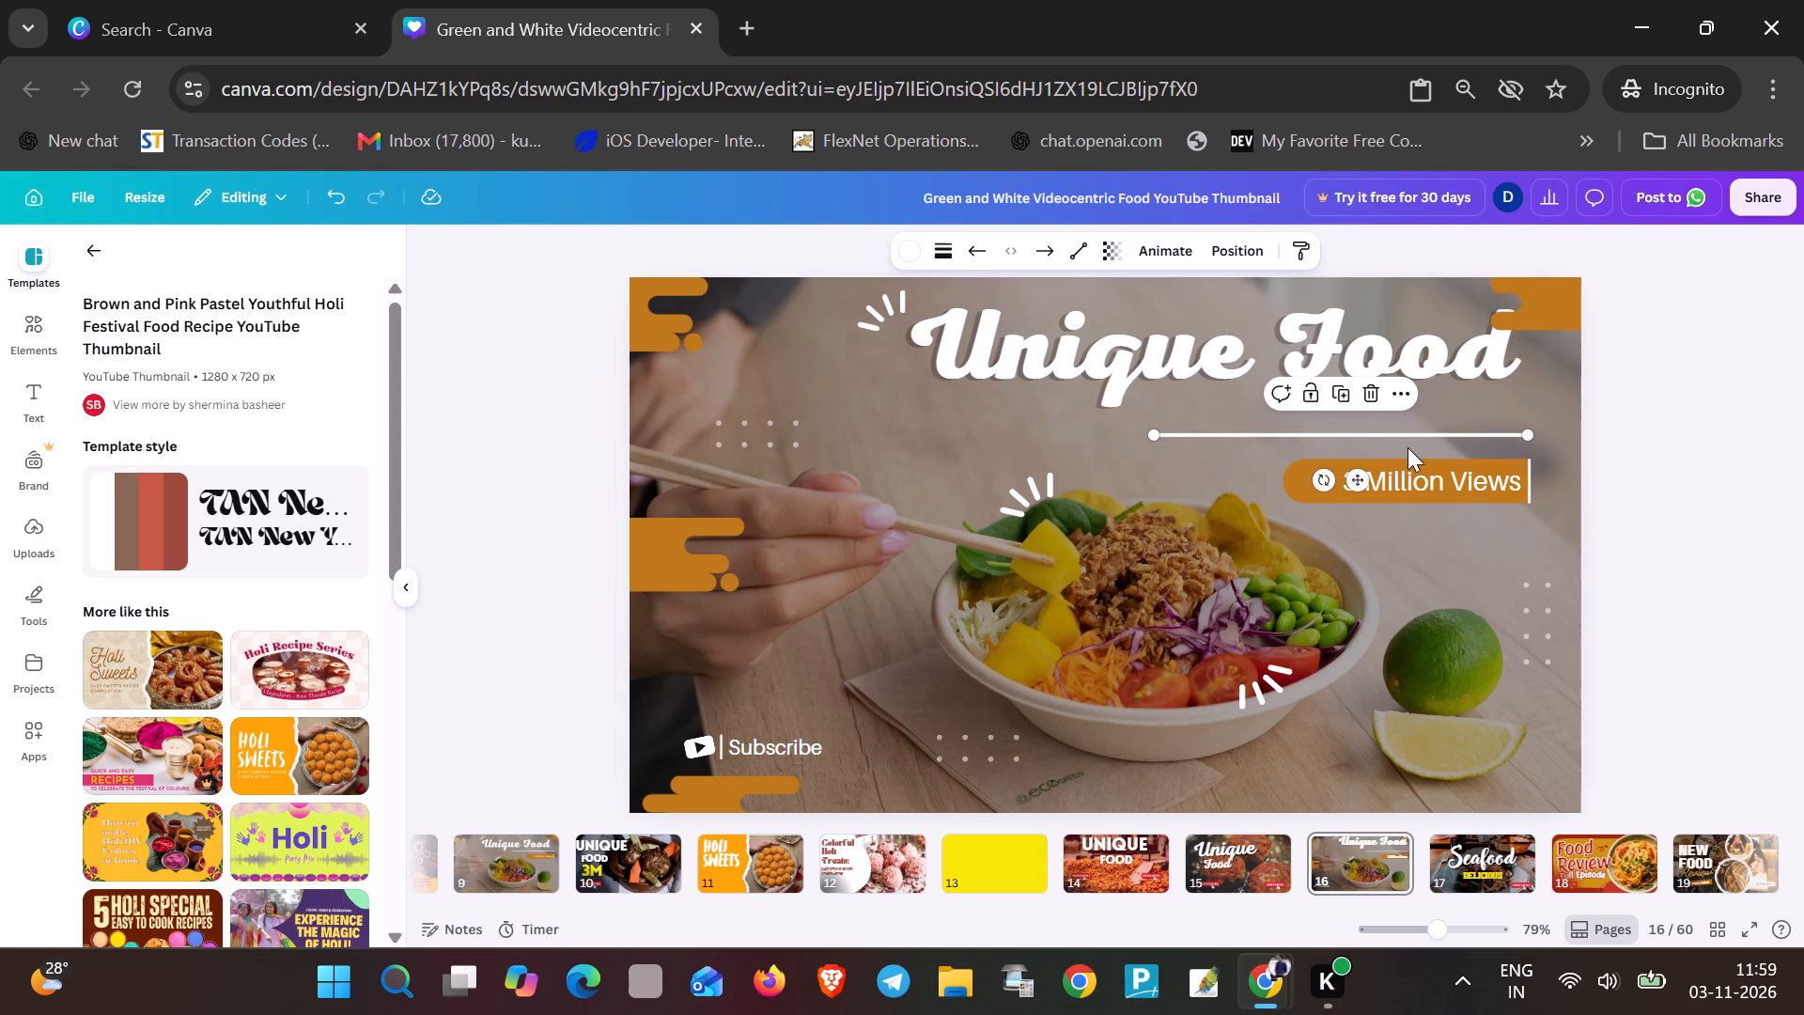
# Raise the "Subscribe" text, its YouTube icon and the divider line together above the bottom orange shape on page 16.
pyautogui.moveTo(770, 746); pyautogui.dragTo(781, 697)
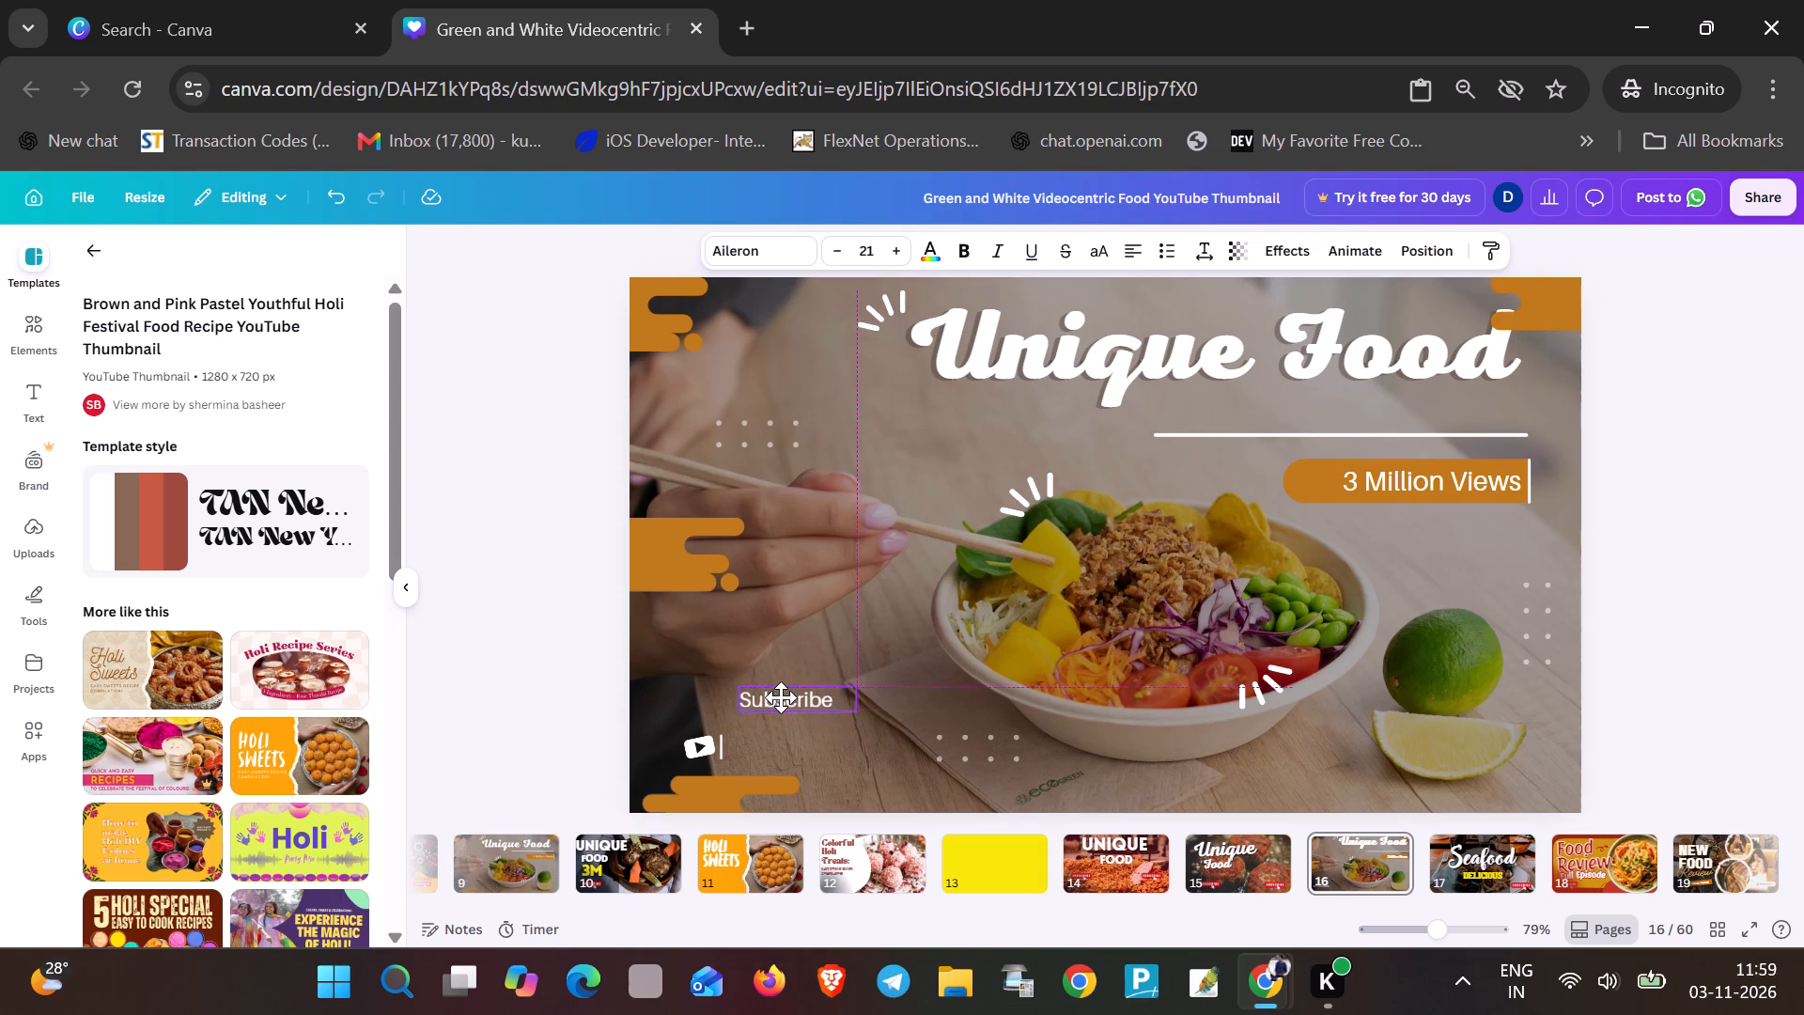
pyautogui.moveTo(781, 697); pyautogui.dragTo(781, 695)
pyautogui.moveTo(692, 744); pyautogui.dragTo(703, 694)
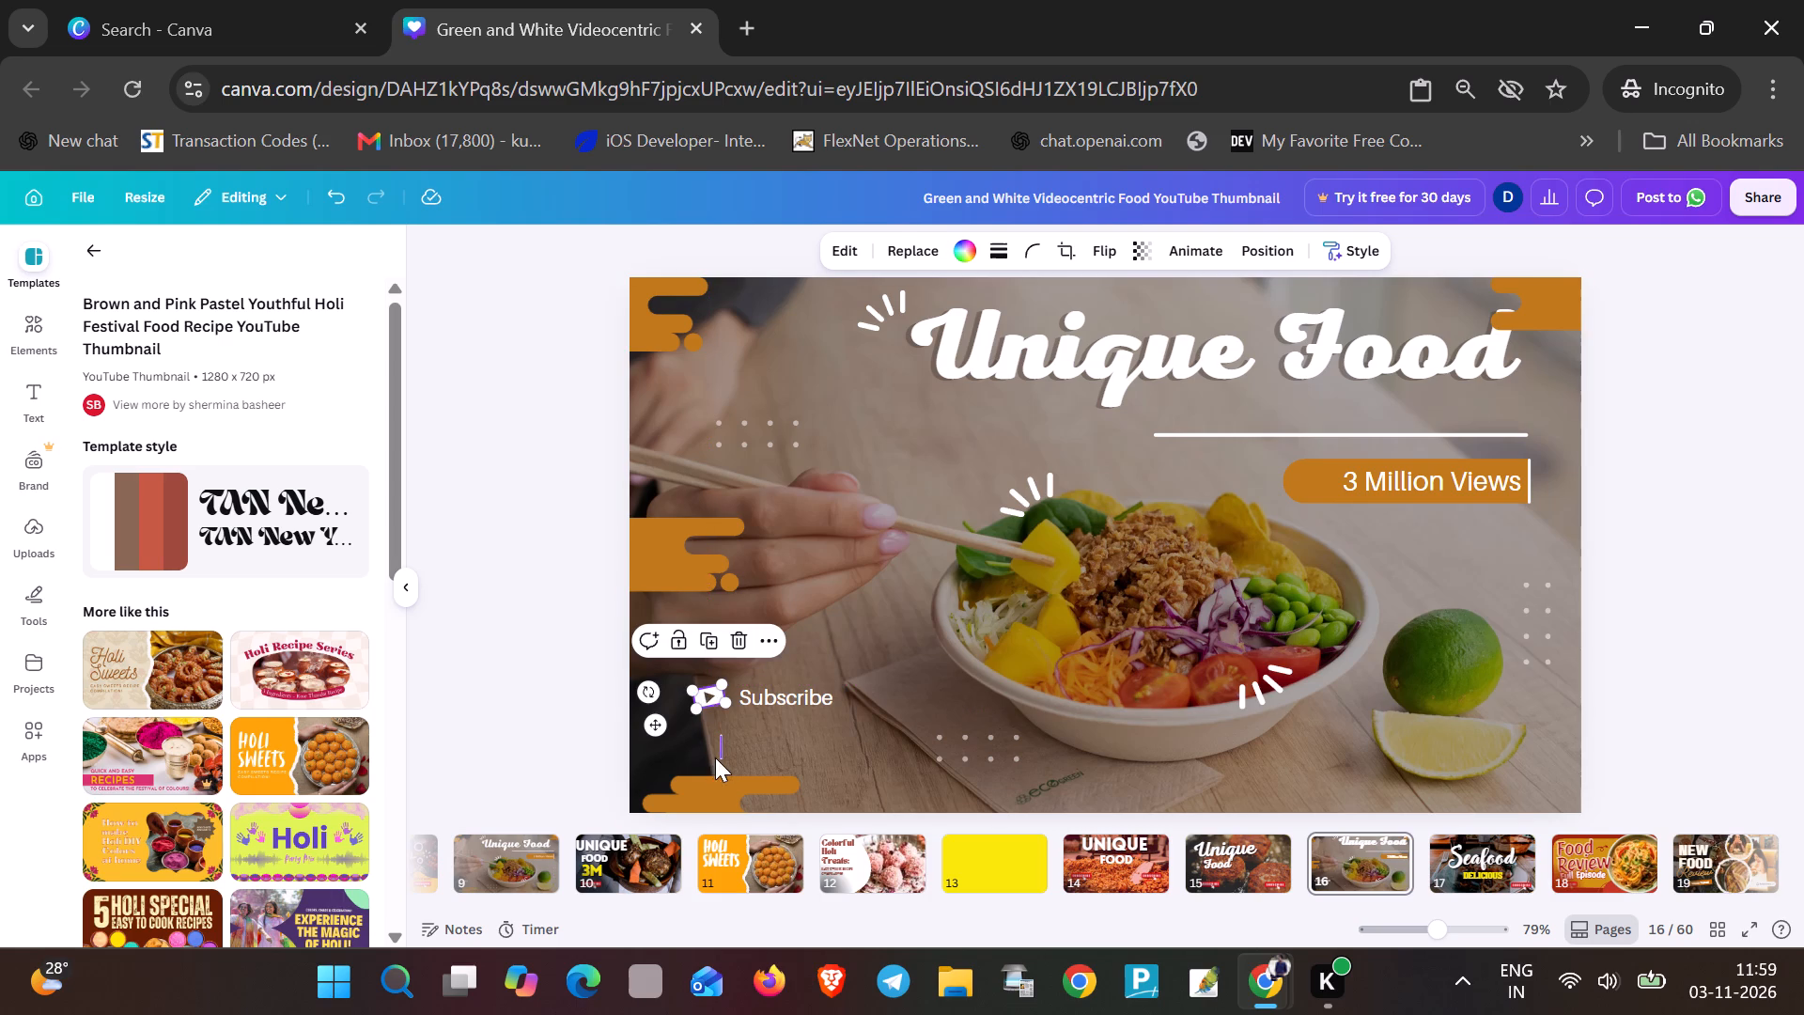
pyautogui.moveTo(715, 757); pyautogui.dragTo(732, 710)
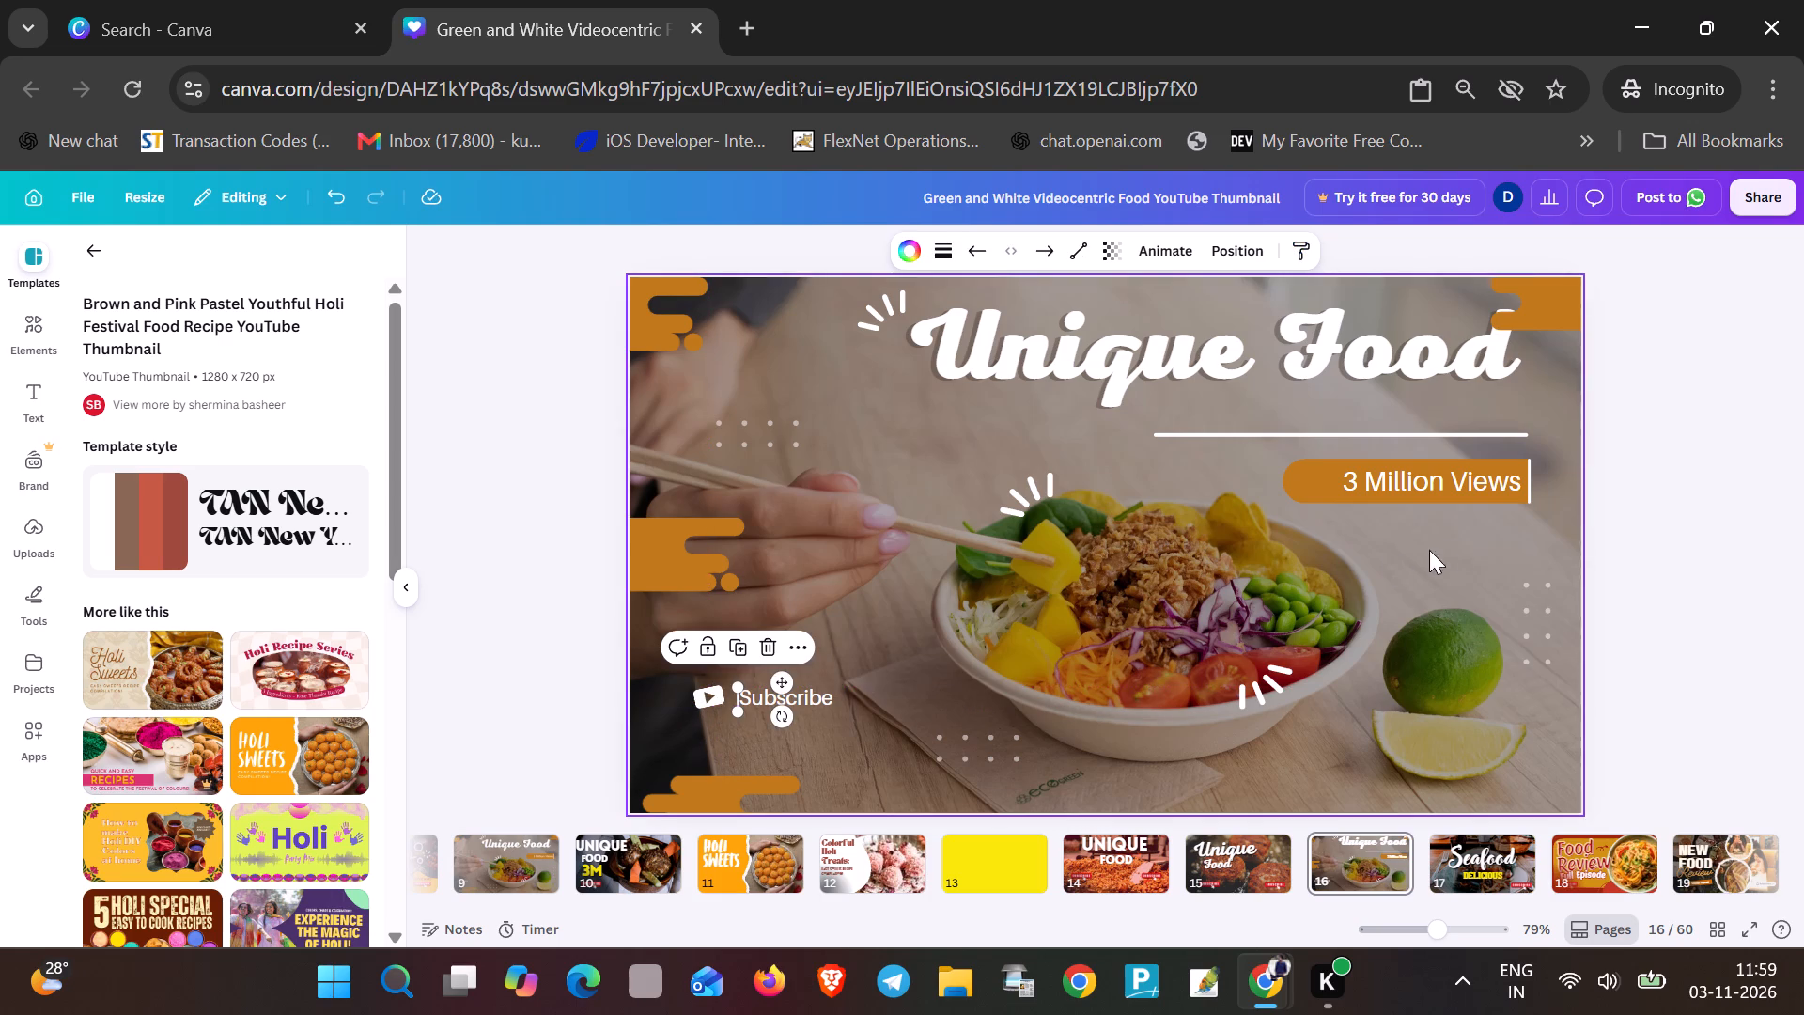
# Lower the "3 Million Views" text on page 16 and realign its orange banner behind it.
pyautogui.moveTo(1425, 481); pyautogui.dragTo(1433, 530)
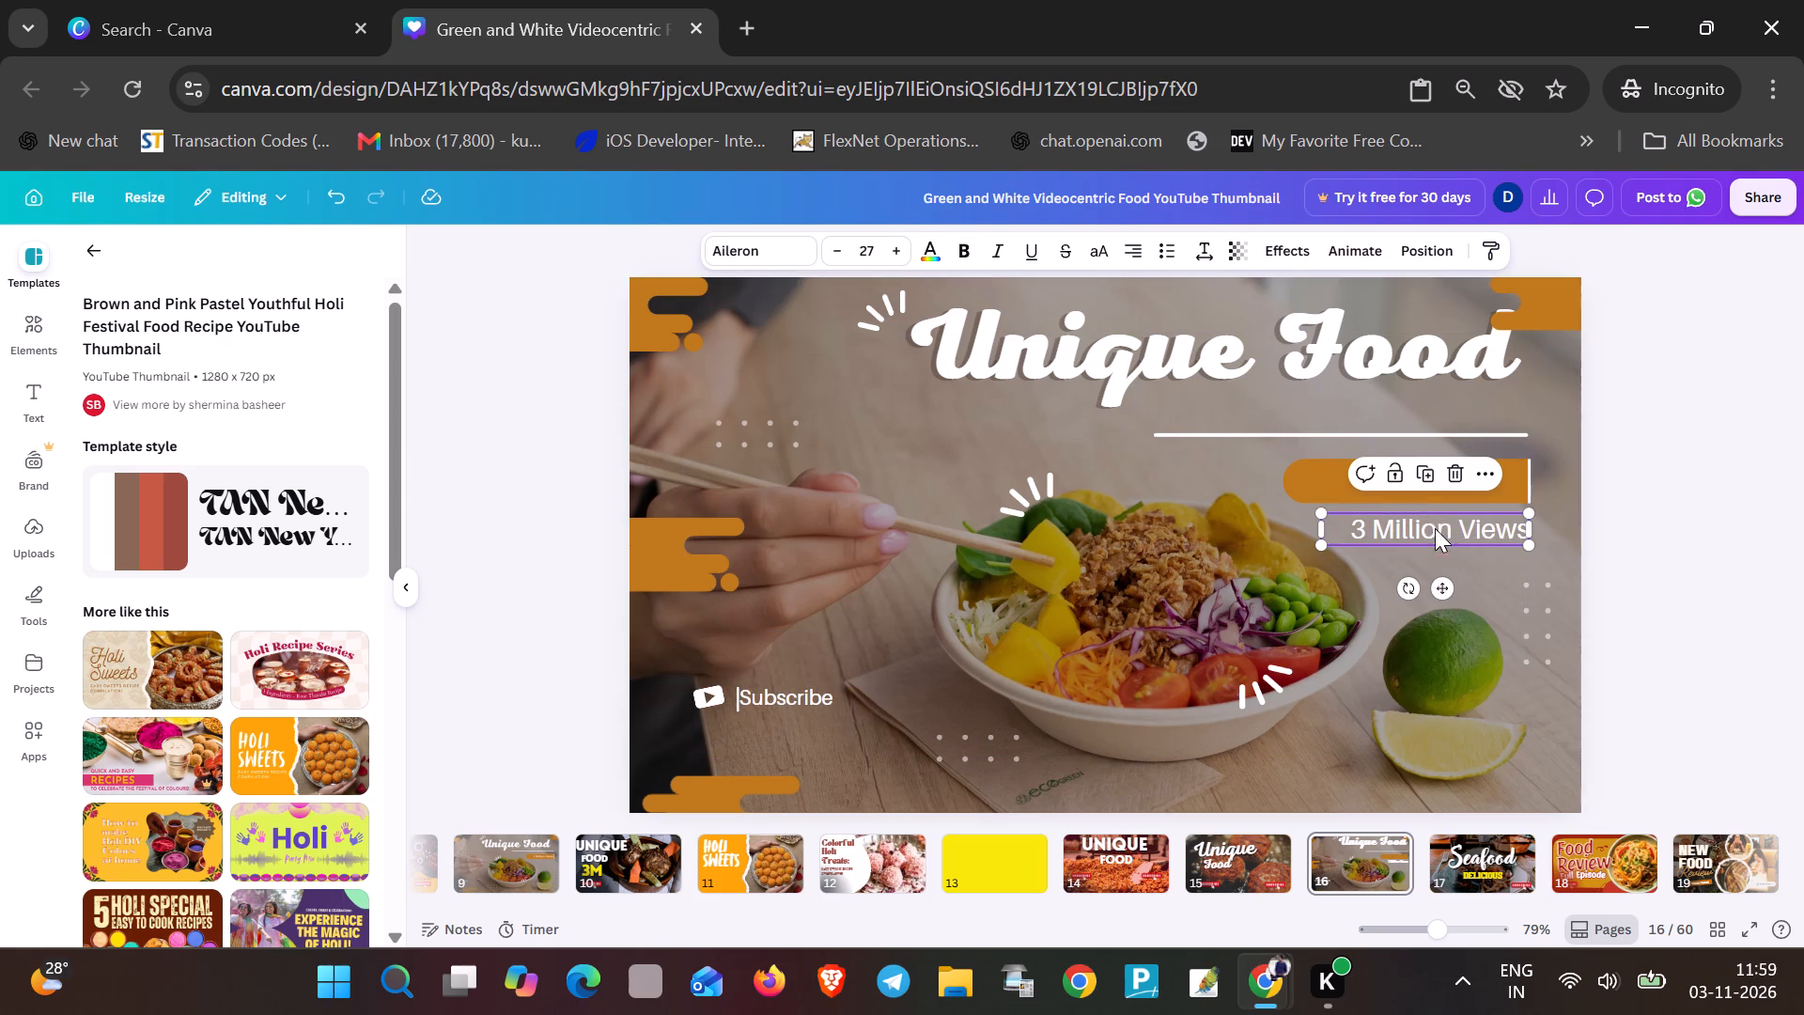
pyautogui.moveTo(1313, 477); pyautogui.dragTo(1348, 526)
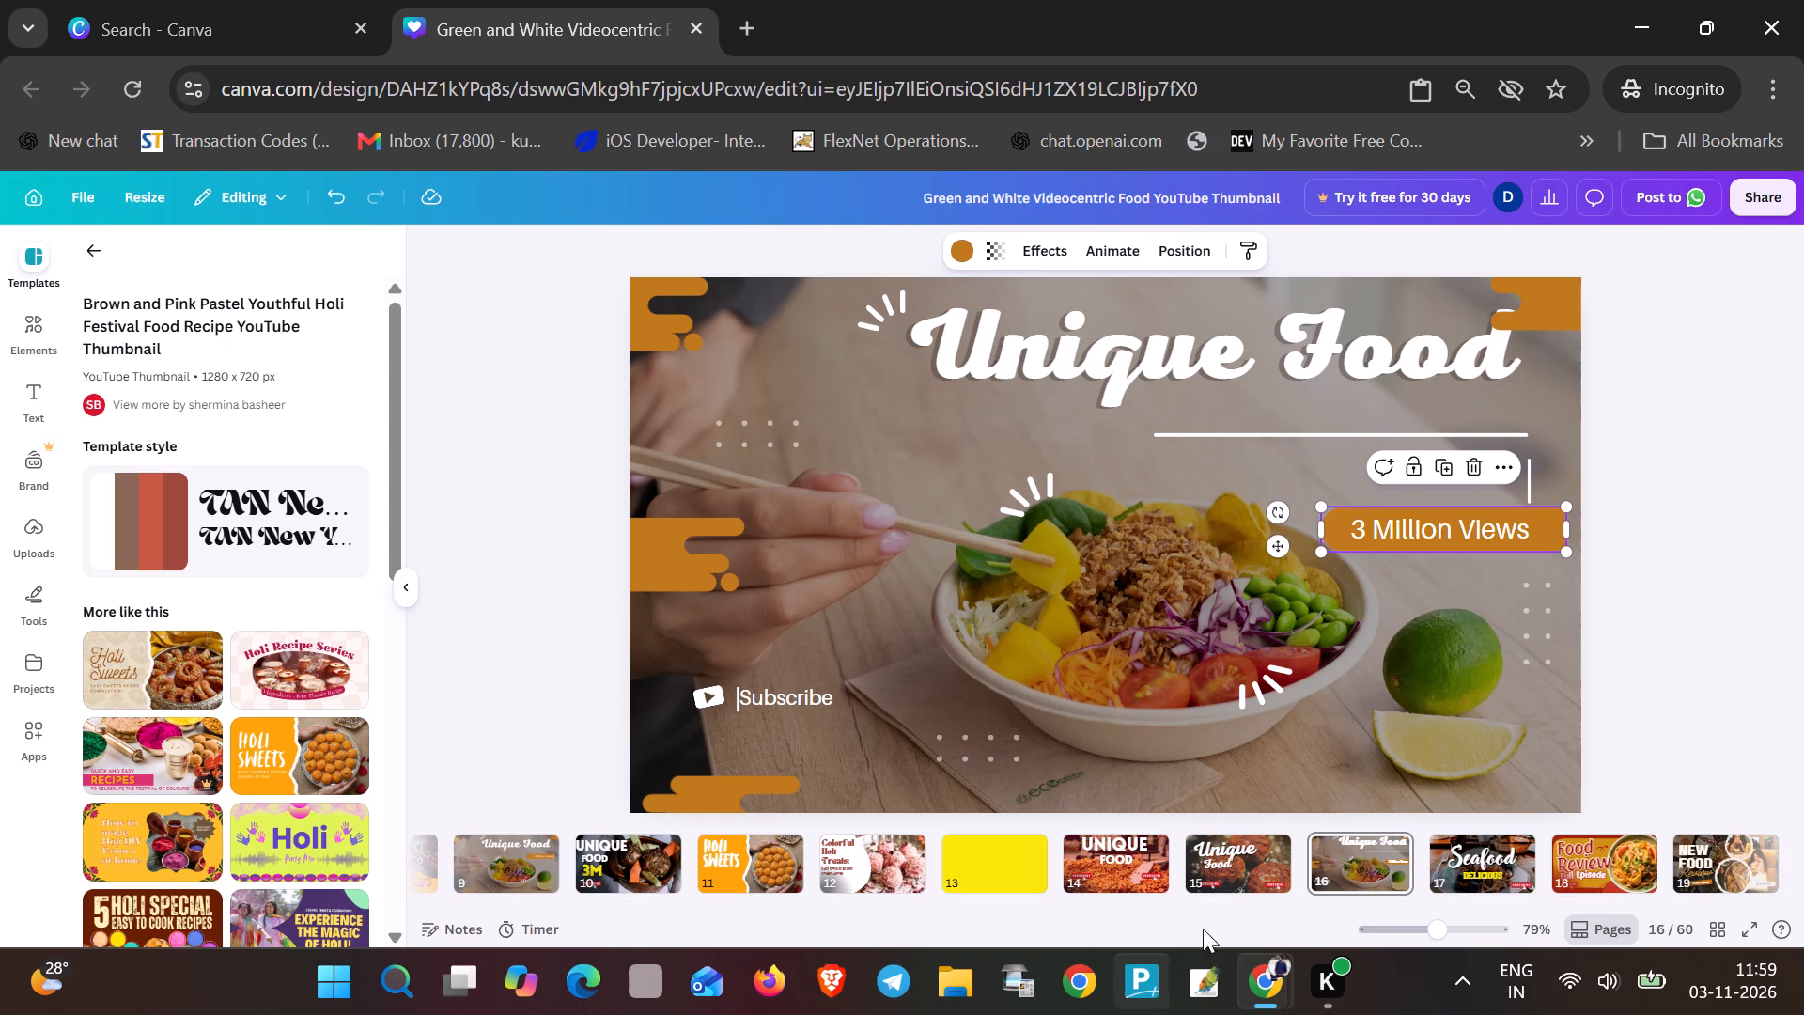
# On page 17, move the "Seafood" heading to the upper left and bring "DELICIOUS" beneath it on the left side.
pyautogui.click(1490, 853)
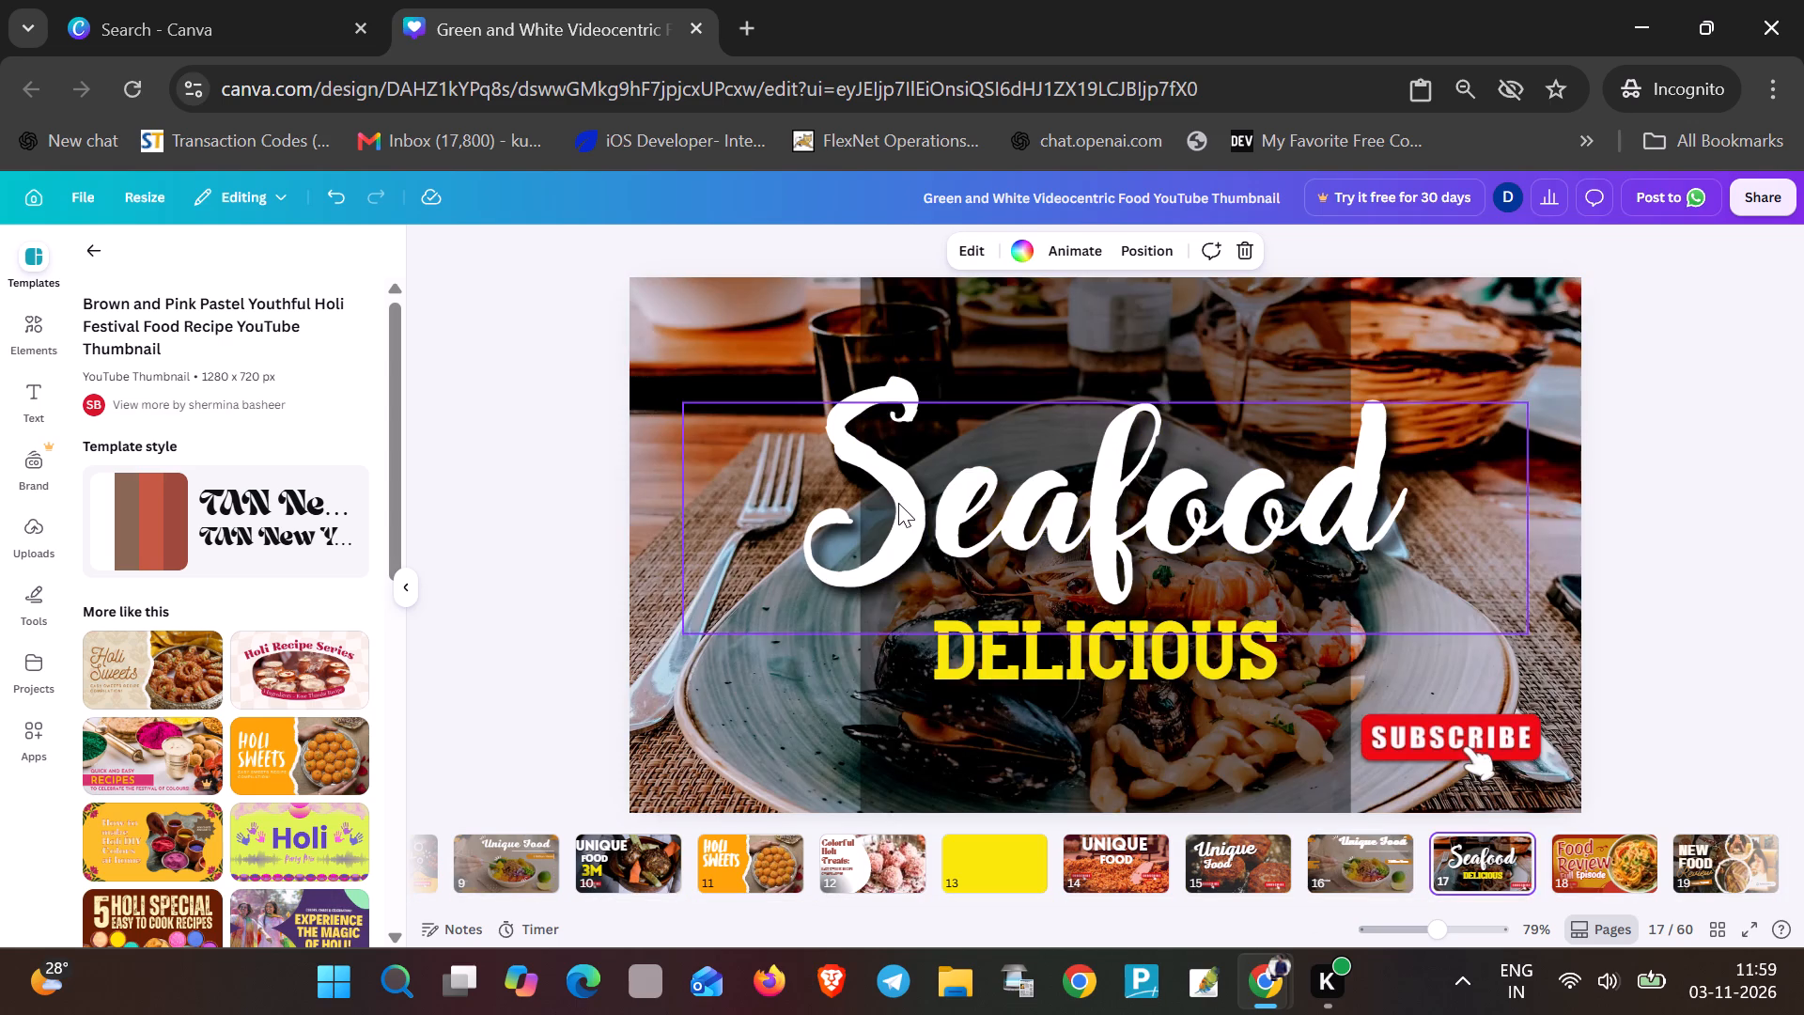
pyautogui.click(1030, 516)
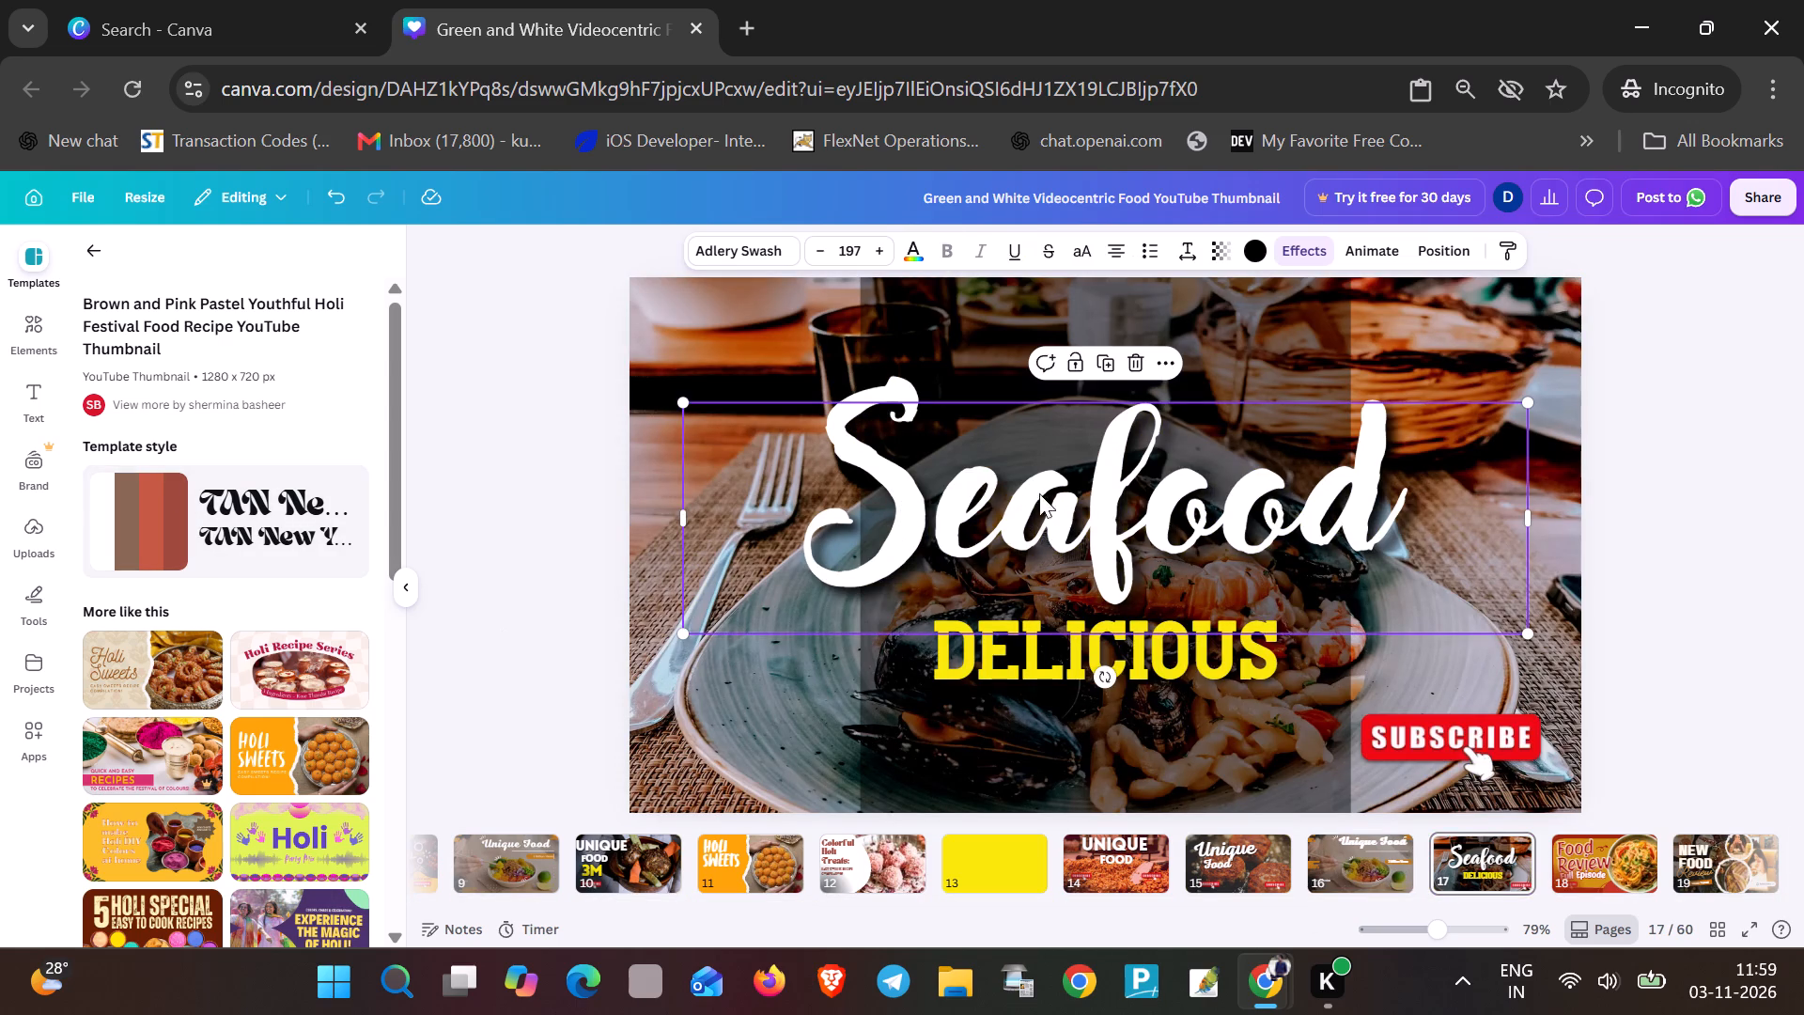
pyautogui.moveTo(1010, 536); pyautogui.dragTo(936, 476)
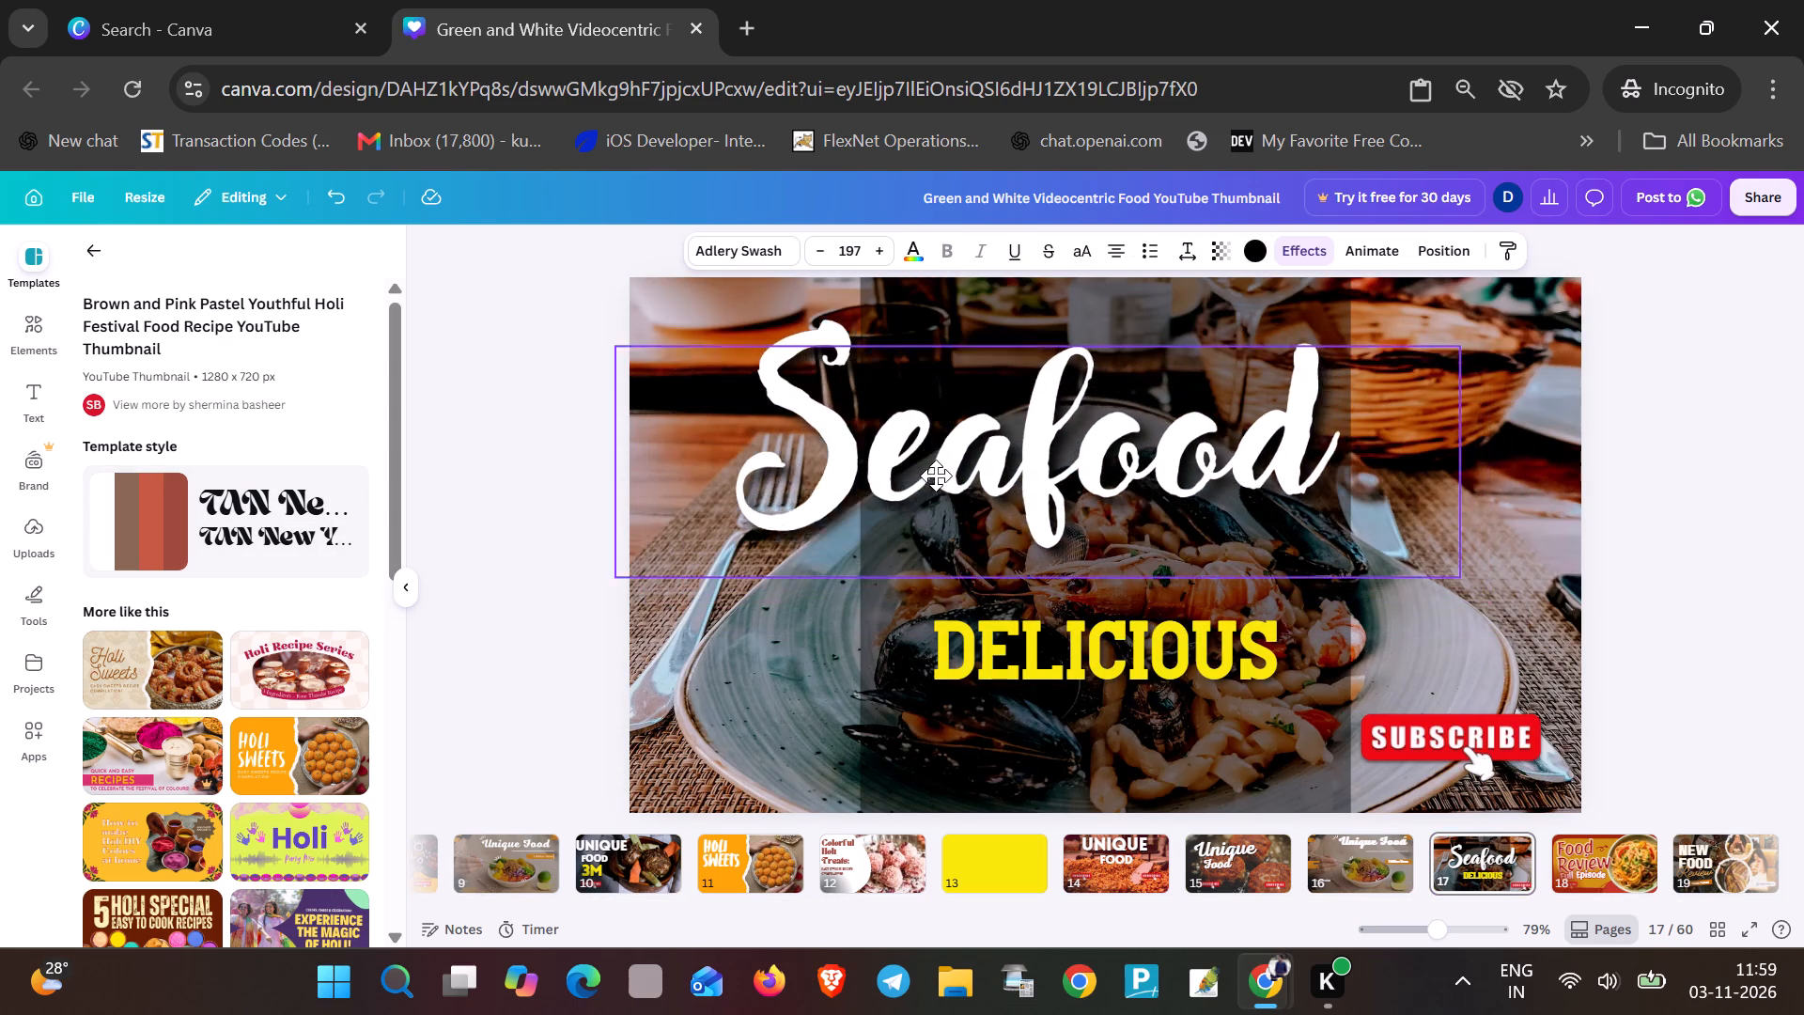
pyautogui.moveTo(936, 476); pyautogui.dragTo(837, 450)
pyautogui.moveTo(1088, 673); pyautogui.dragTo(843, 619)
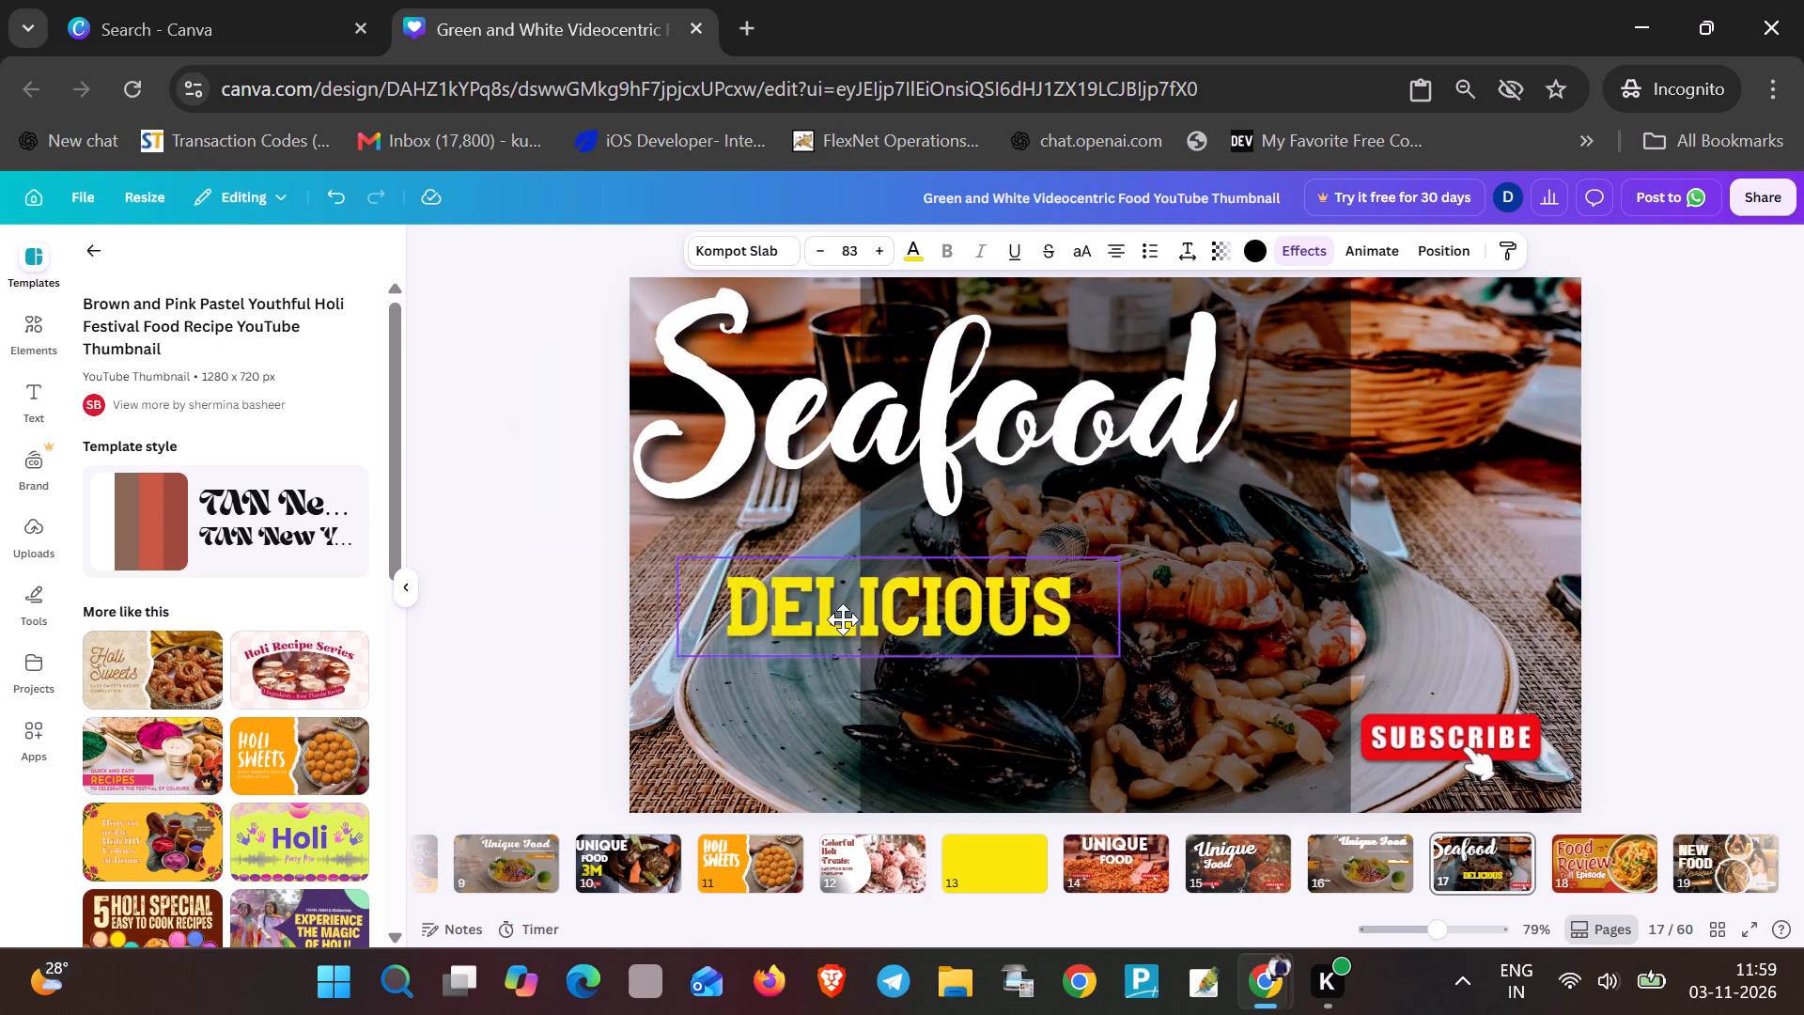
pyautogui.moveTo(843, 619); pyautogui.dragTo(822, 615)
pyautogui.rightClick(825, 615)
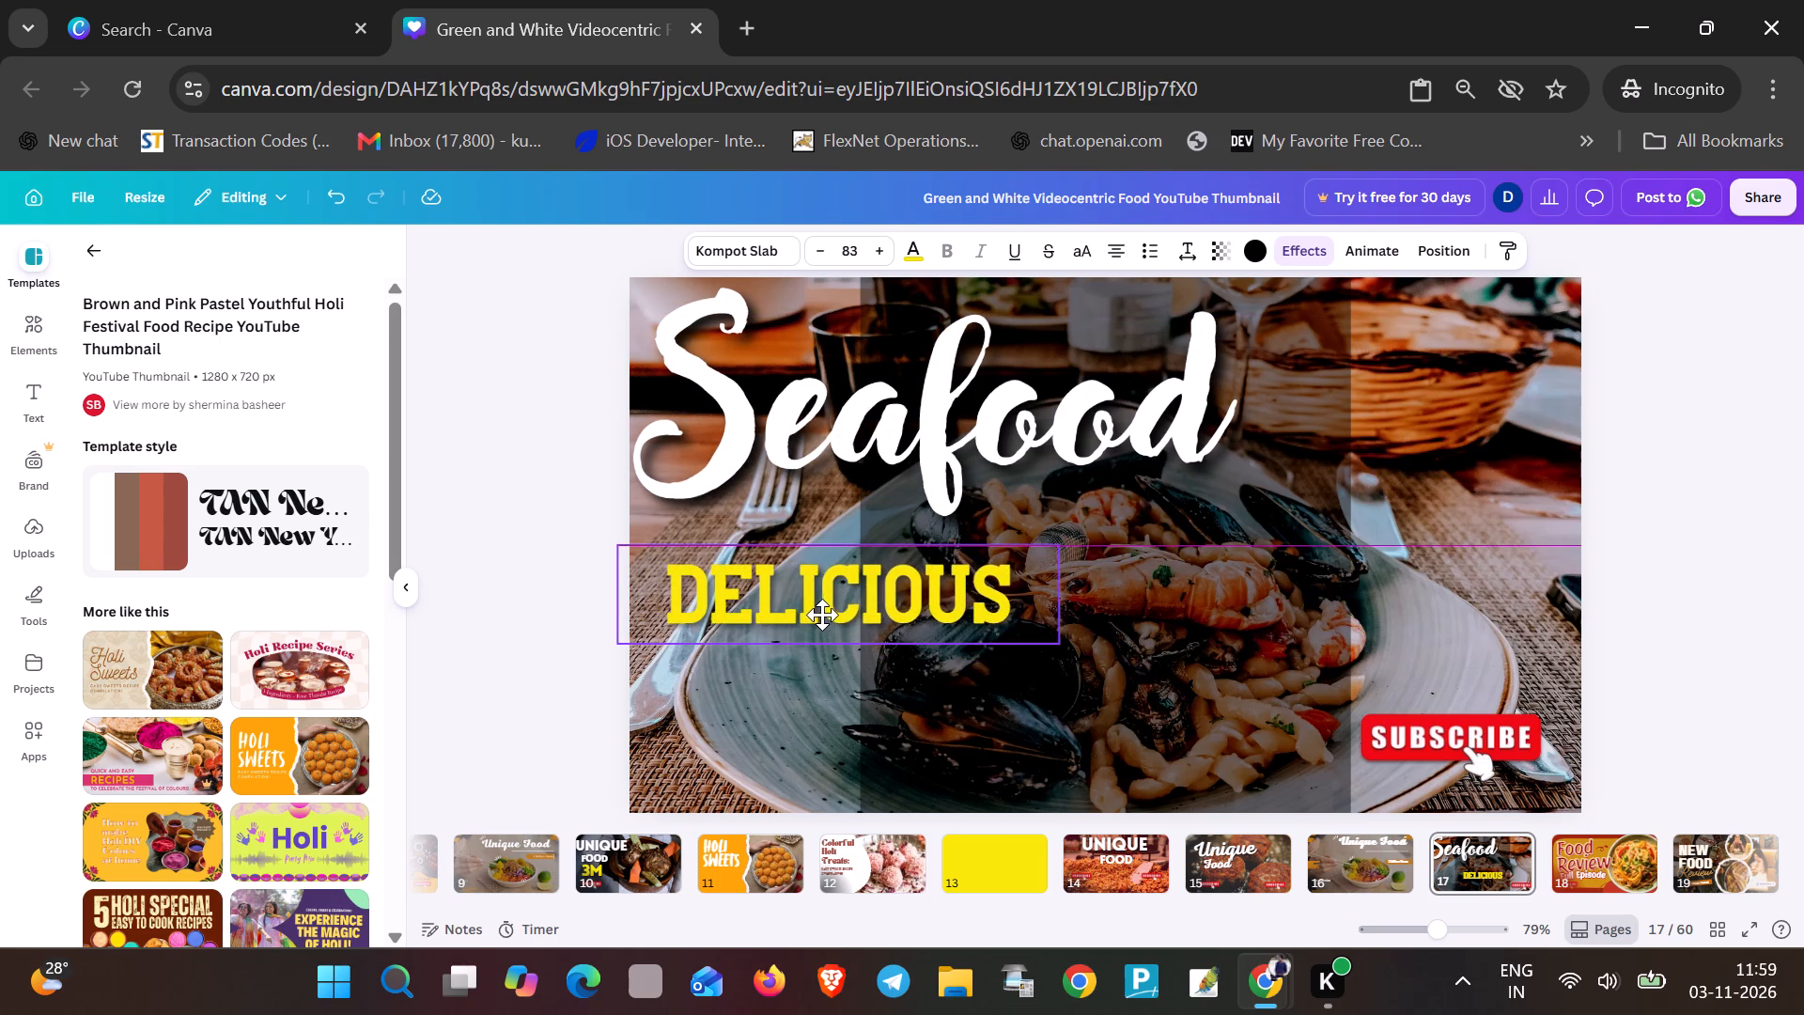
pyautogui.moveTo(822, 615); pyautogui.dragTo(821, 615)
# Copy the "SUBSCRIBE" button on page 17 and place the duplicate at the lower left, level with the original.
pyautogui.click(1392, 721)
pyautogui.click(1397, 735)
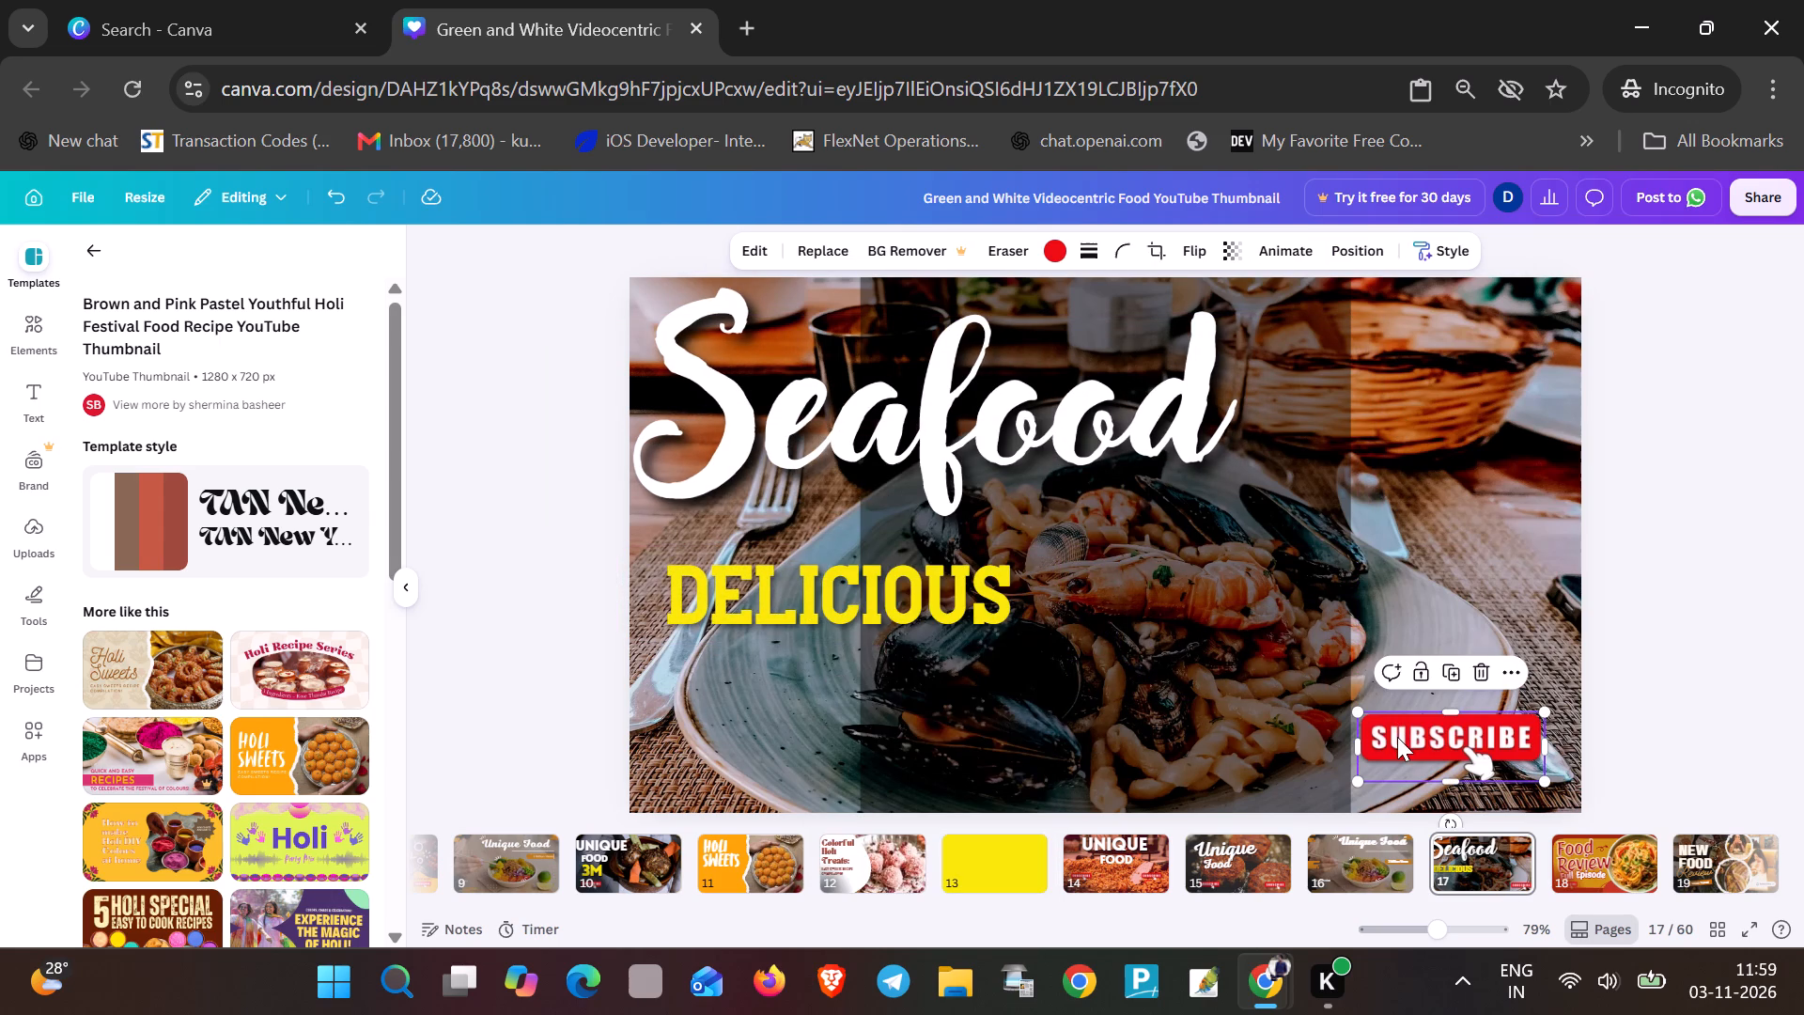
pyautogui.click(1506, 668)
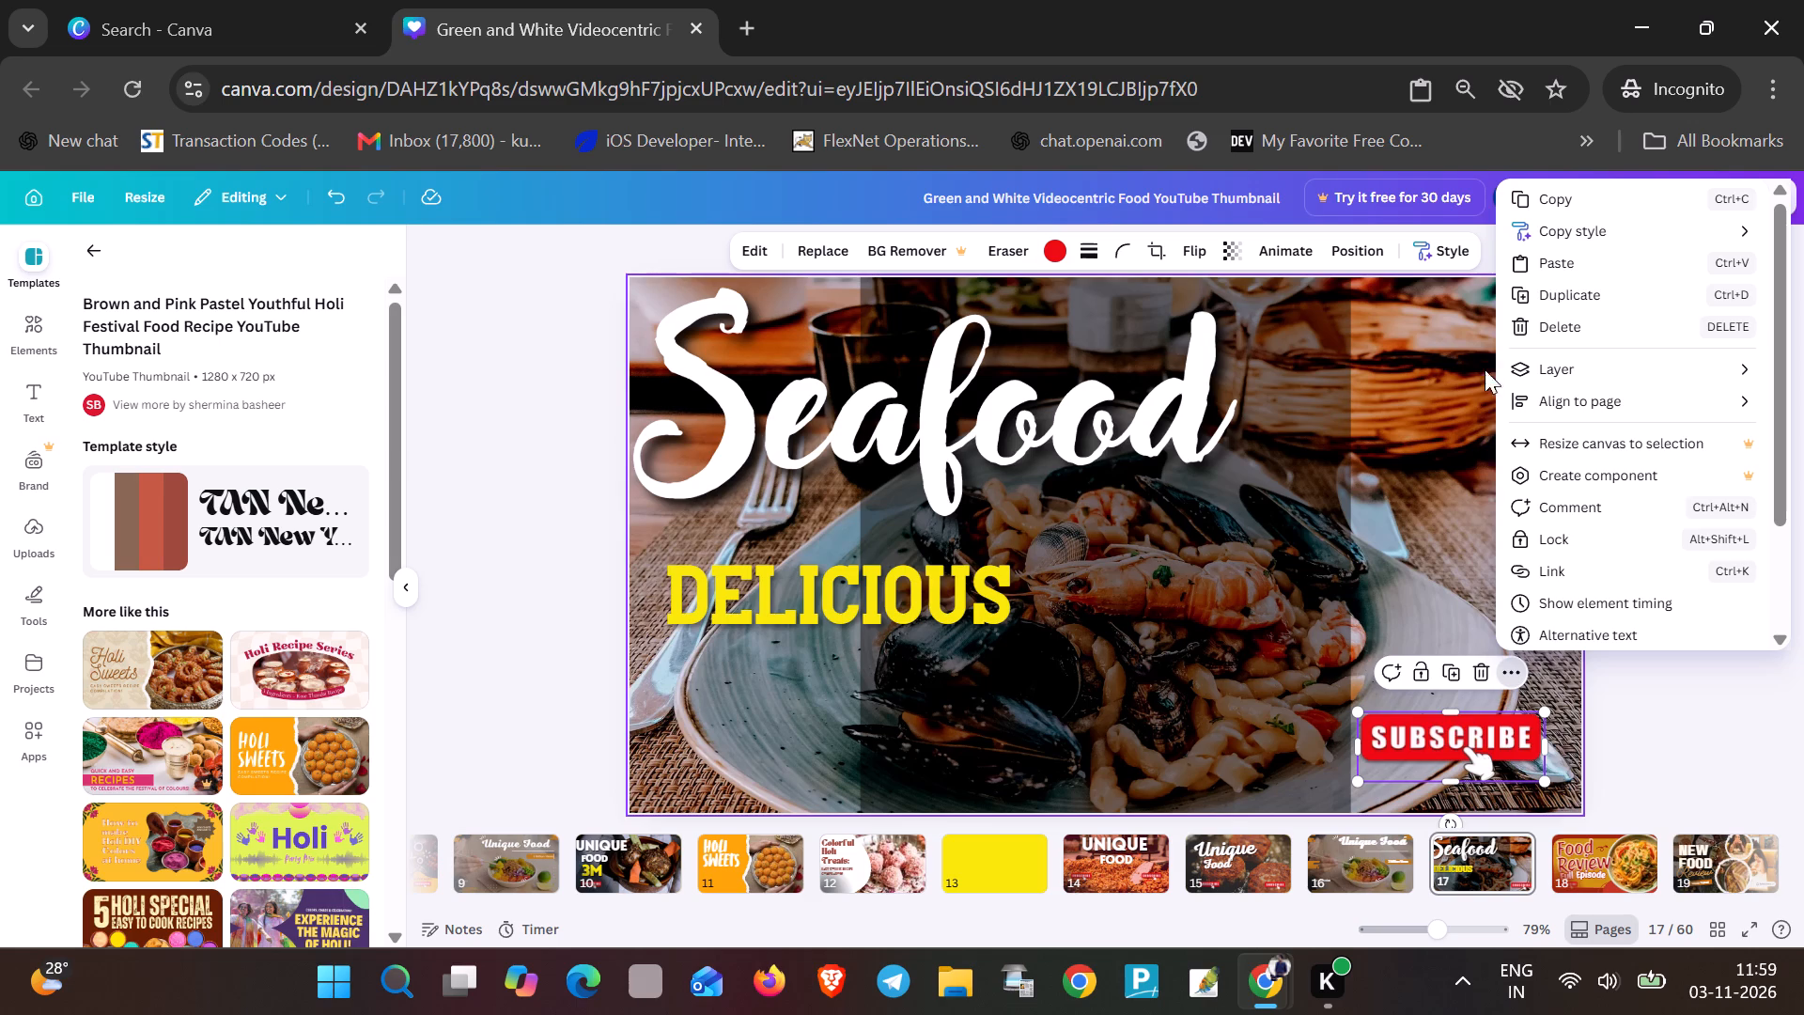
pyautogui.click(1550, 201)
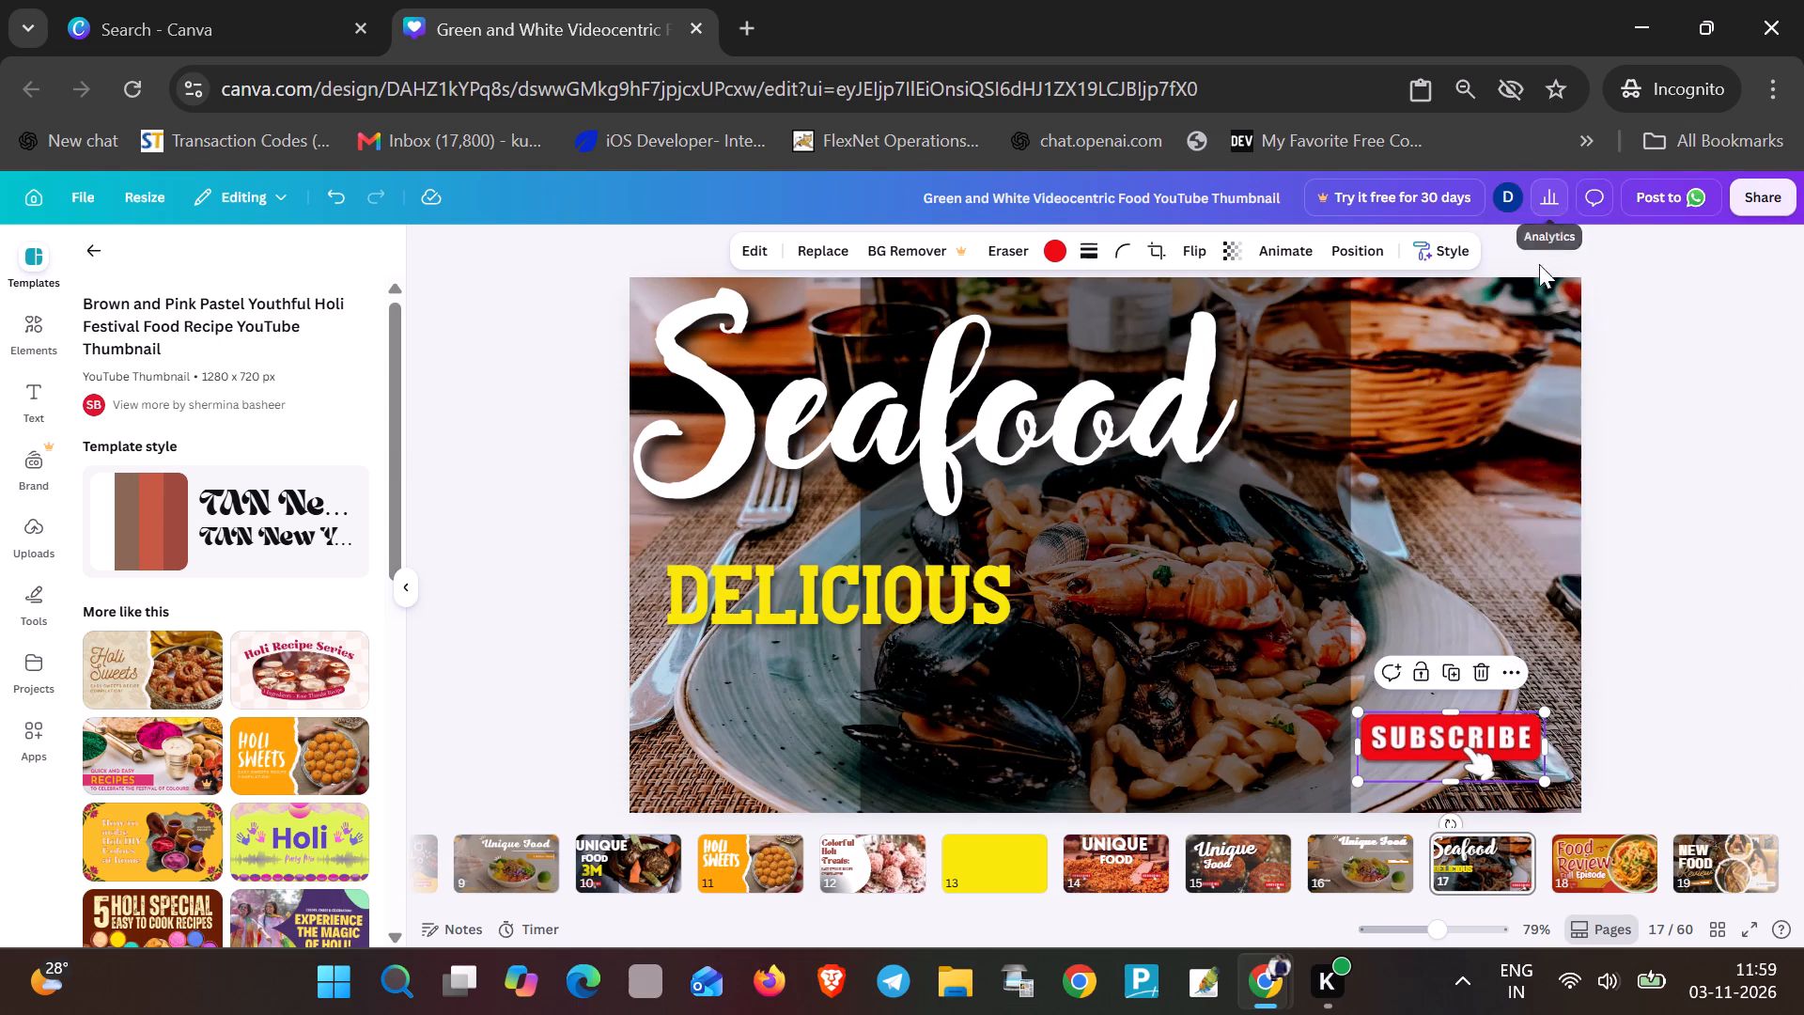
pyautogui.click(1426, 736)
pyautogui.moveTo(760, 760); pyautogui.dragTo(770, 757, button='right')
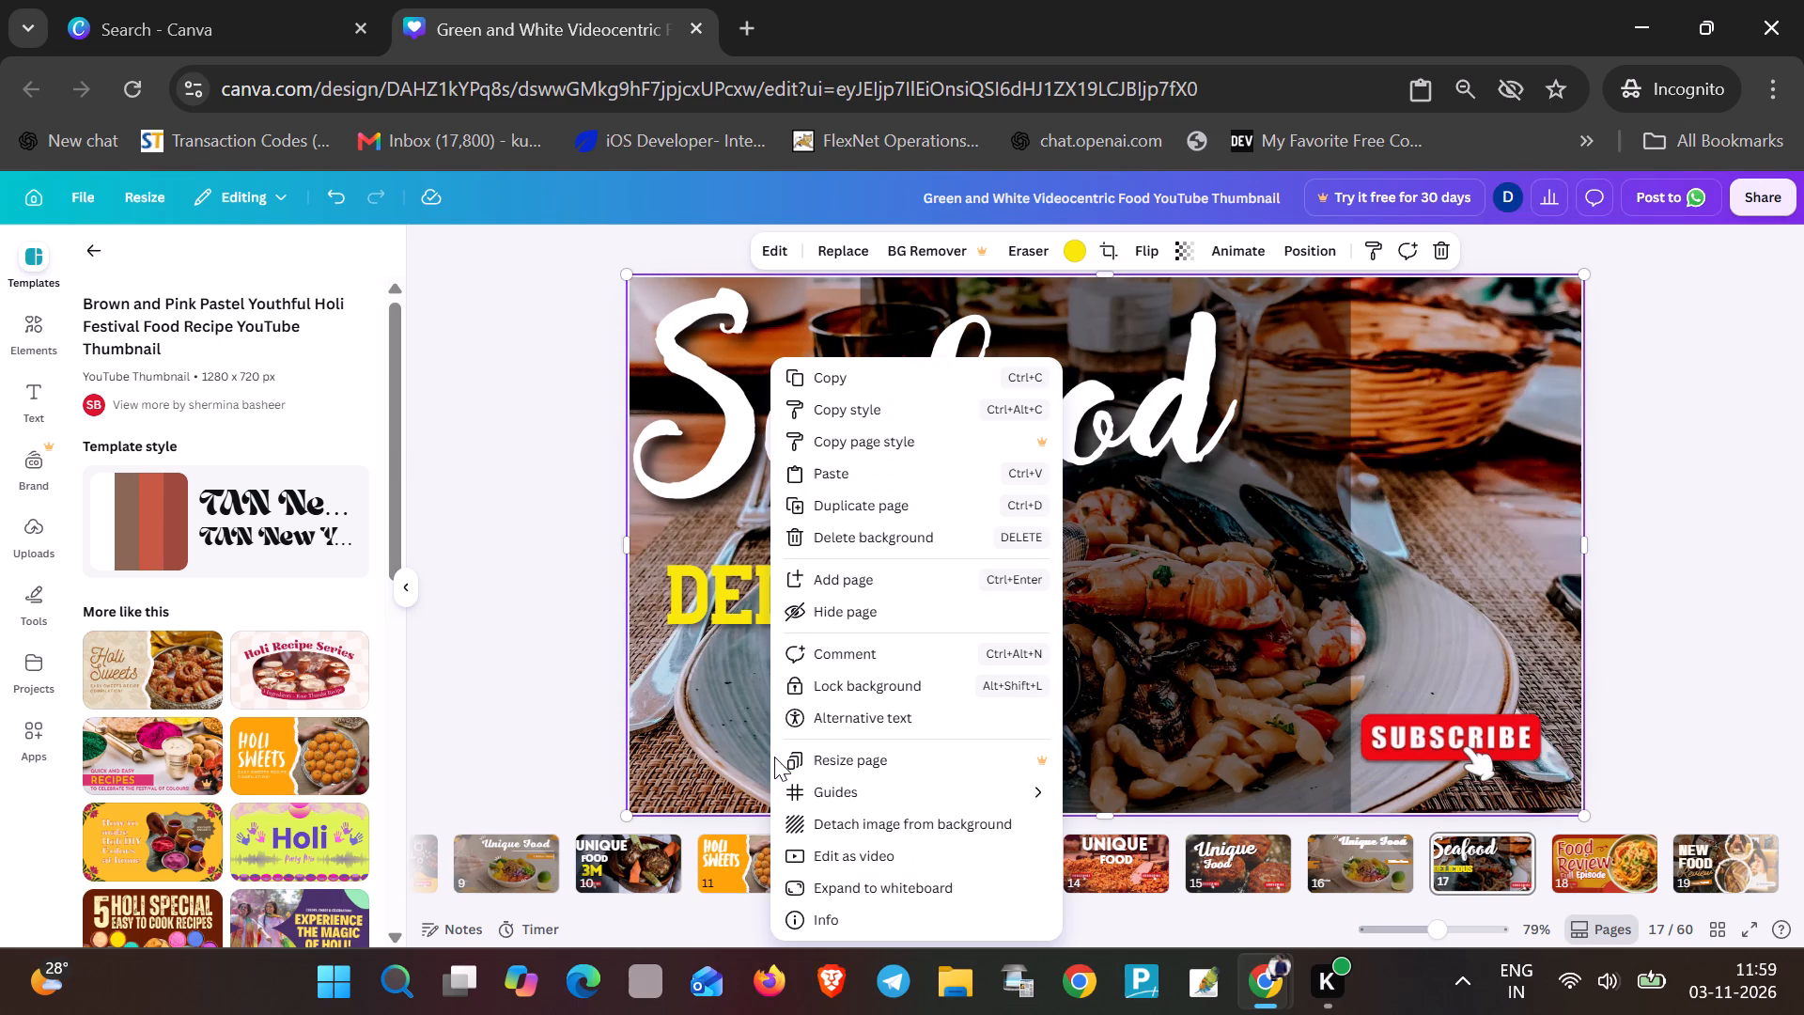
pyautogui.click(858, 476)
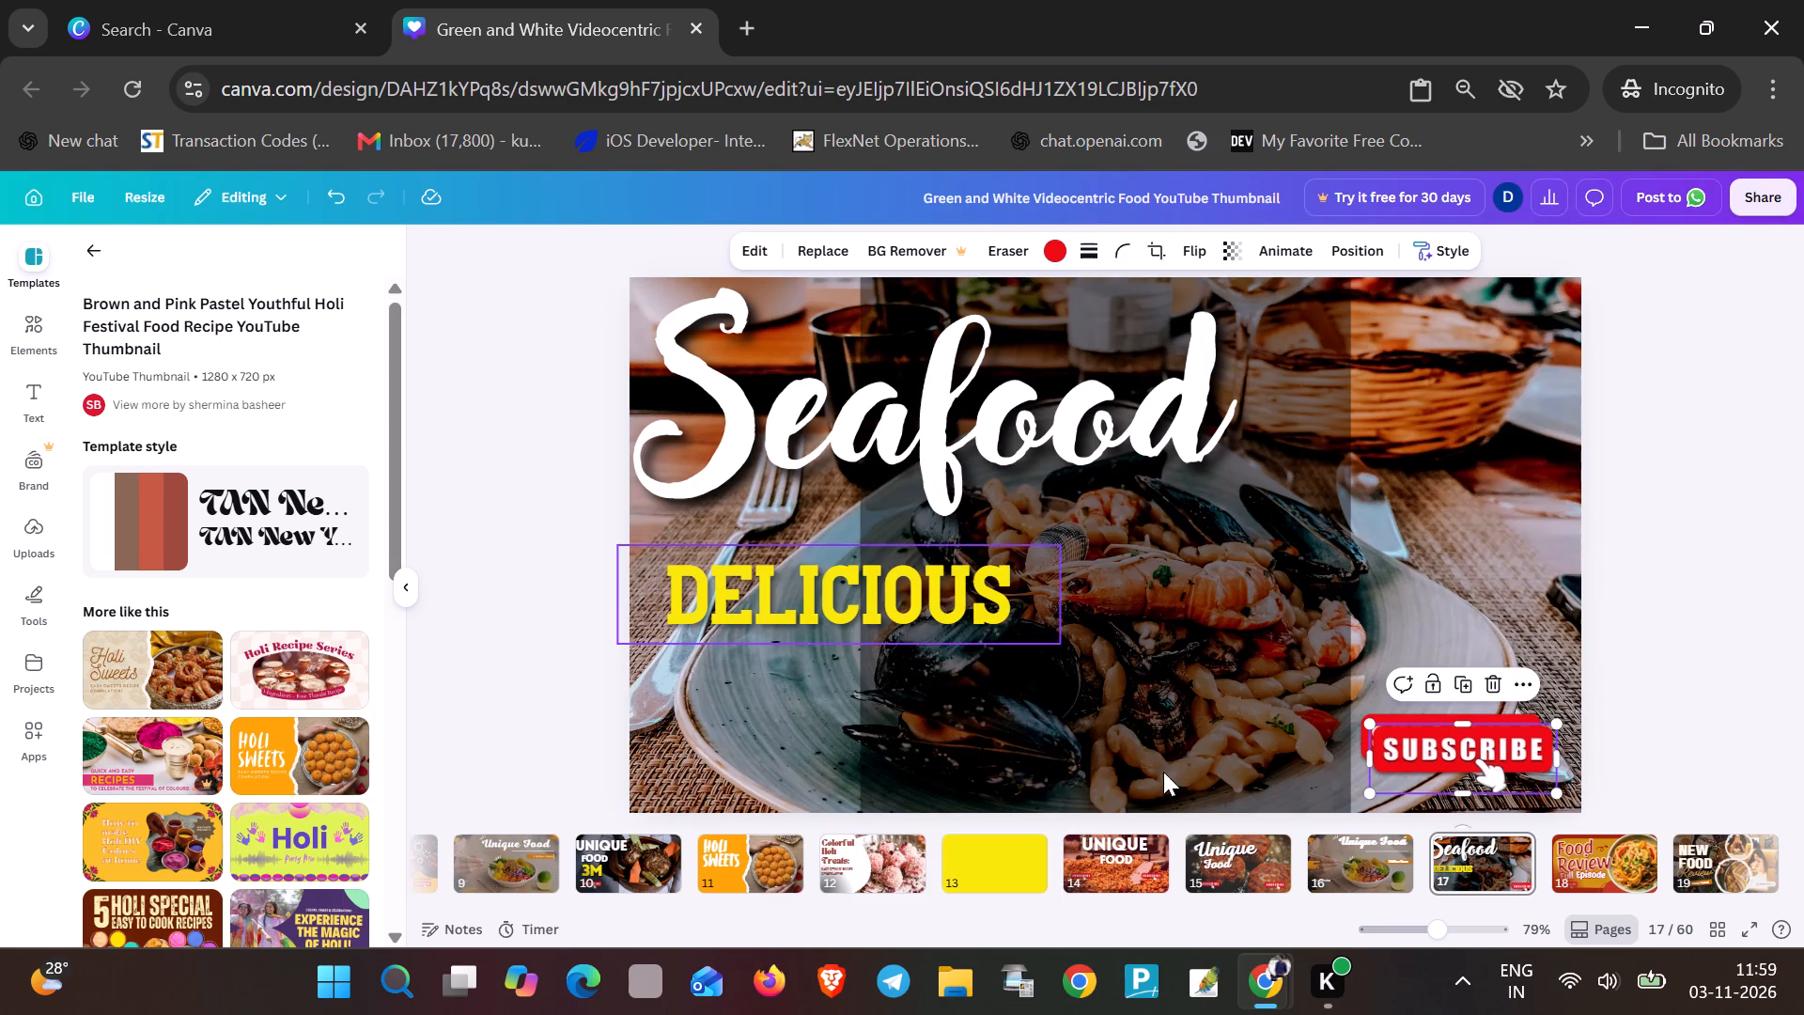
pyautogui.moveTo(1433, 744); pyautogui.dragTo(744, 730)
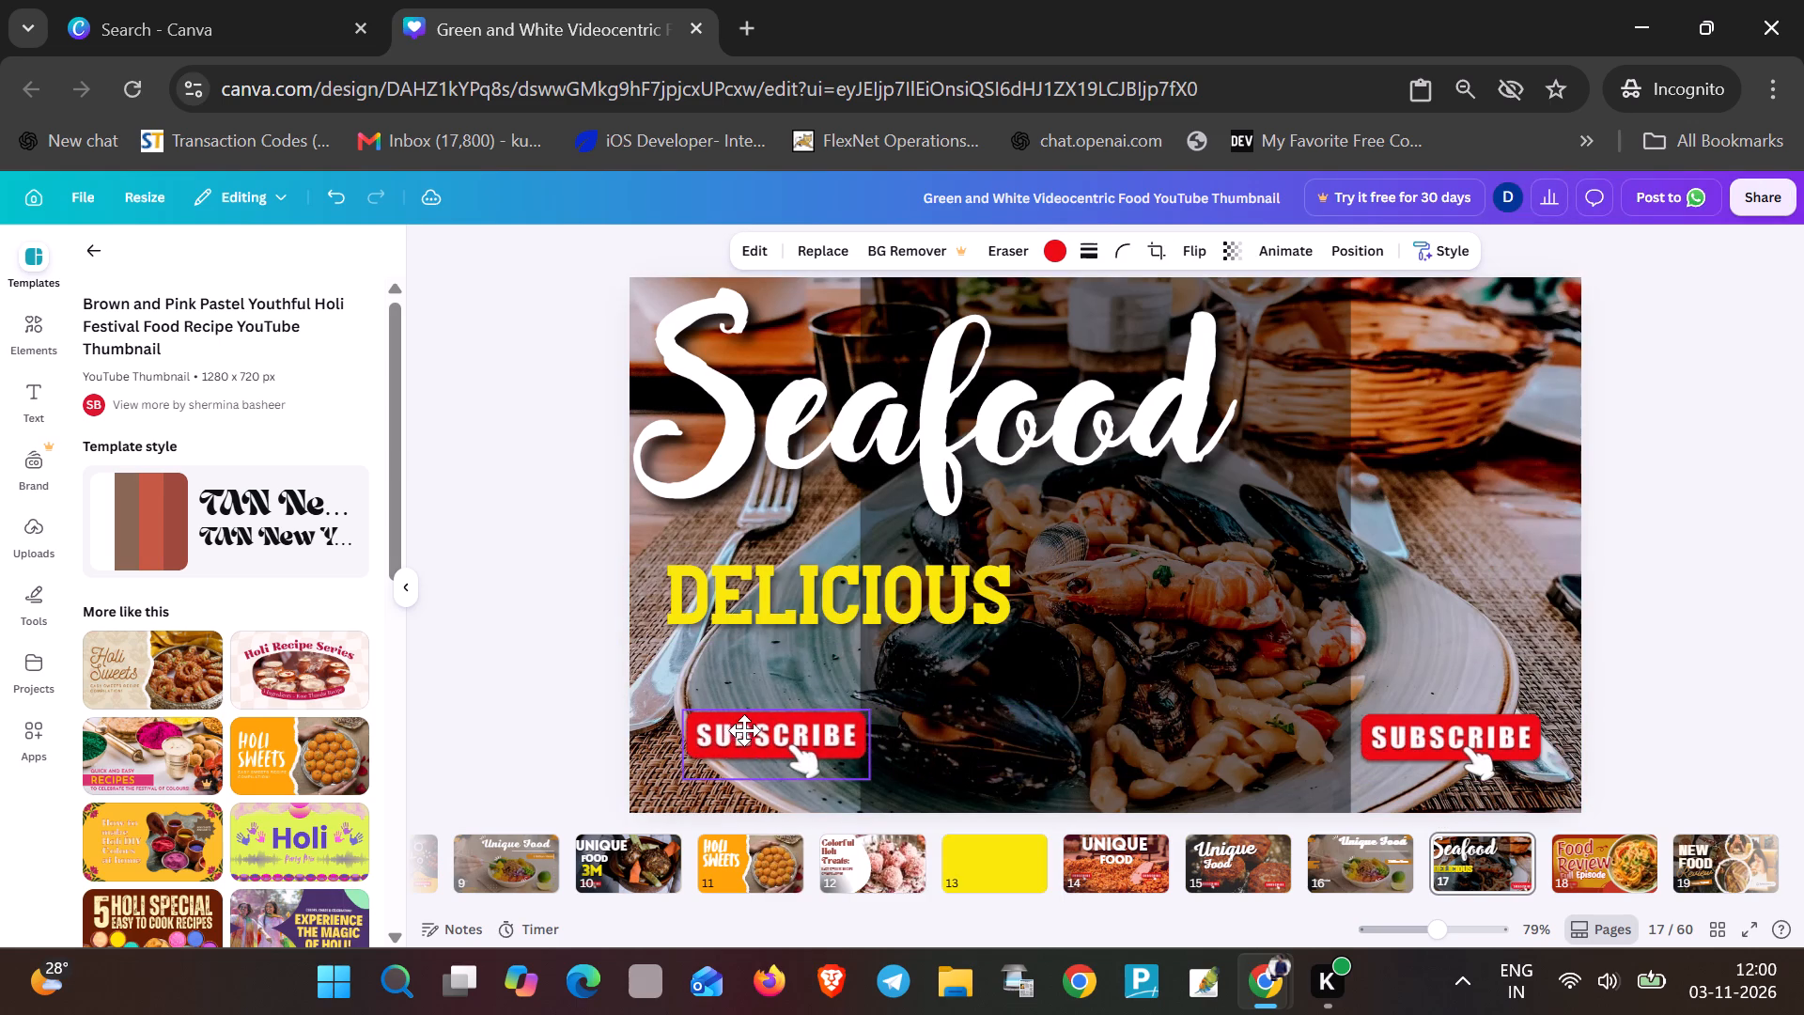
pyautogui.moveTo(744, 730); pyautogui.dragTo(702, 691)
pyautogui.rightClick(738, 729)
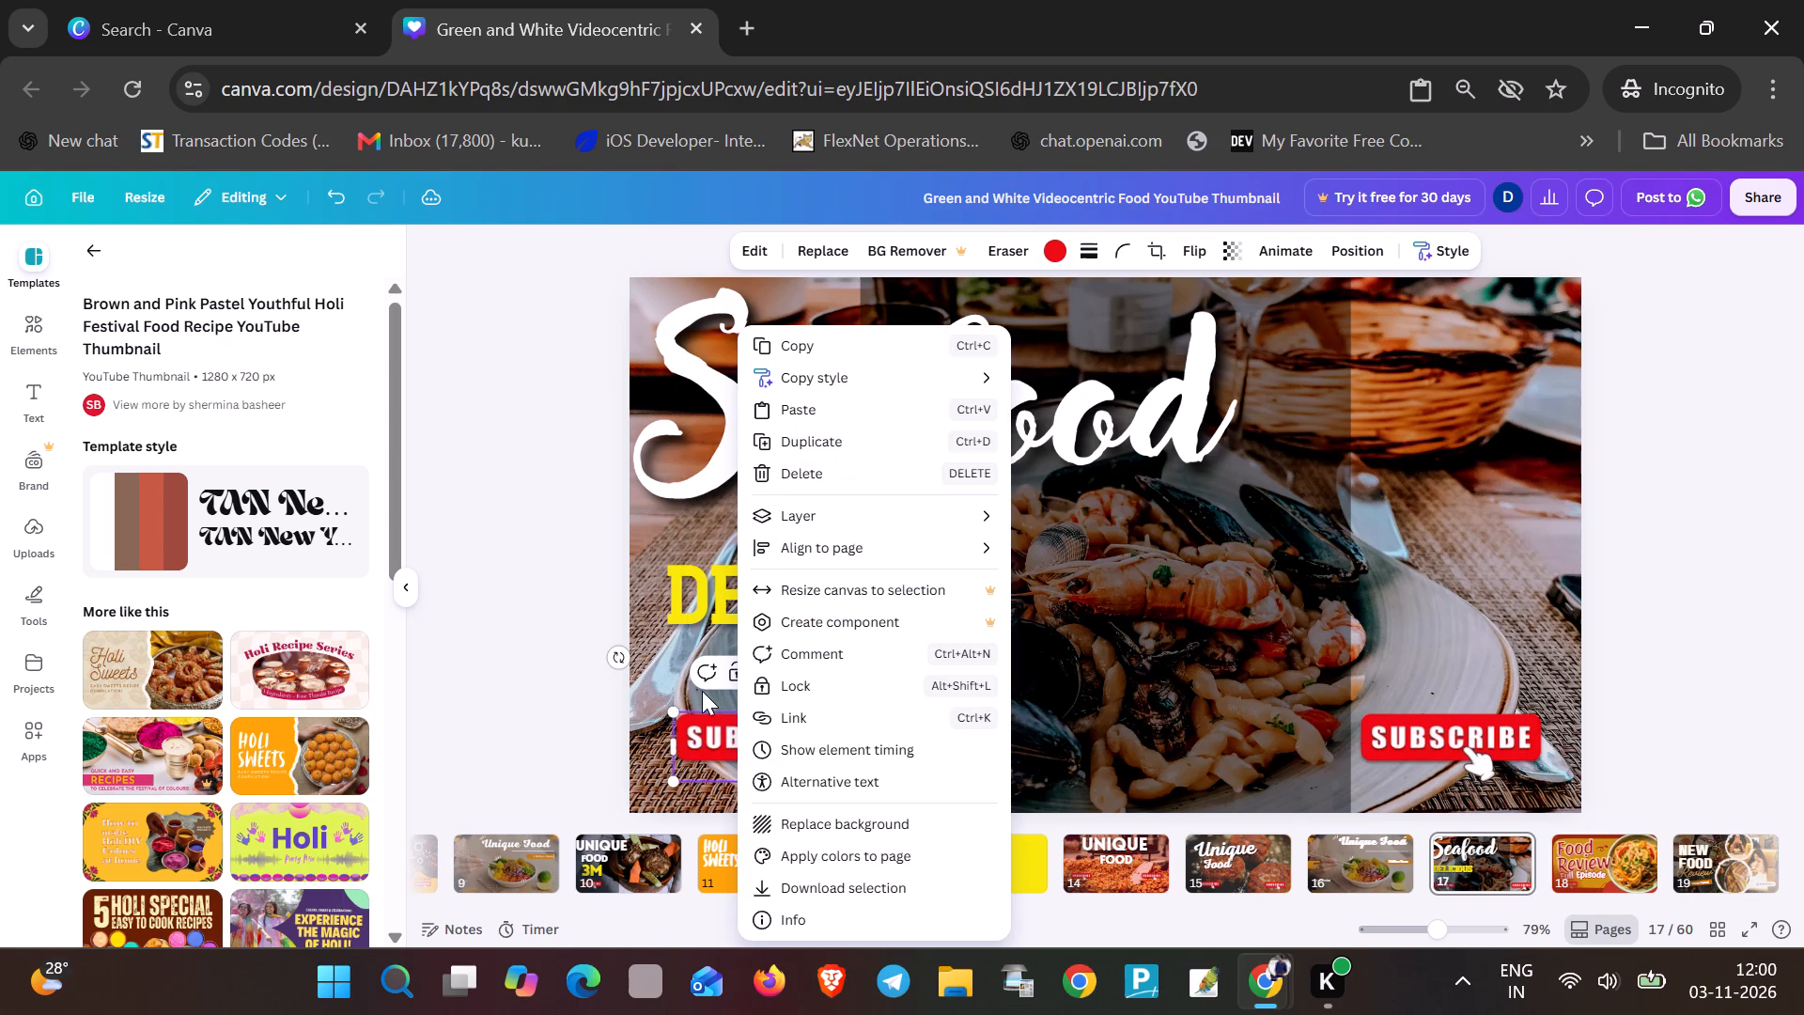
pyautogui.moveTo(702, 691); pyautogui.dragTo(699, 687)
pyautogui.click(699, 687)
# Nudge the "DELICIOUS" text on page 17 slightly up and to the right, closer to "Seafood".
pyautogui.moveTo(807, 593); pyautogui.dragTo(817, 574)
# On page 18, move the "Food Review" heading straight up toward the top edge, away from "Full Episode".
pyautogui.click(1575, 856)
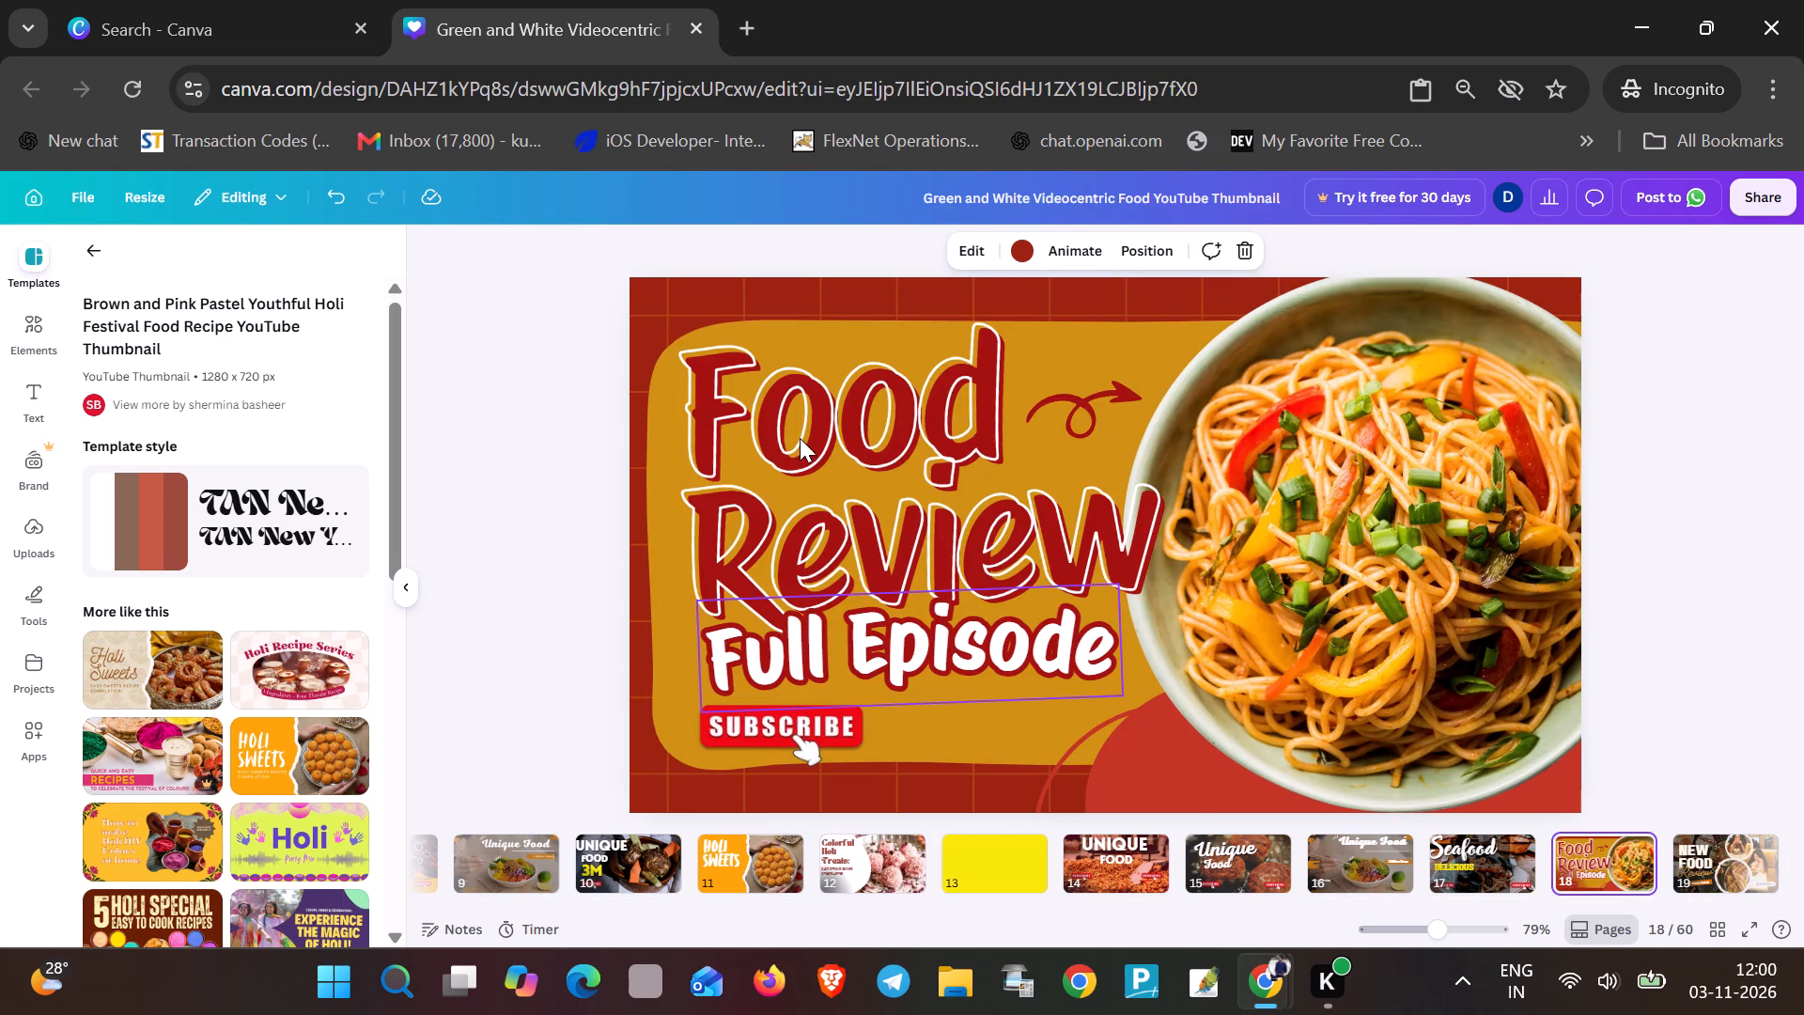
pyautogui.moveTo(800, 431); pyautogui.dragTo(800, 393)
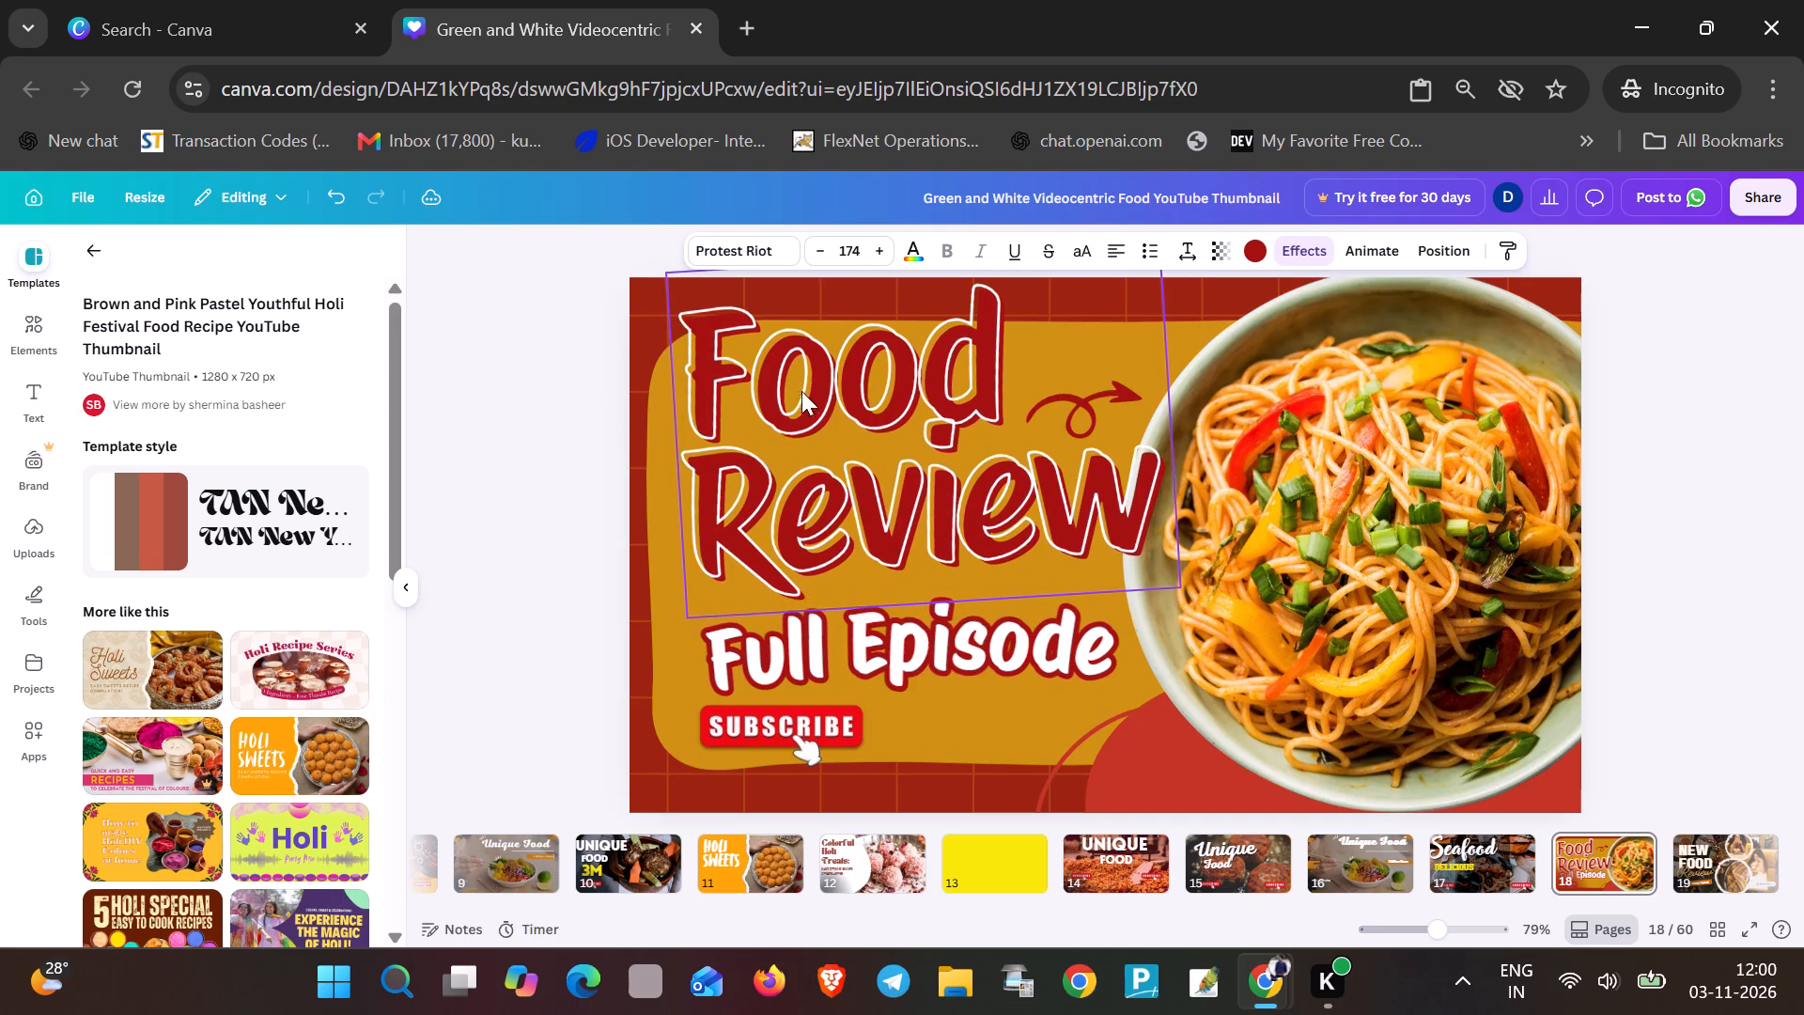
# On page 18, nudge "Full Episode" slightly up and left, and shift the "SUBSCRIBE" button right to sit centered beneath it.
pyautogui.moveTo(820, 649); pyautogui.dragTo(809, 630)
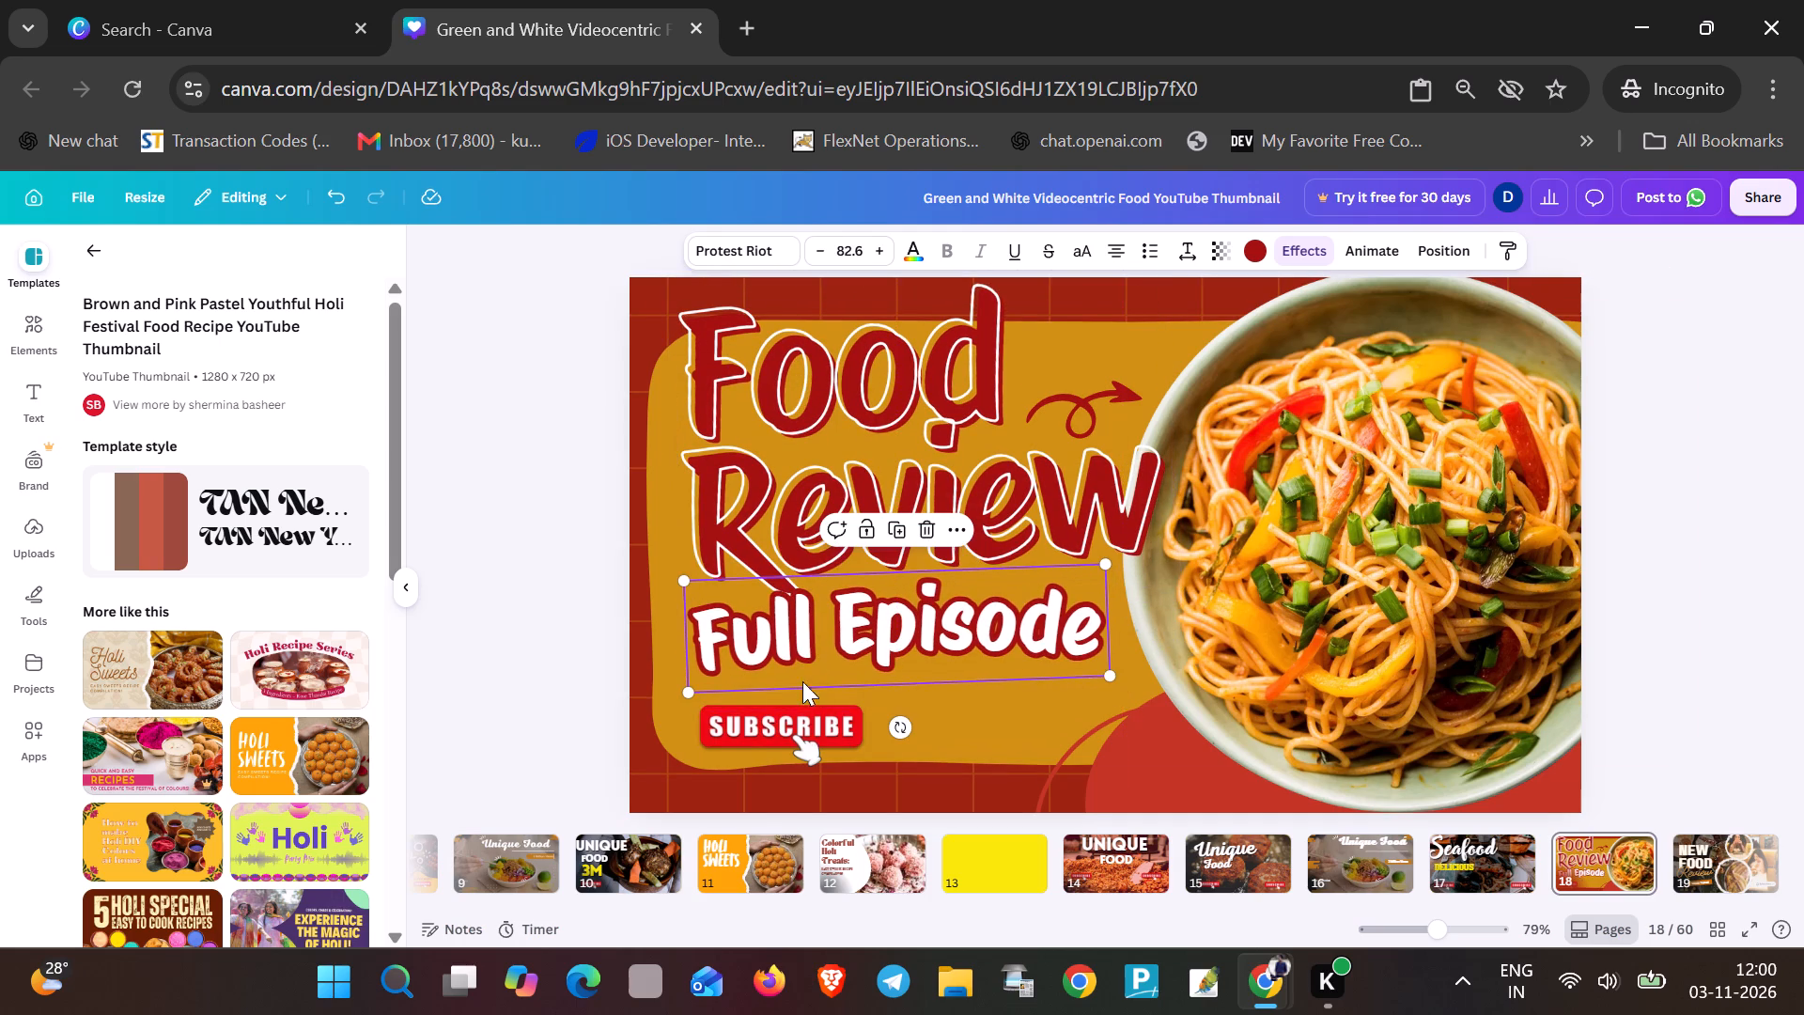
pyautogui.moveTo(770, 723); pyautogui.dragTo(878, 707)
# Shift the noodle bowl photo on page 18 slightly to the right, away from the "Food Review" heading.
pyautogui.moveTo(1504, 617); pyautogui.dragTo(1502, 615)
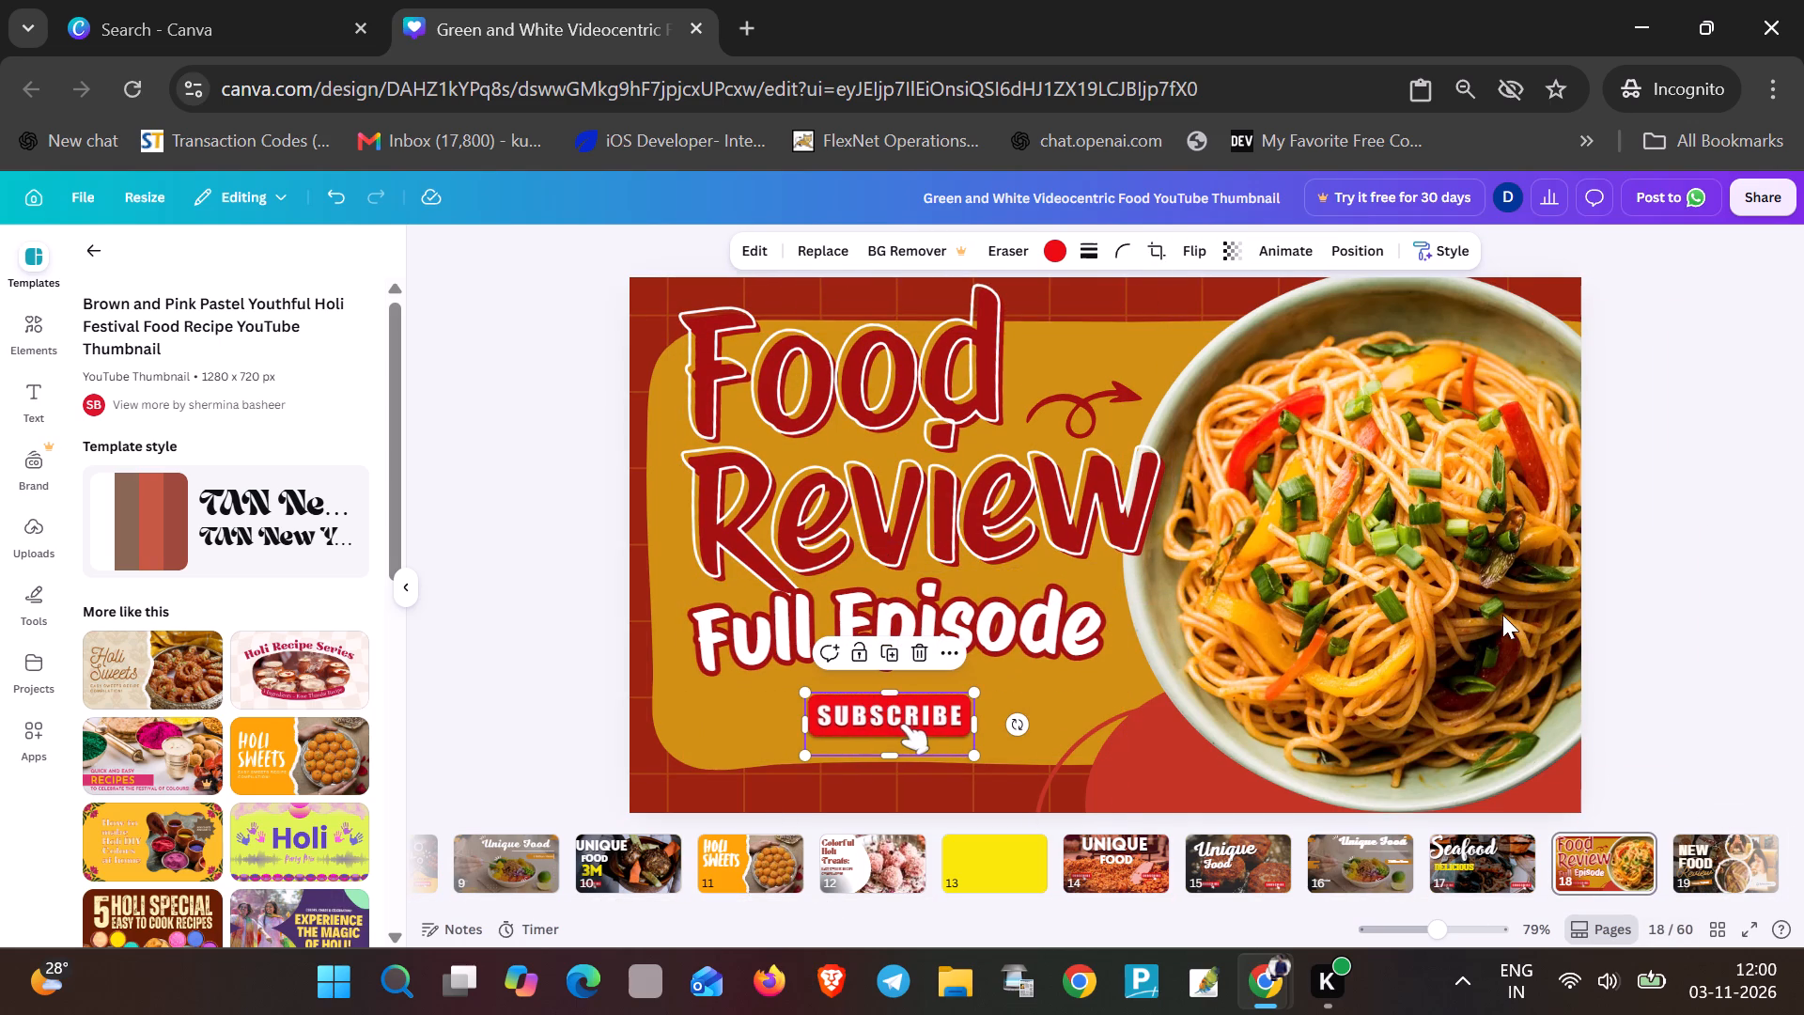
pyautogui.moveTo(1502, 615); pyautogui.dragTo(1470, 629)
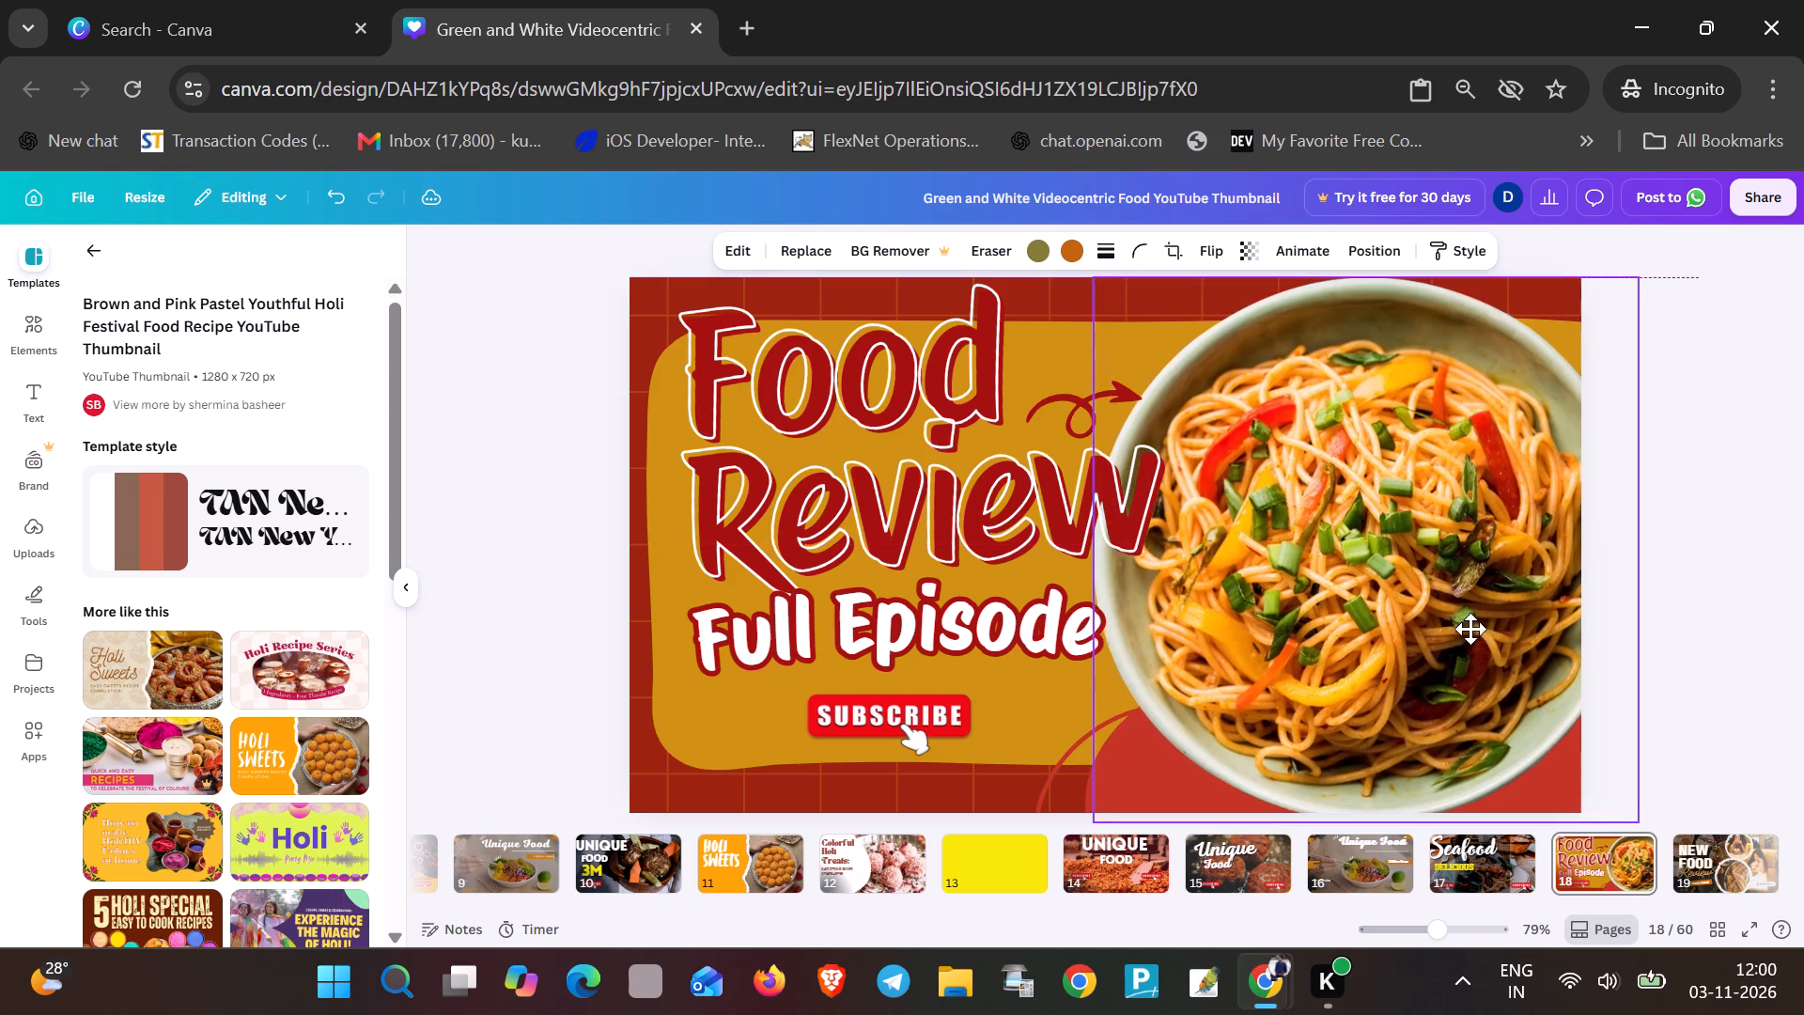
pyautogui.moveTo(1470, 629); pyautogui.dragTo(1531, 620)
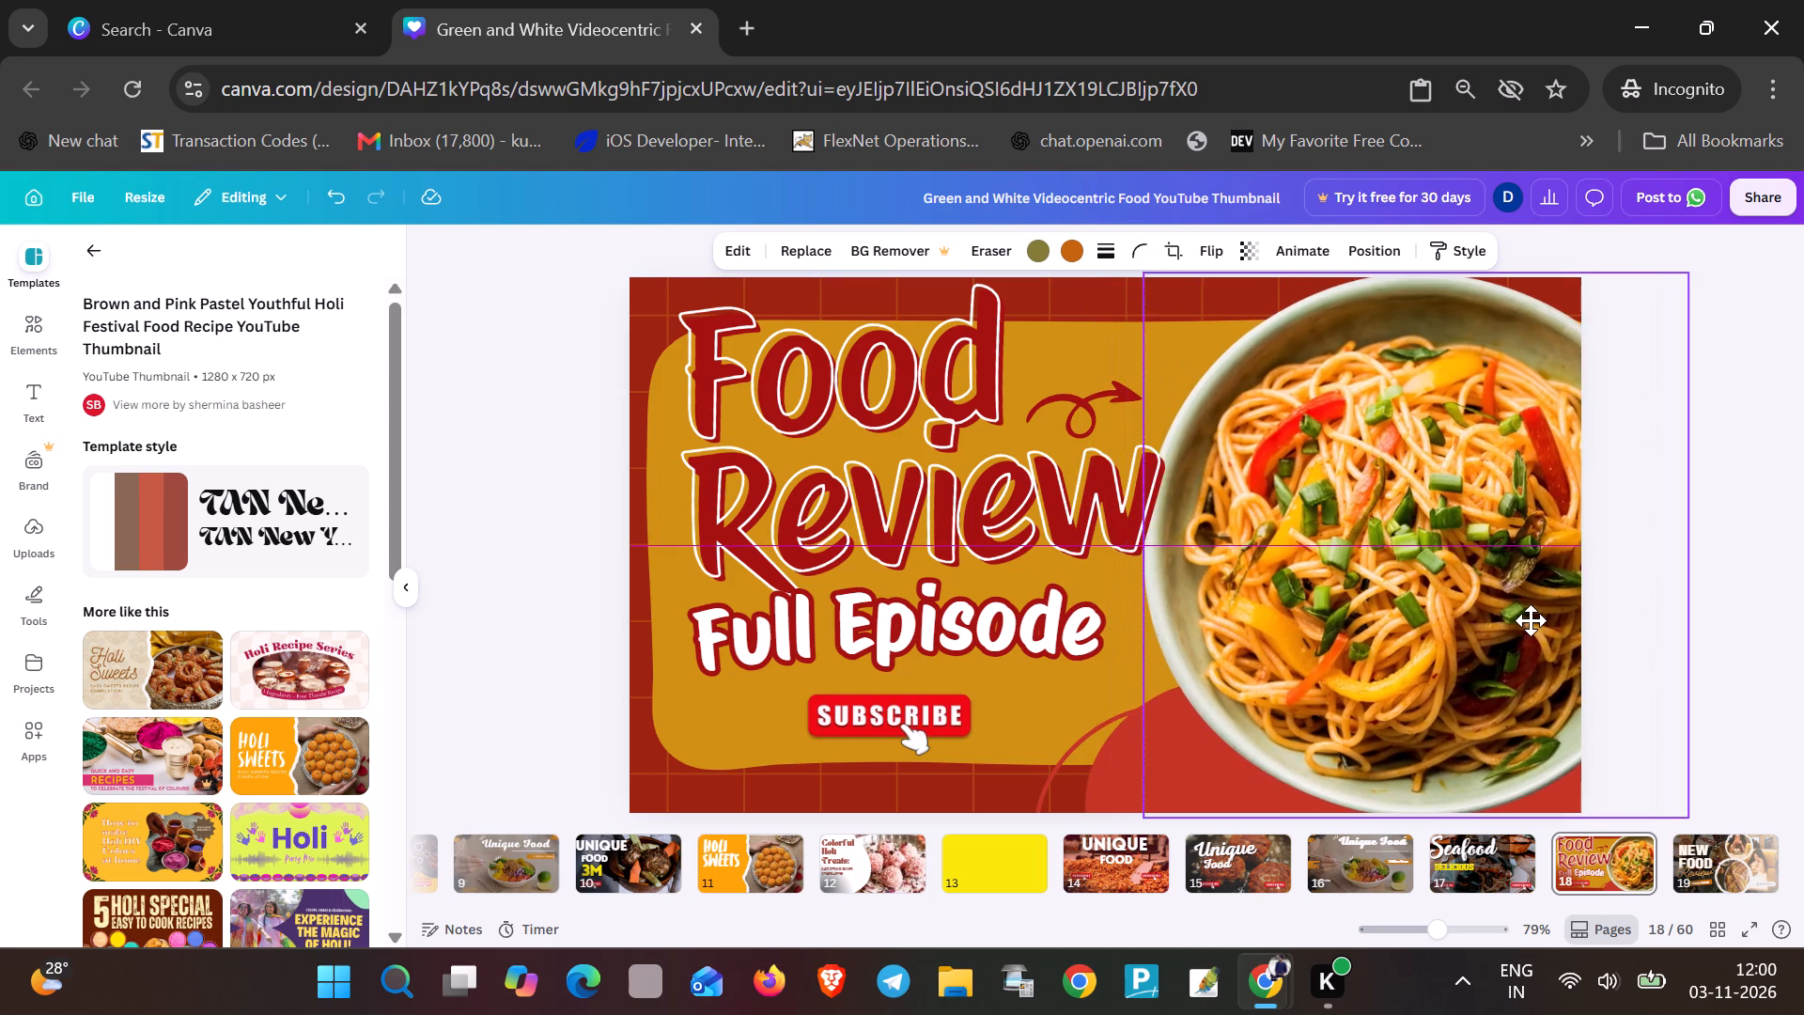
pyautogui.moveTo(1531, 620); pyautogui.dragTo(1533, 620)
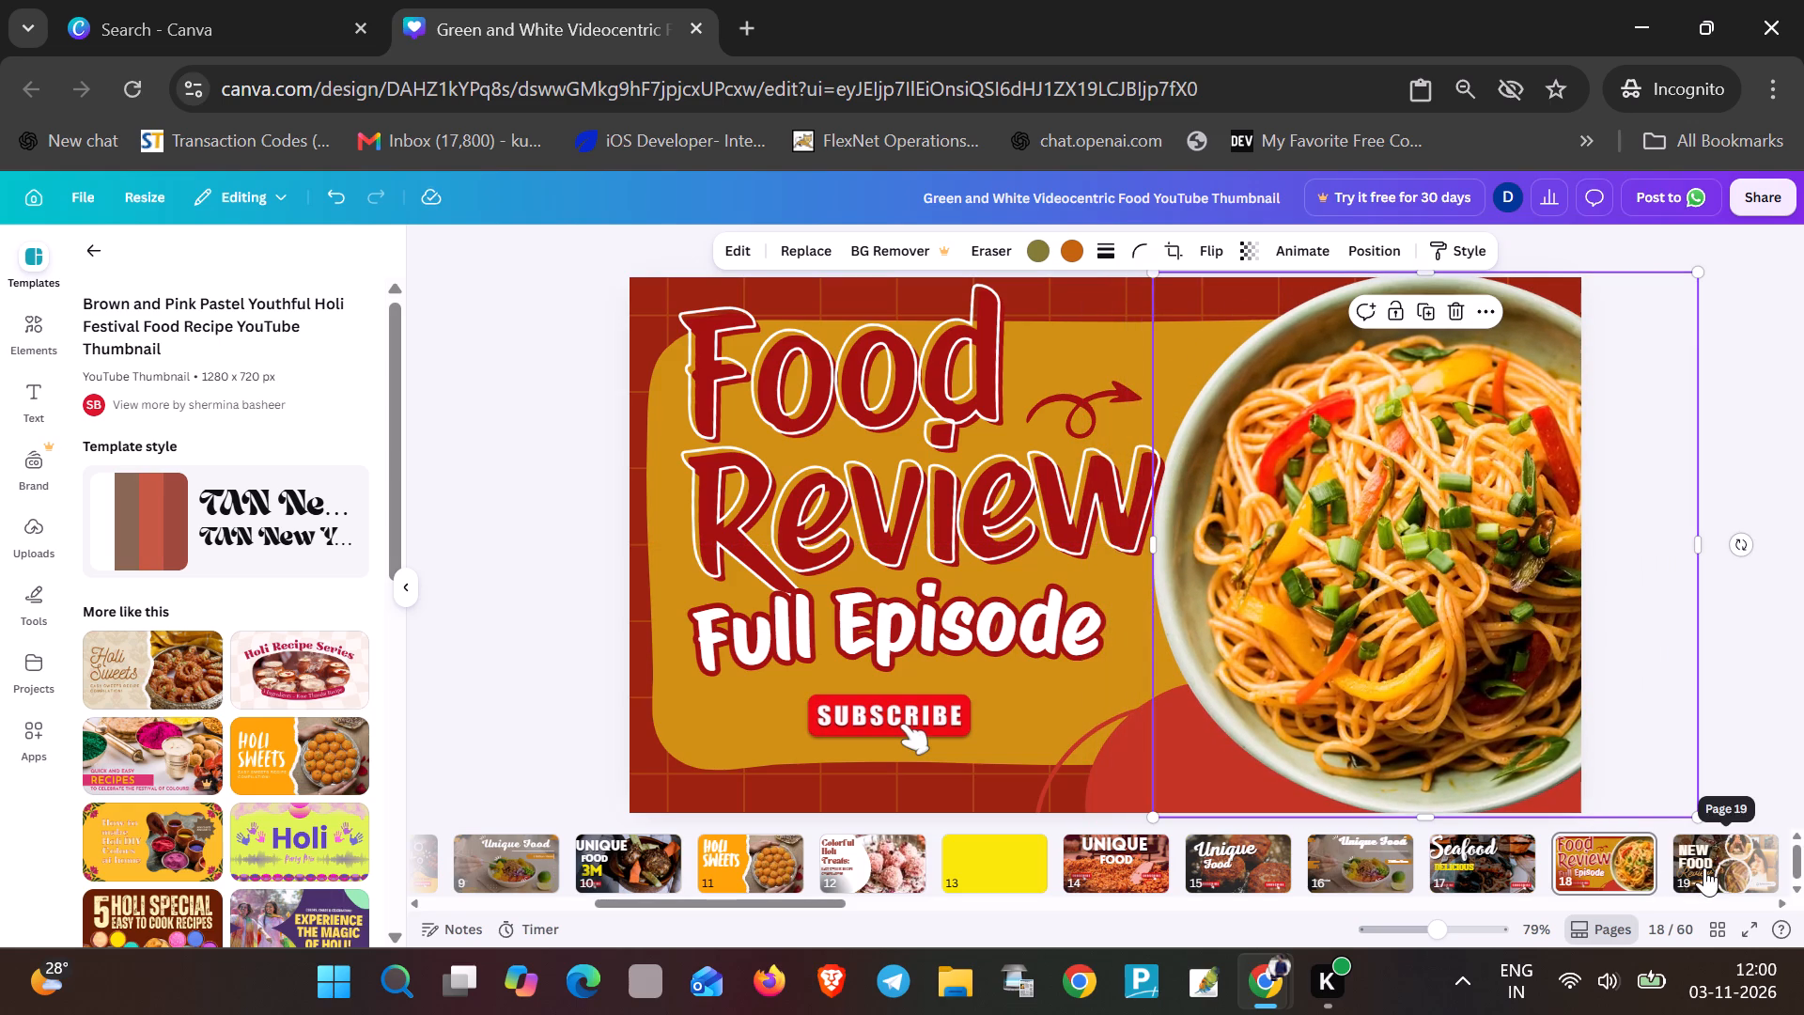
# On page 19, move the "NEW FOOD" heading toward the upper left corner and bring the script "Review" up beneath it.
pyautogui.click(1704, 867)
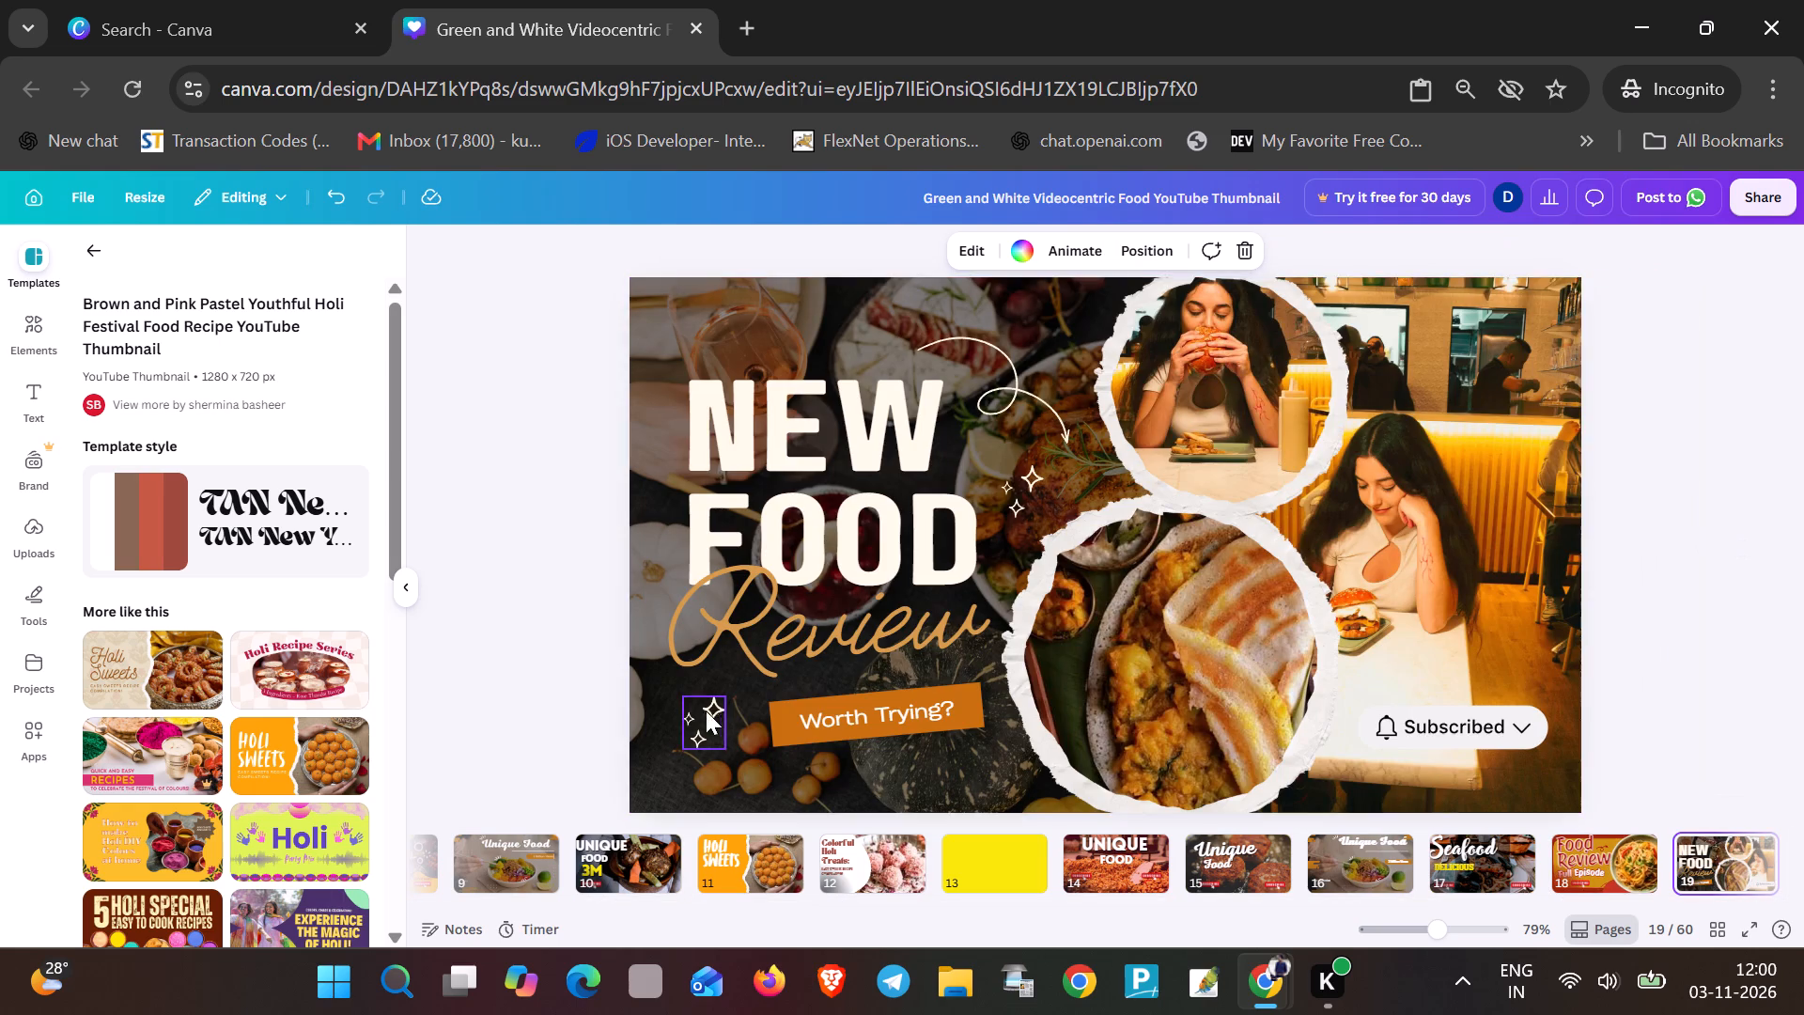
pyautogui.moveTo(825, 446); pyautogui.dragTo(801, 409)
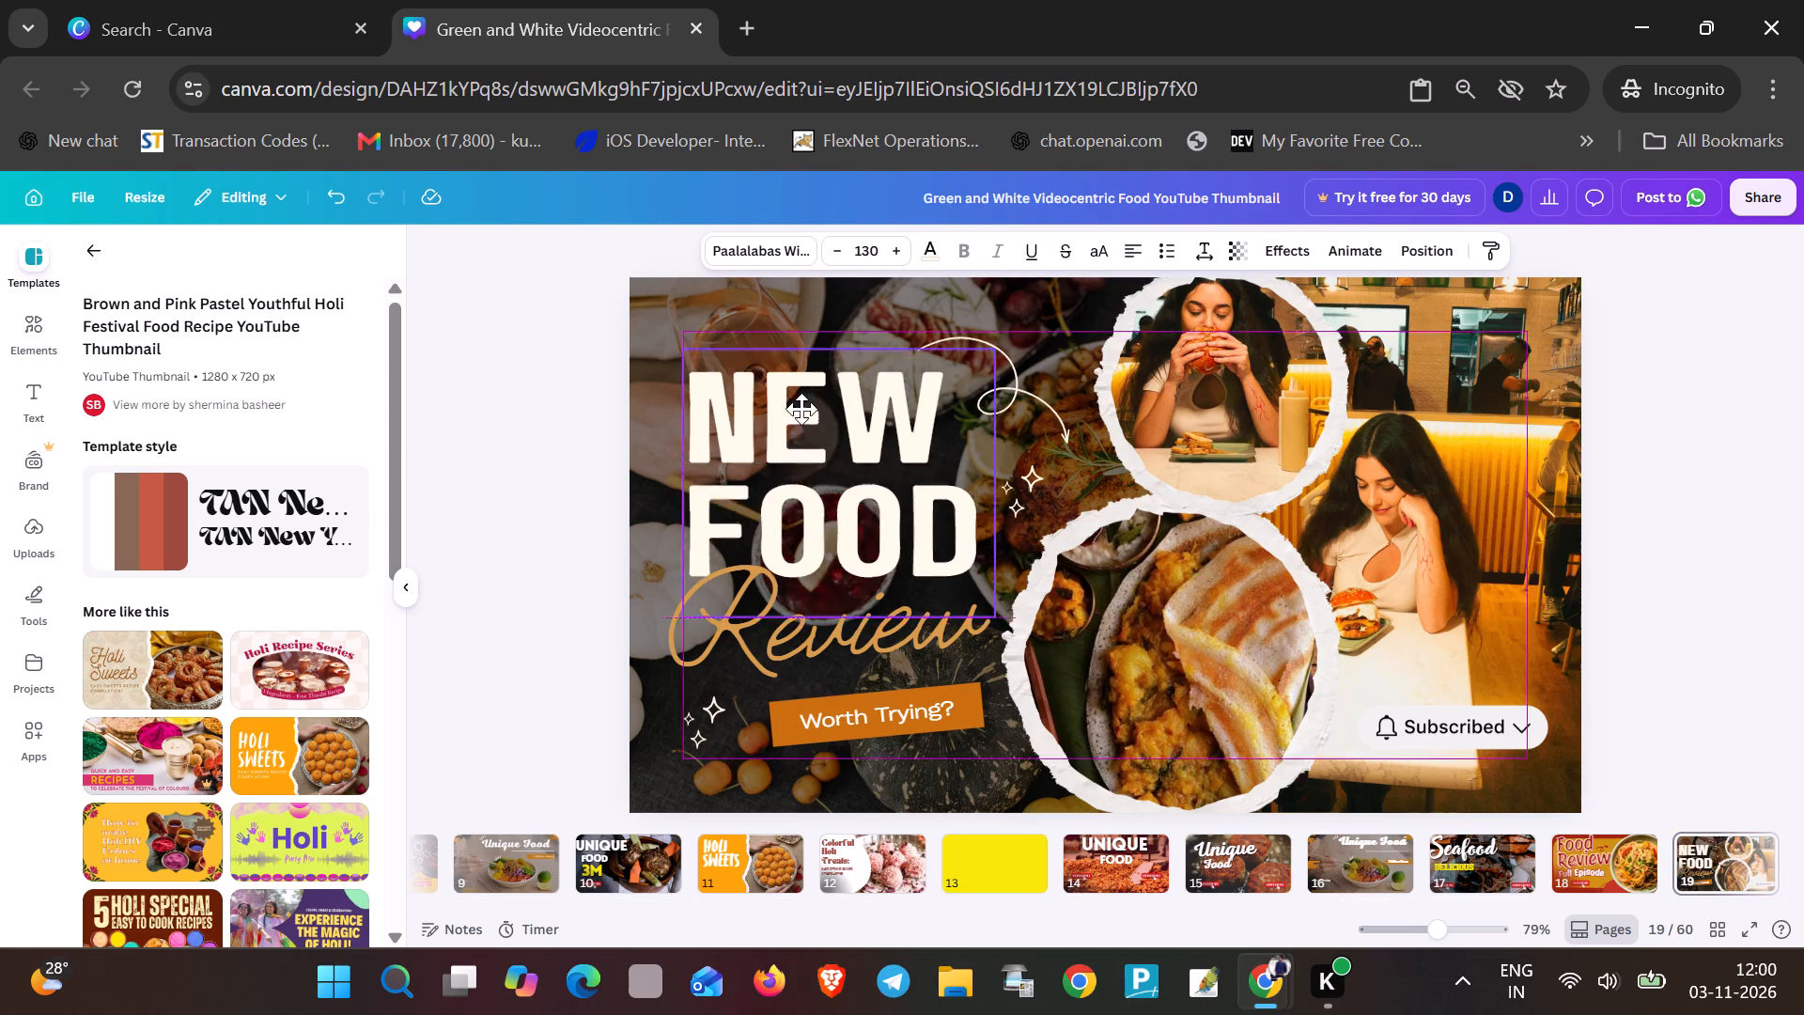
pyautogui.moveTo(801, 409); pyautogui.dragTo(793, 377)
pyautogui.moveTo(849, 653); pyautogui.dragTo(780, 625)
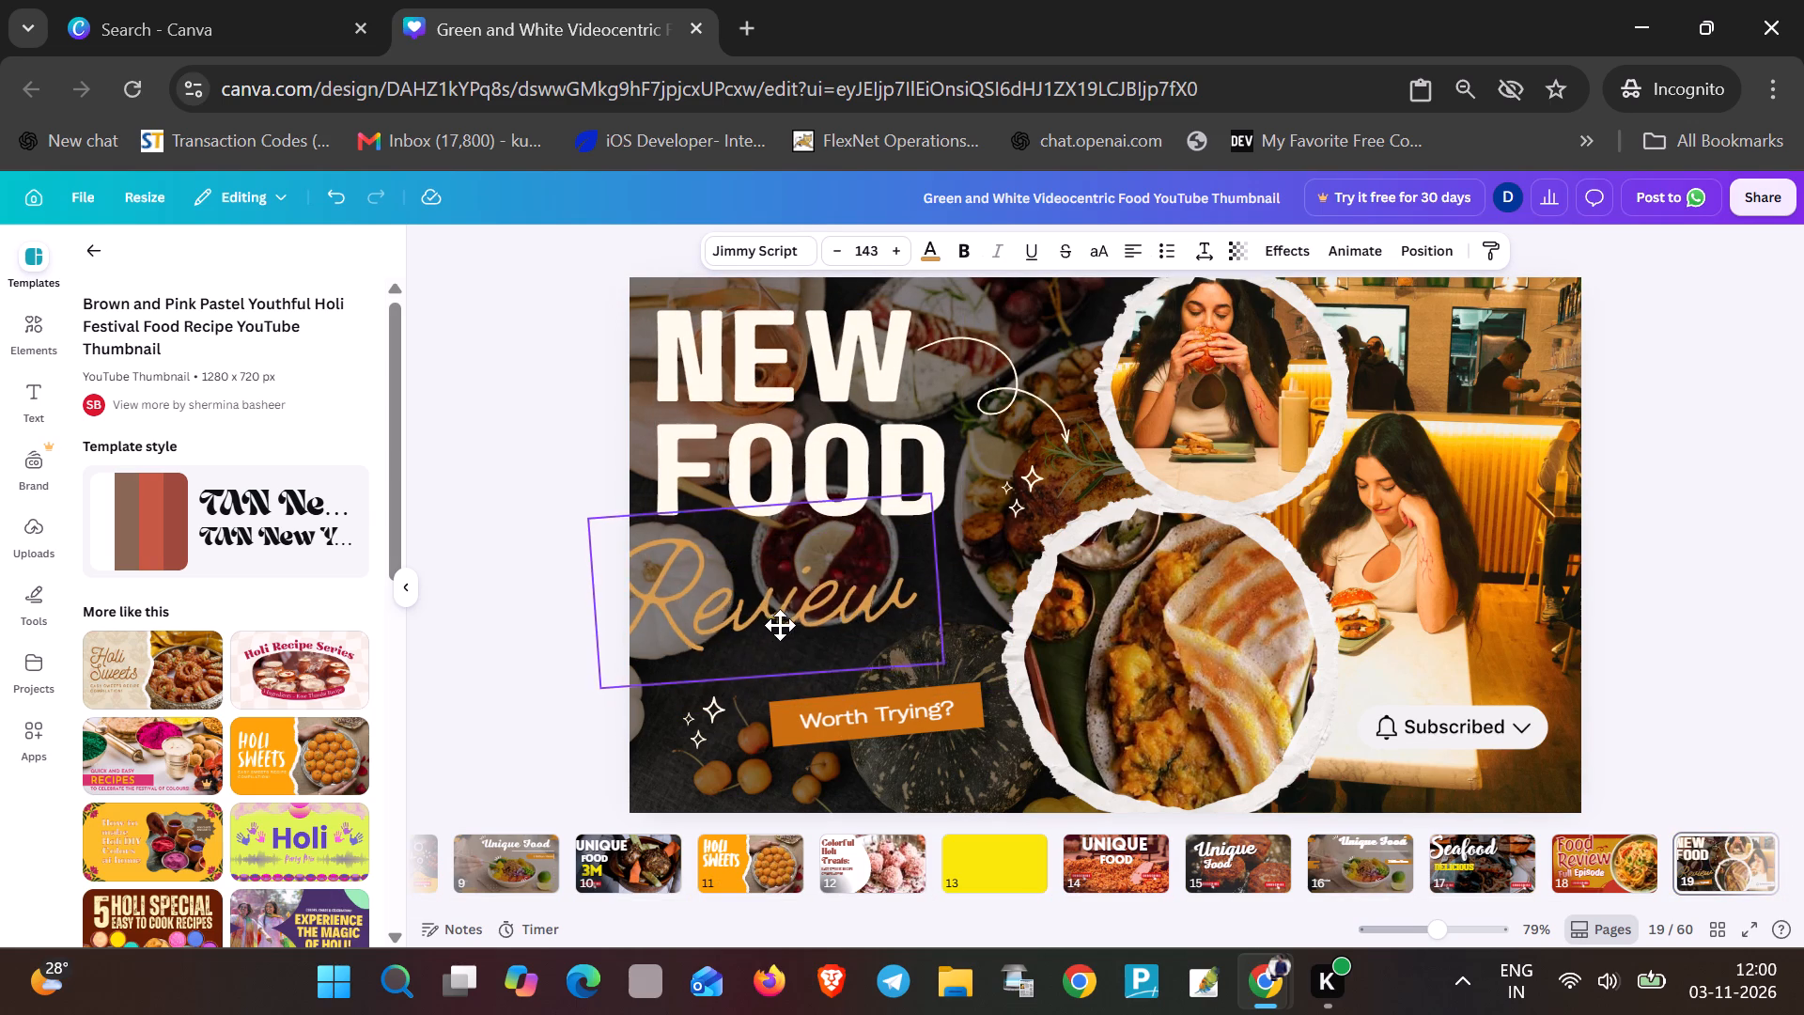
pyautogui.moveTo(780, 625); pyautogui.dragTo(801, 618)
# Move the "Worth Trying?" text and its orange banner up and left, just below "Review" on page 19.
pyautogui.moveTo(829, 726); pyautogui.dragTo(749, 679)
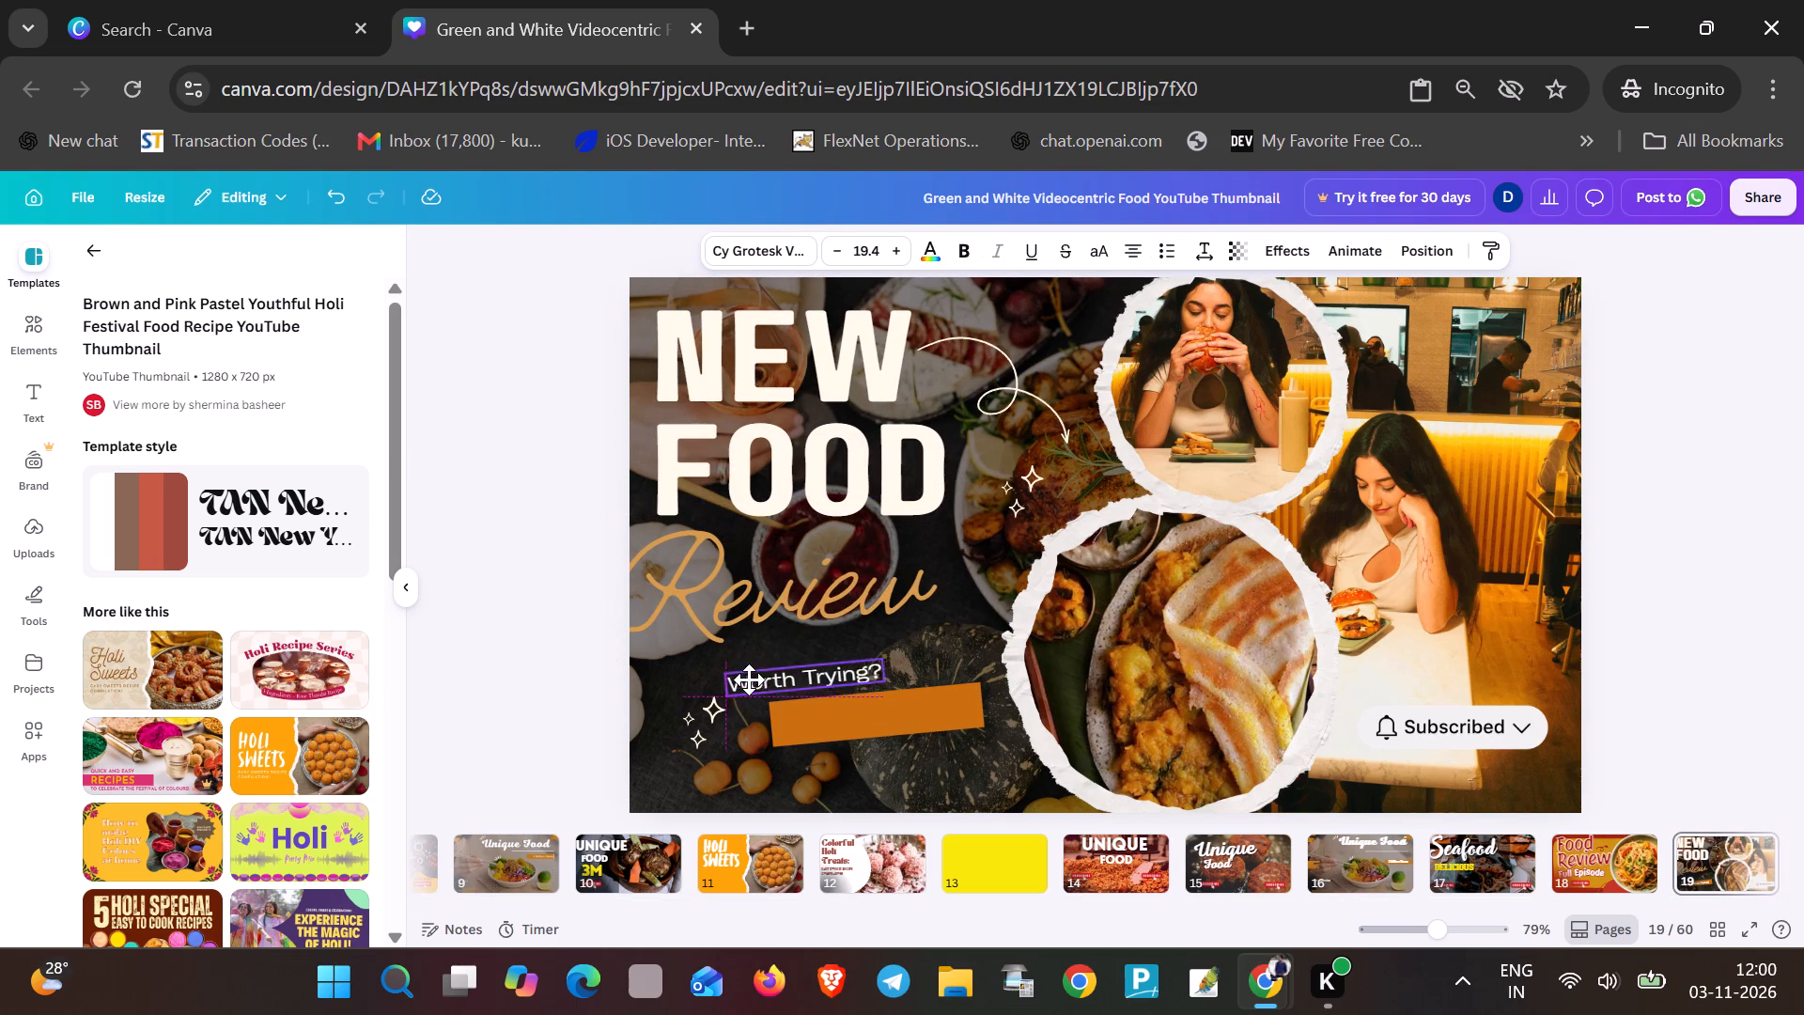
pyautogui.moveTo(749, 679); pyautogui.dragTo(736, 667)
pyautogui.moveTo(845, 709); pyautogui.dragTo(784, 657)
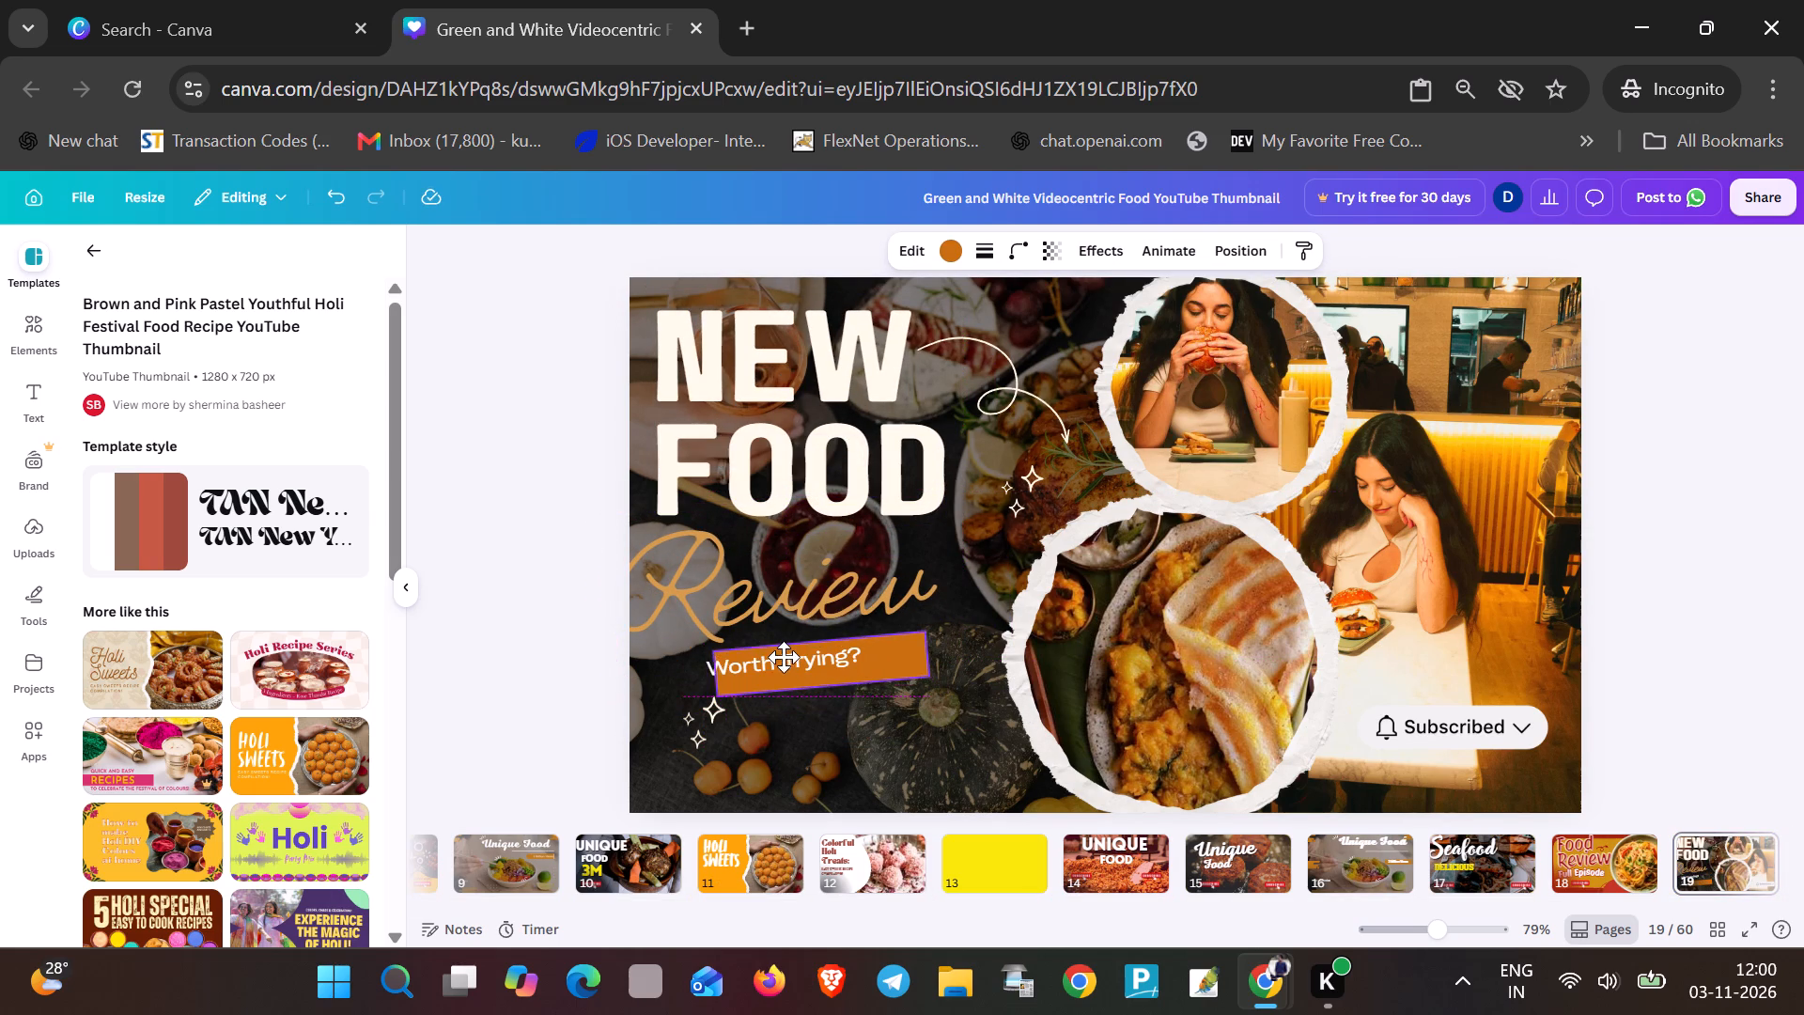
pyautogui.moveTo(784, 657); pyautogui.dragTo(778, 655)
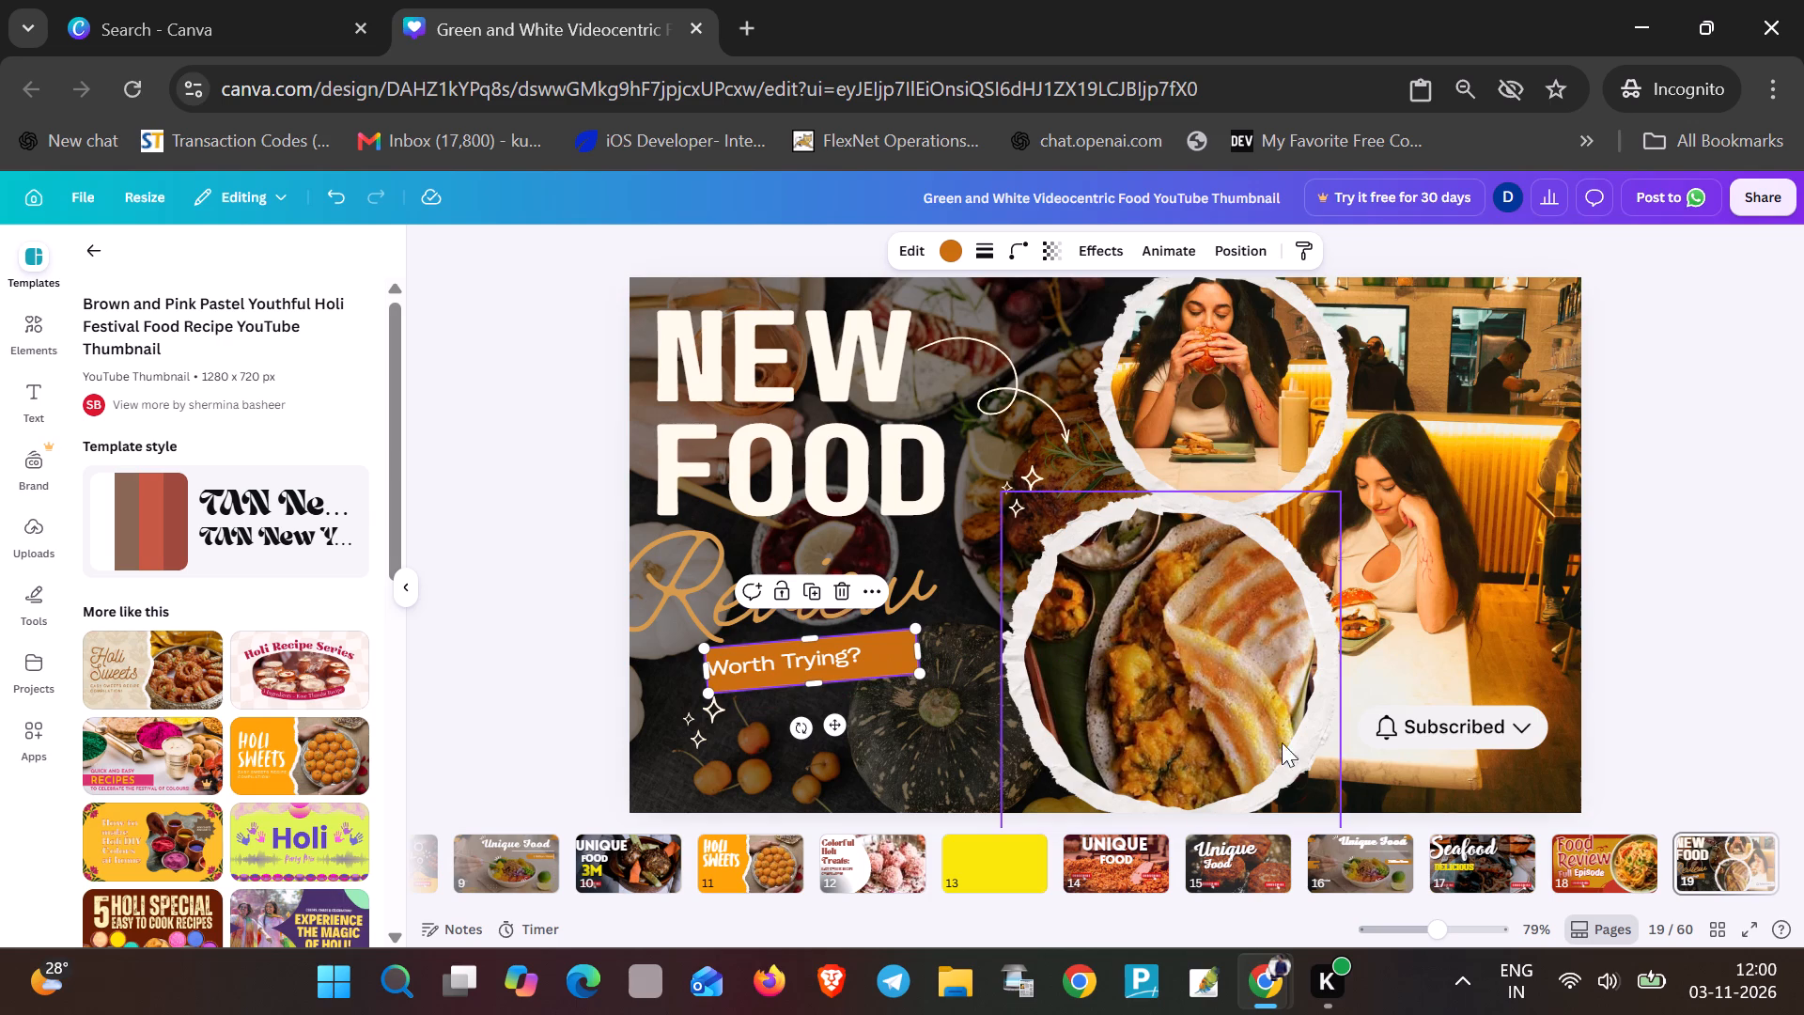
# On page 20, shift the "COOKING VLOG" title slightly left of its original place, keeping it at mid-height.
pyautogui.moveTo(816, 901); pyautogui.dragTo(850, 905)
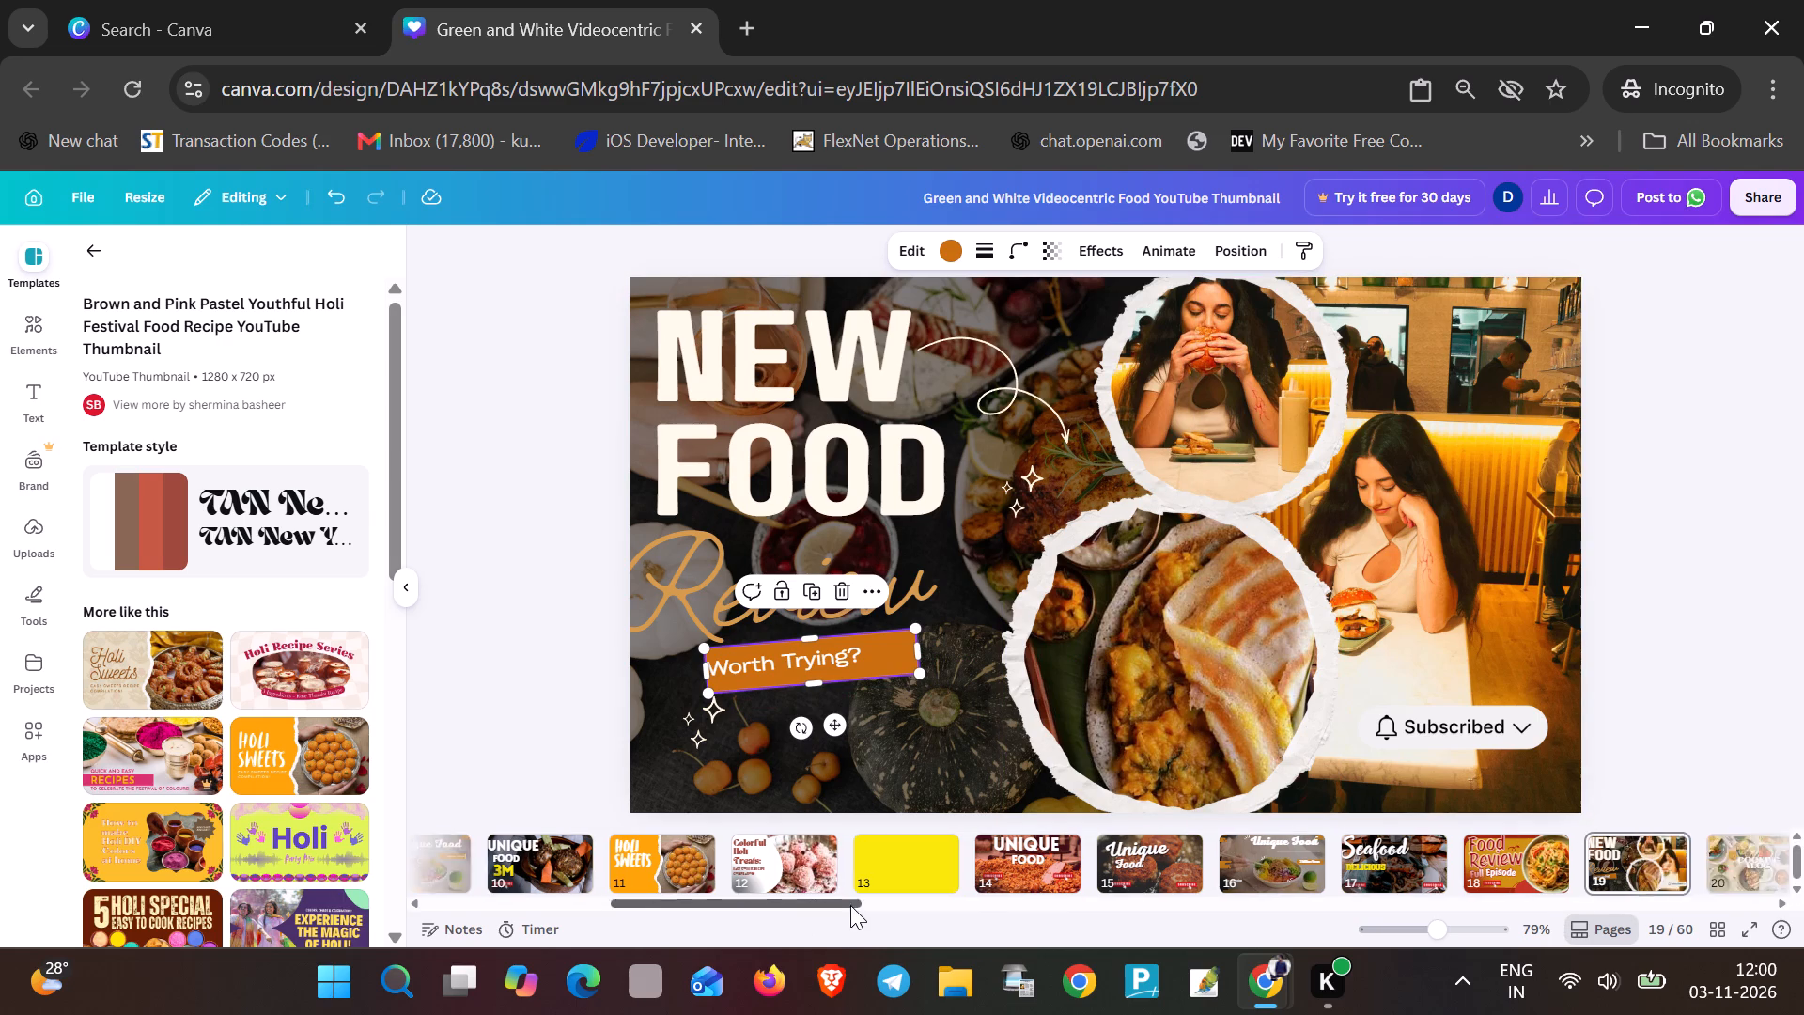
pyautogui.moveTo(850, 905); pyautogui.dragTo(920, 895)
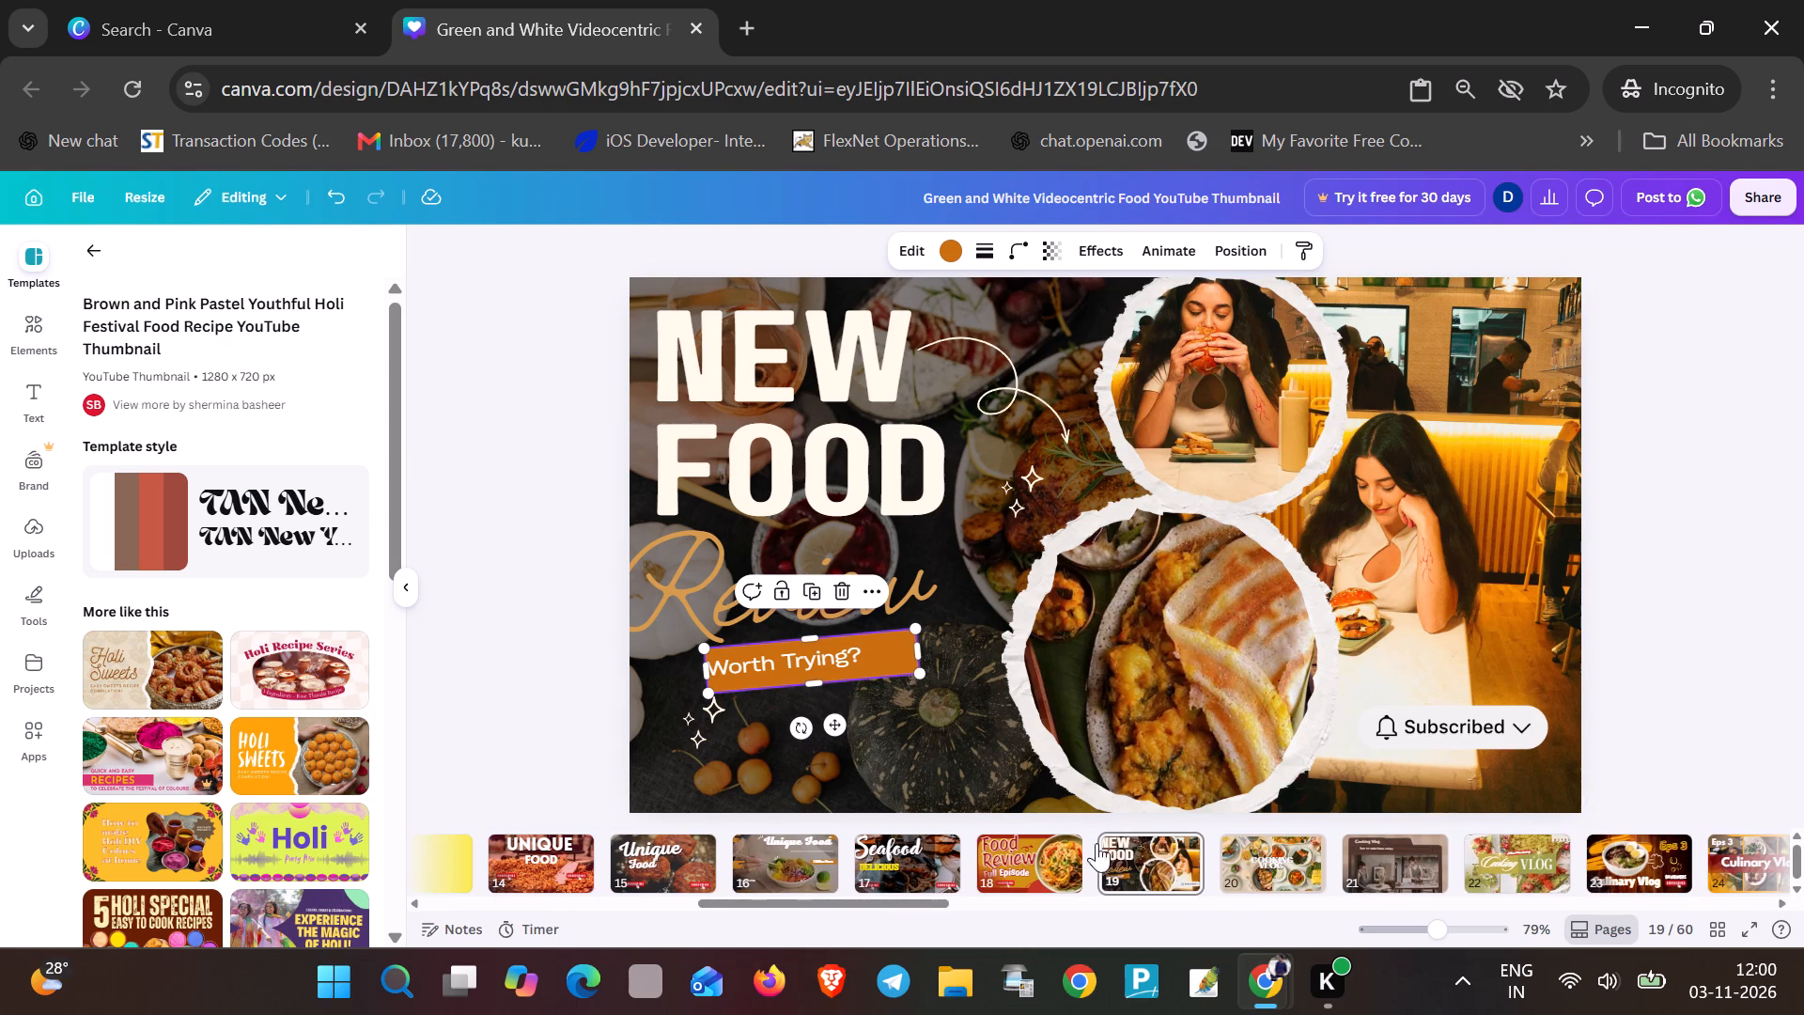
pyautogui.click(1283, 859)
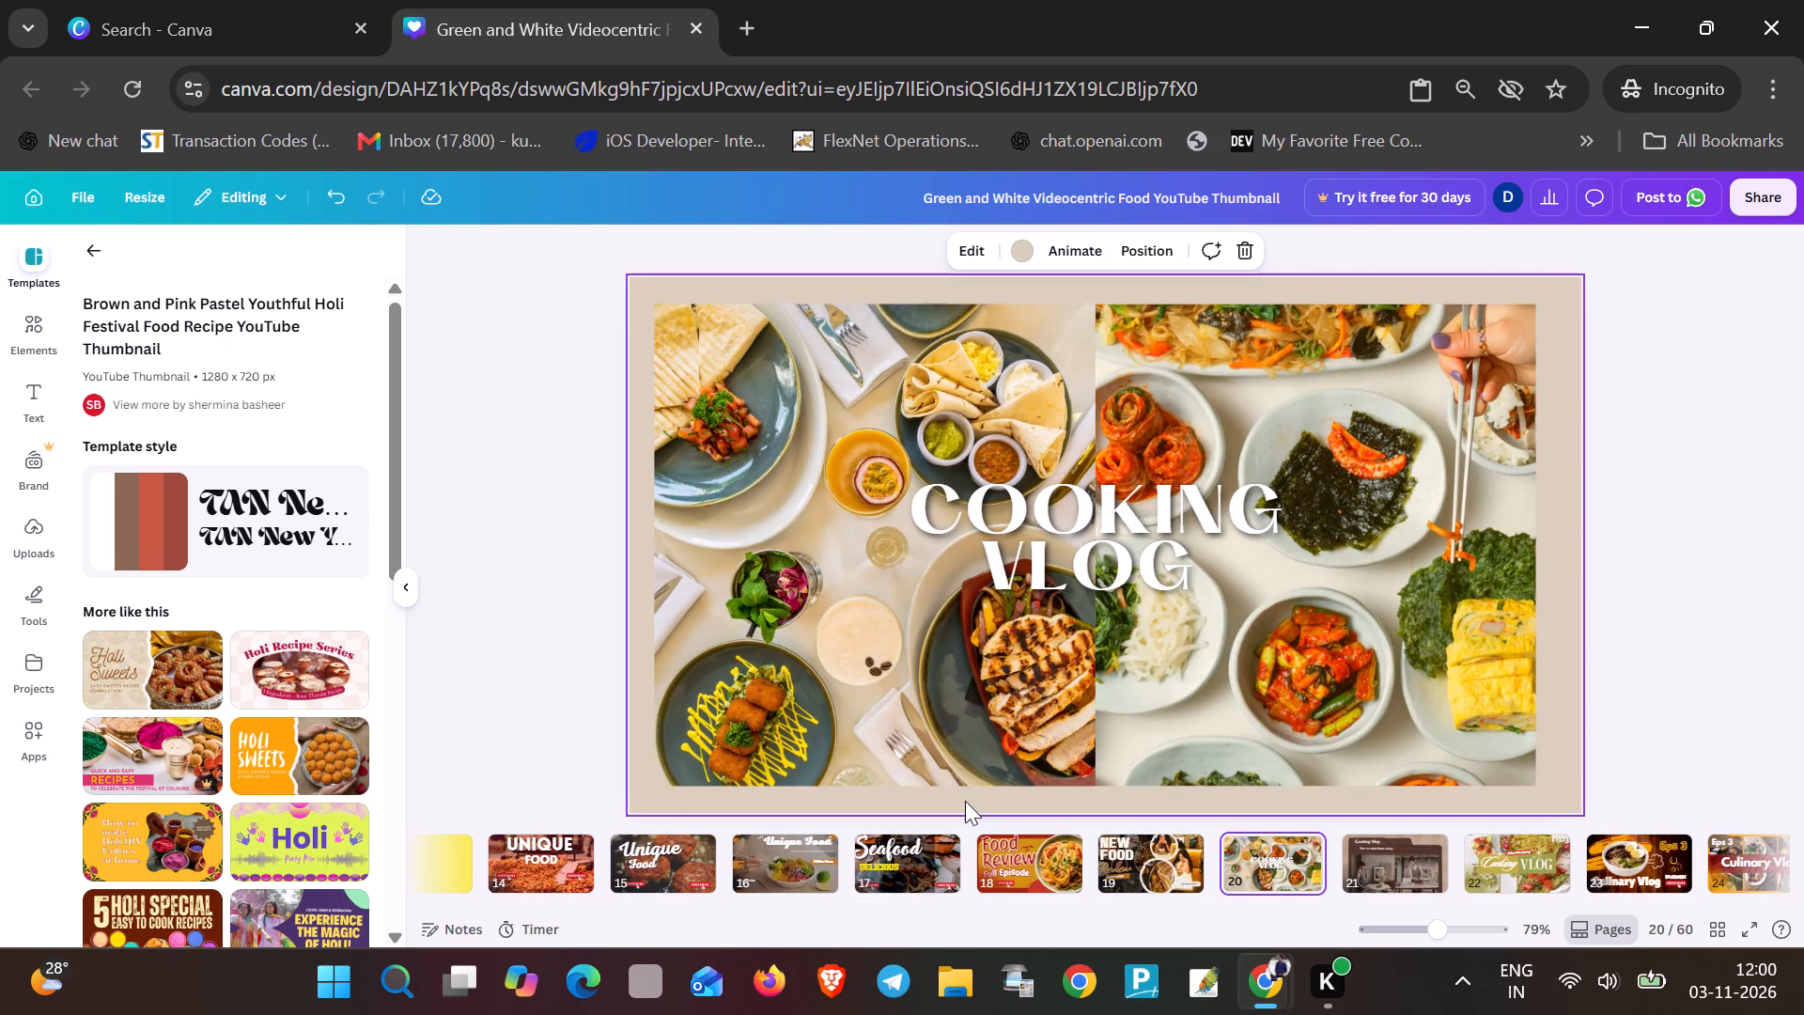
pyautogui.moveTo(1164, 519); pyautogui.dragTo(1052, 452)
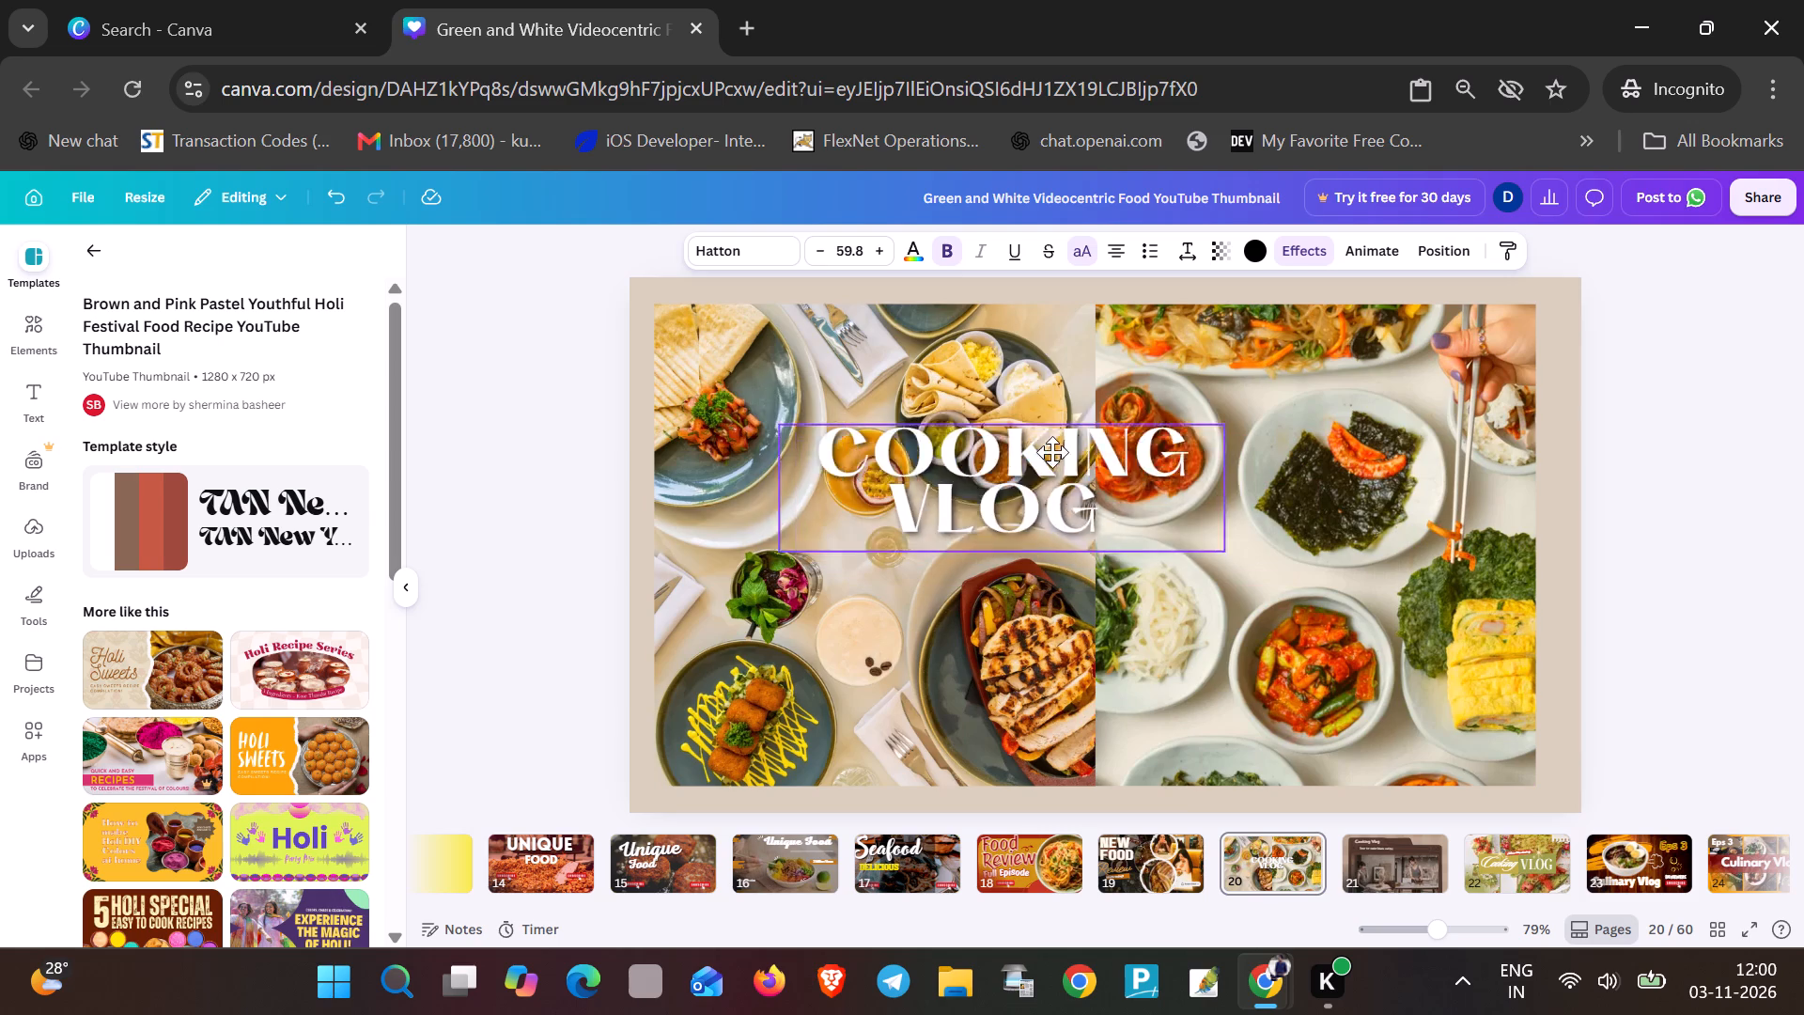
pyautogui.moveTo(1052, 452); pyautogui.dragTo(1103, 521)
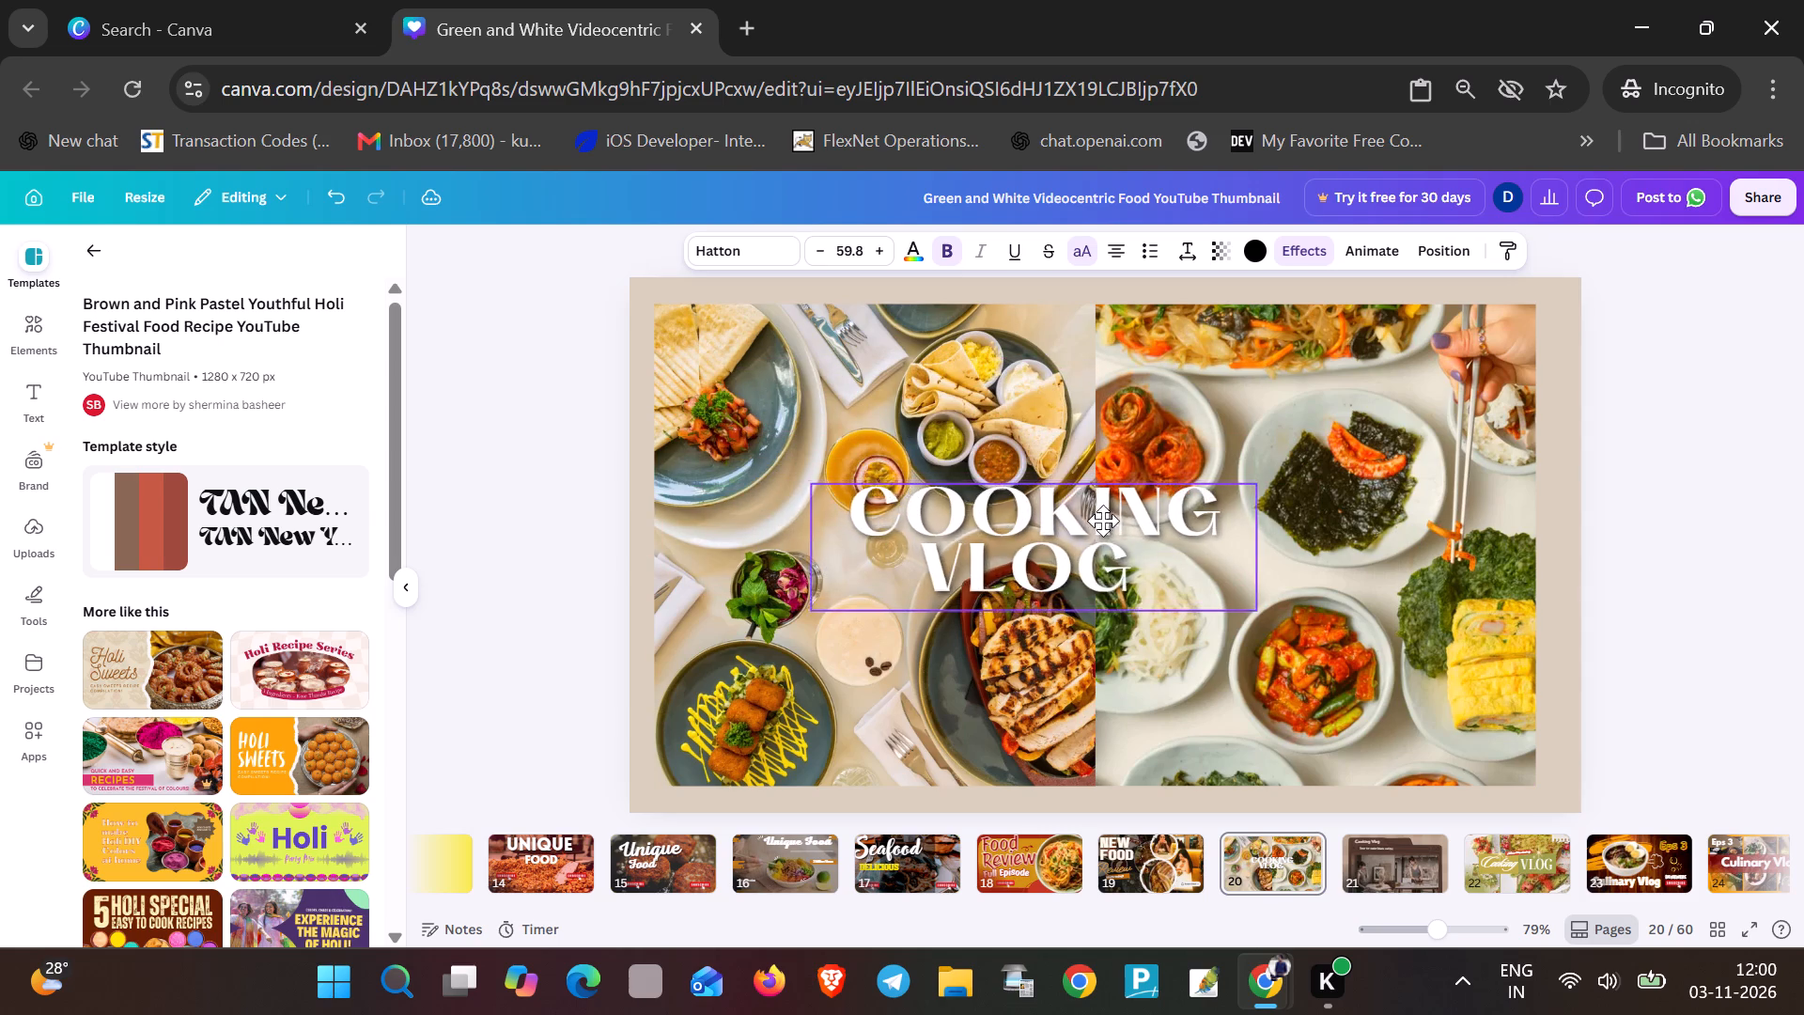
pyautogui.moveTo(1103, 521); pyautogui.dragTo(1121, 523)
# Nudge the two-photo food grid on page 20 slightly to the left within the beige frame.
pyautogui.moveTo(1318, 434); pyautogui.dragTo(1332, 459)
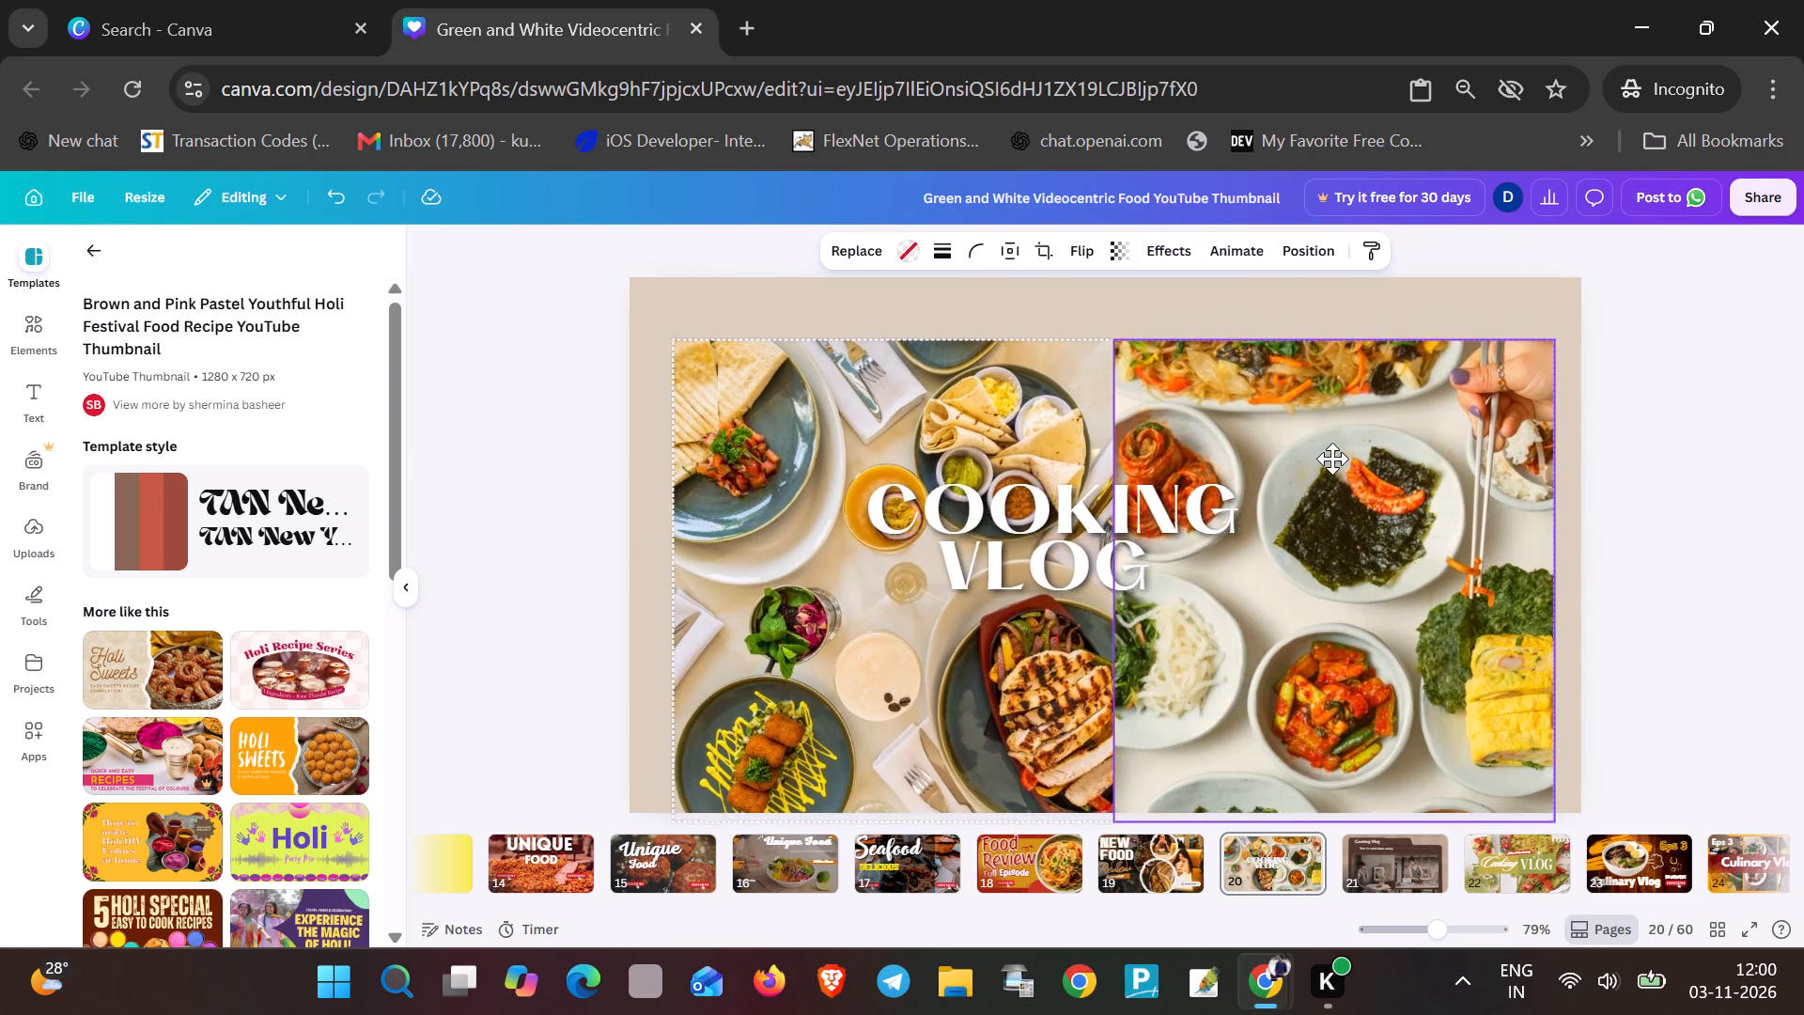
pyautogui.moveTo(1332, 459); pyautogui.dragTo(1308, 434)
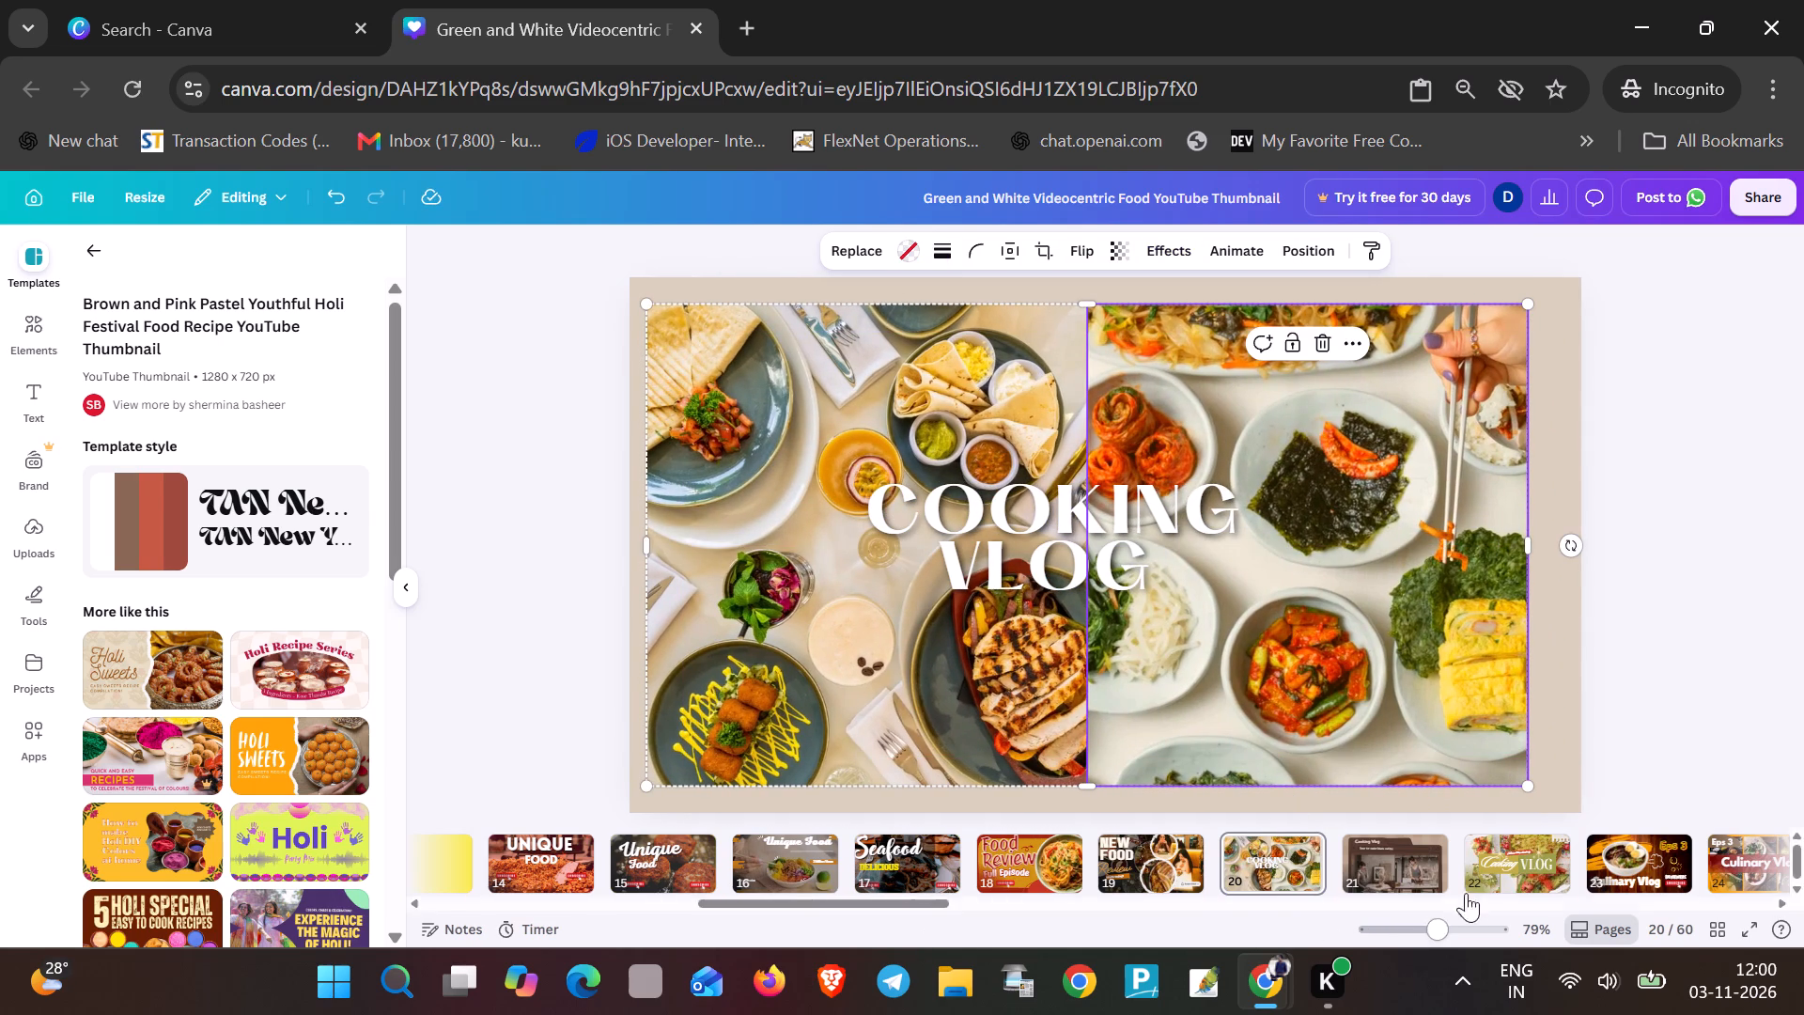
# On page 21, move the "Cooking Vlog" title slightly left in its folder tab and adjust the "how to make black coffee" text's position.
pyautogui.click(1407, 853)
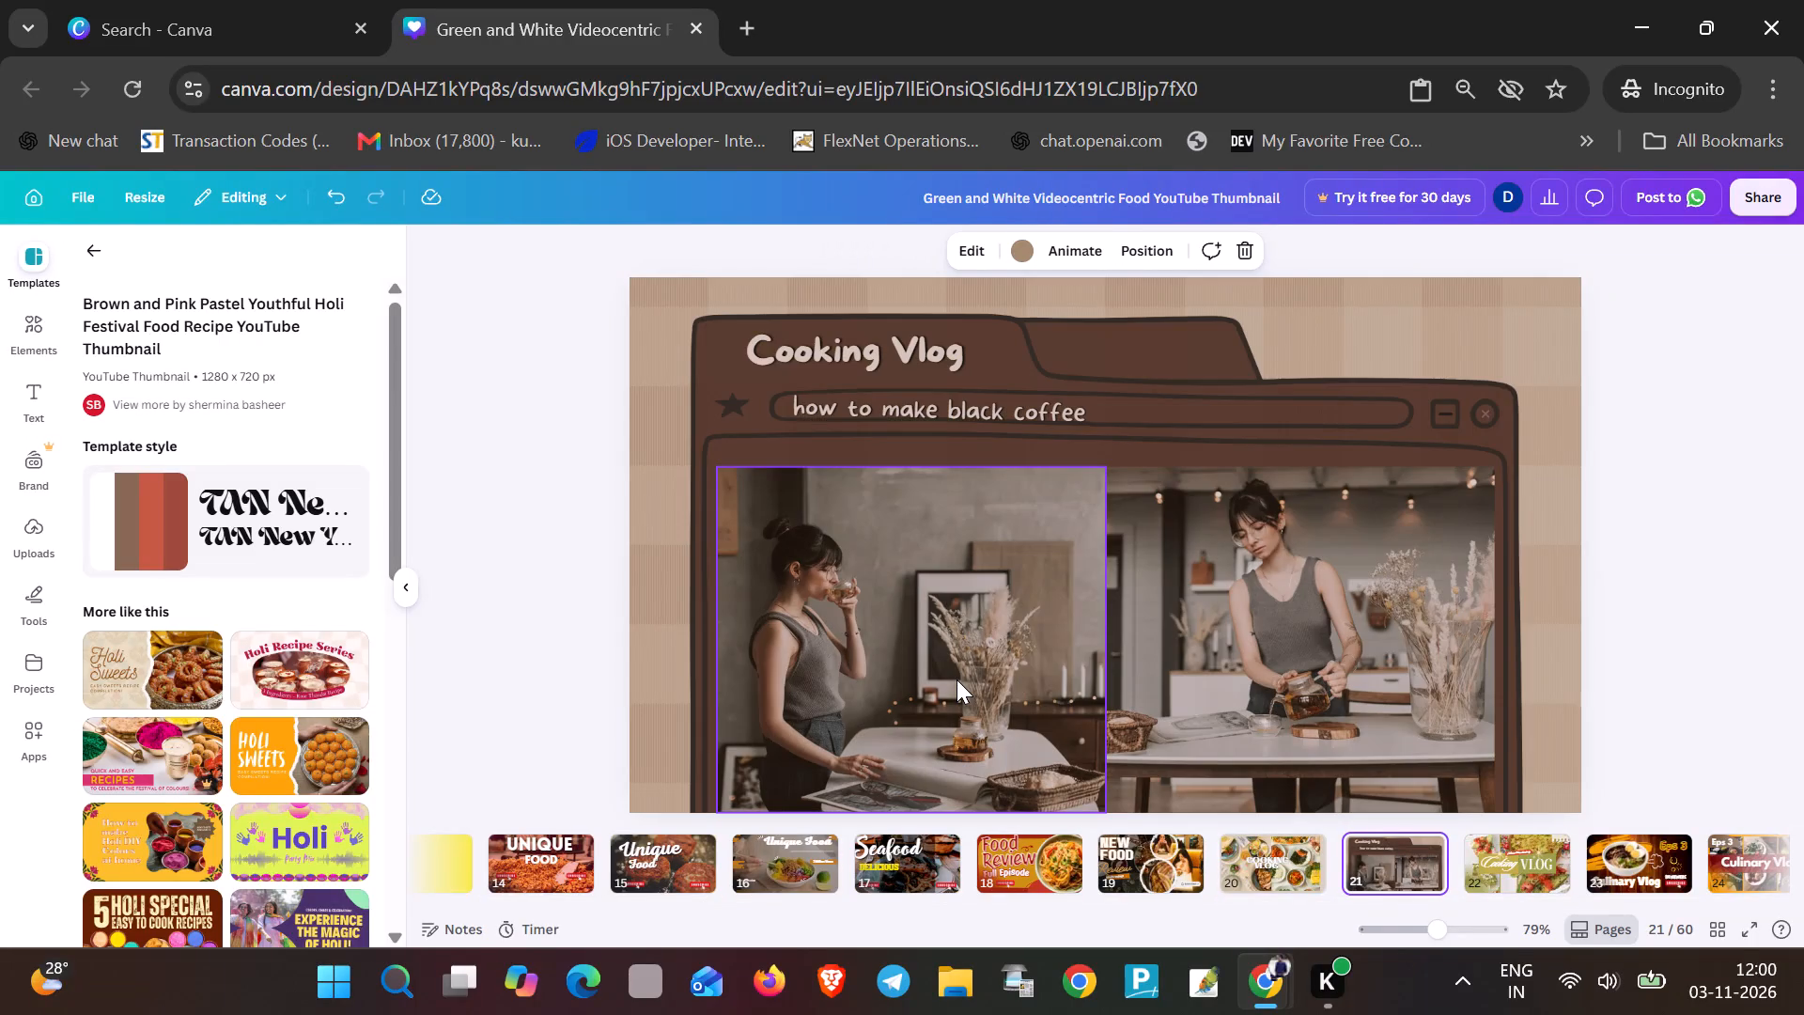
pyautogui.moveTo(895, 351); pyautogui.dragTo(892, 351)
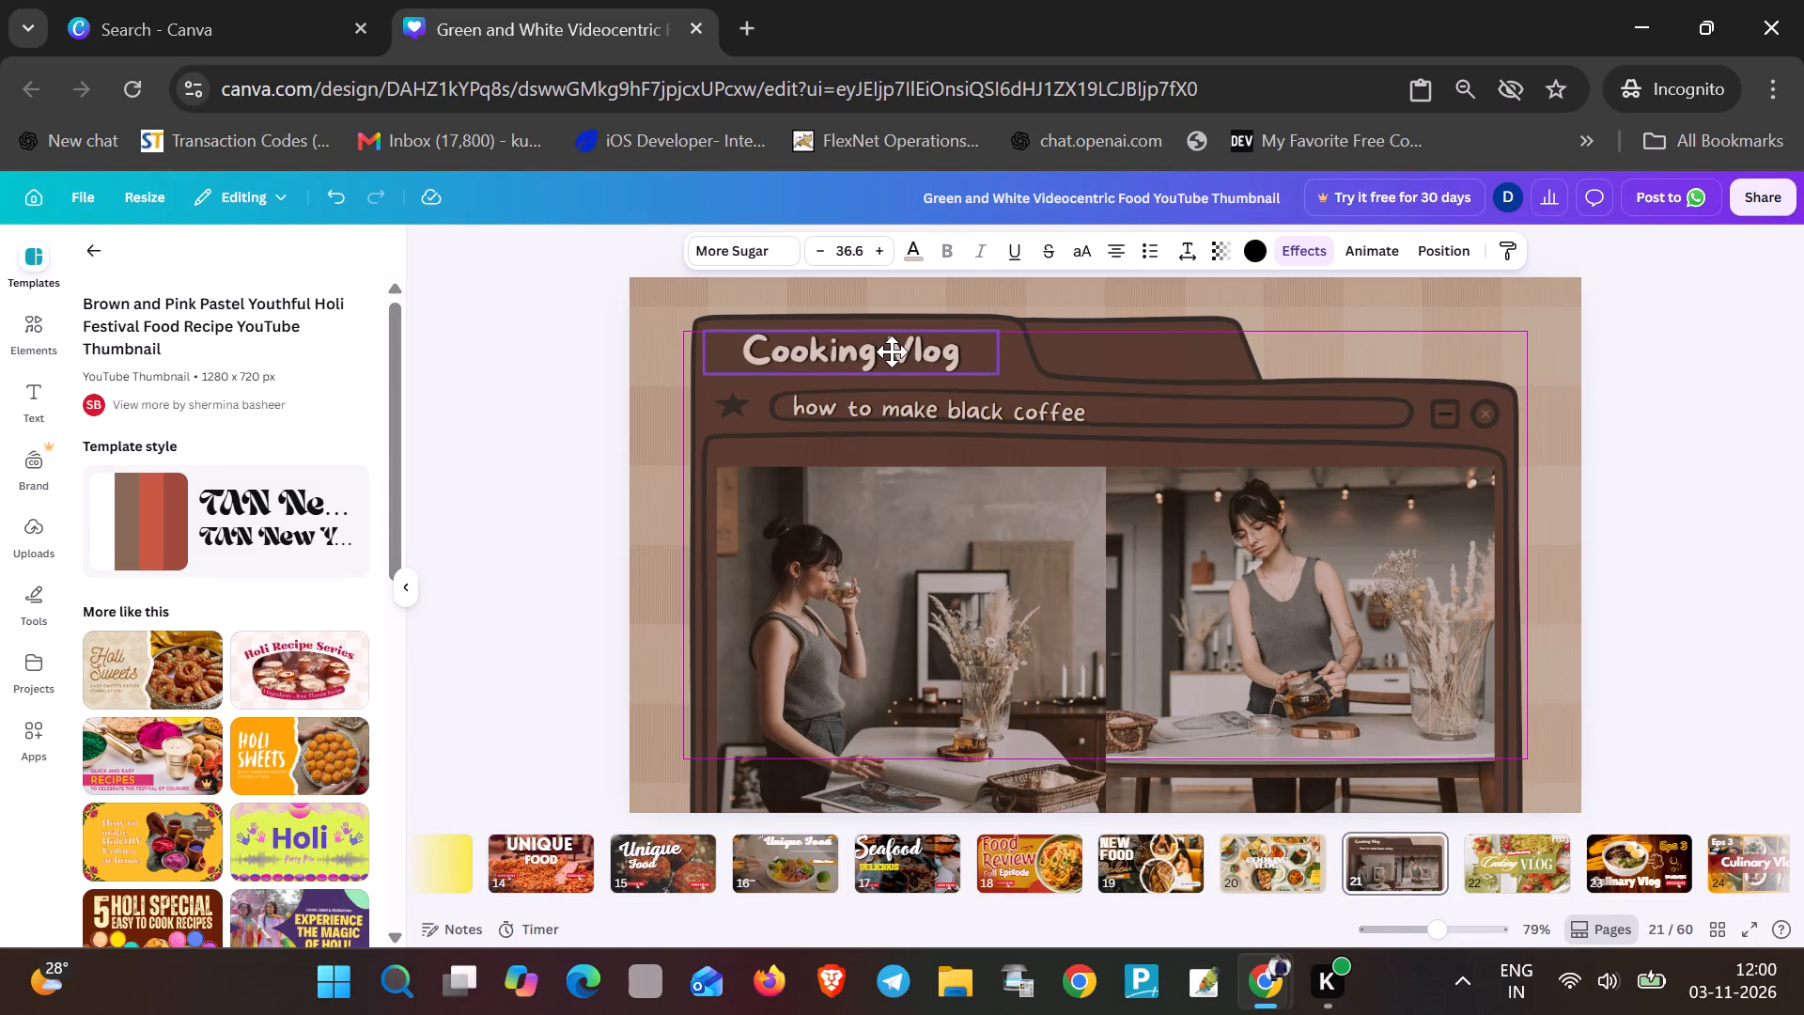
pyautogui.moveTo(892, 351); pyautogui.dragTo(866, 351)
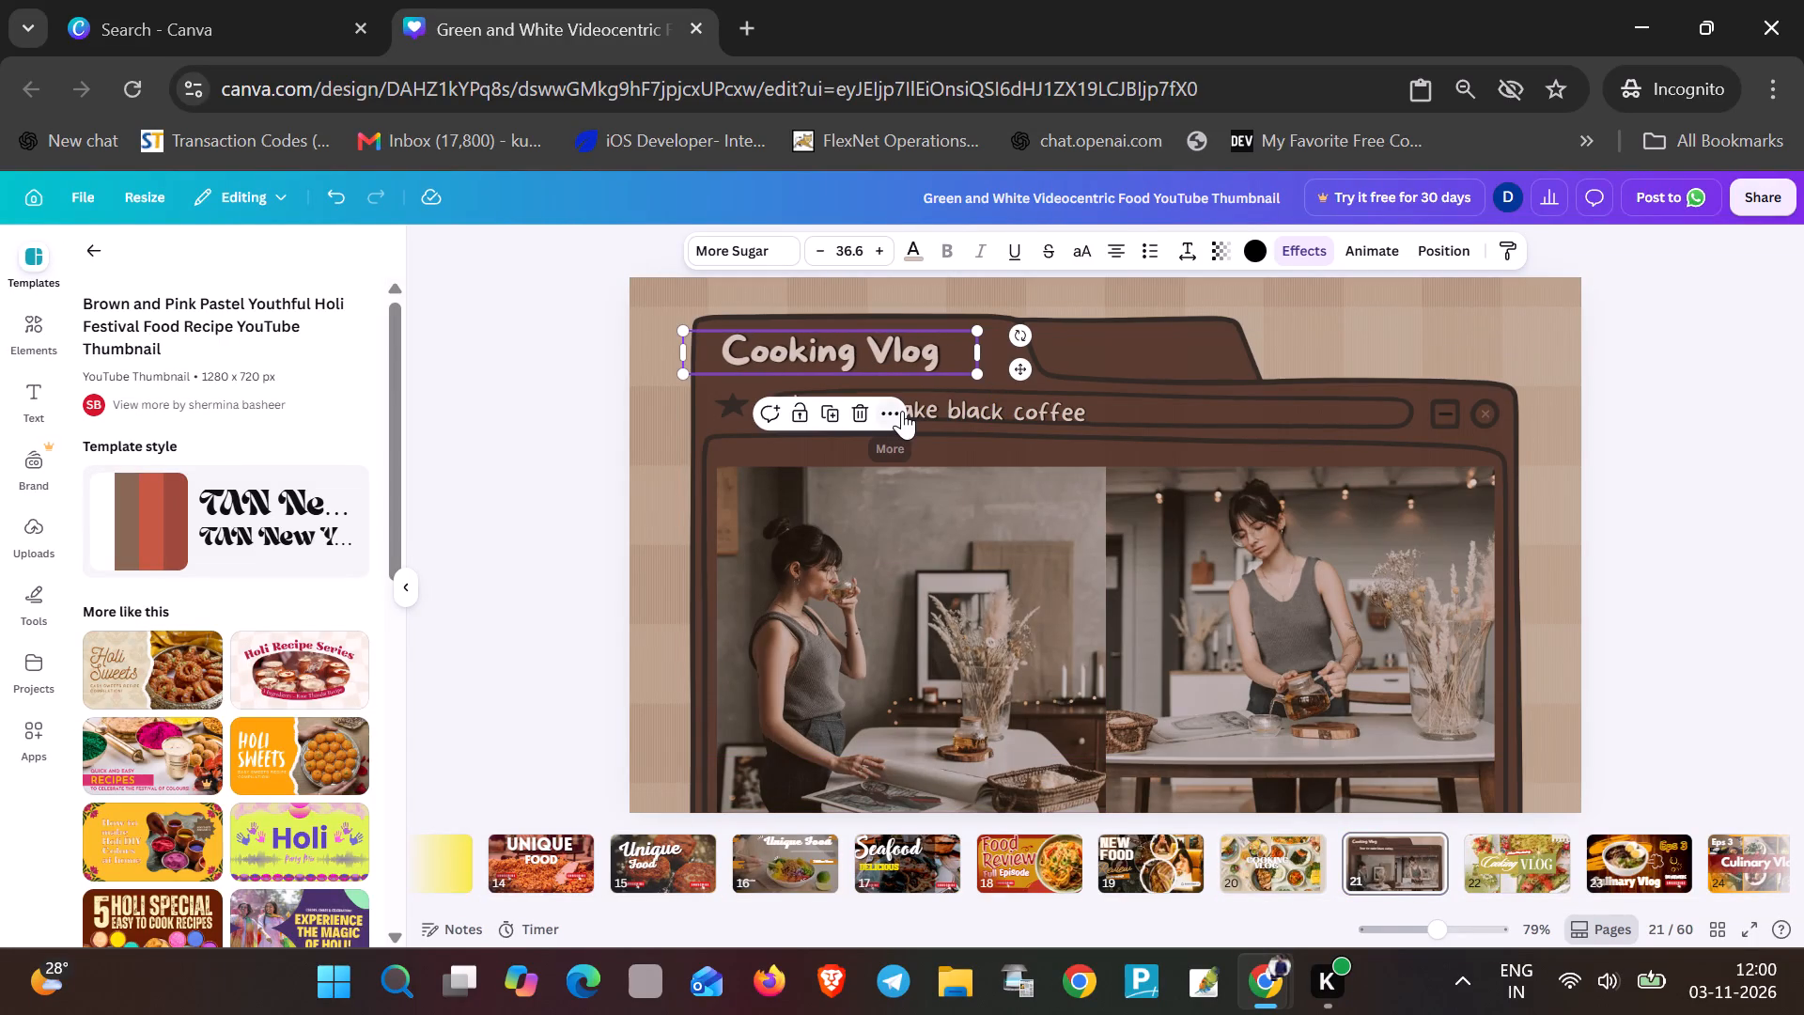
pyautogui.click(960, 414)
pyautogui.click(960, 414)
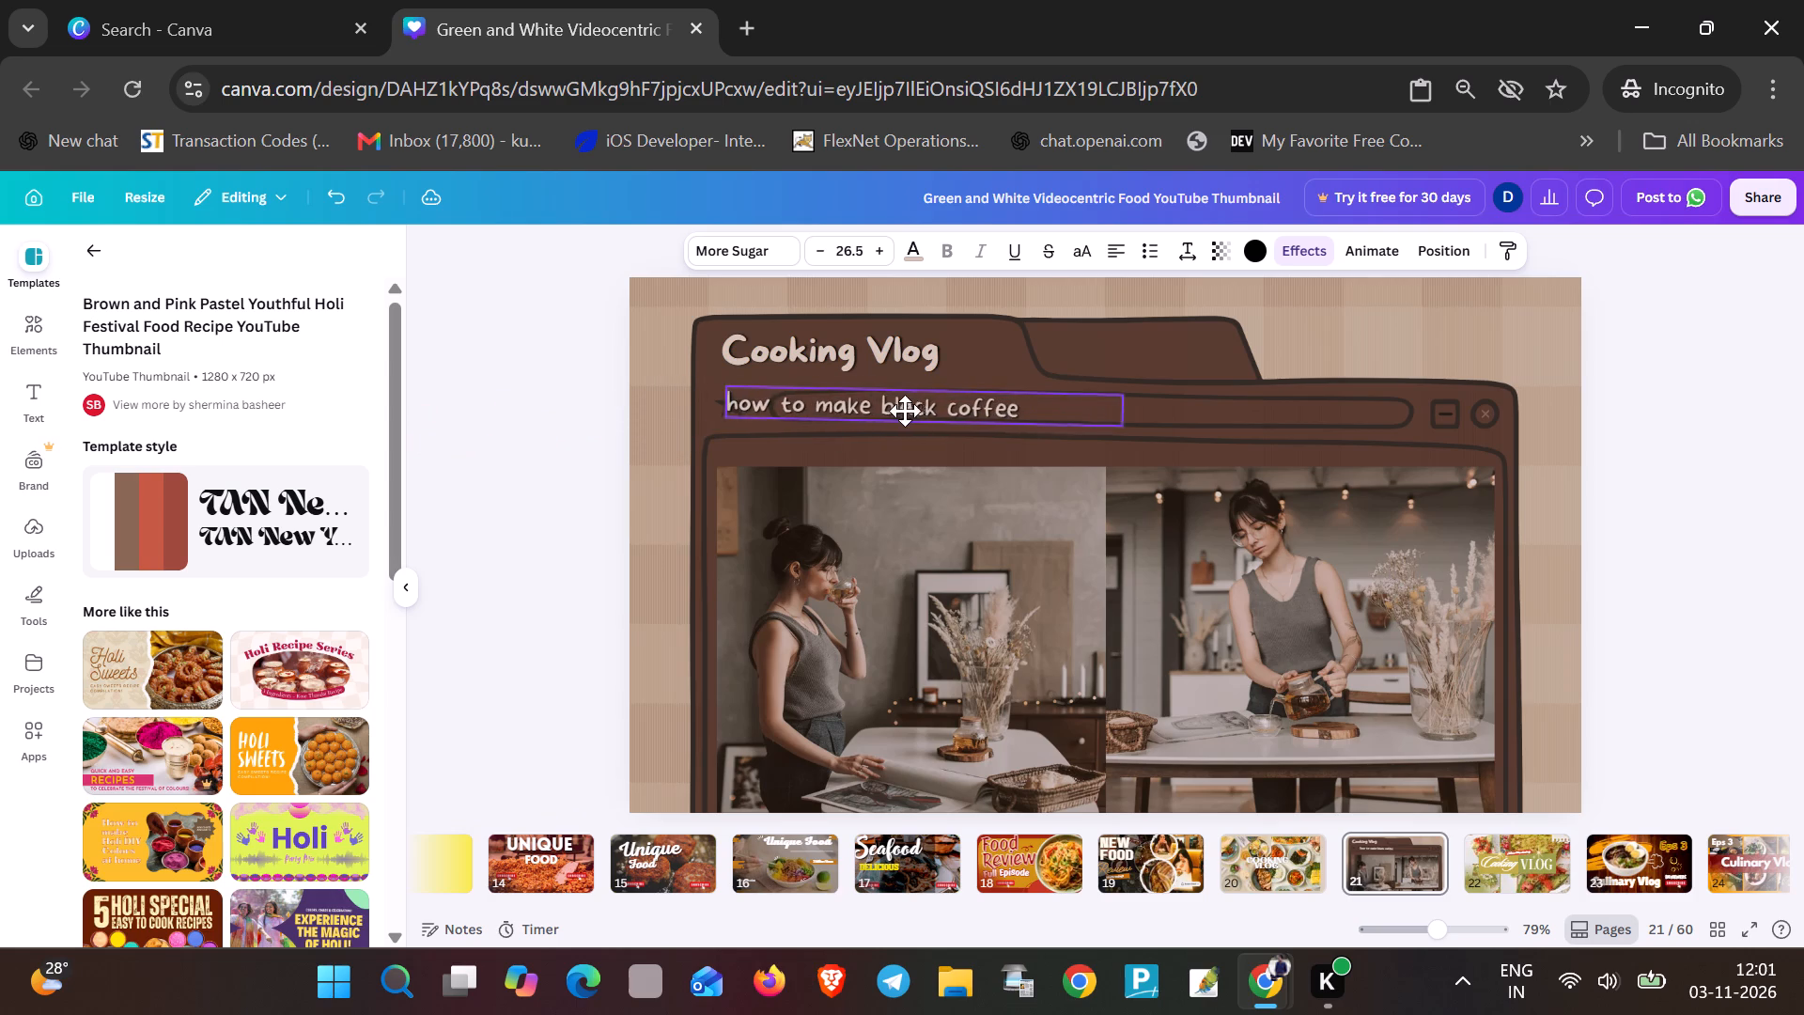
# Nudge both coffee-making photos on page 21 slightly upward and left inside the folder frame.
pyautogui.moveTo(891, 581); pyautogui.dragTo(886, 561)
pyautogui.click(1205, 570)
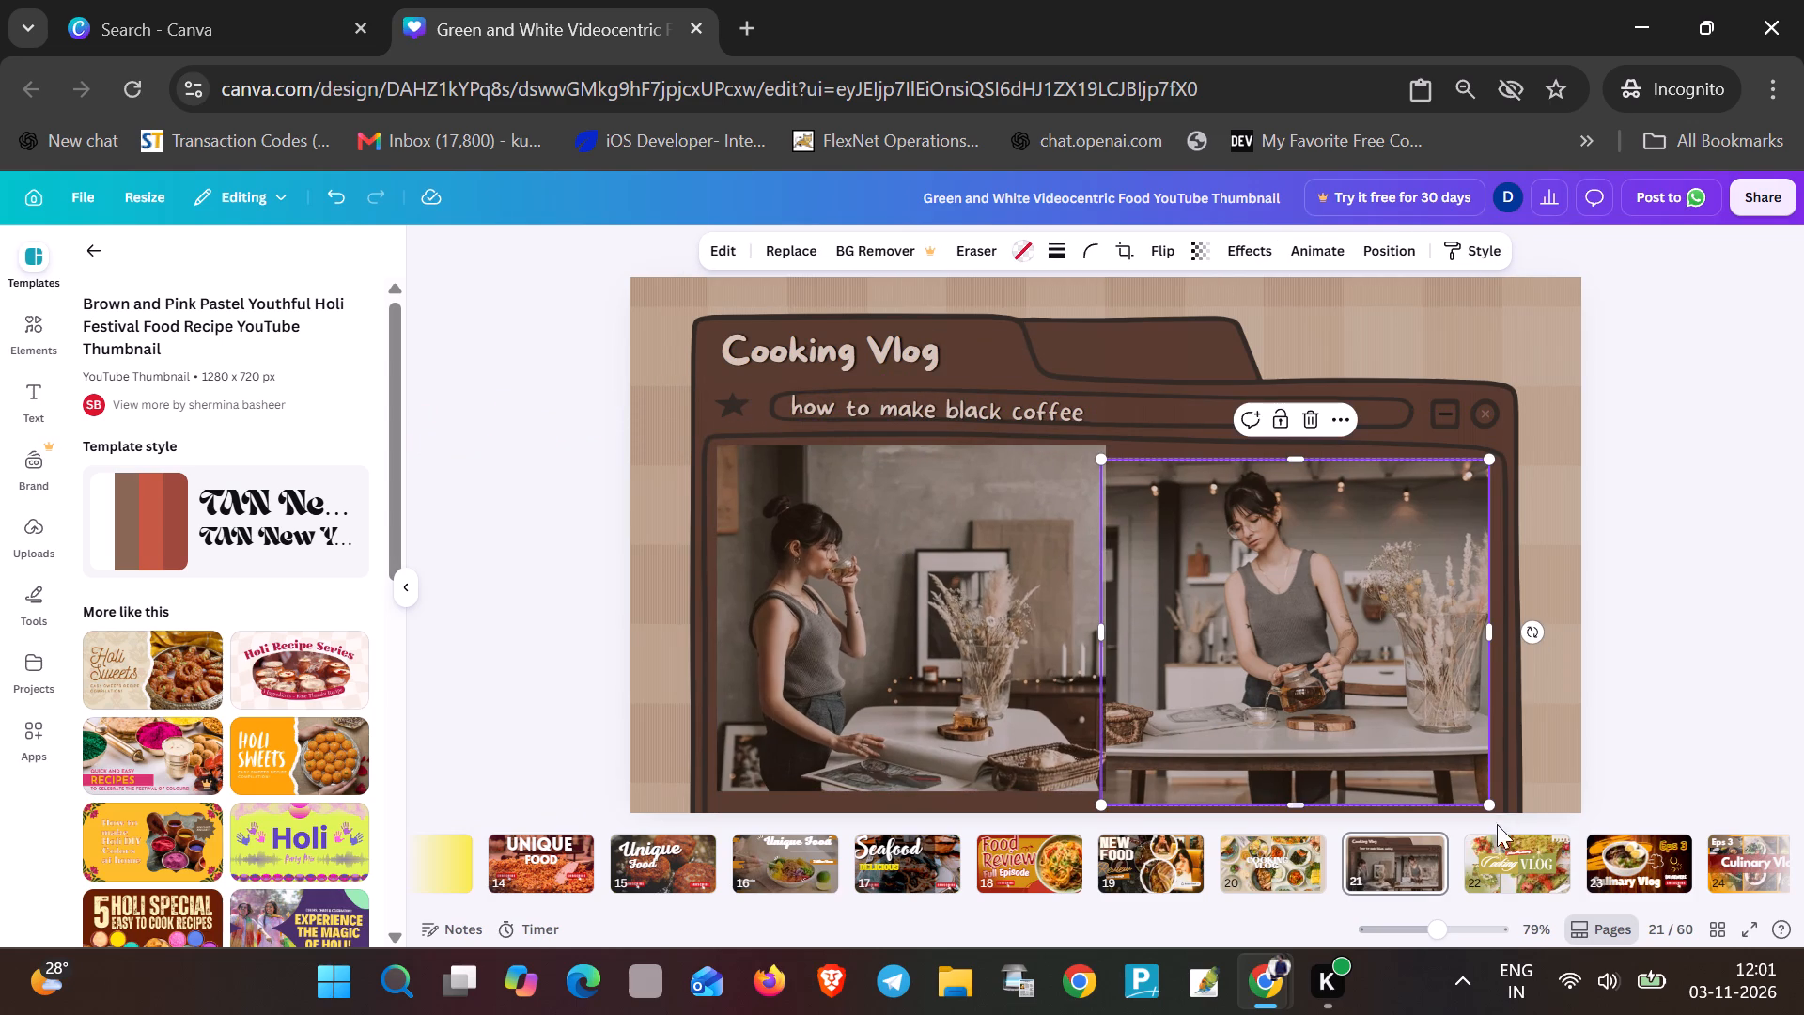
# On page 22, move the script creator name and its red banner up and left, well above the "Cooking VLOG" title.
pyautogui.click(1516, 848)
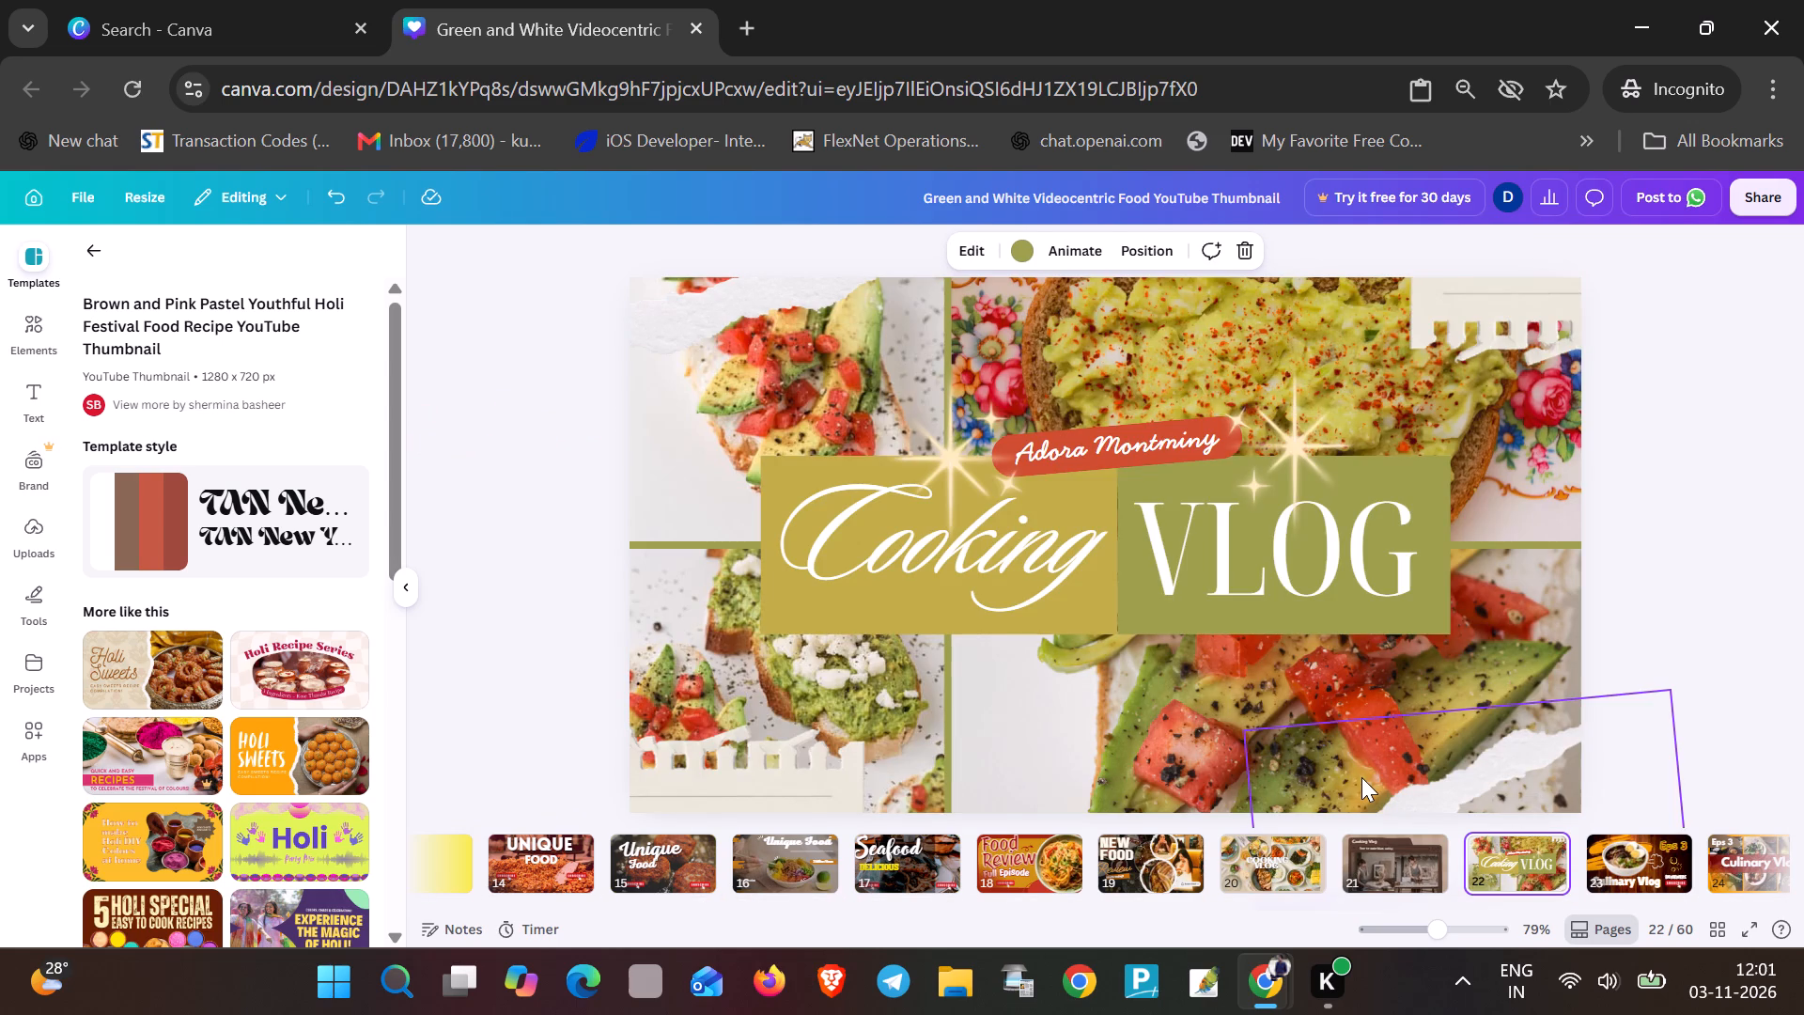
pyautogui.moveTo(1113, 439); pyautogui.dragTo(1072, 418)
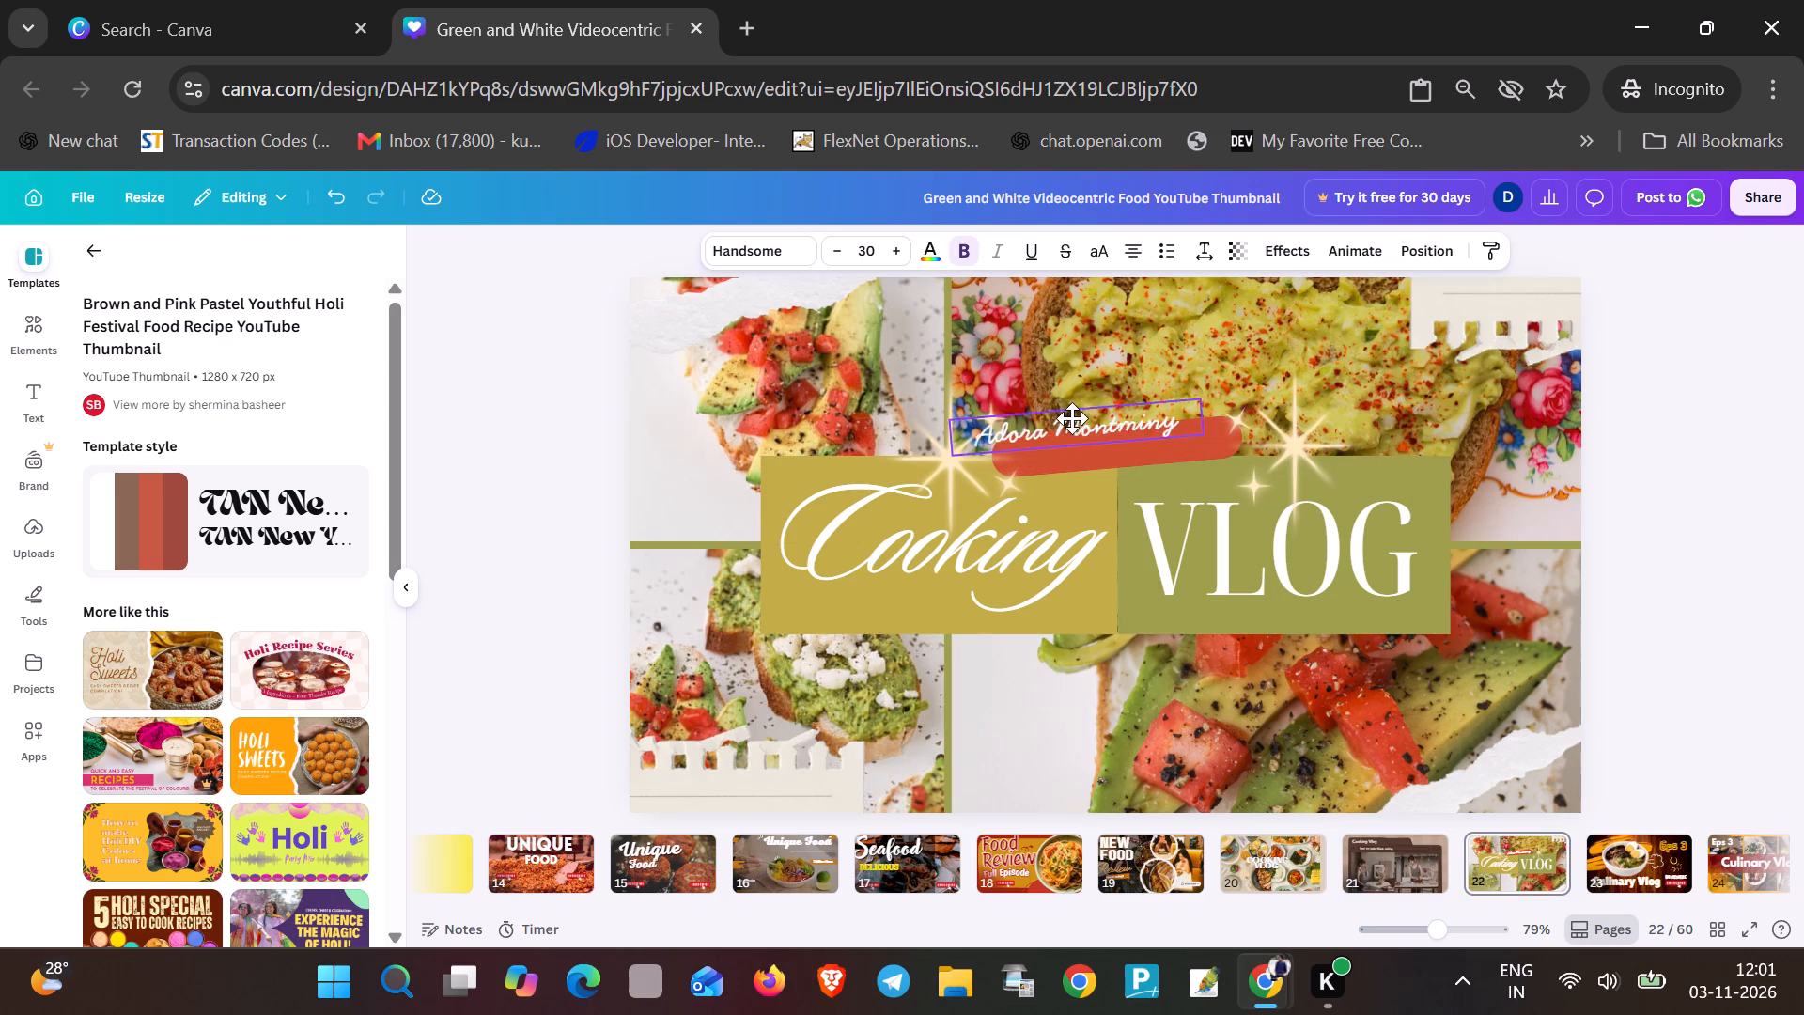
pyautogui.moveTo(1072, 418); pyautogui.dragTo(1039, 341)
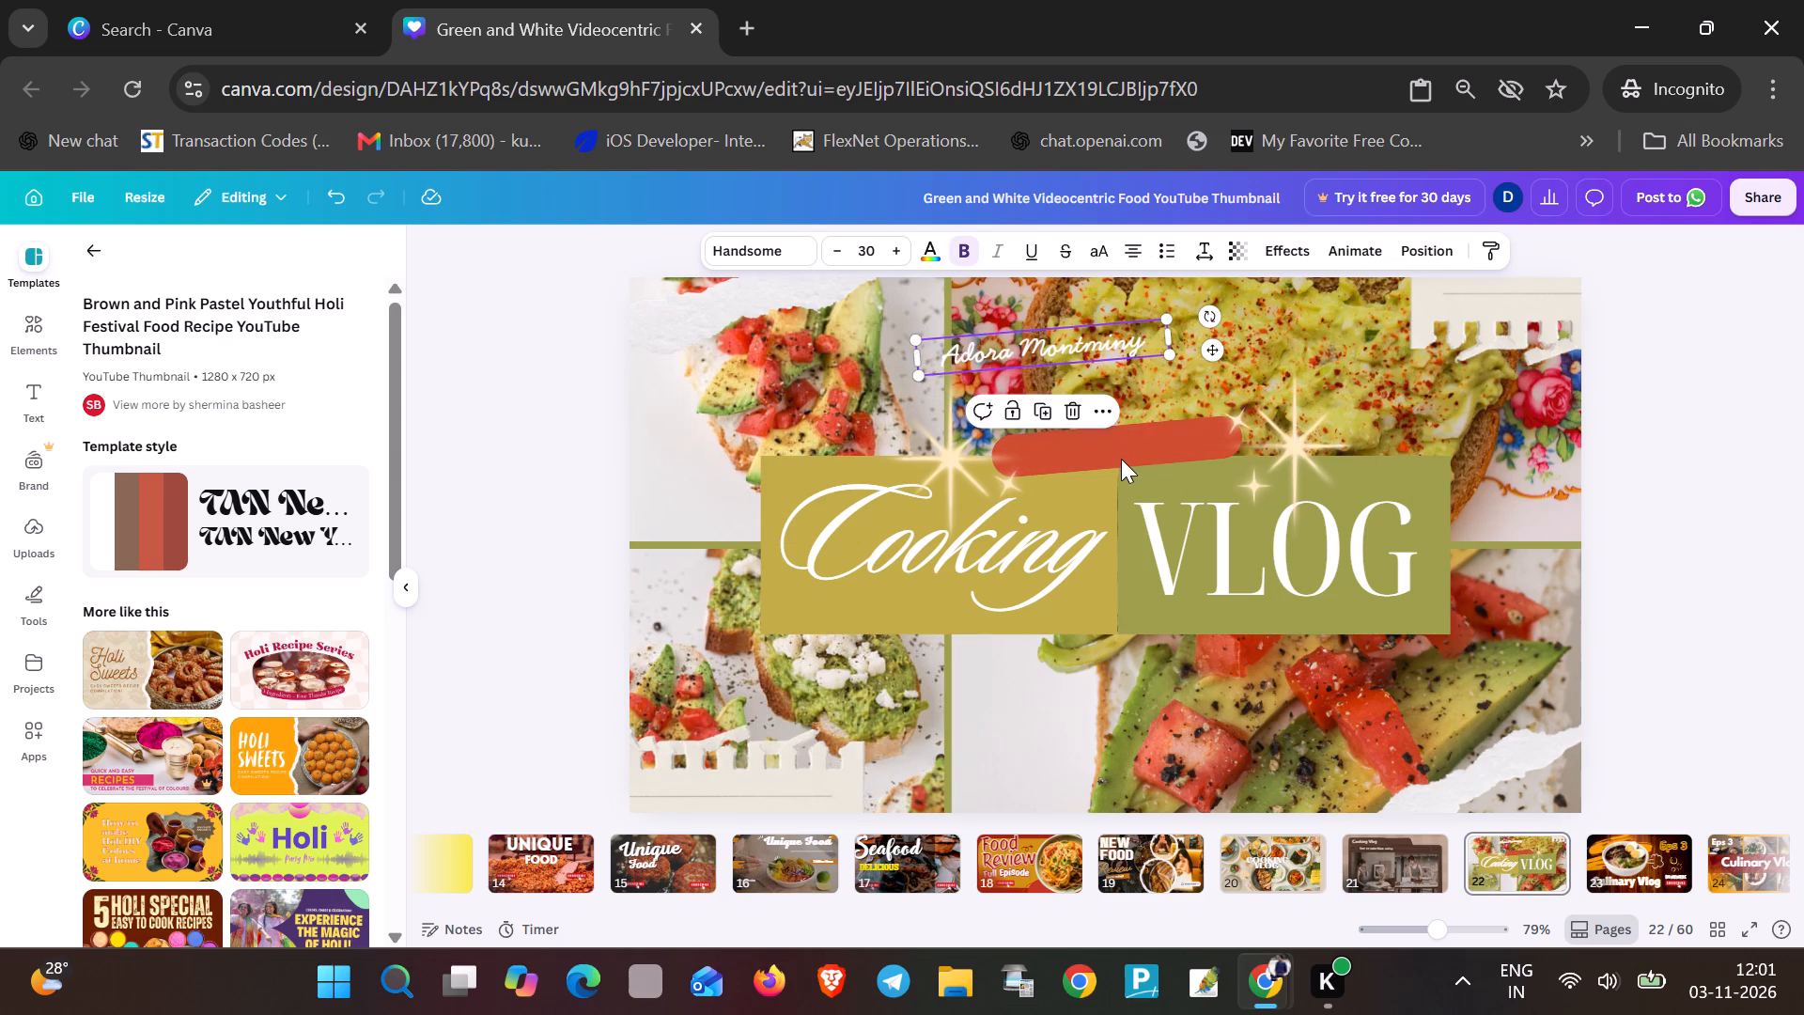
pyautogui.moveTo(1121, 459); pyautogui.dragTo(1056, 361)
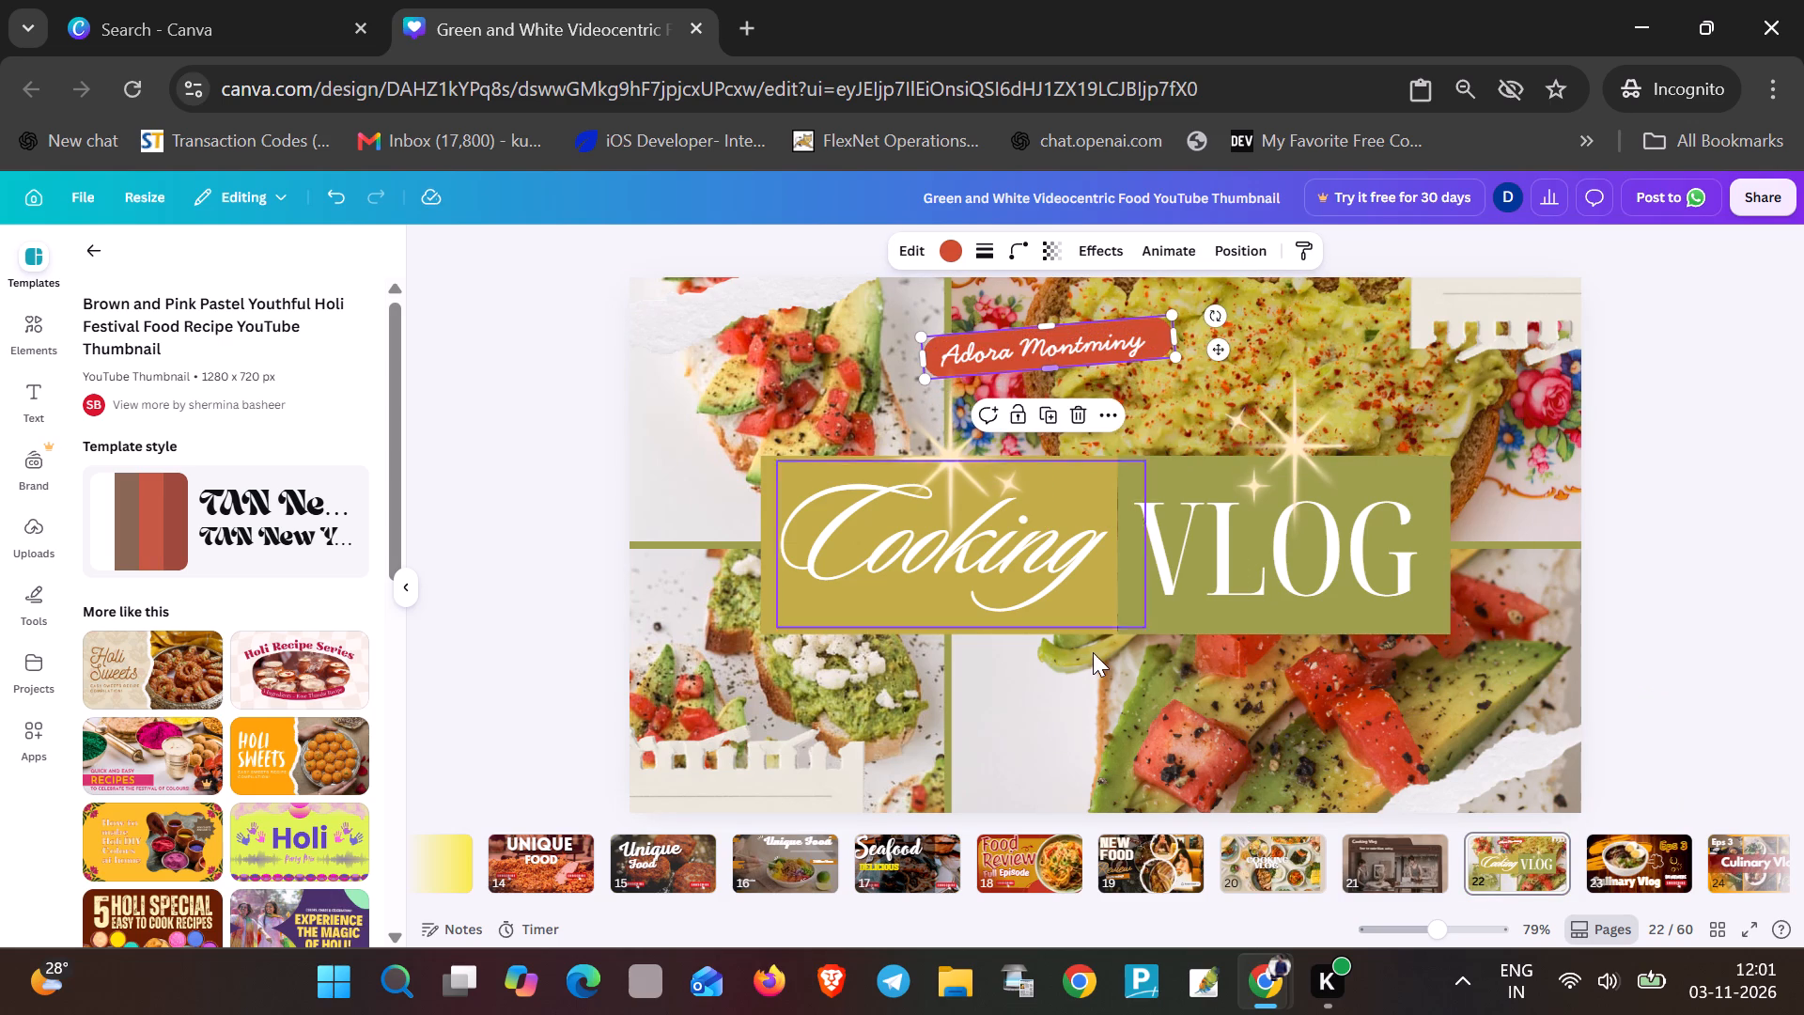
# On page 22, nudge "Cooking" slightly left and down, and "VLOG" slightly left and up.
pyautogui.click(1050, 599)
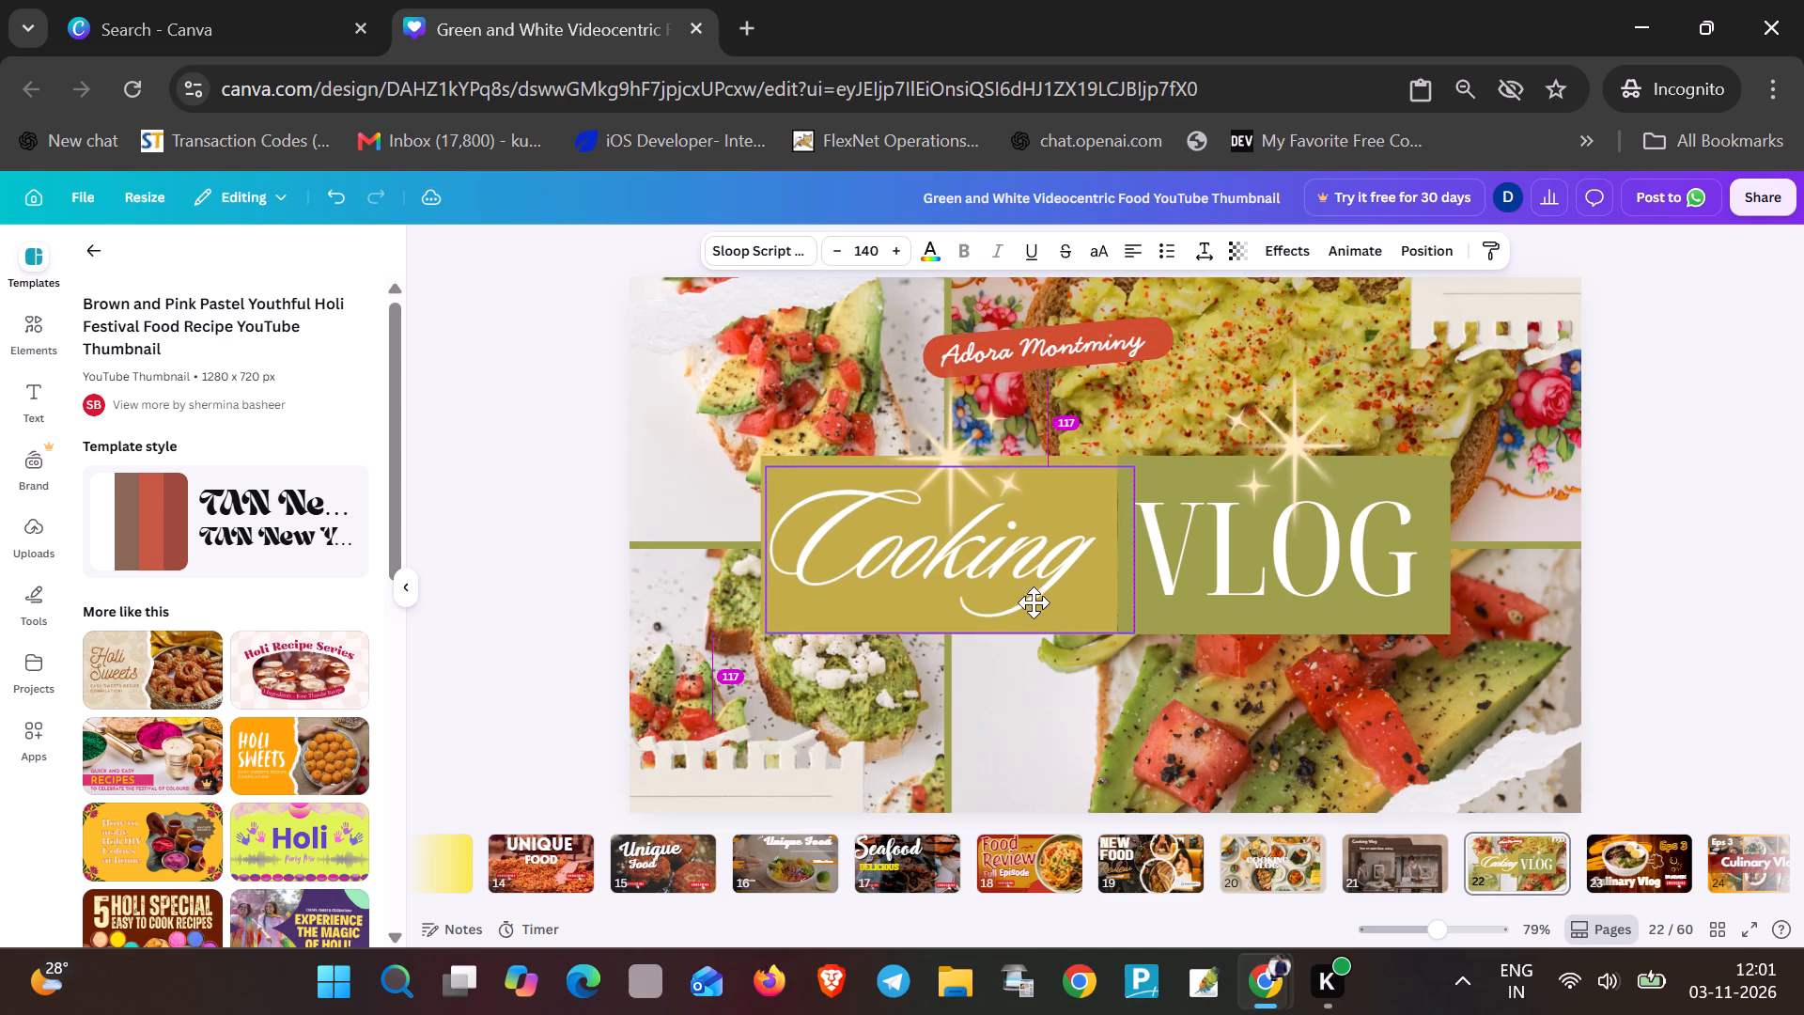
pyautogui.moveTo(1252, 566); pyautogui.dragTo(1224, 557)
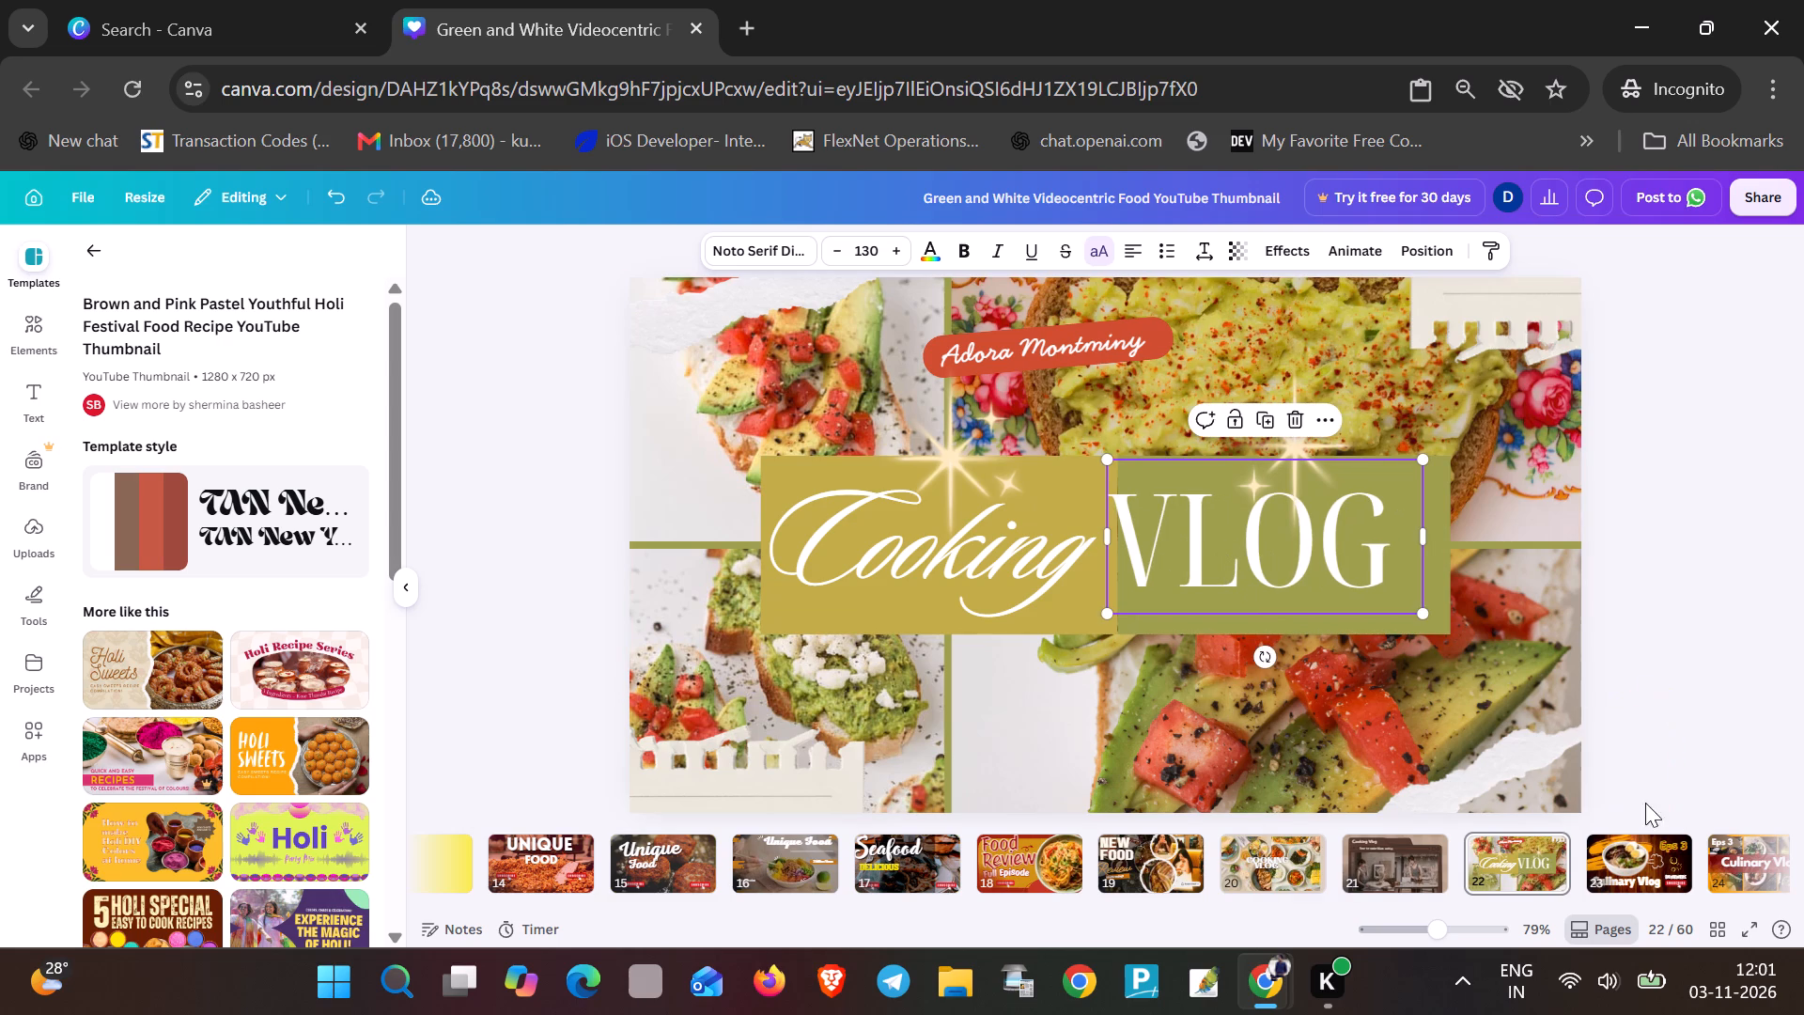
# Transfer the egg noodle soup bowl from page 23 to page 18, placing it at the bottom center over "Full Episode".
pyautogui.click(1661, 869)
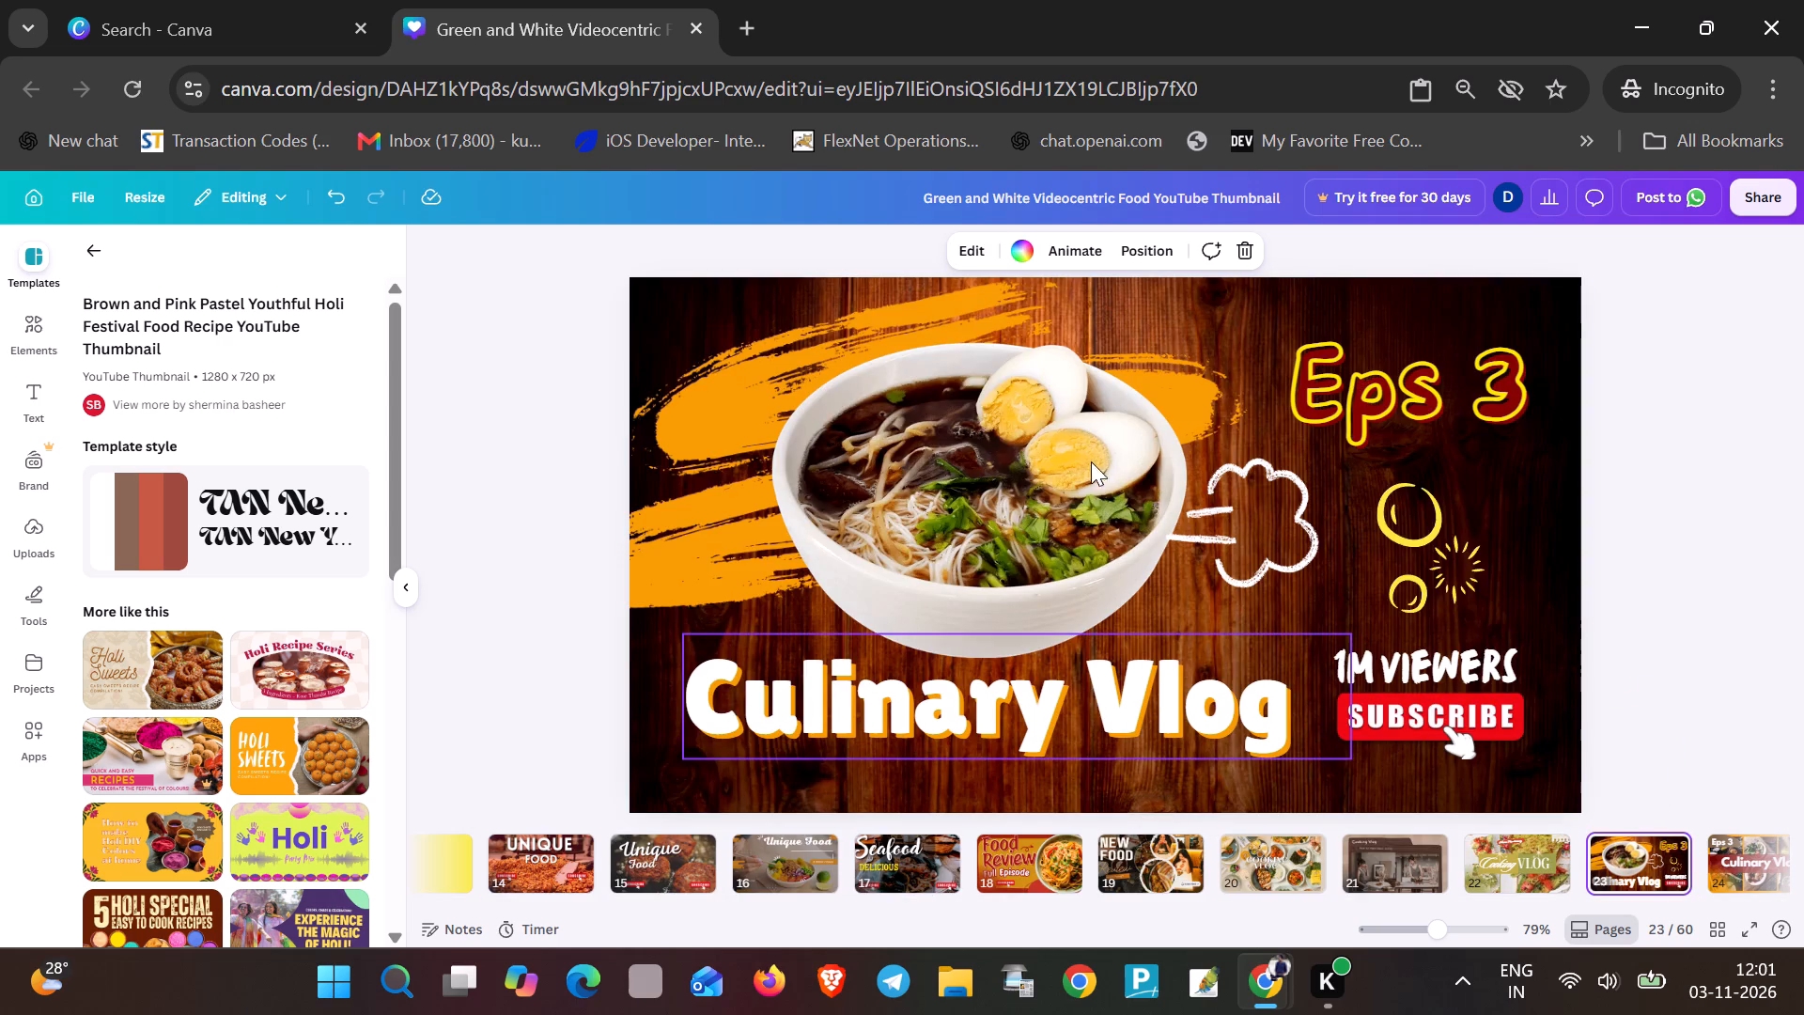
pyautogui.moveTo(1079, 434); pyautogui.dragTo(1065, 913)
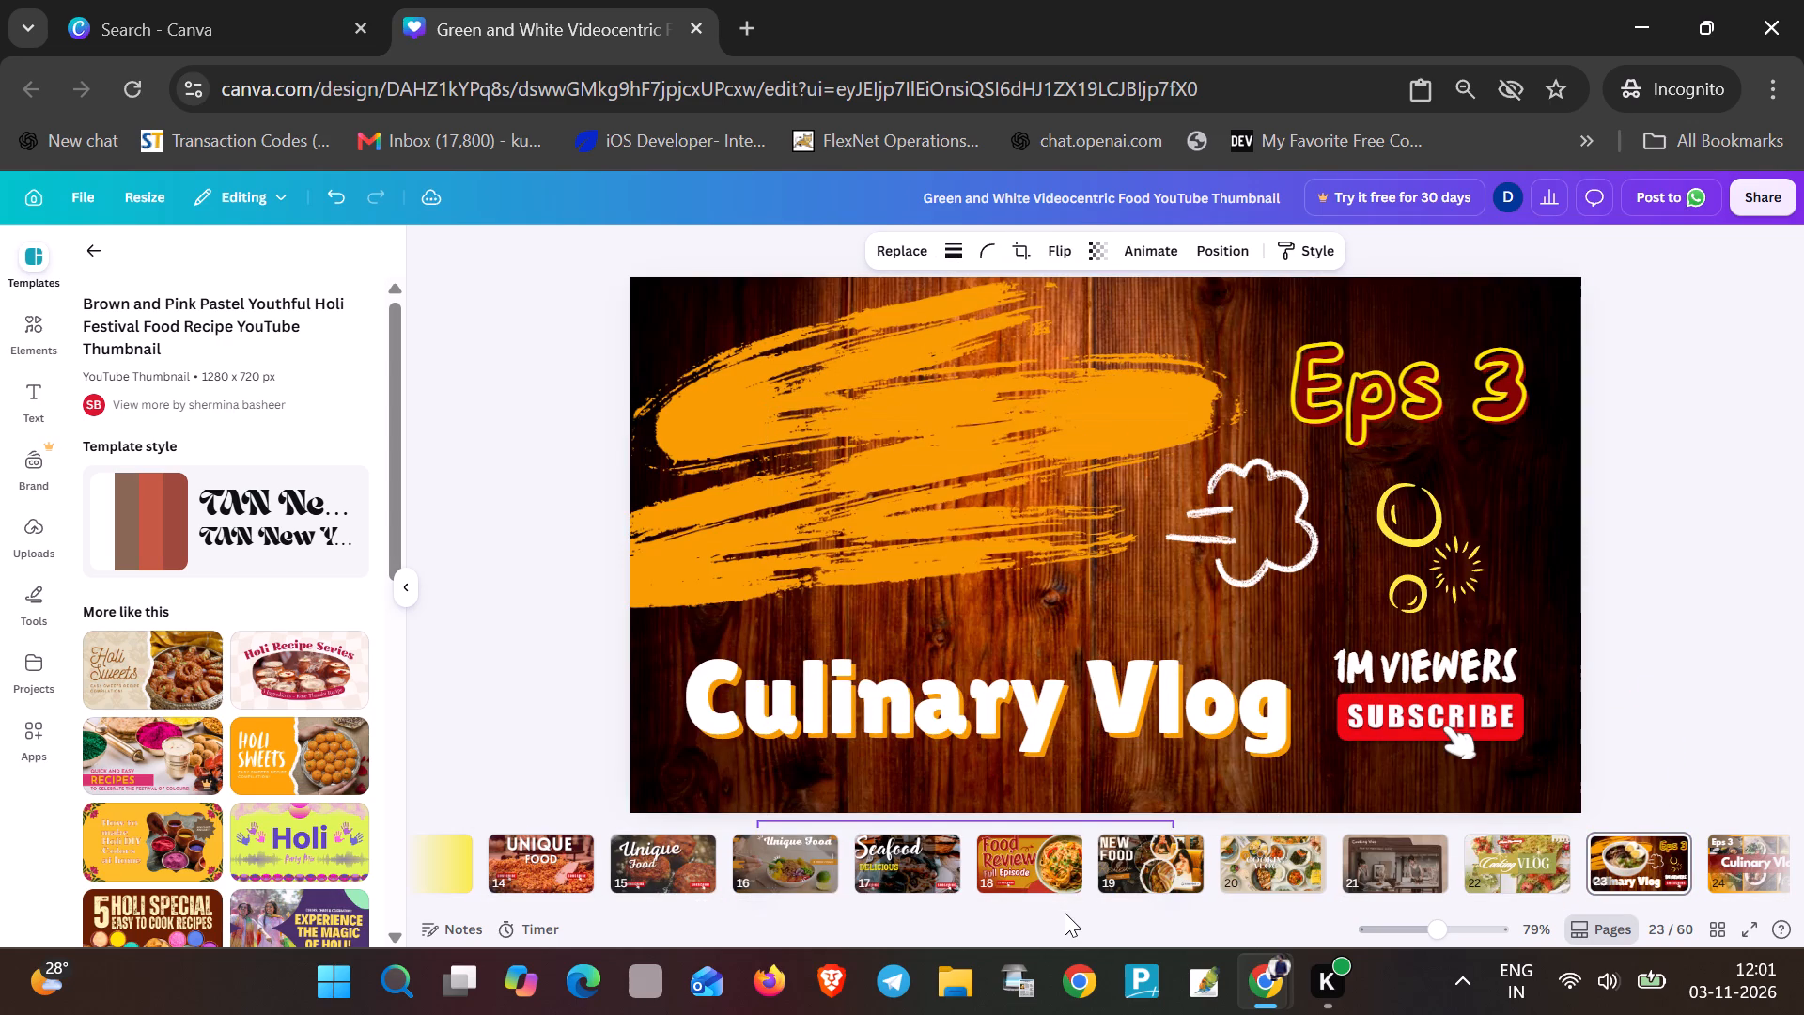
pyautogui.moveTo(1065, 913); pyautogui.dragTo(1055, 869)
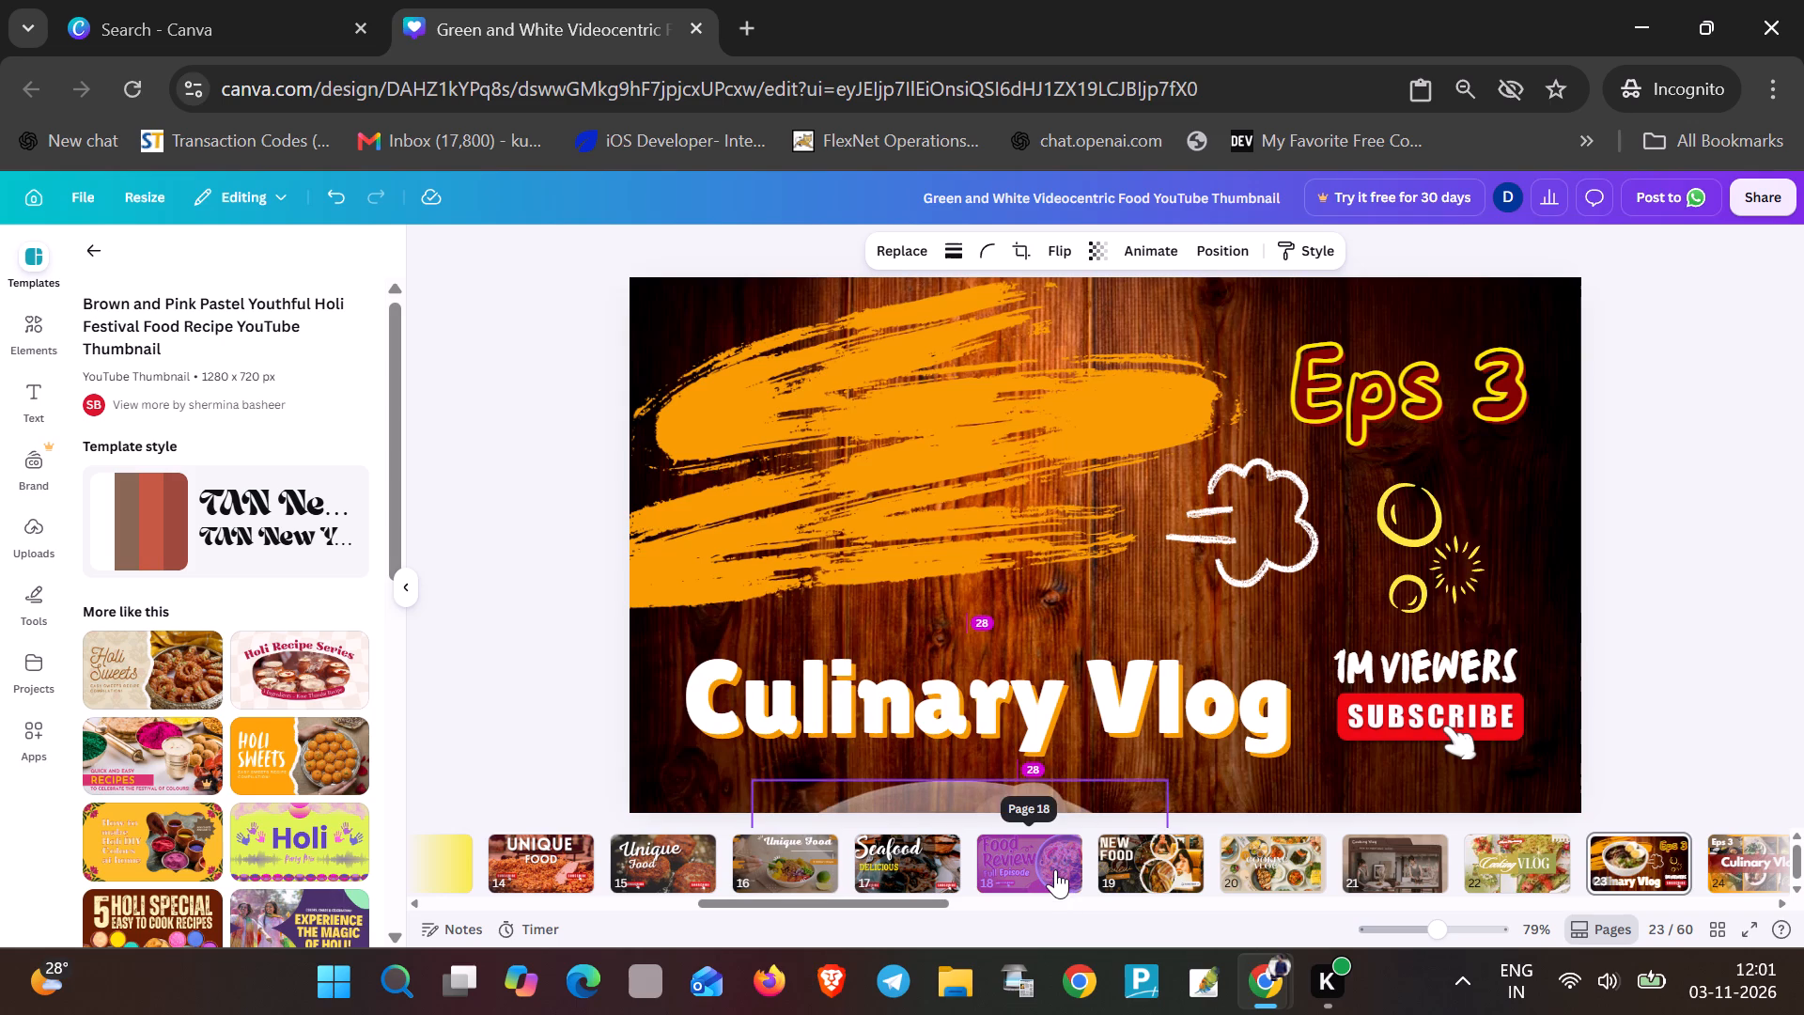
pyautogui.moveTo(1055, 869); pyautogui.dragTo(1096, 698)
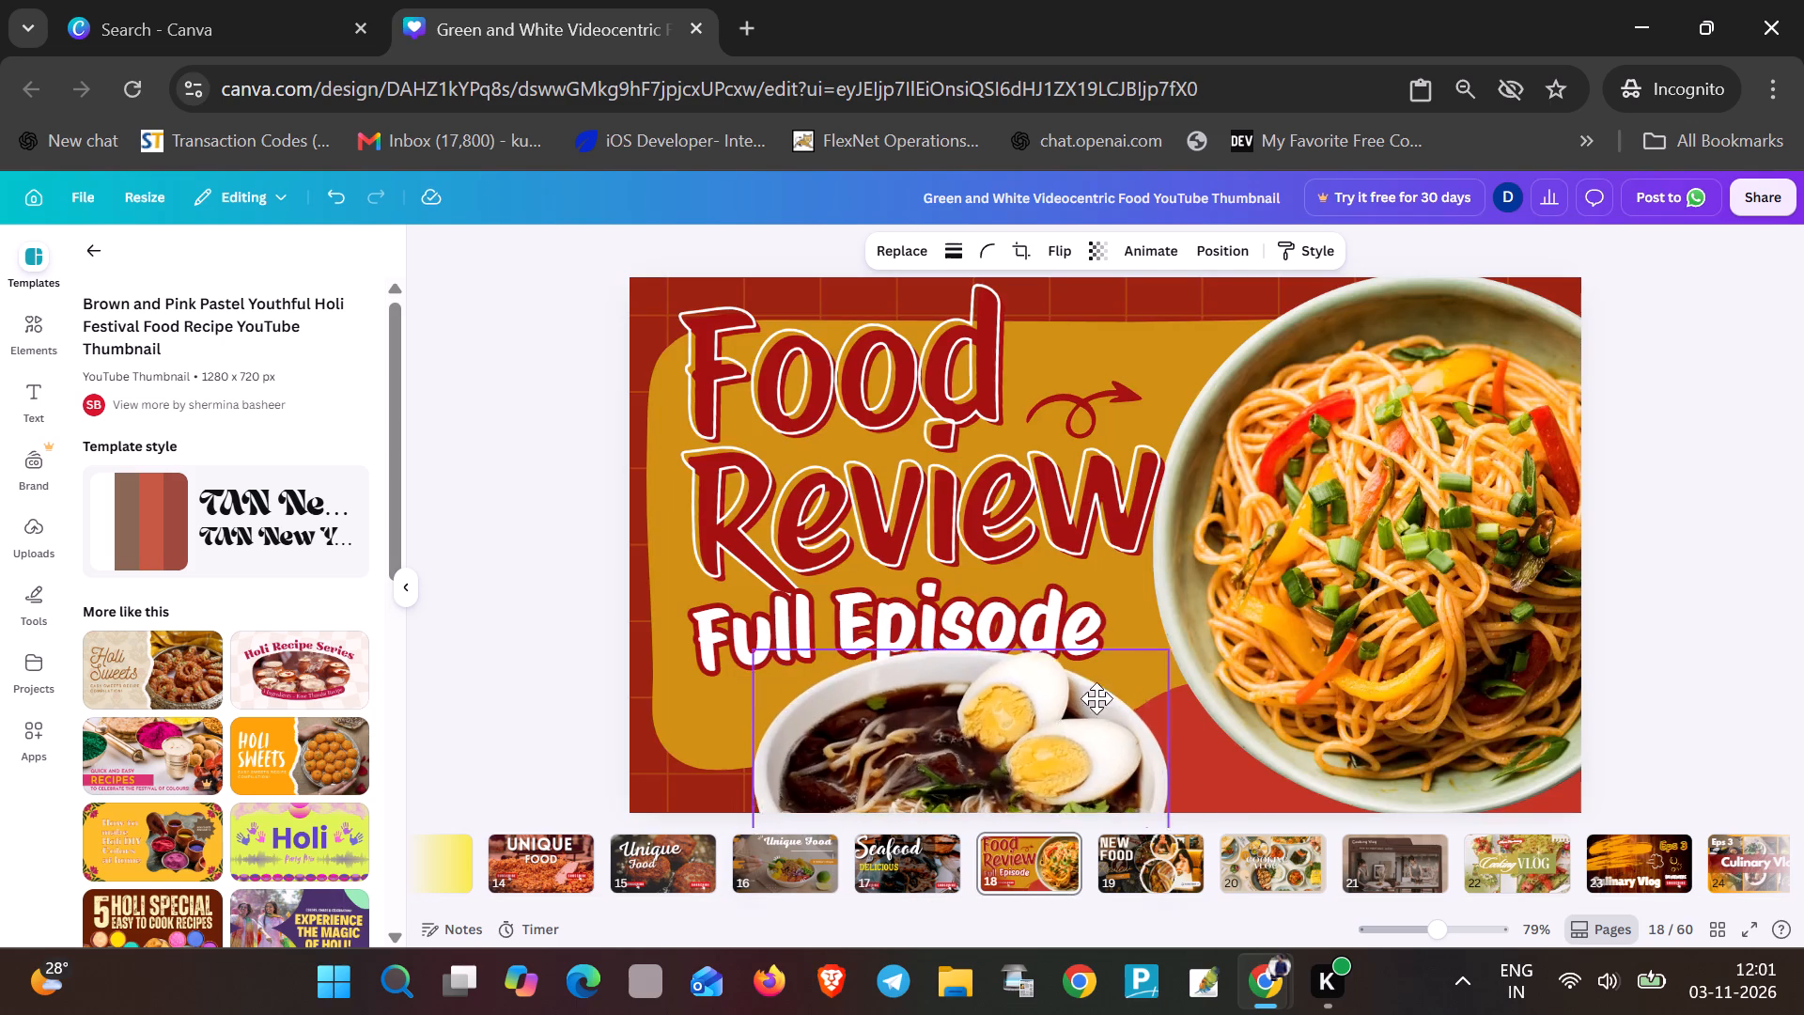
pyautogui.moveTo(1096, 698); pyautogui.dragTo(1044, 682)
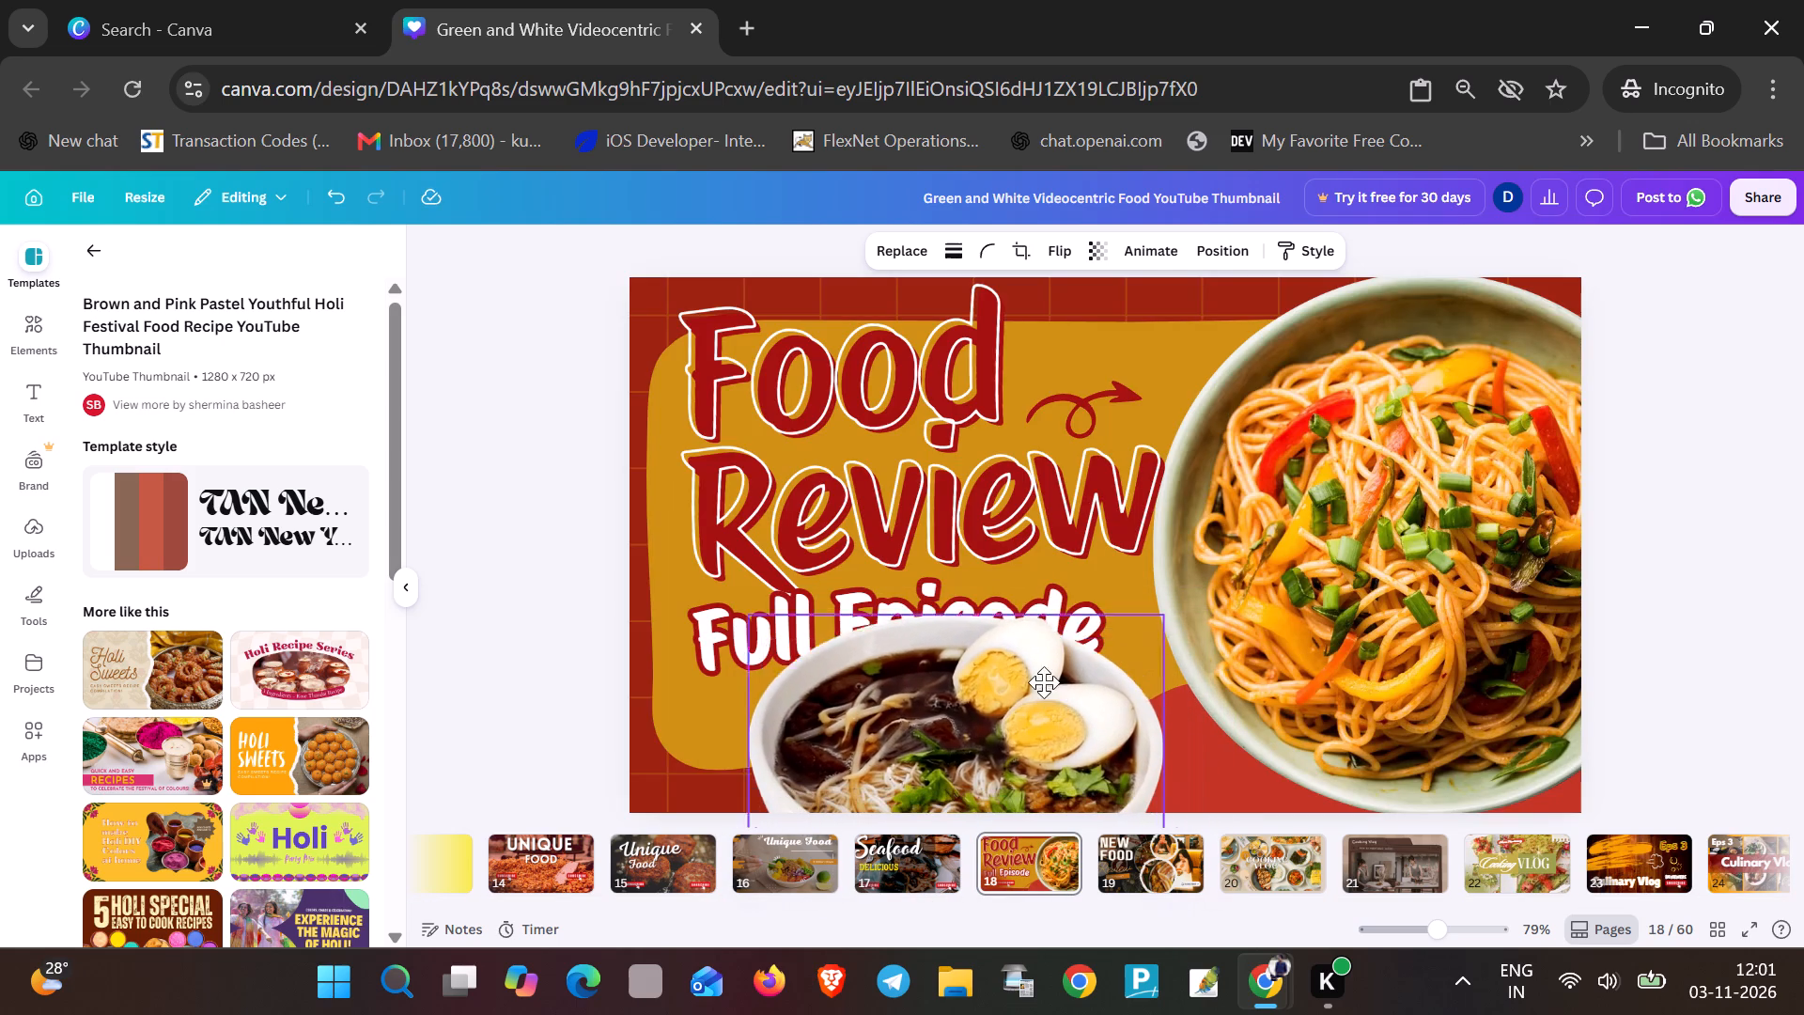
pyautogui.moveTo(1044, 682); pyautogui.dragTo(1048, 659)
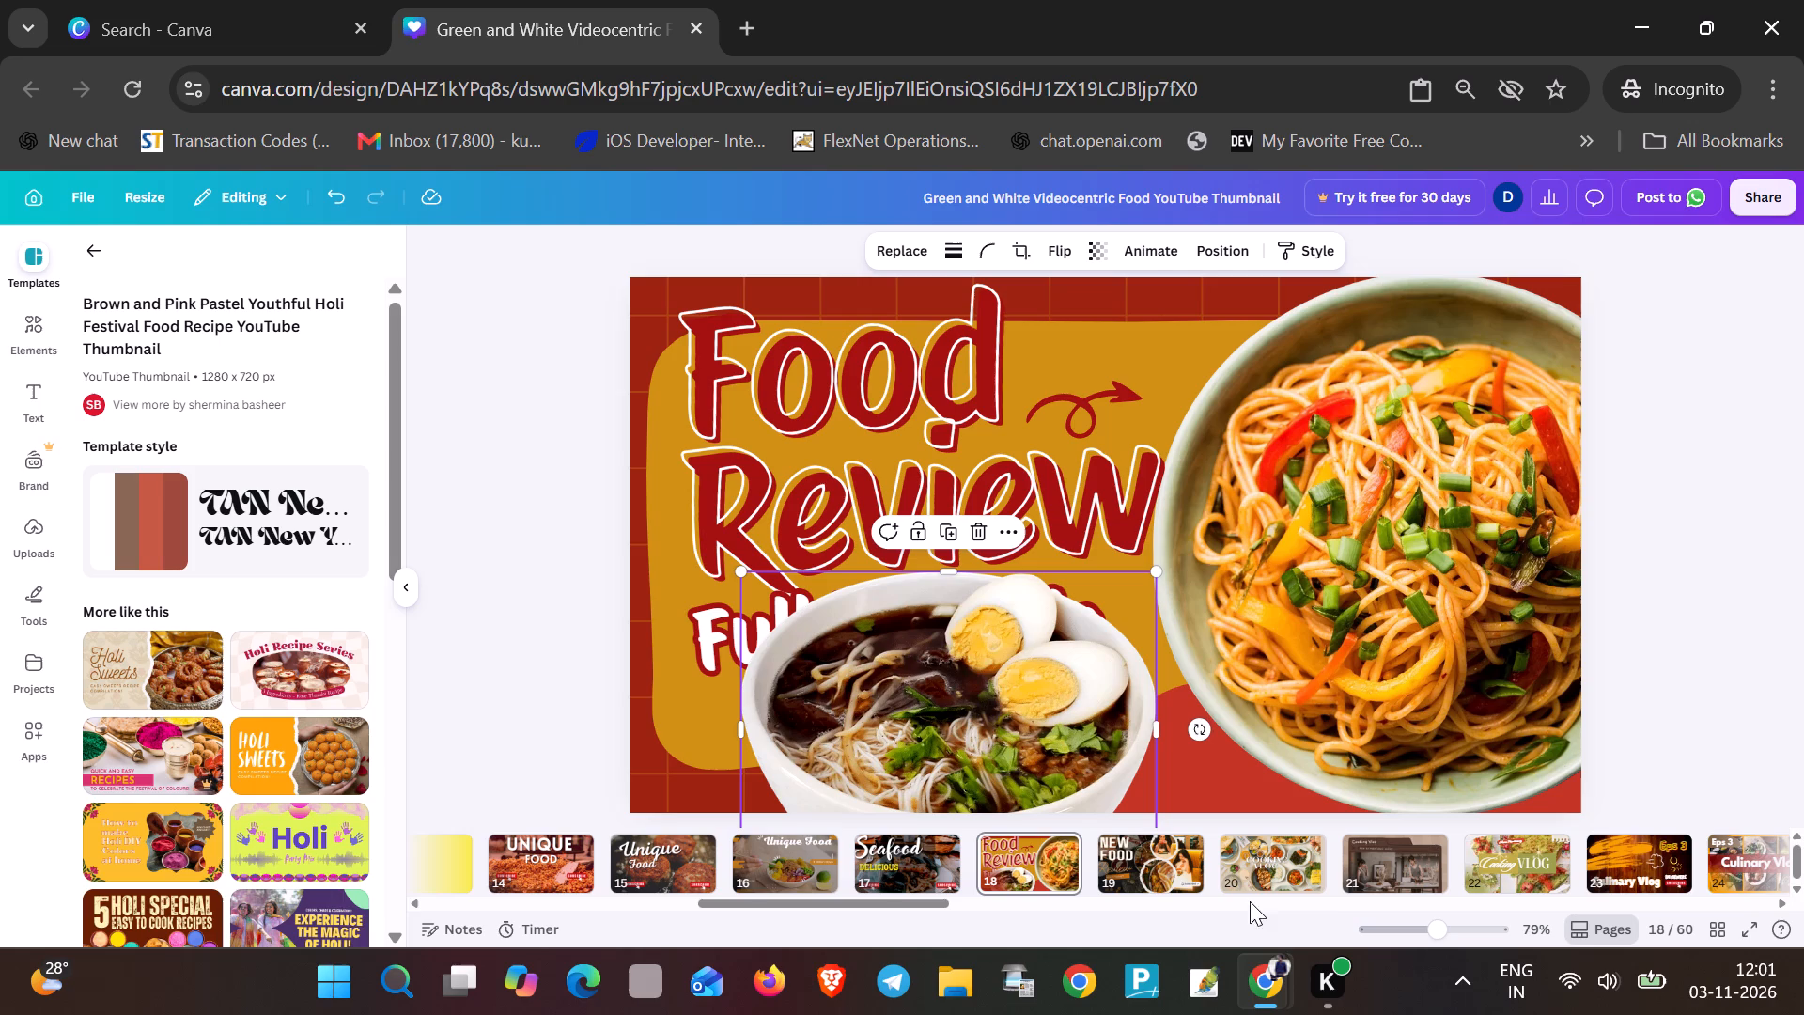
# On page 23, nudge the red SUBSCRIBE button with its hand cursor slightly right and down.
pyautogui.click(1648, 847)
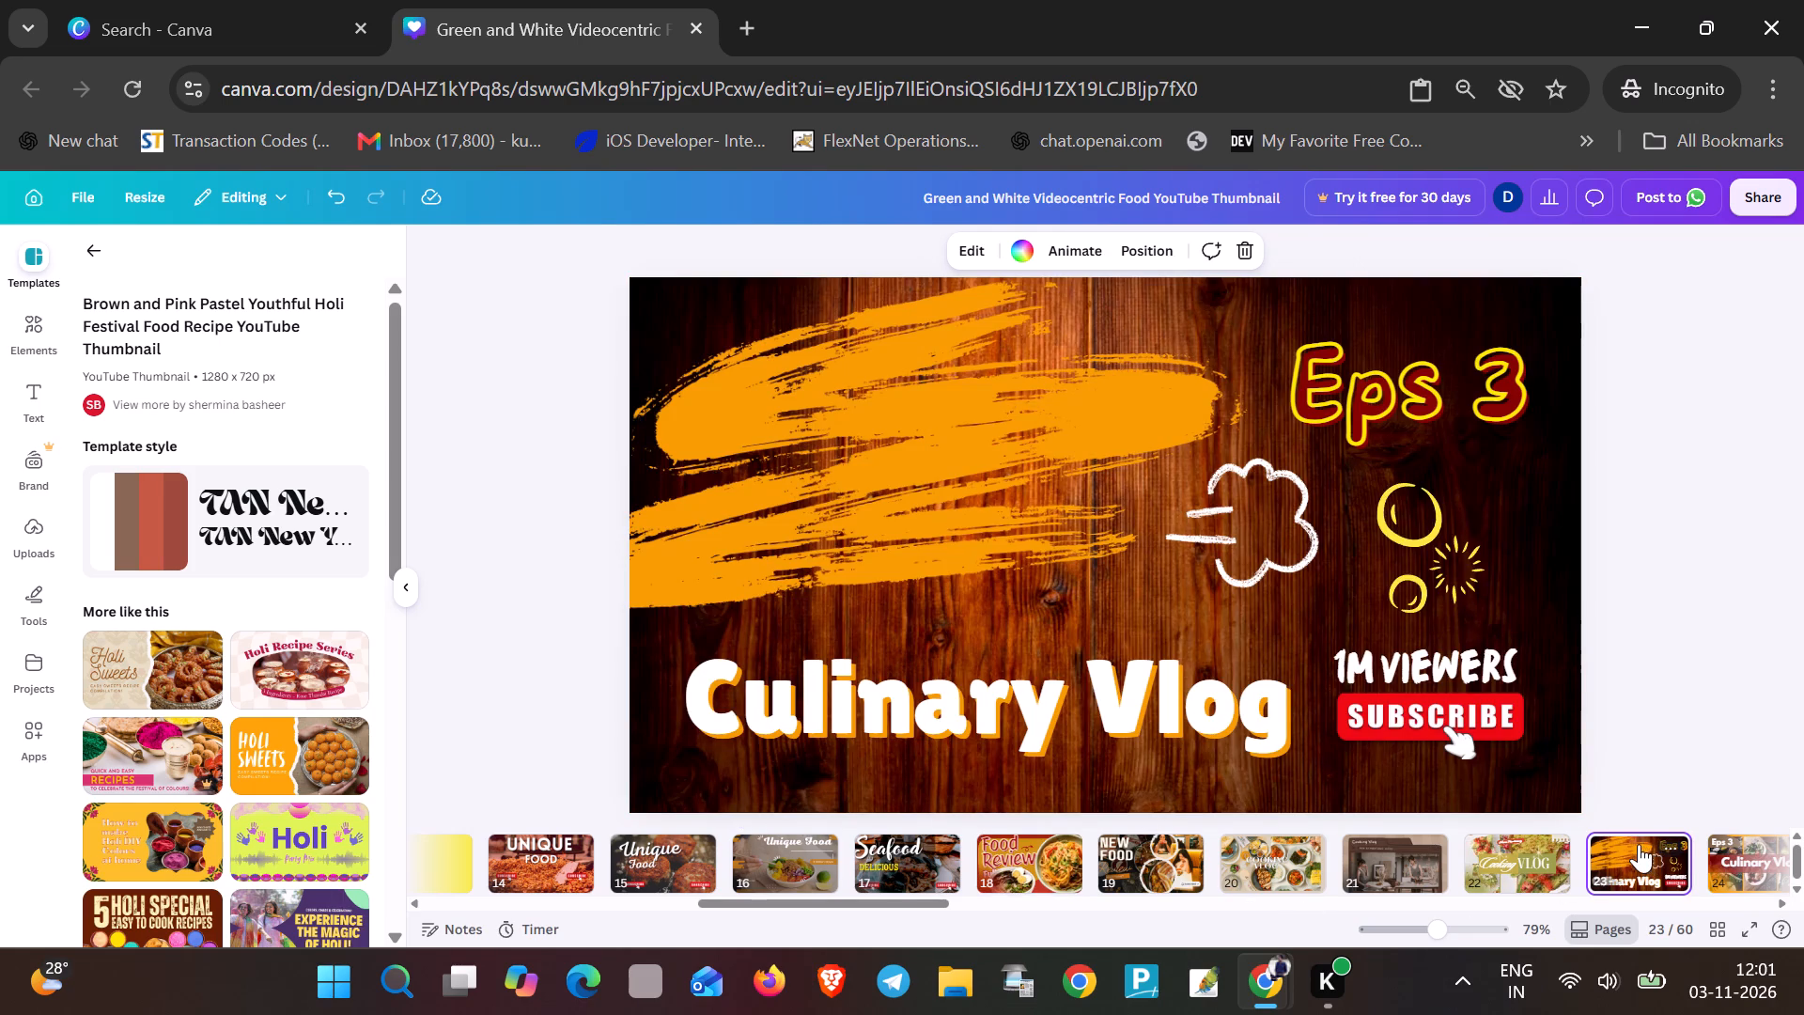
pyautogui.moveTo(1412, 718); pyautogui.dragTo(1419, 741)
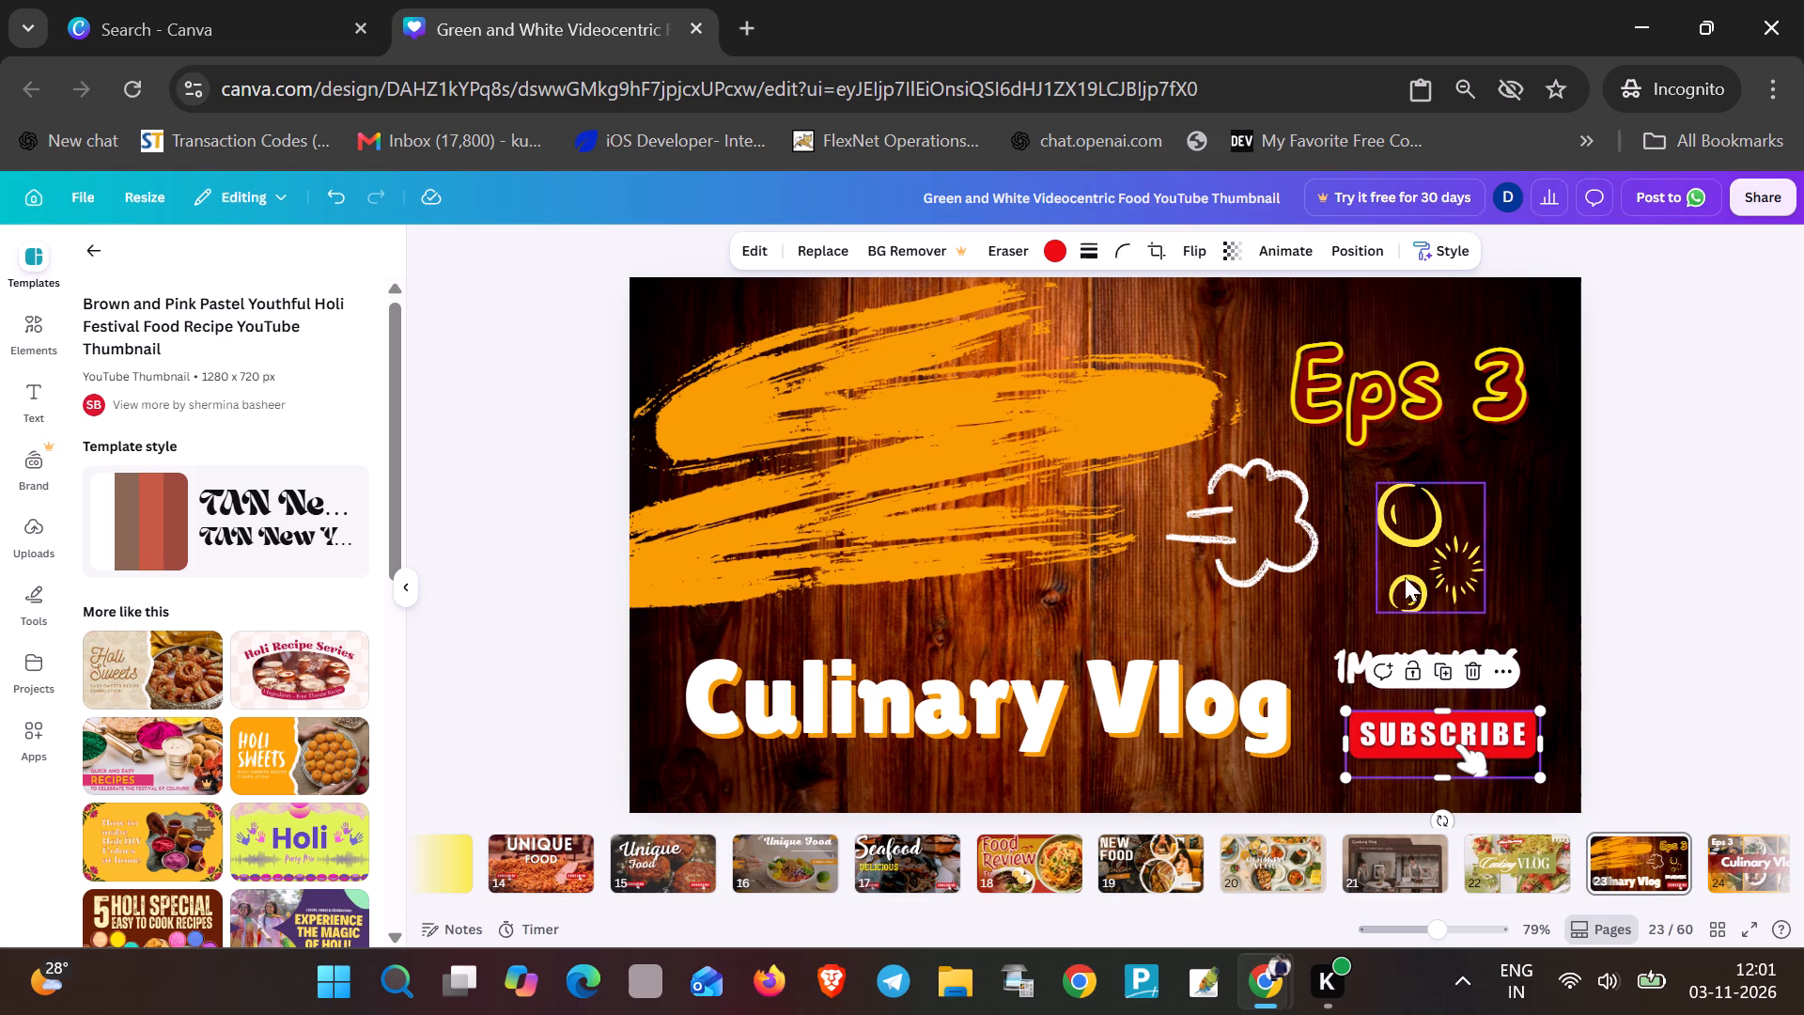
pyautogui.click(1376, 372)
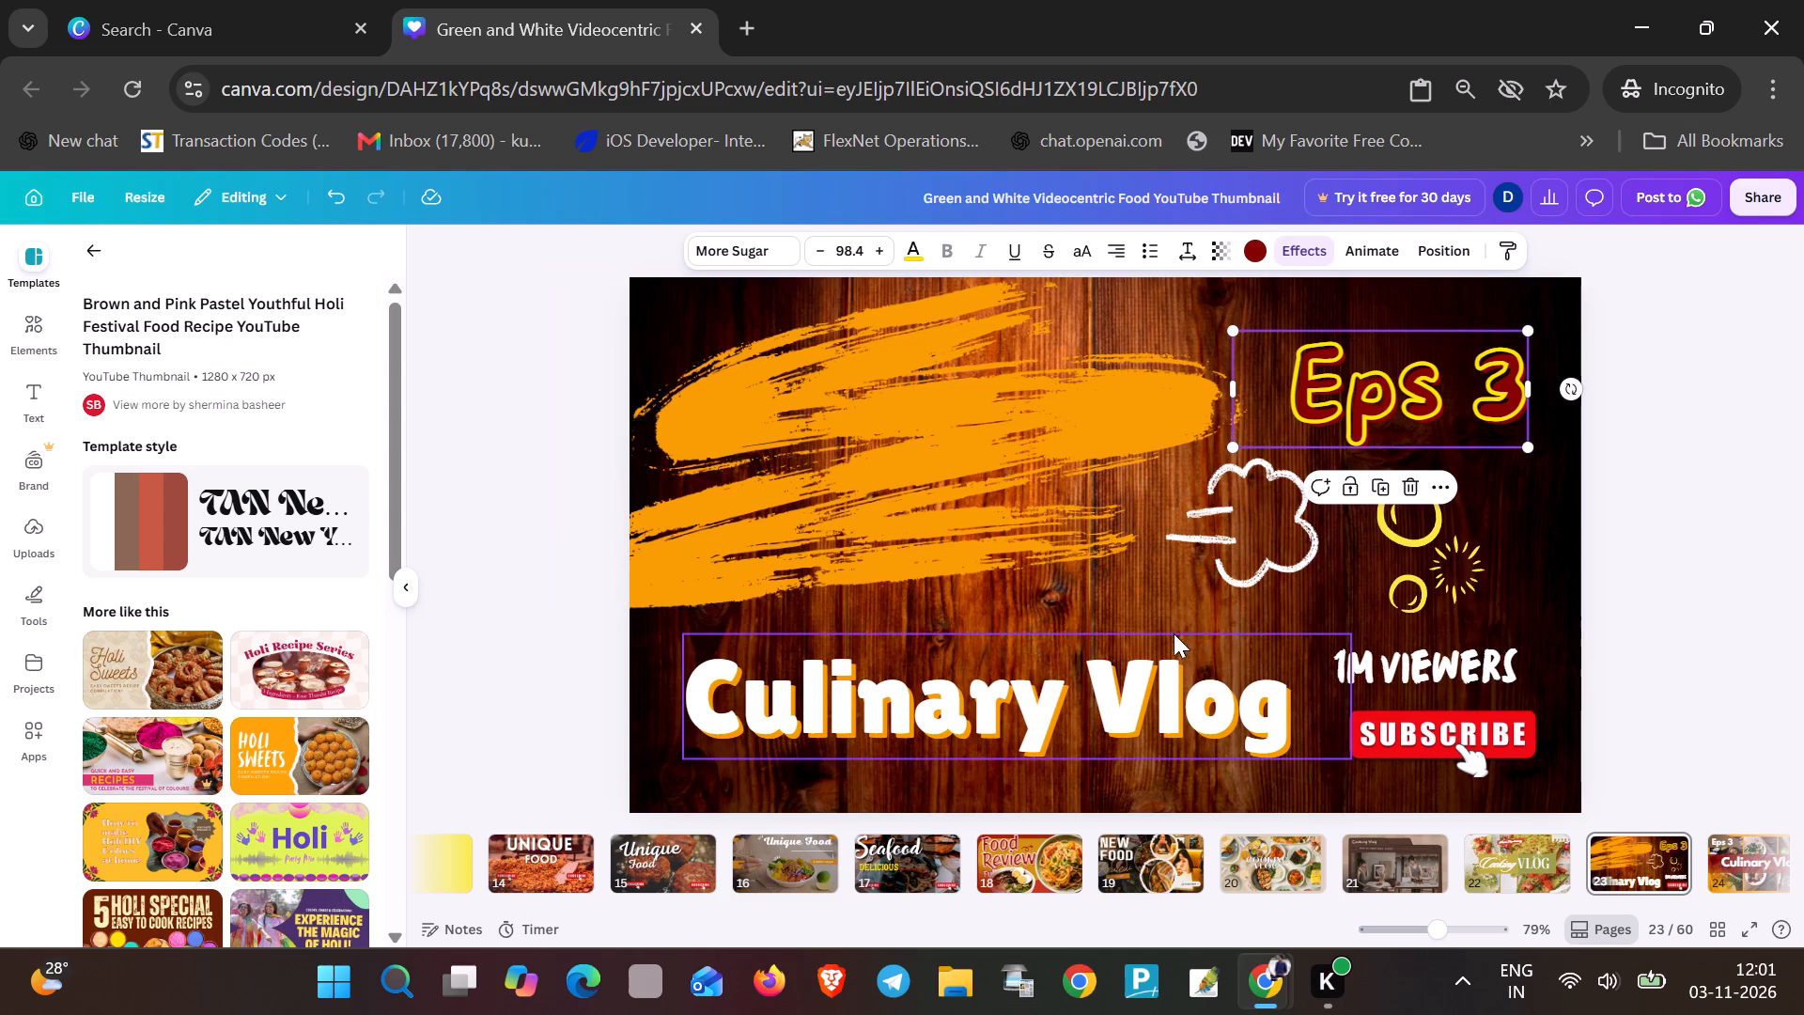
pyautogui.click(1159, 664)
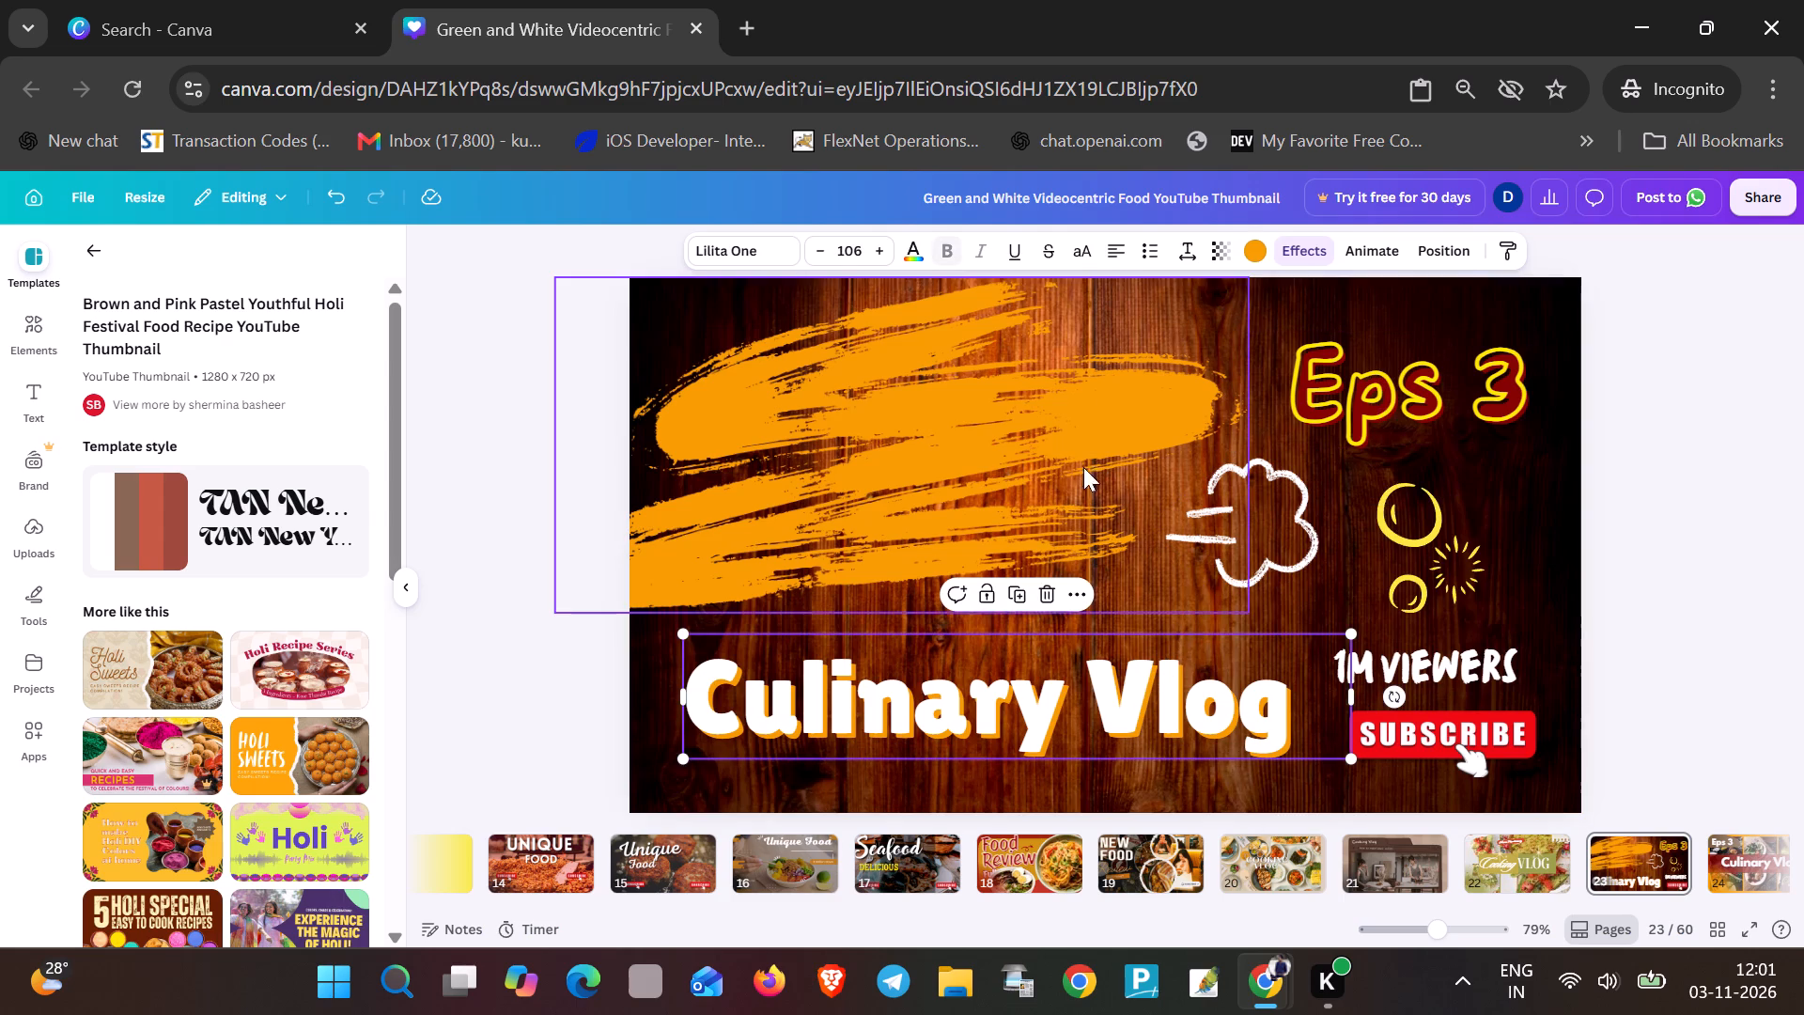
pyautogui.click(1034, 429)
# On page 23, shift "Eps 3" left and up, and move the yellow circle and white cloud doodles slightly left and down.
pyautogui.moveTo(1399, 389); pyautogui.dragTo(1379, 386)
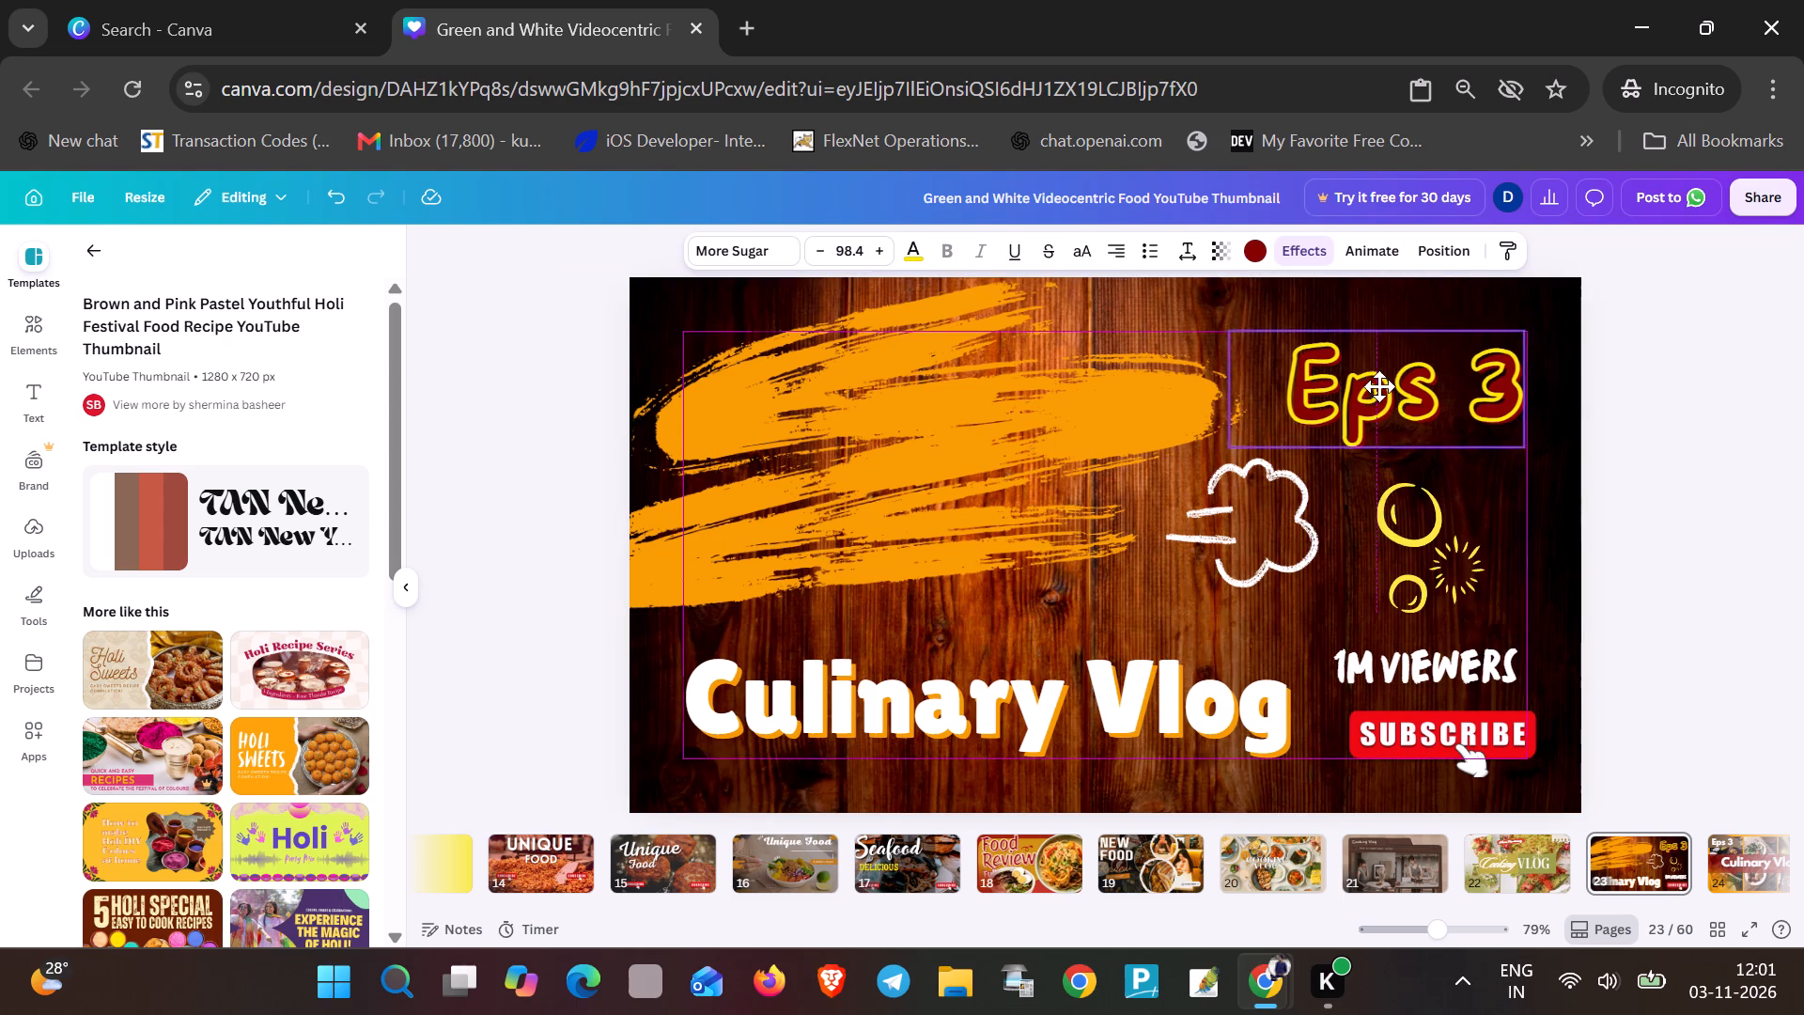
pyautogui.moveTo(1379, 386); pyautogui.dragTo(1355, 378)
pyautogui.moveTo(1418, 576); pyautogui.dragTo(1390, 583)
pyautogui.moveTo(1260, 535); pyautogui.dragTo(1246, 561)
# On page 23, move the "Culinary Vlog" title, "1M VIEWERS" text and SUBSCRIBE button slightly left and up.
pyautogui.moveTo(1102, 698); pyautogui.dragTo(1098, 698)
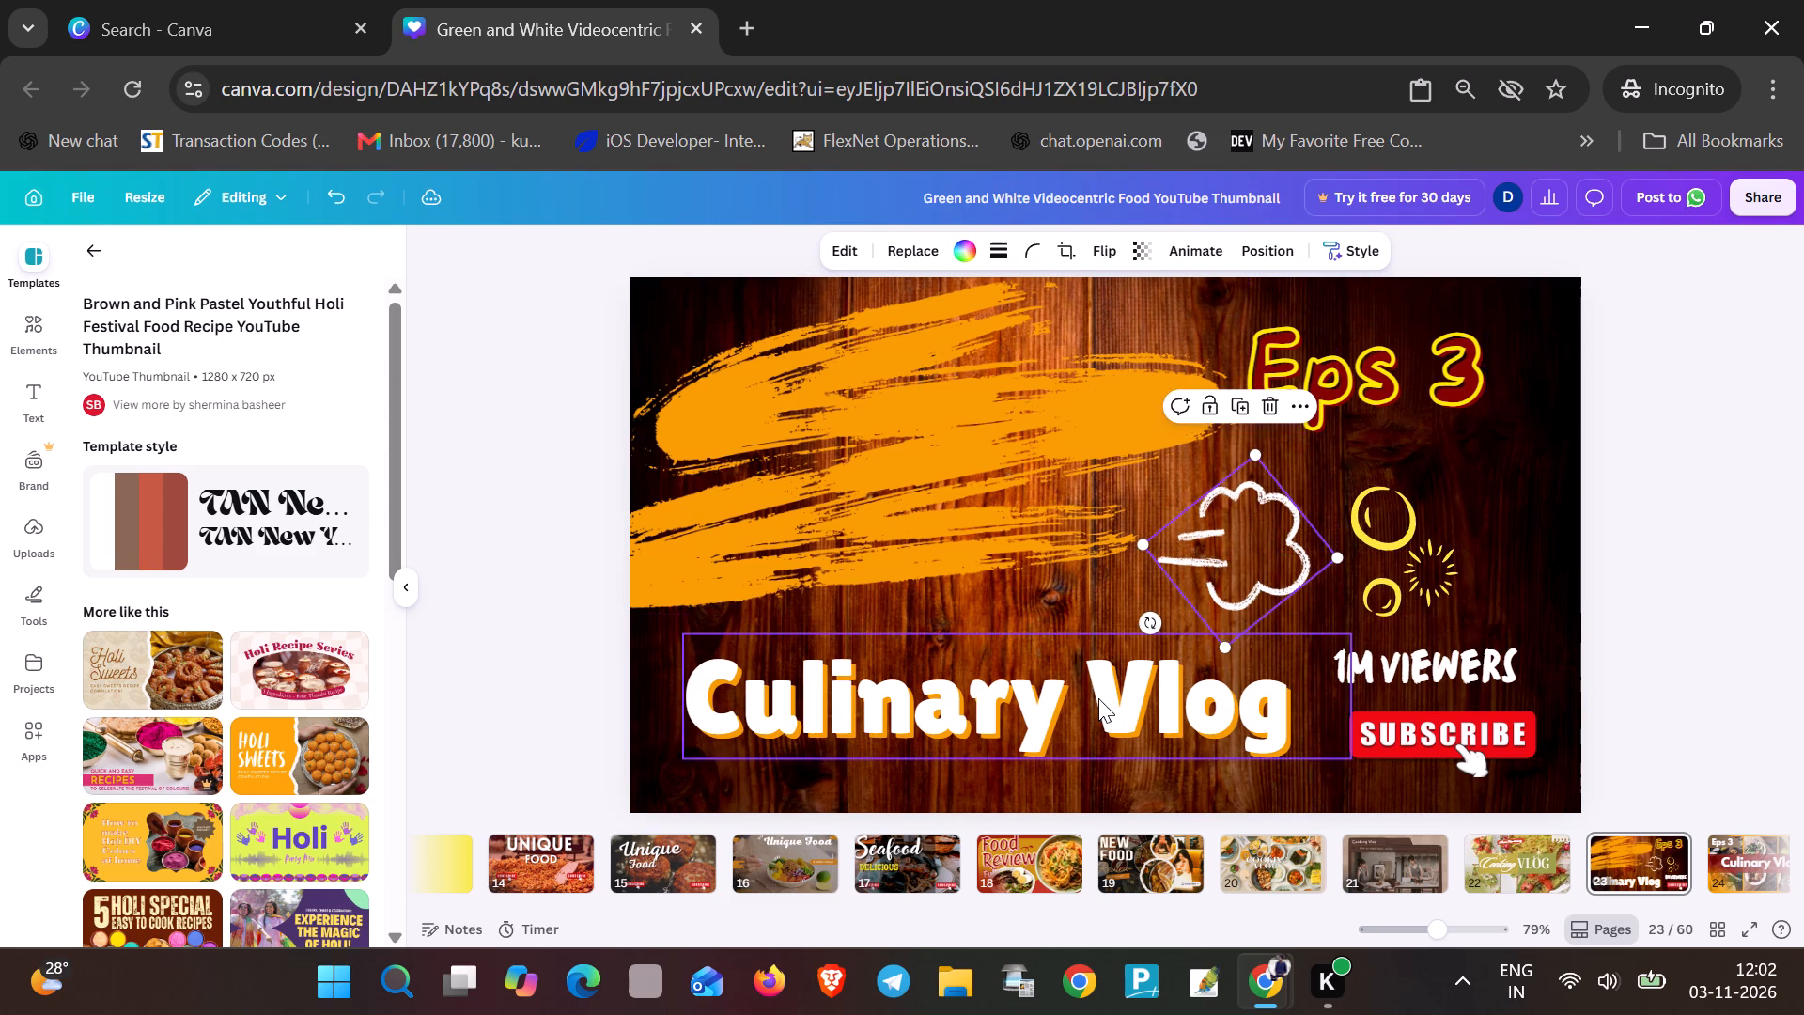
pyautogui.moveTo(1098, 698); pyautogui.dragTo(1061, 688)
pyautogui.moveTo(1459, 675); pyautogui.dragTo(1451, 671)
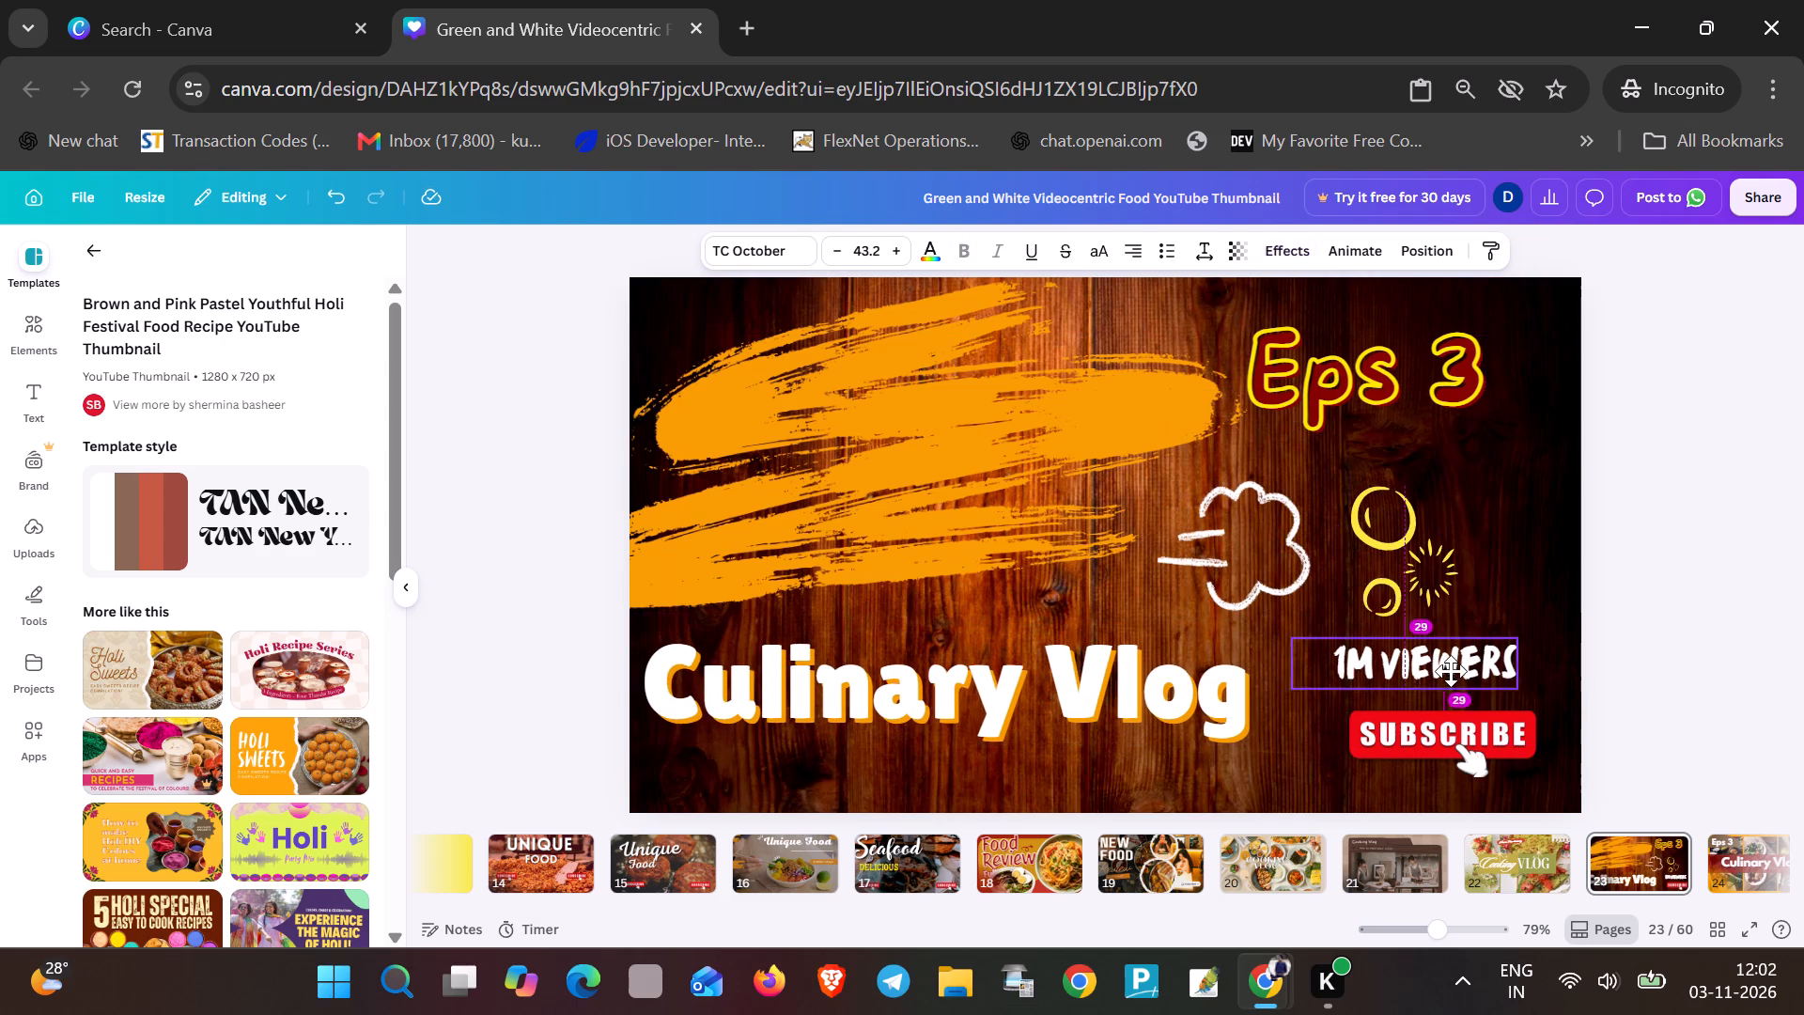
pyautogui.moveTo(1451, 671); pyautogui.dragTo(1448, 664)
pyautogui.moveTo(1458, 724); pyautogui.dragTo(1415, 711)
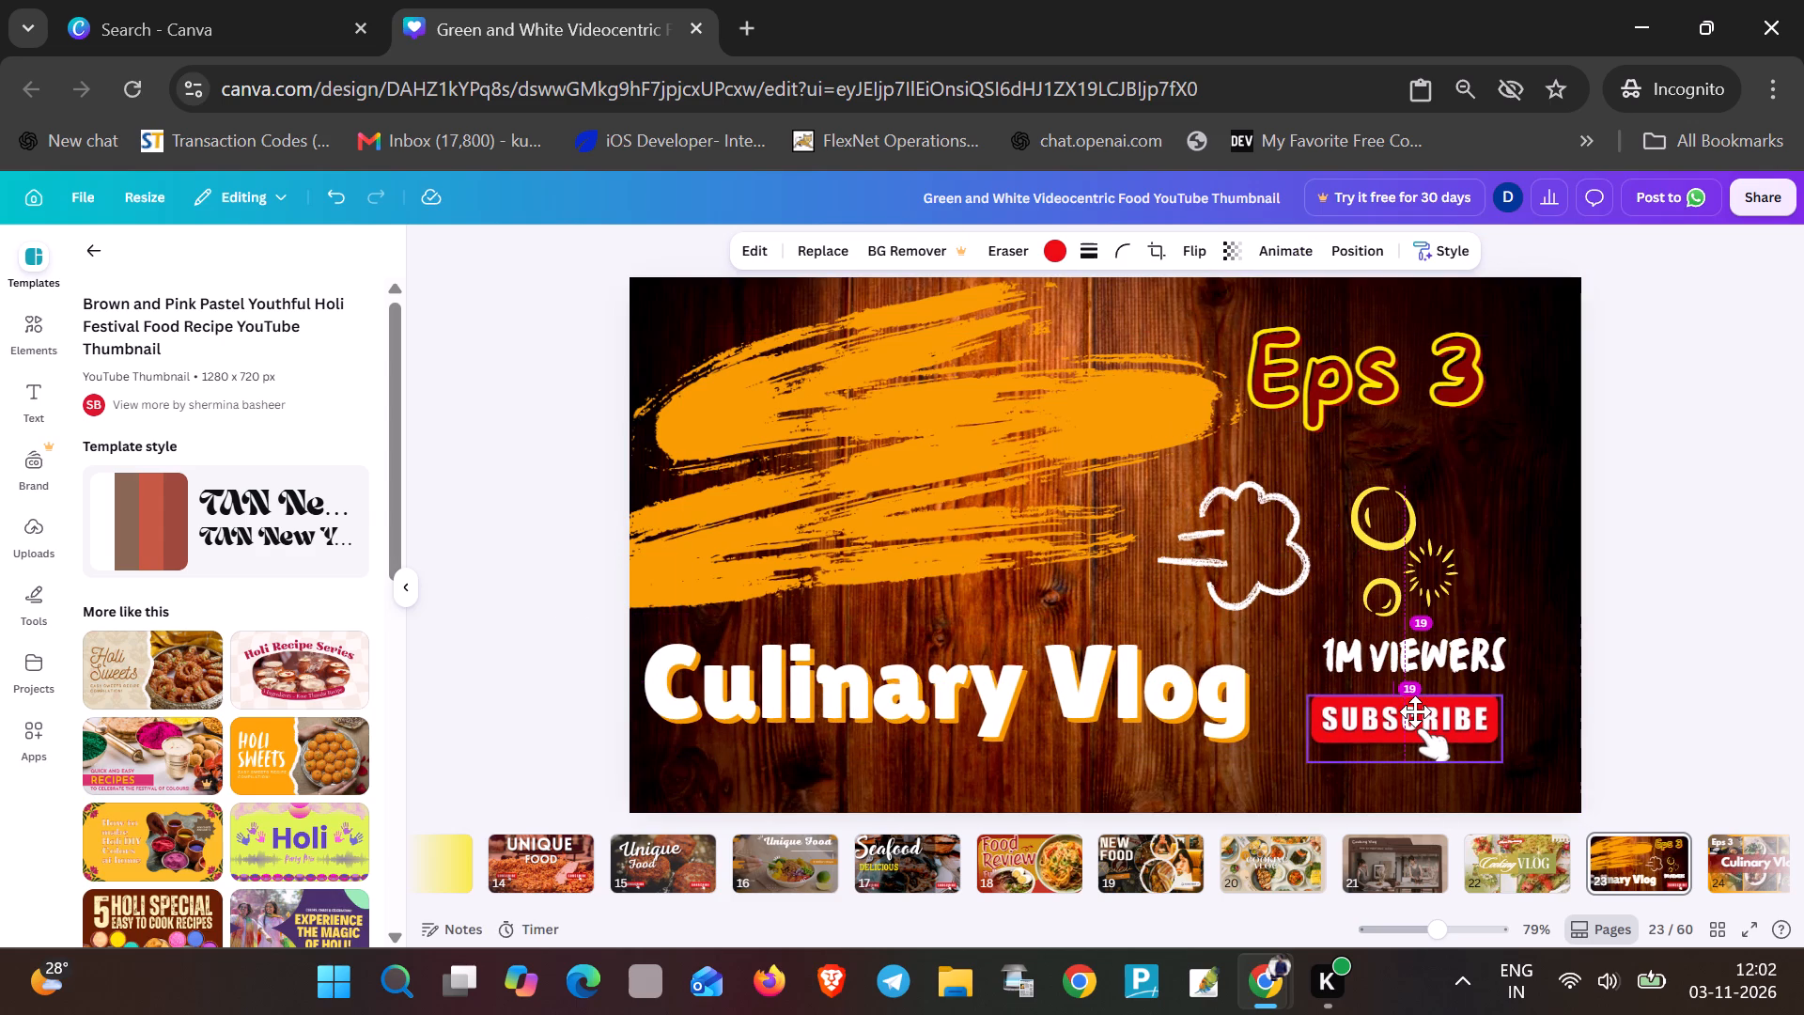
pyautogui.moveTo(1415, 711); pyautogui.dragTo(1416, 710)
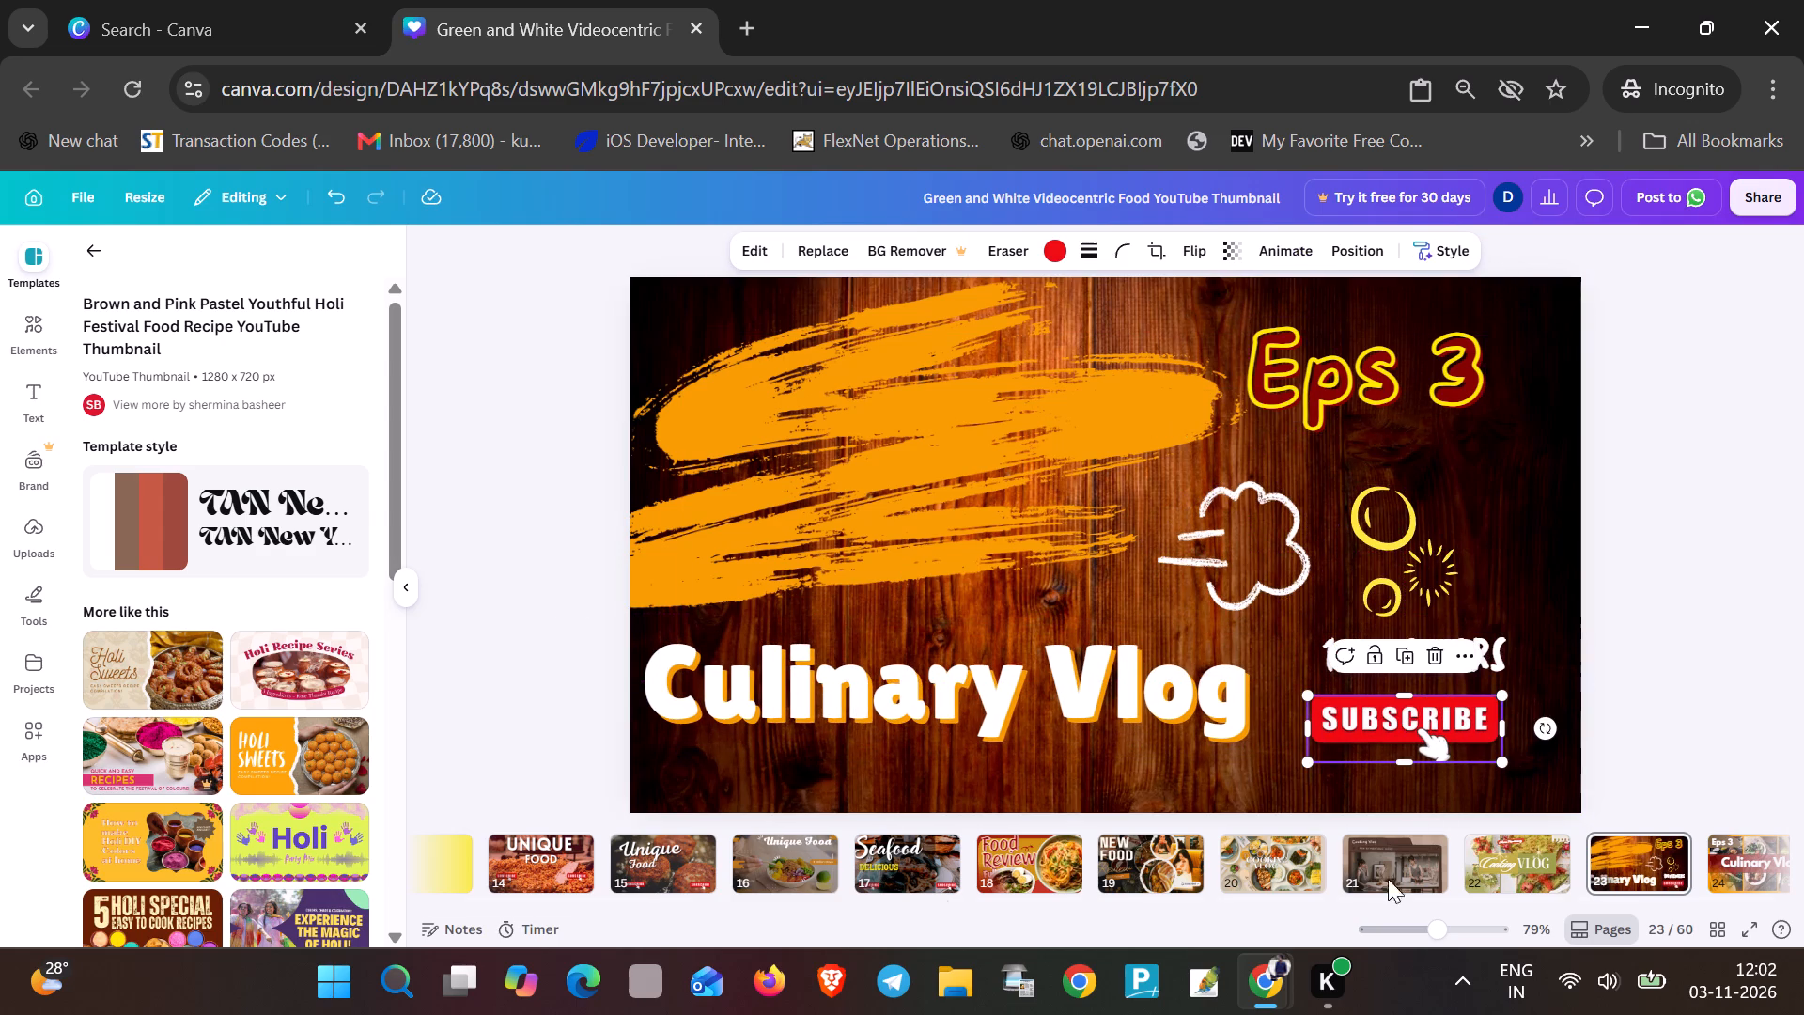